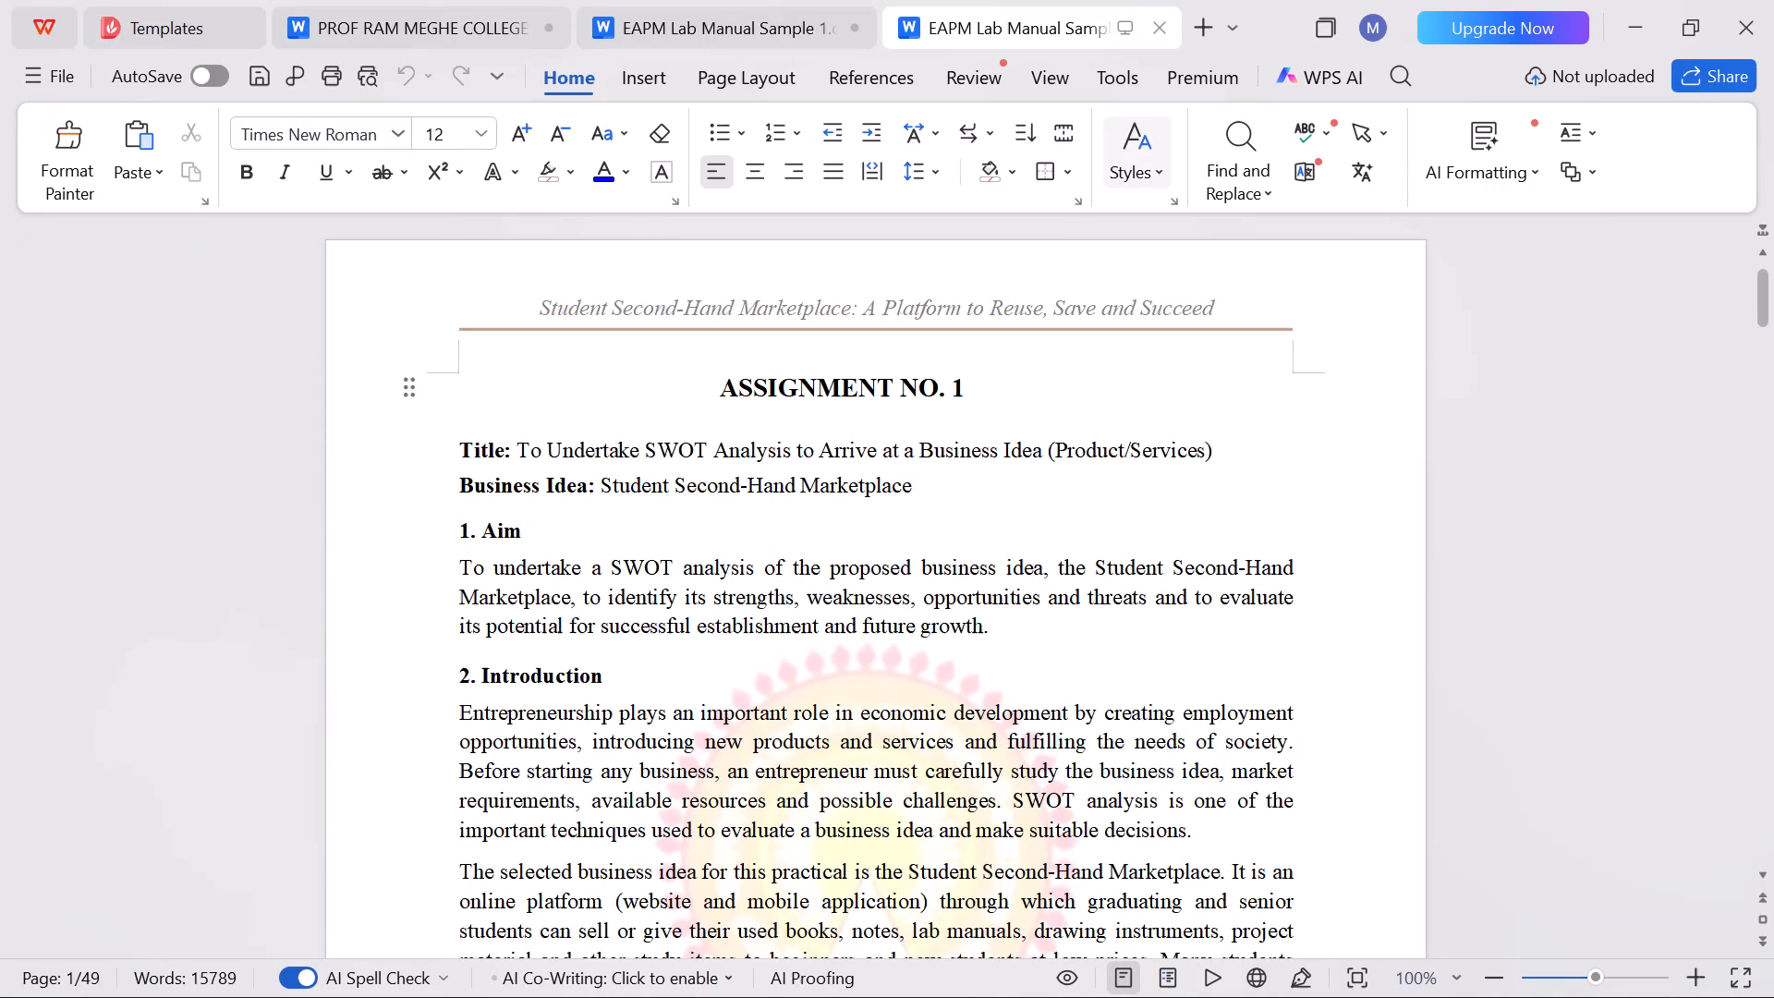
# Review the SWOT analysis content of Assignment No. 1, including its matrix tables, flowchart and business strategies.
pyautogui.scroll(-4, 911, 492)
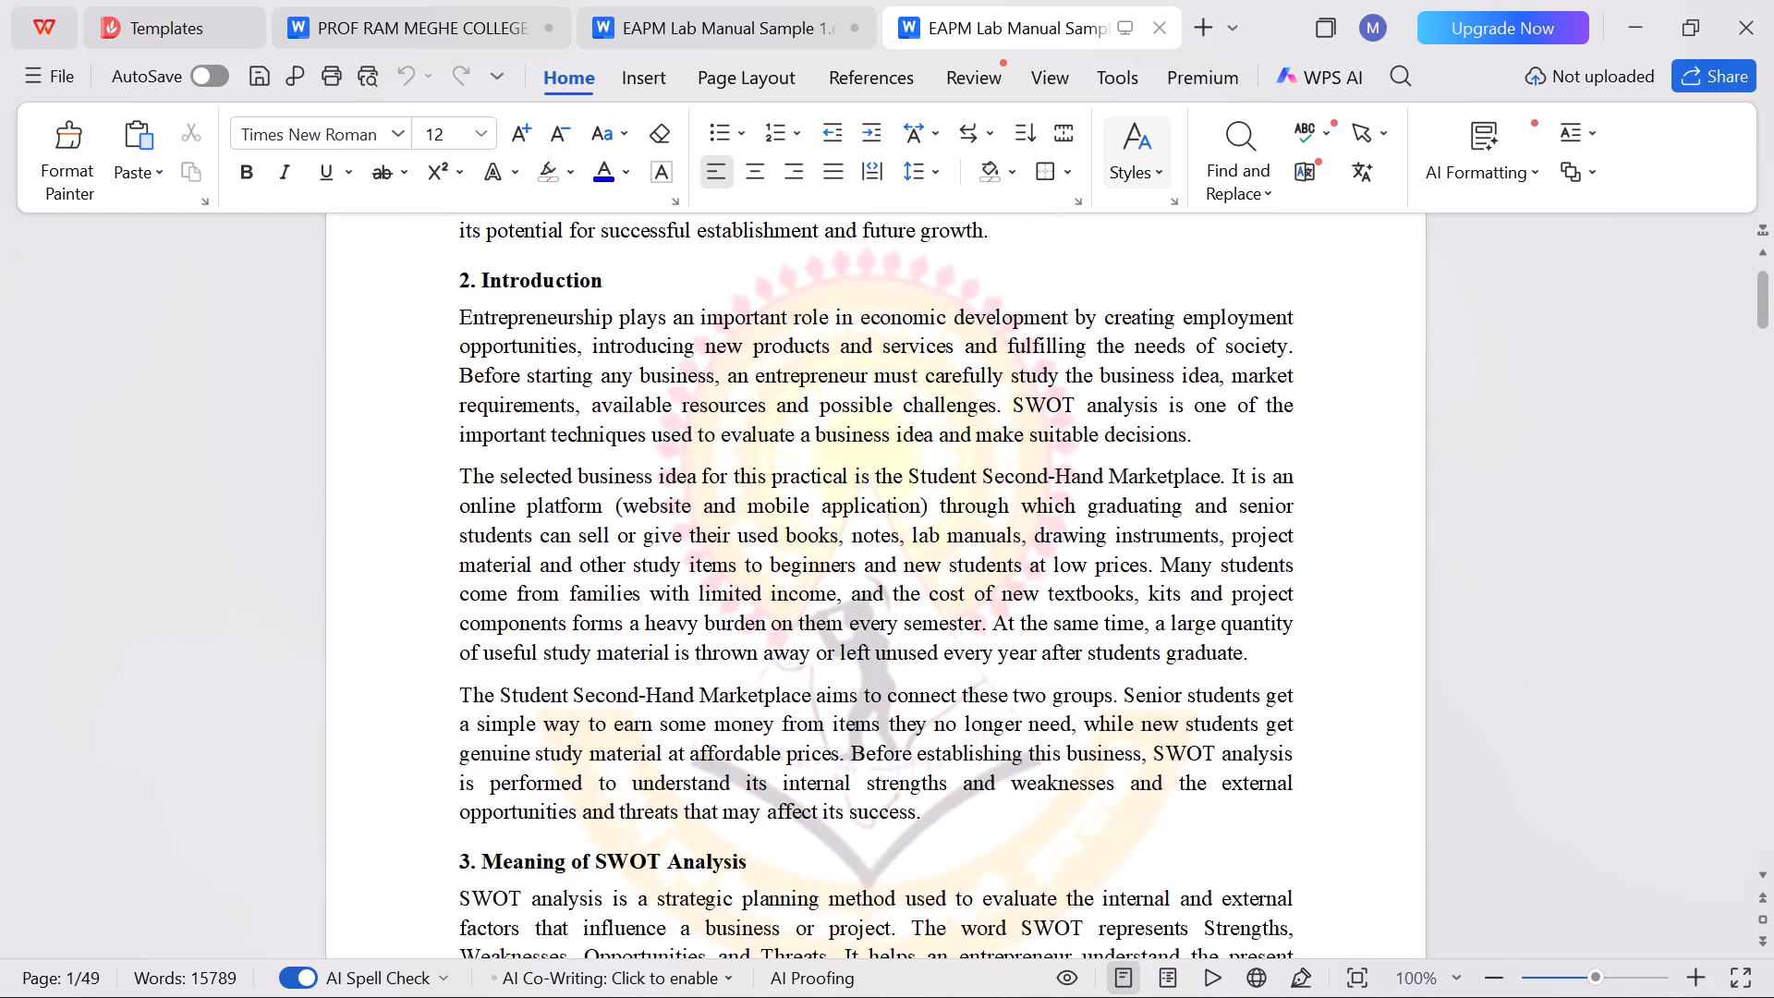
pyautogui.scroll(-12, 911, 492)
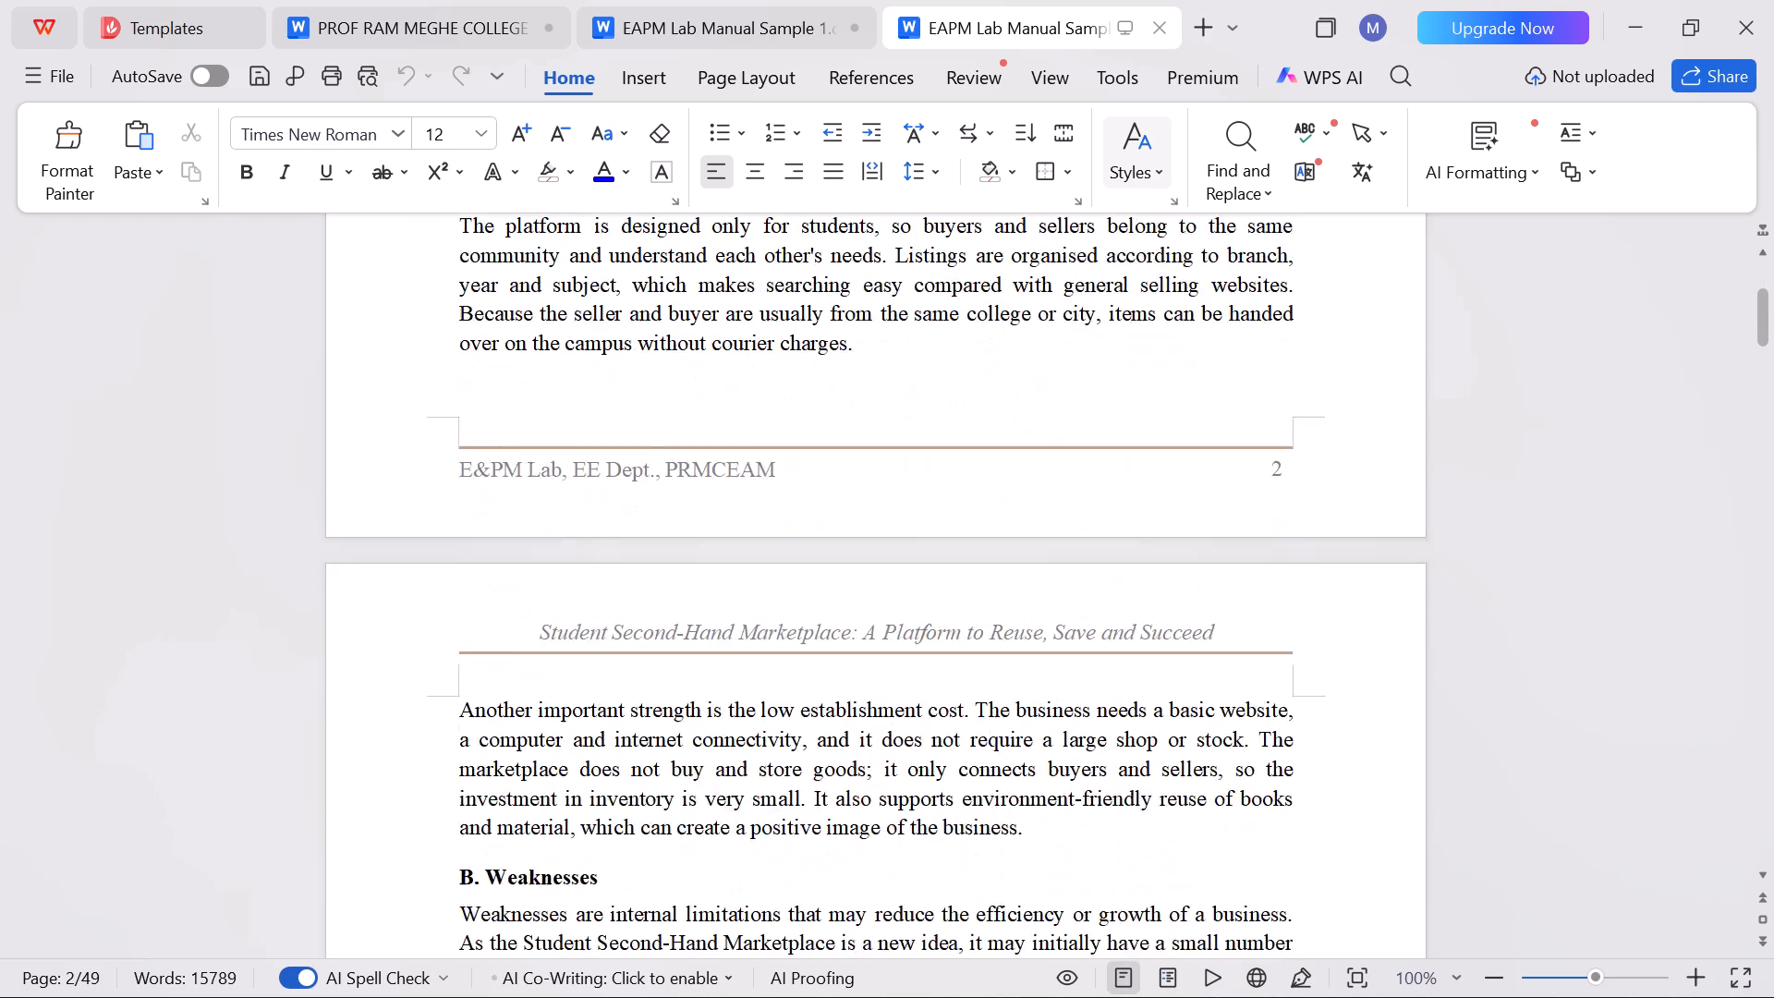
pyautogui.scroll(-11, 911, 492)
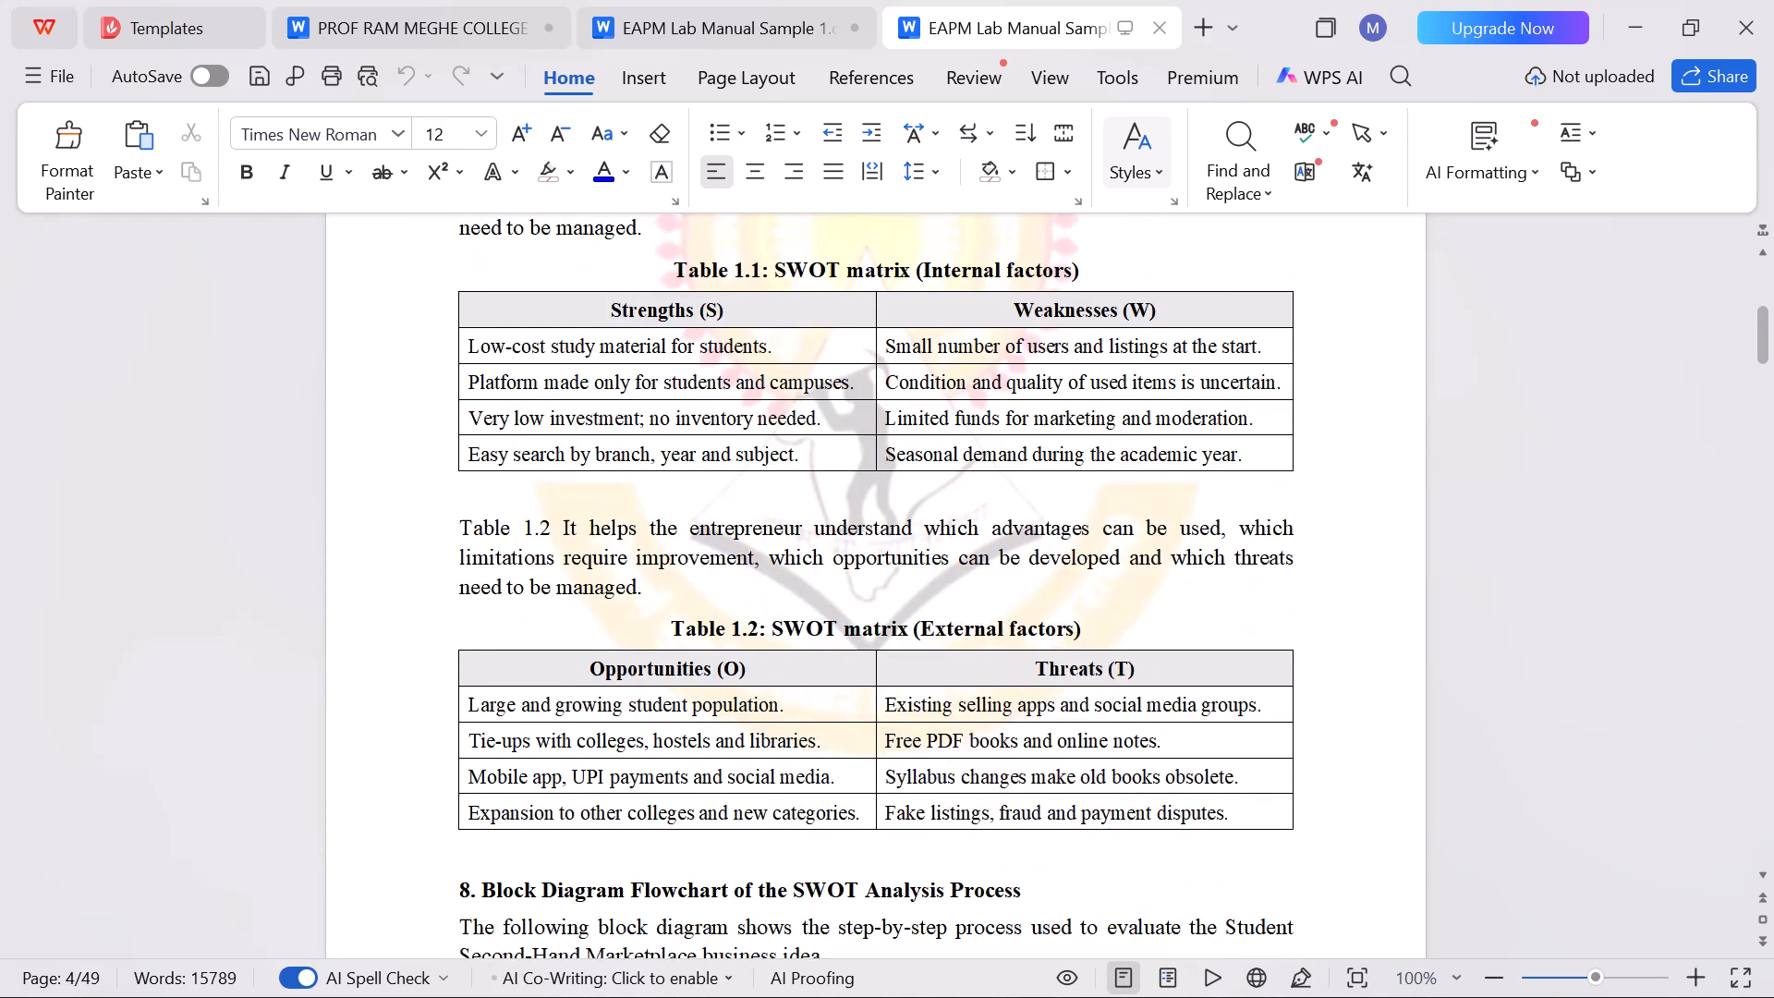
pyautogui.scroll(-4, 911, 492)
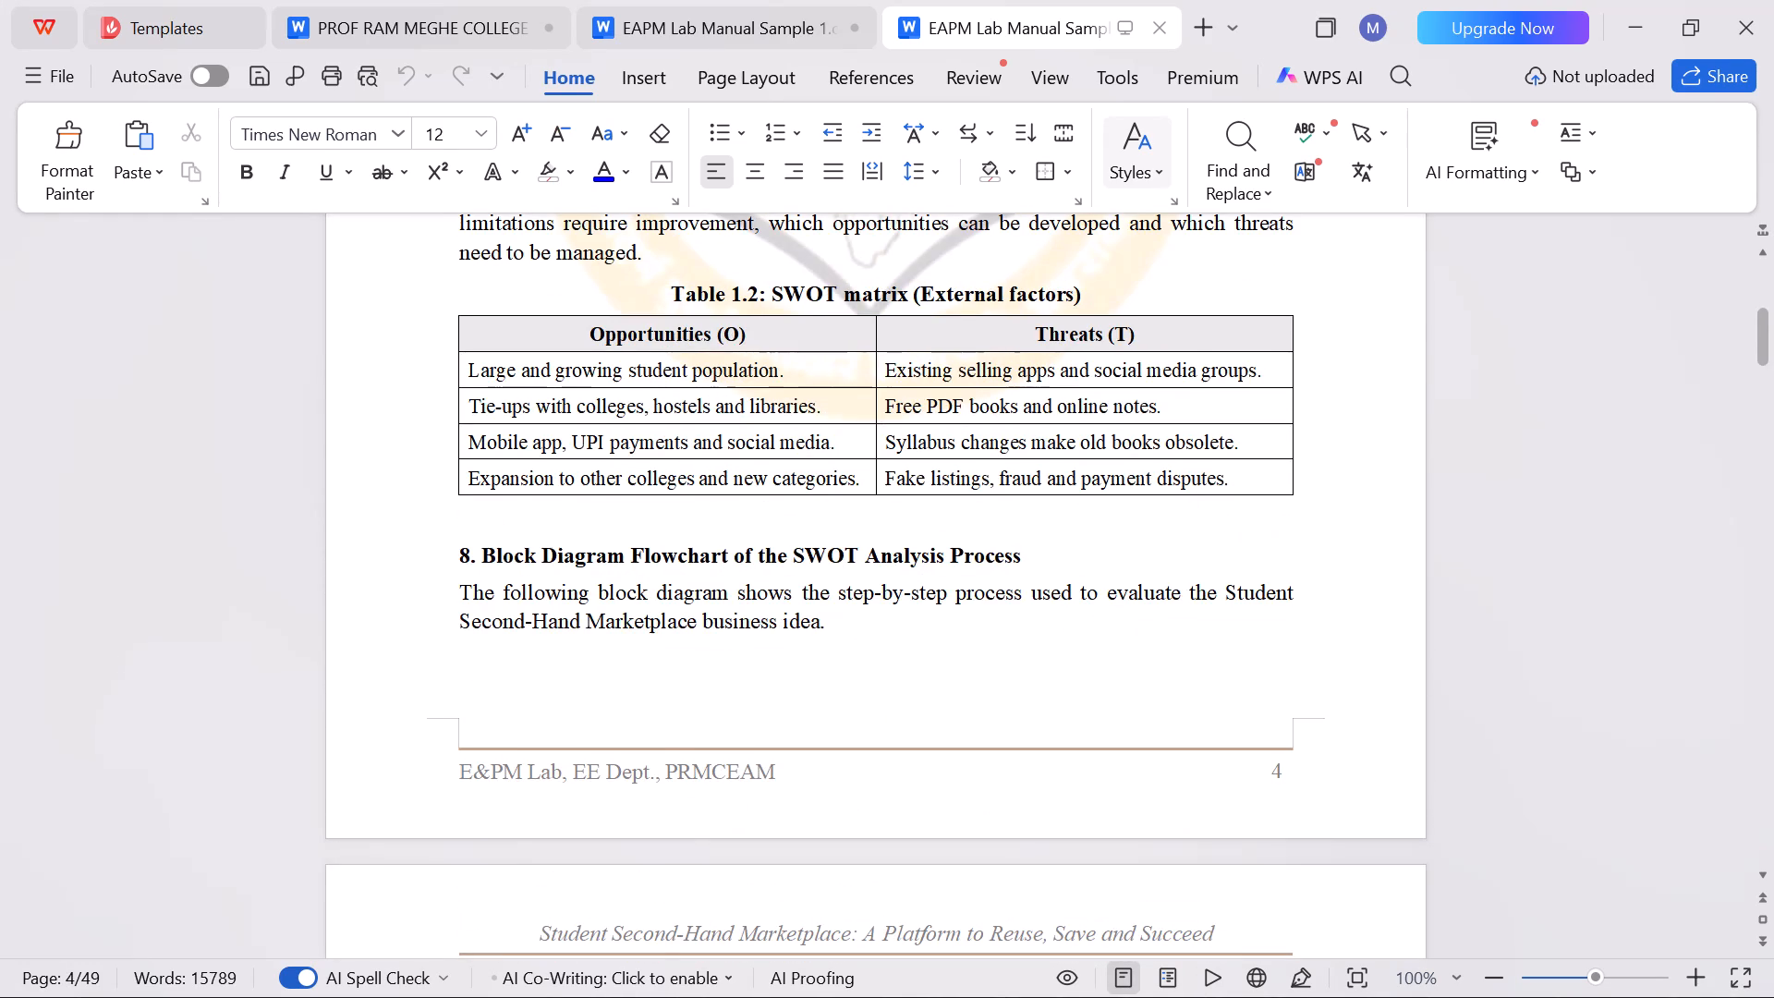
pyautogui.scroll(-9, 911, 492)
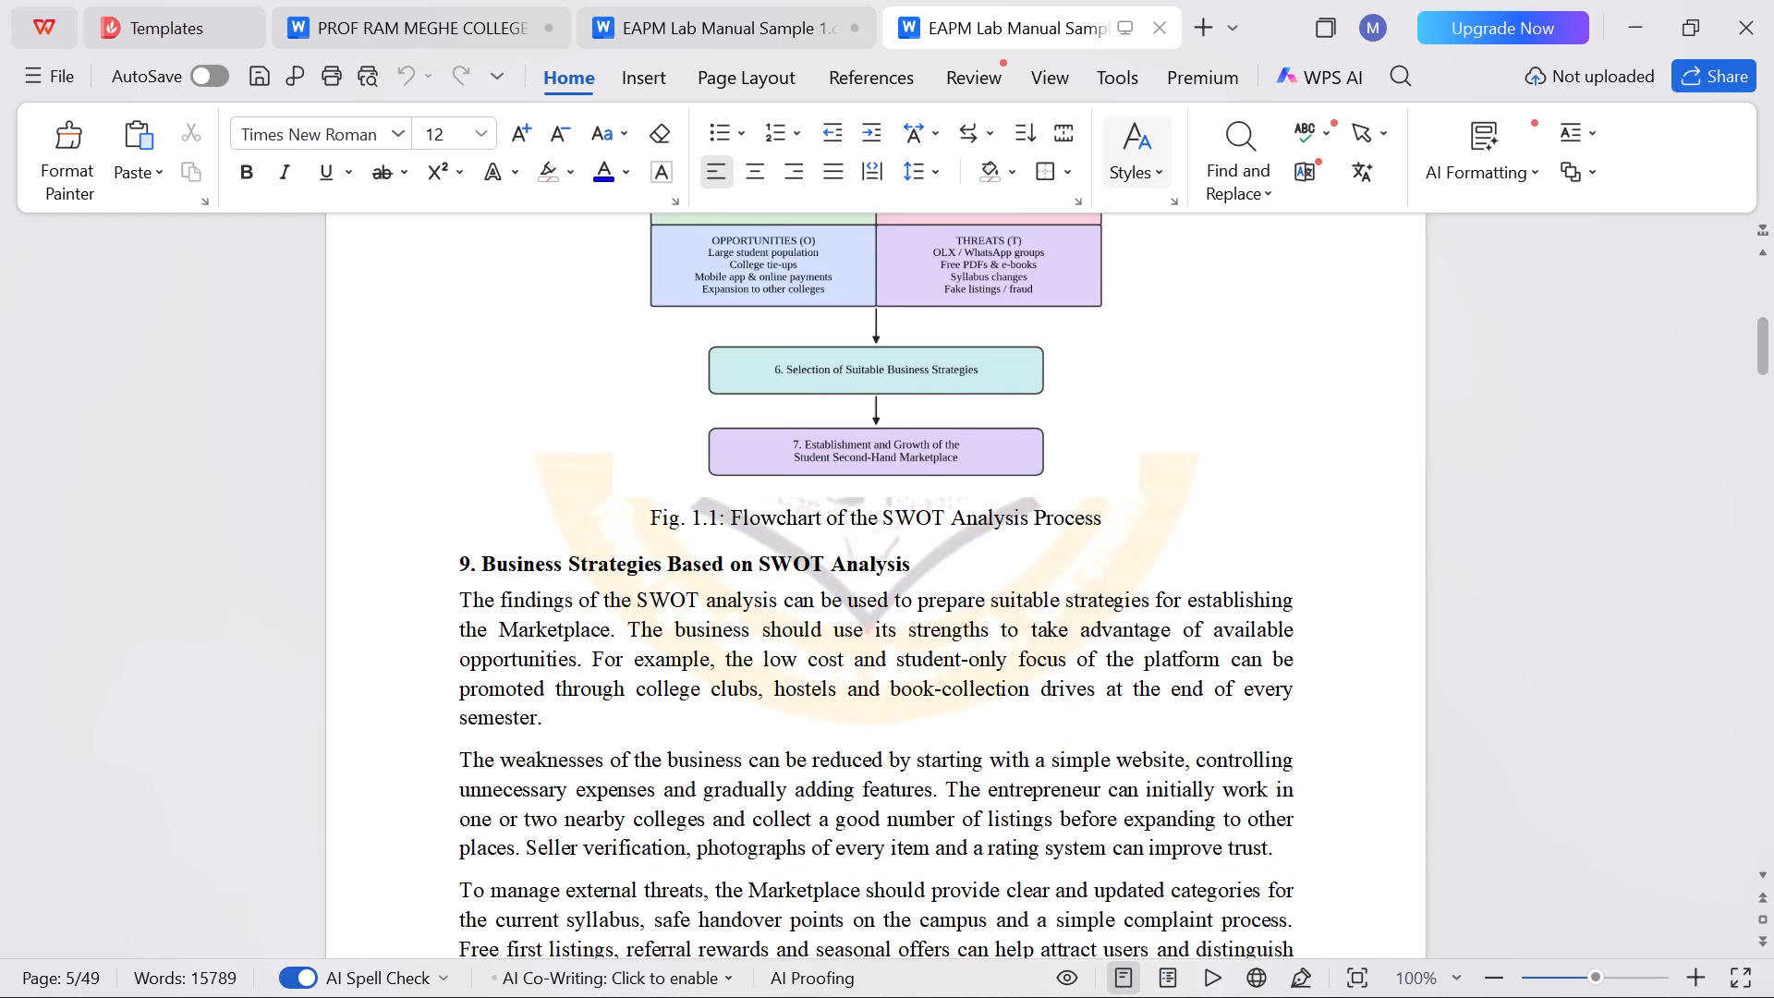
pyautogui.scroll(-7, 911, 492)
pyautogui.scroll(1, 911, 492)
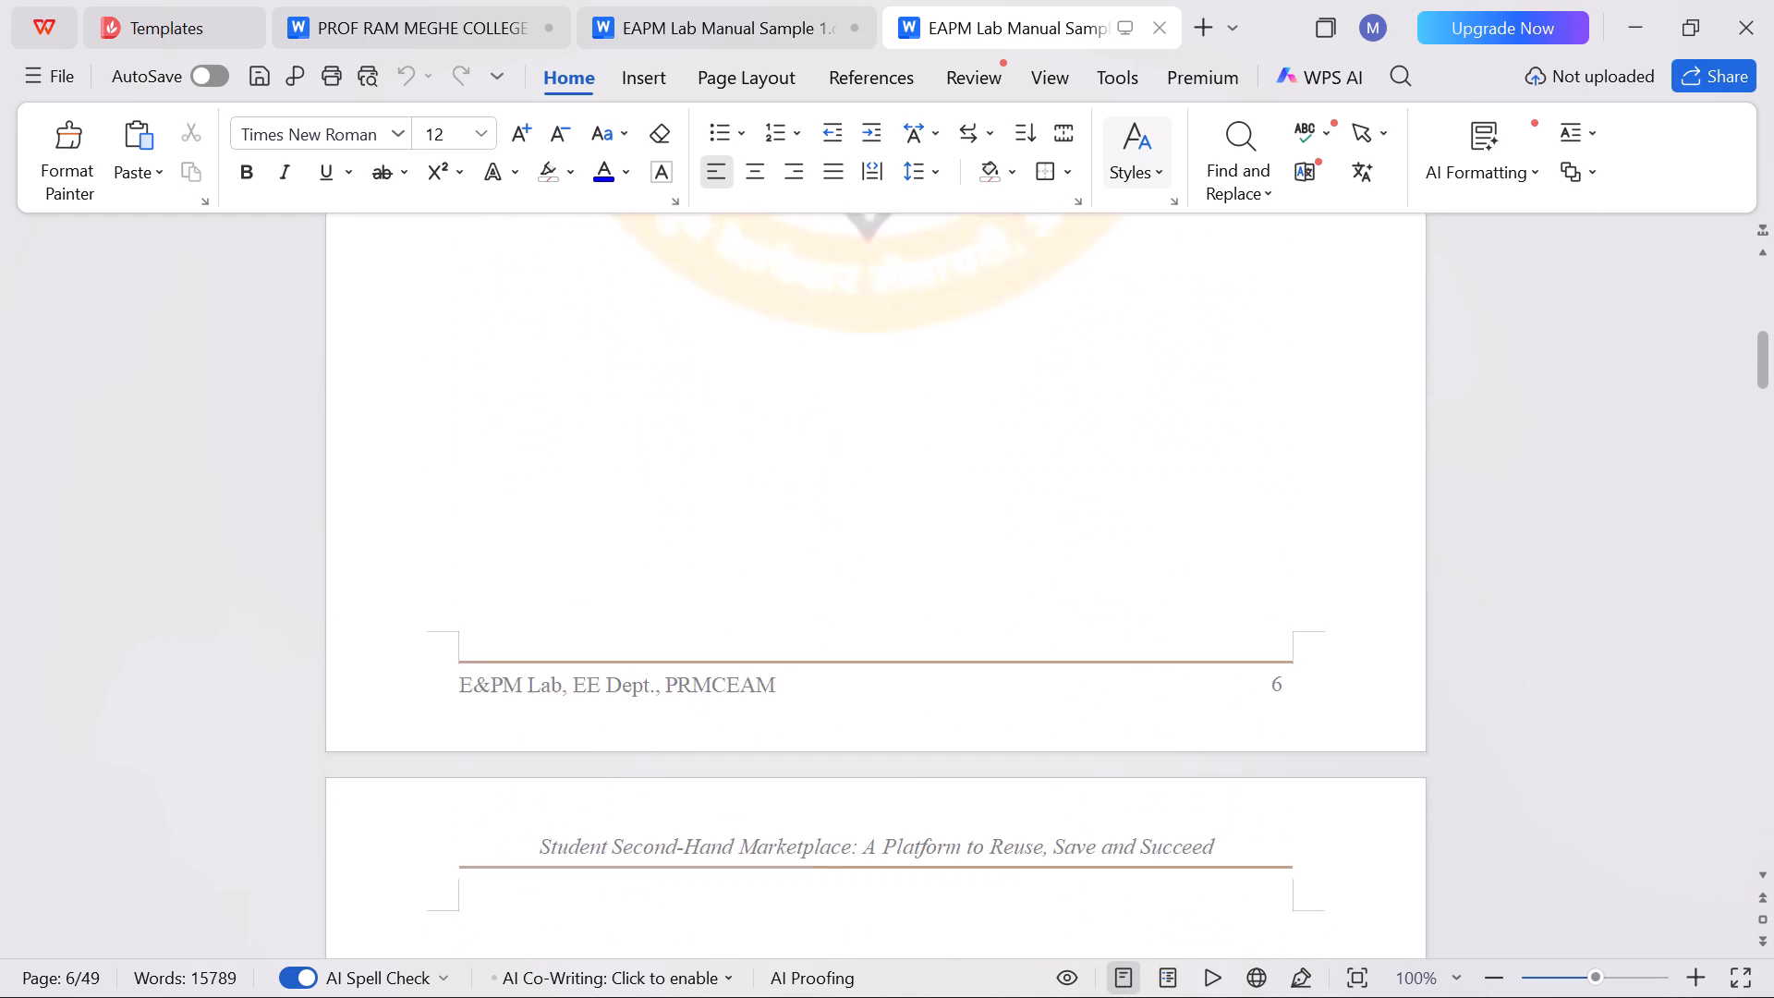
pyautogui.scroll(11, 911, 492)
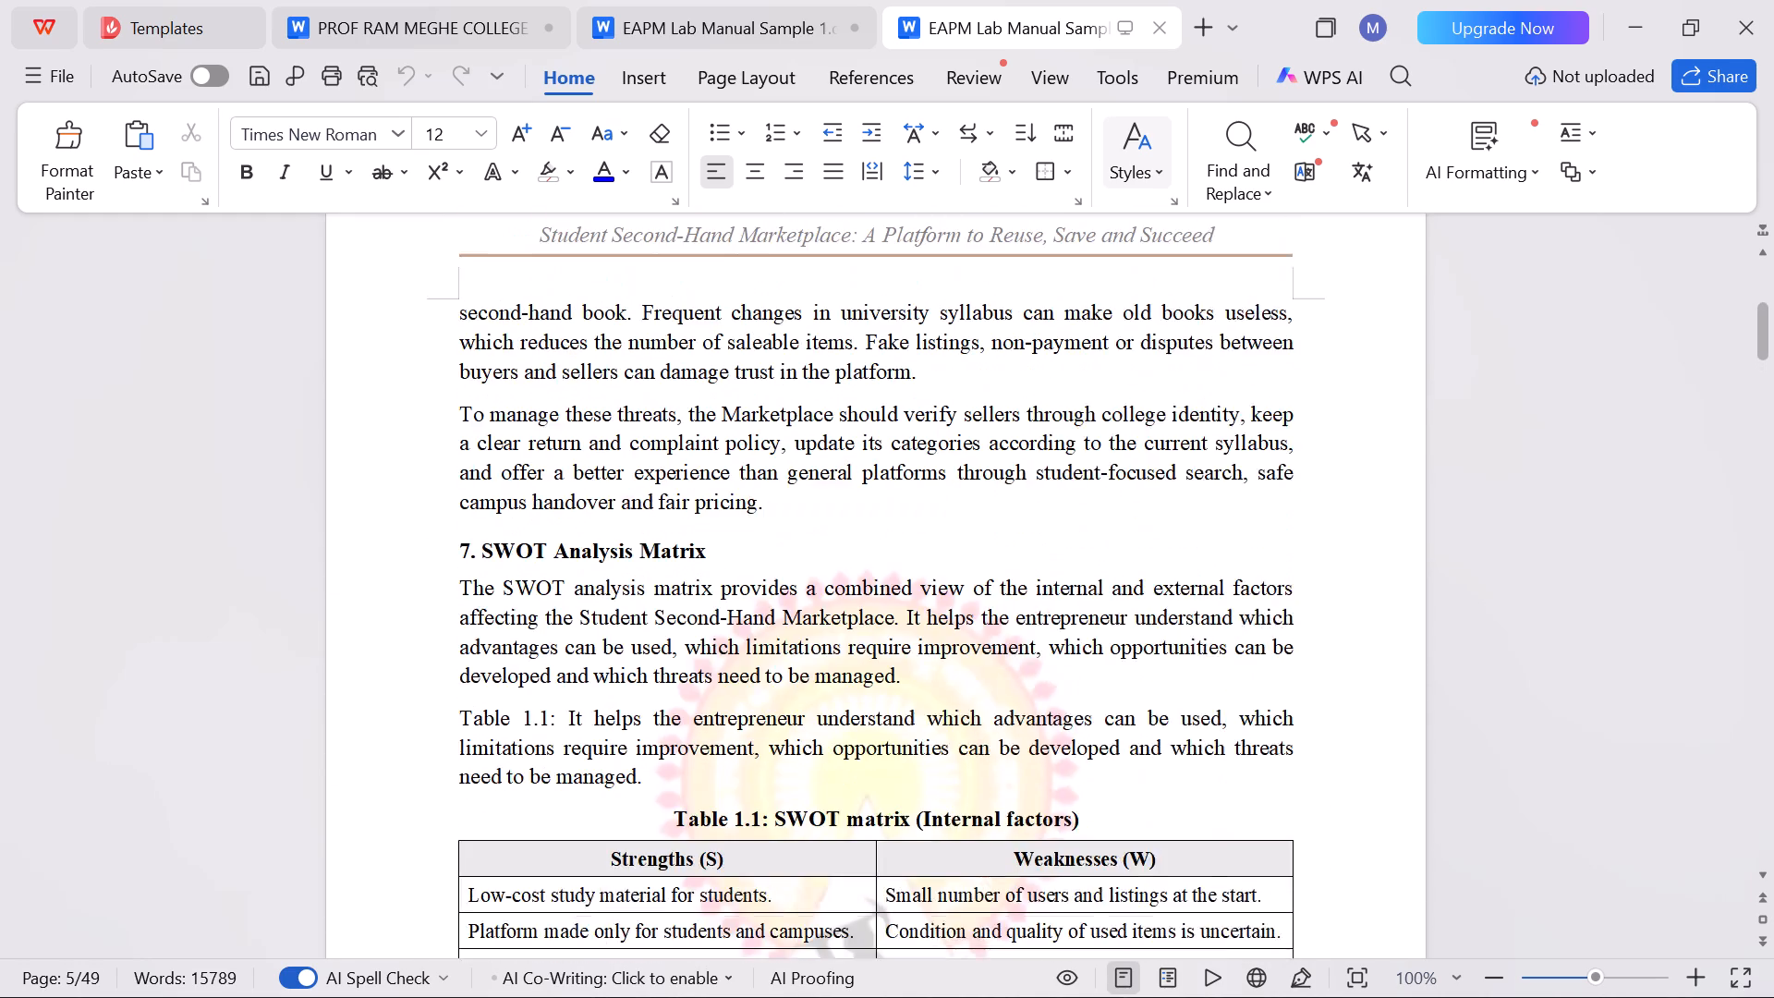
pyautogui.scroll(15, 911, 492)
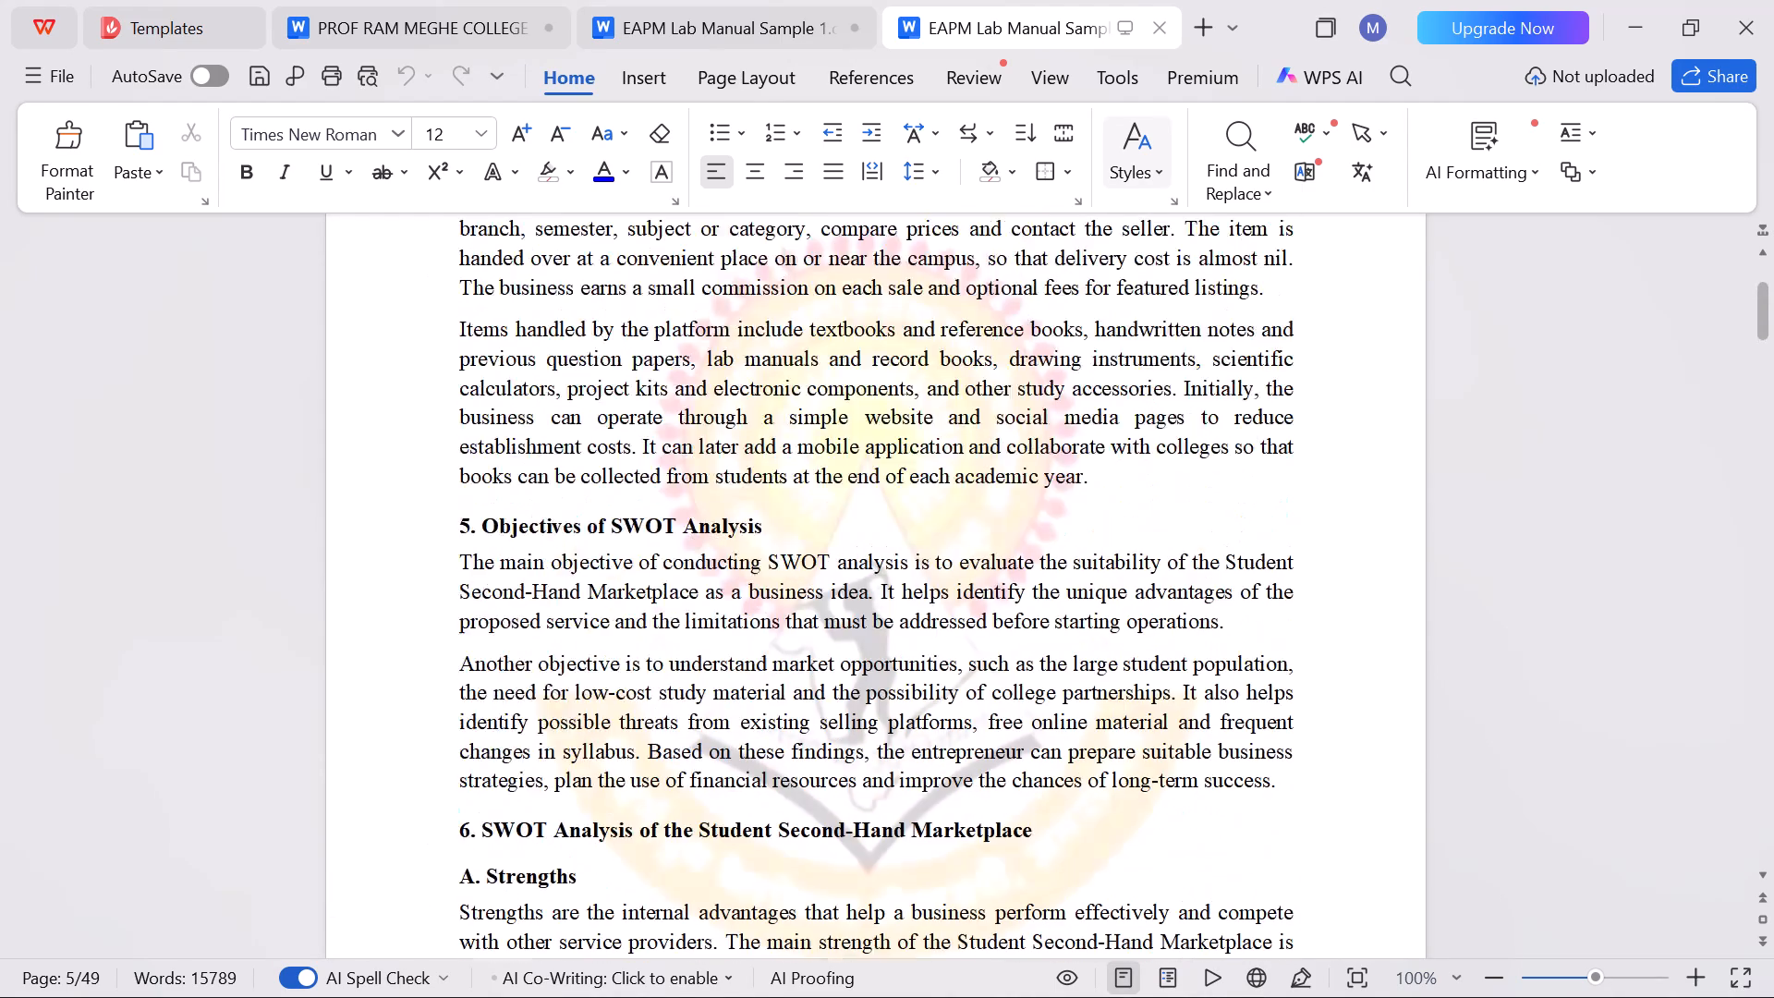
pyautogui.scroll(8, 911, 492)
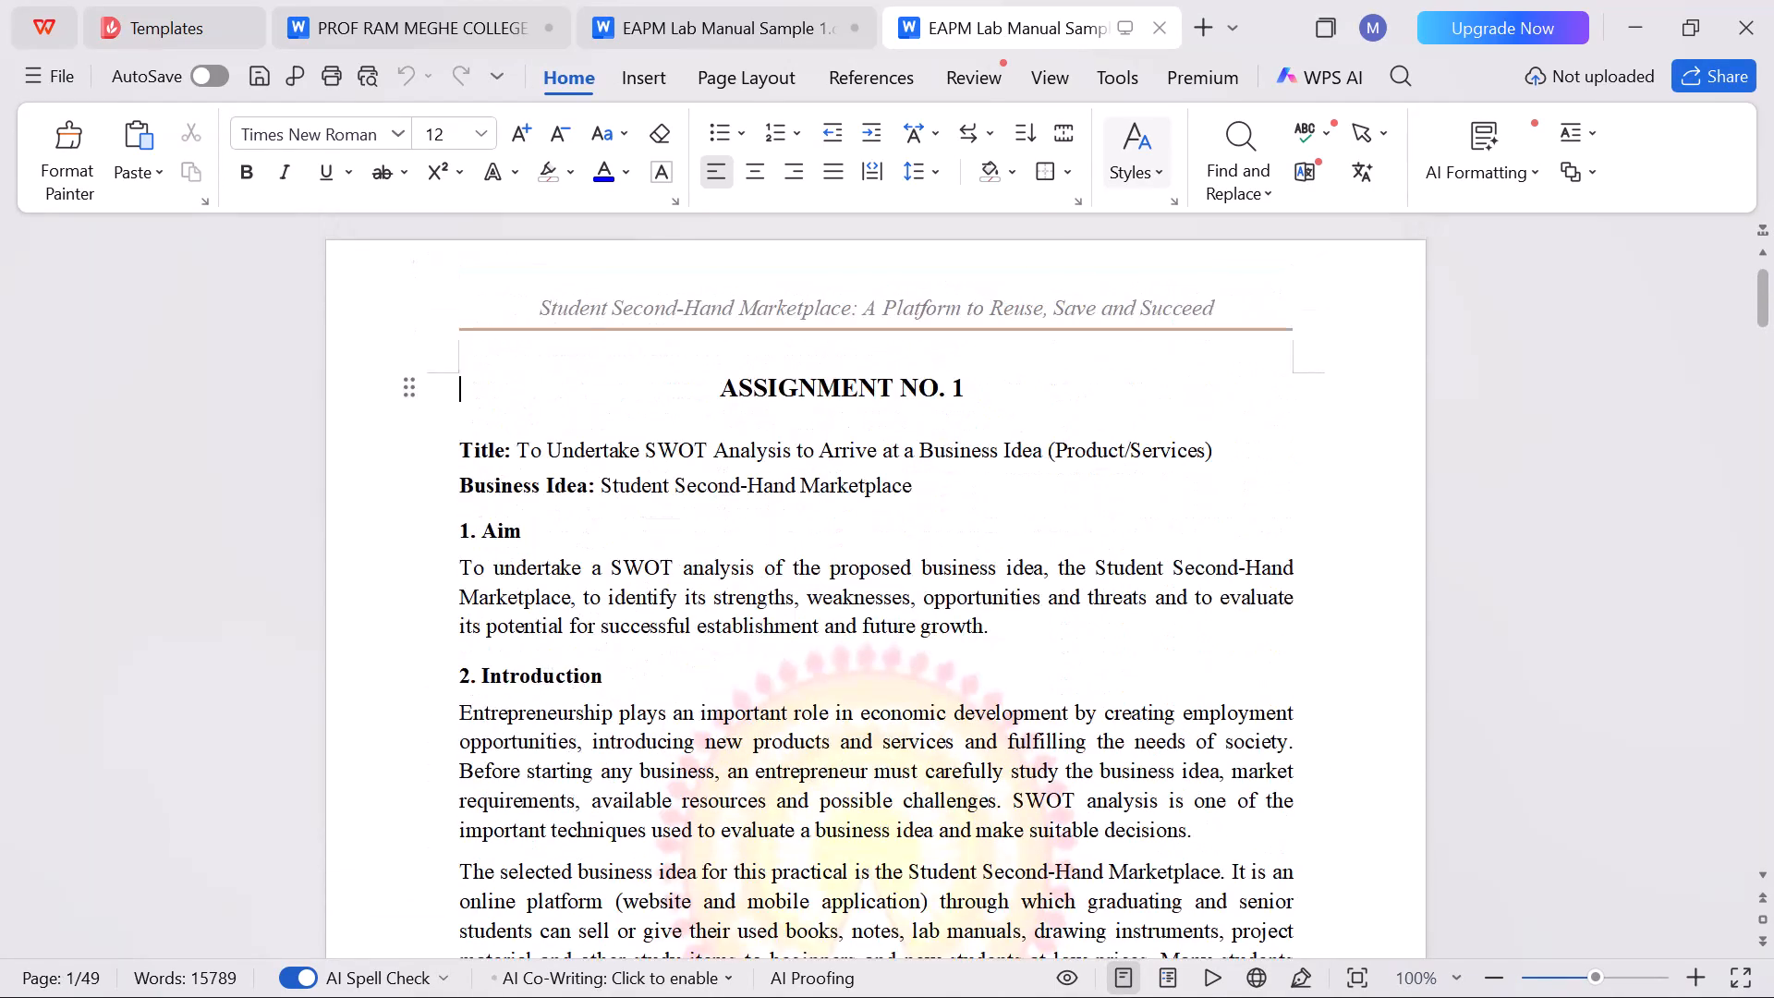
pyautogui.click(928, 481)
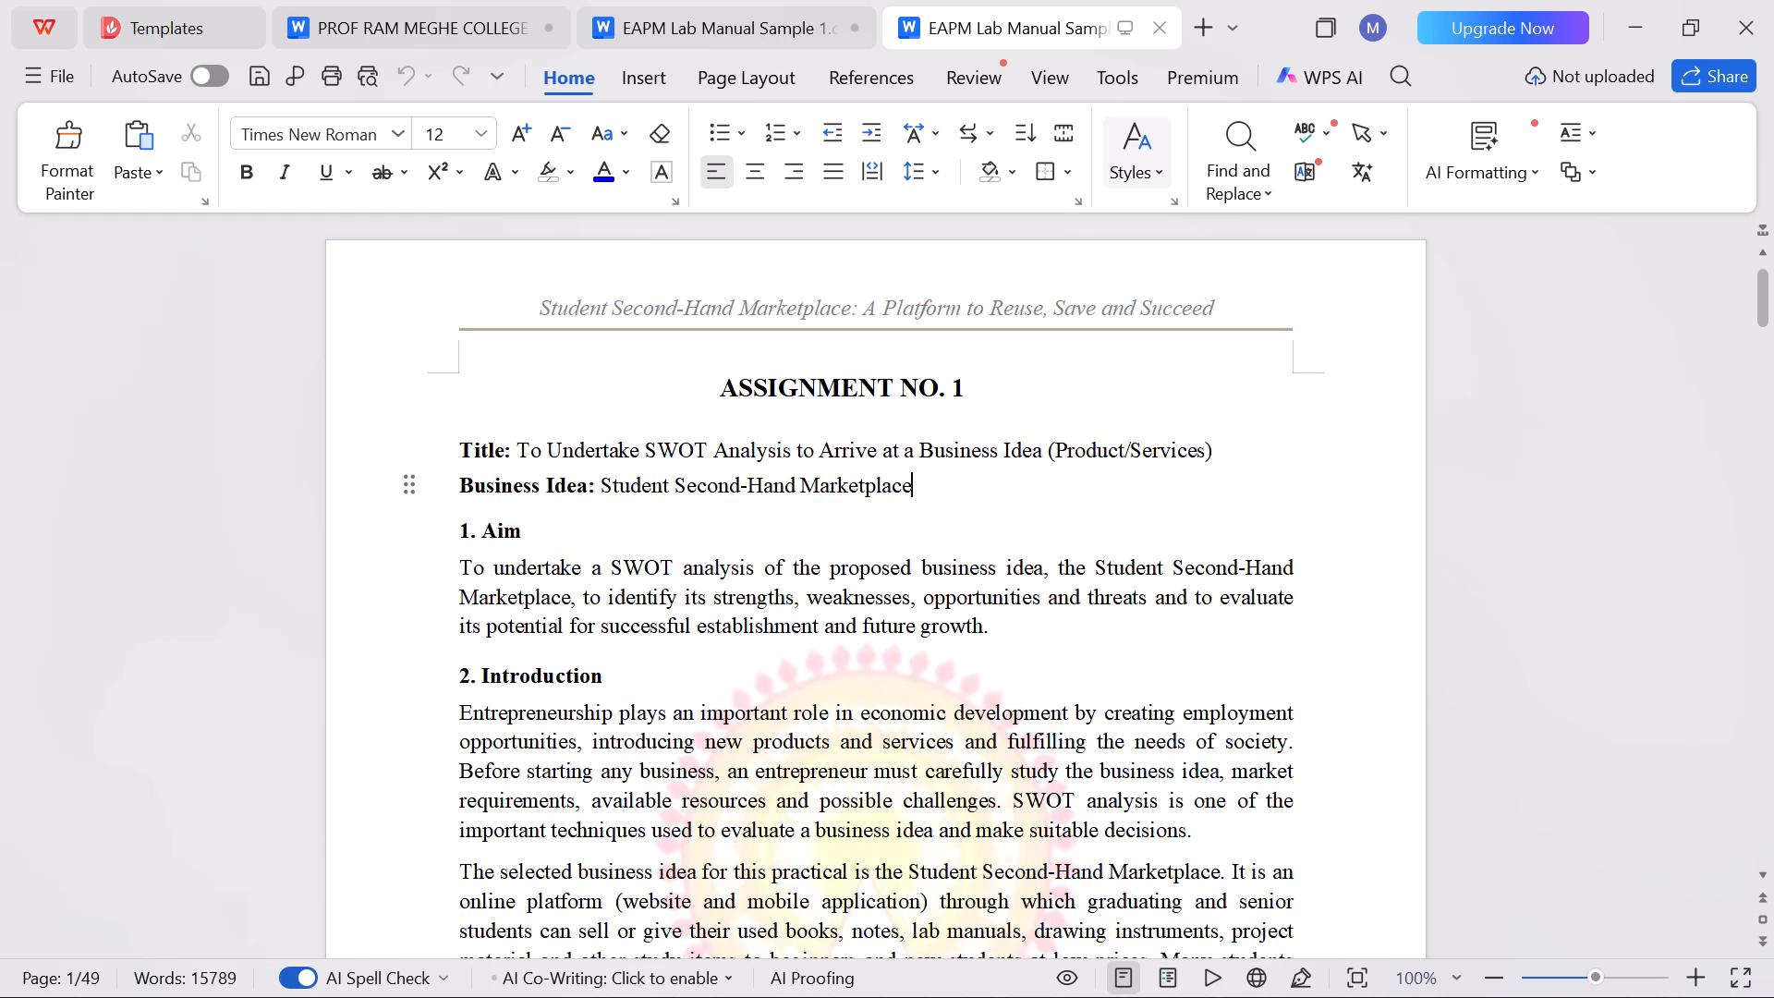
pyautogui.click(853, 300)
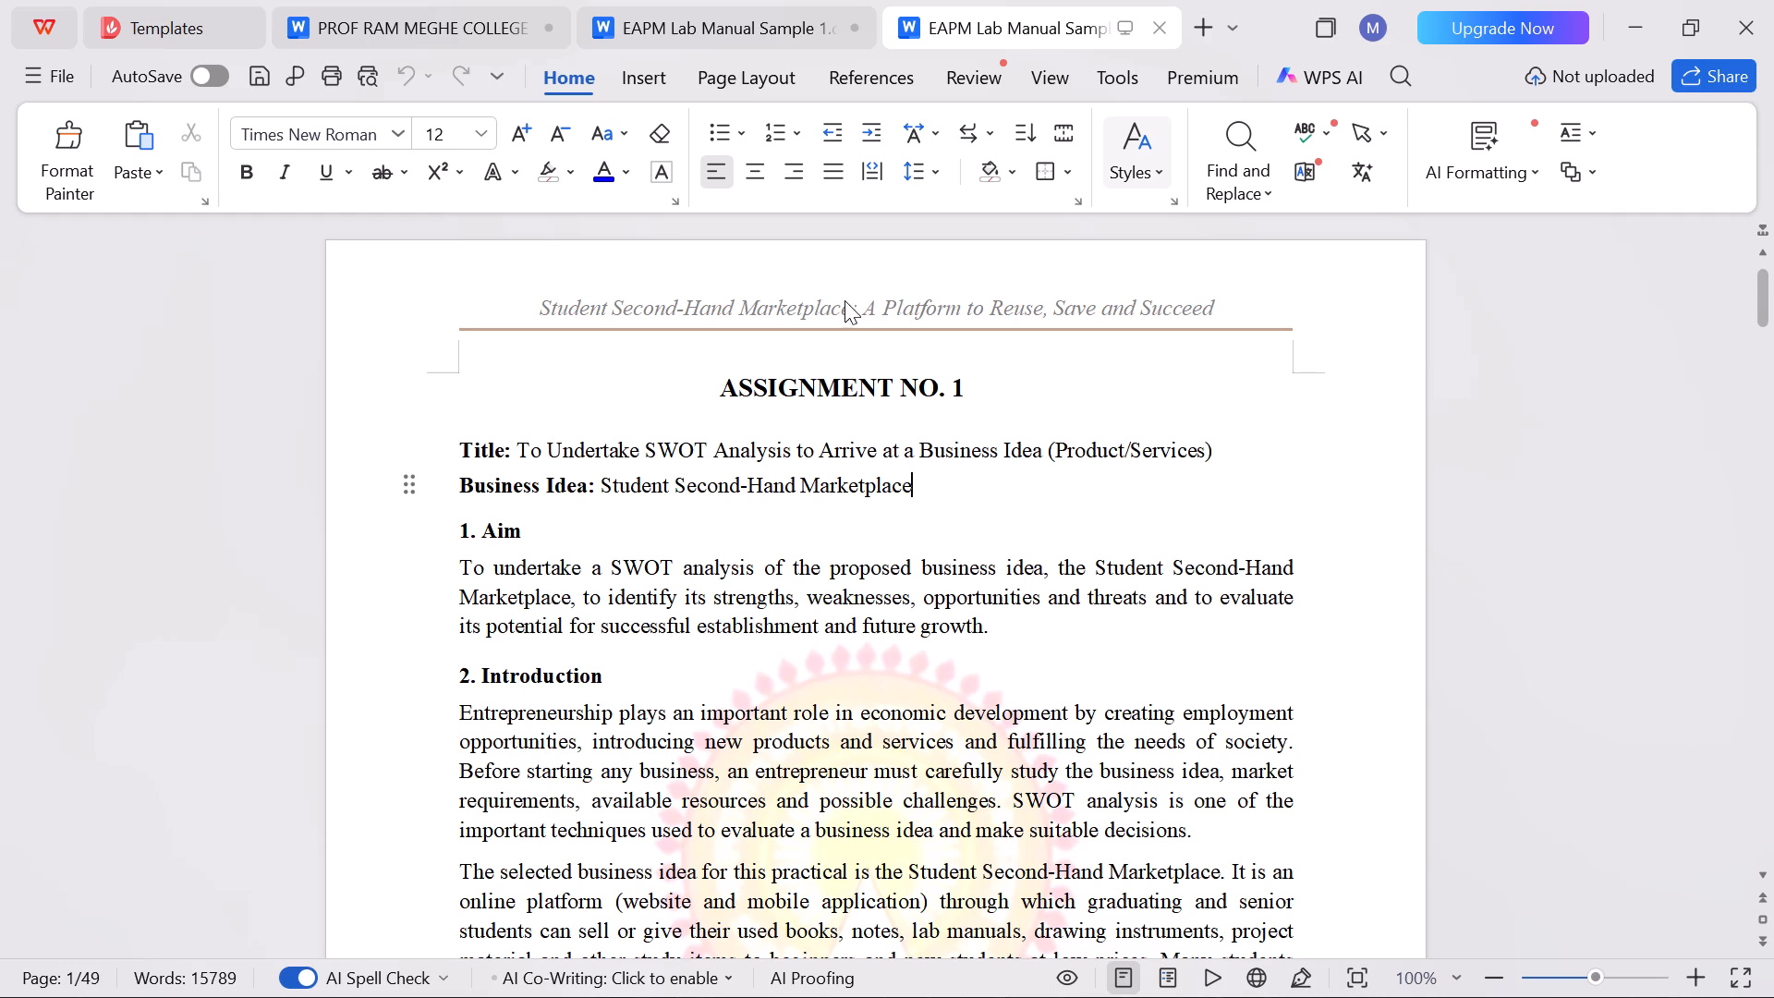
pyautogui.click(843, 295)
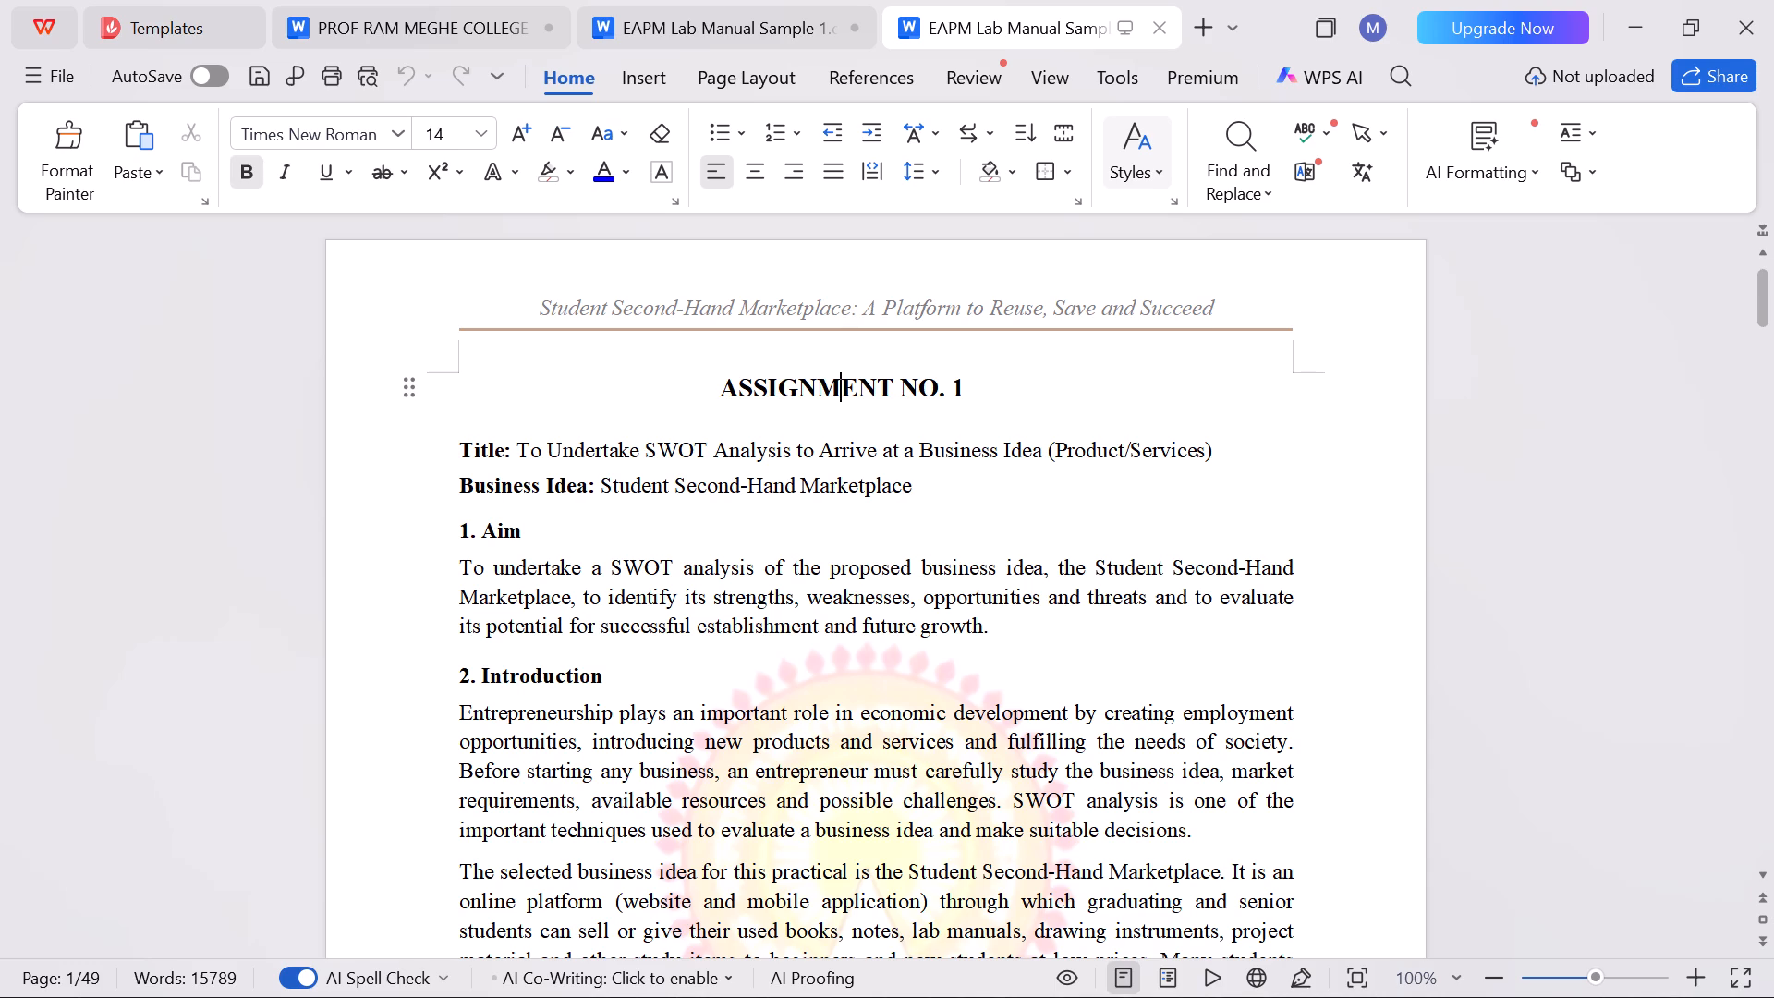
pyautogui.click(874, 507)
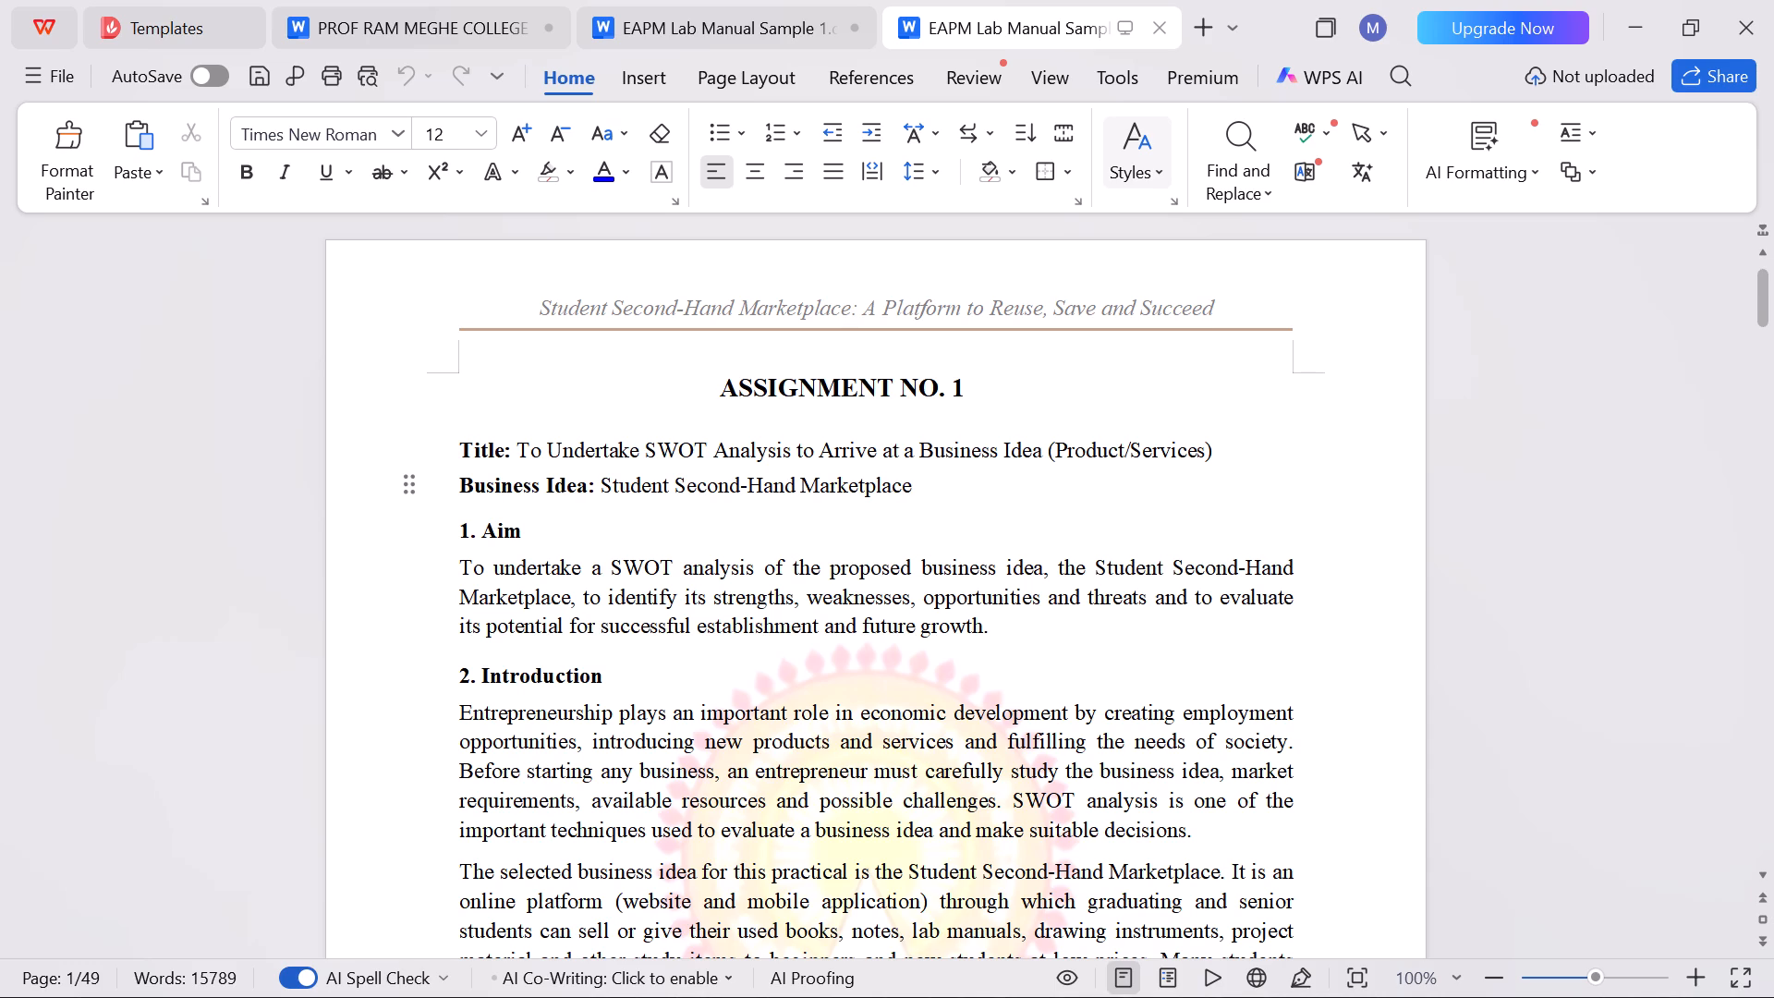
# Delete "Student Second-Hand Marketplace" from the Business Idea line of Assignment No. 1, keeping the label.
pyautogui.click(919, 496)
pyautogui.press('BackSpace')
pyautogui.press('BackSpace')
pyautogui.press('BackSpace')
pyautogui.press('BackSpace')
pyautogui.press('BackSpace')
pyautogui.press('BackSpace')
pyautogui.press('BackSpace')
pyautogui.press('BackSpace')
pyautogui.press('BackSpace')
pyautogui.press('BackSpace')
pyautogui.press('BackSpace')
pyautogui.press('BackSpace')
pyautogui.press('BackSpace')
pyautogui.press('BackSpace')
pyautogui.press('BackSpace')
pyautogui.press('BackSpace')
pyautogui.press('BackSpace')
pyautogui.press('BackSpace')
pyautogui.press('BackSpace')
pyautogui.press('BackSpace')
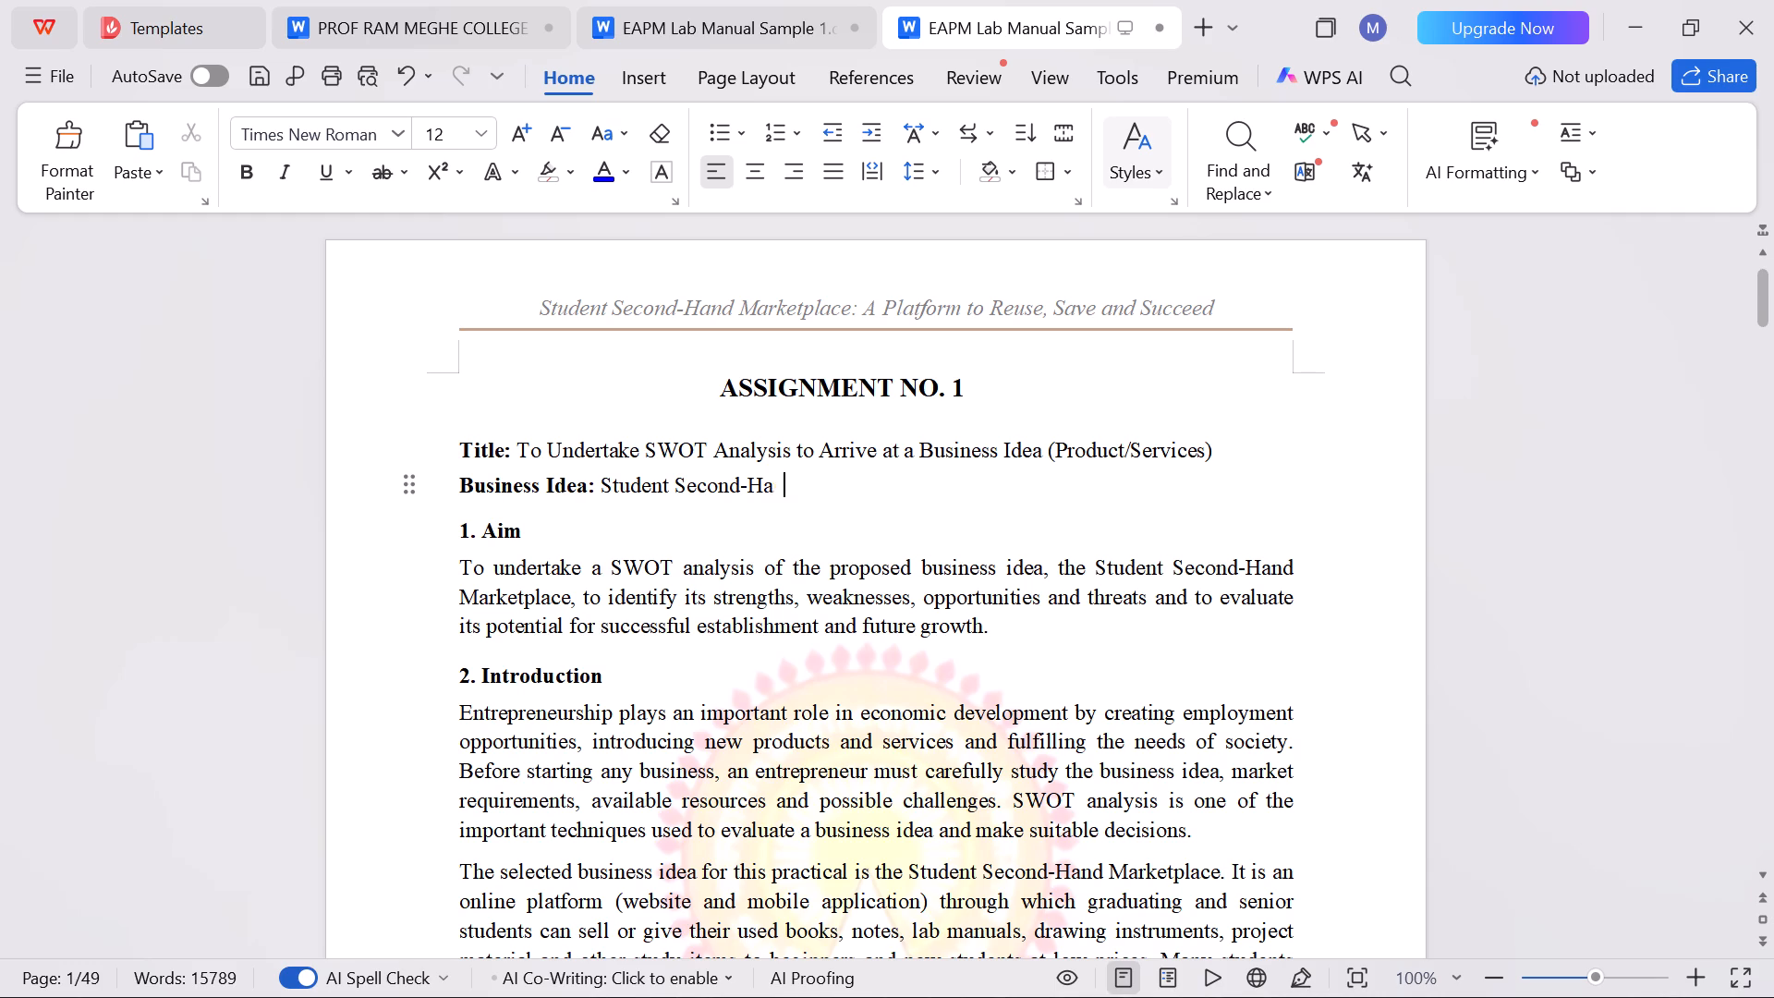
pyautogui.press('BackSpace')
pyautogui.press('BackSpace')
pyautogui.press('BackSpace')
pyautogui.press('BackSpace')
pyautogui.press('BackSpace')
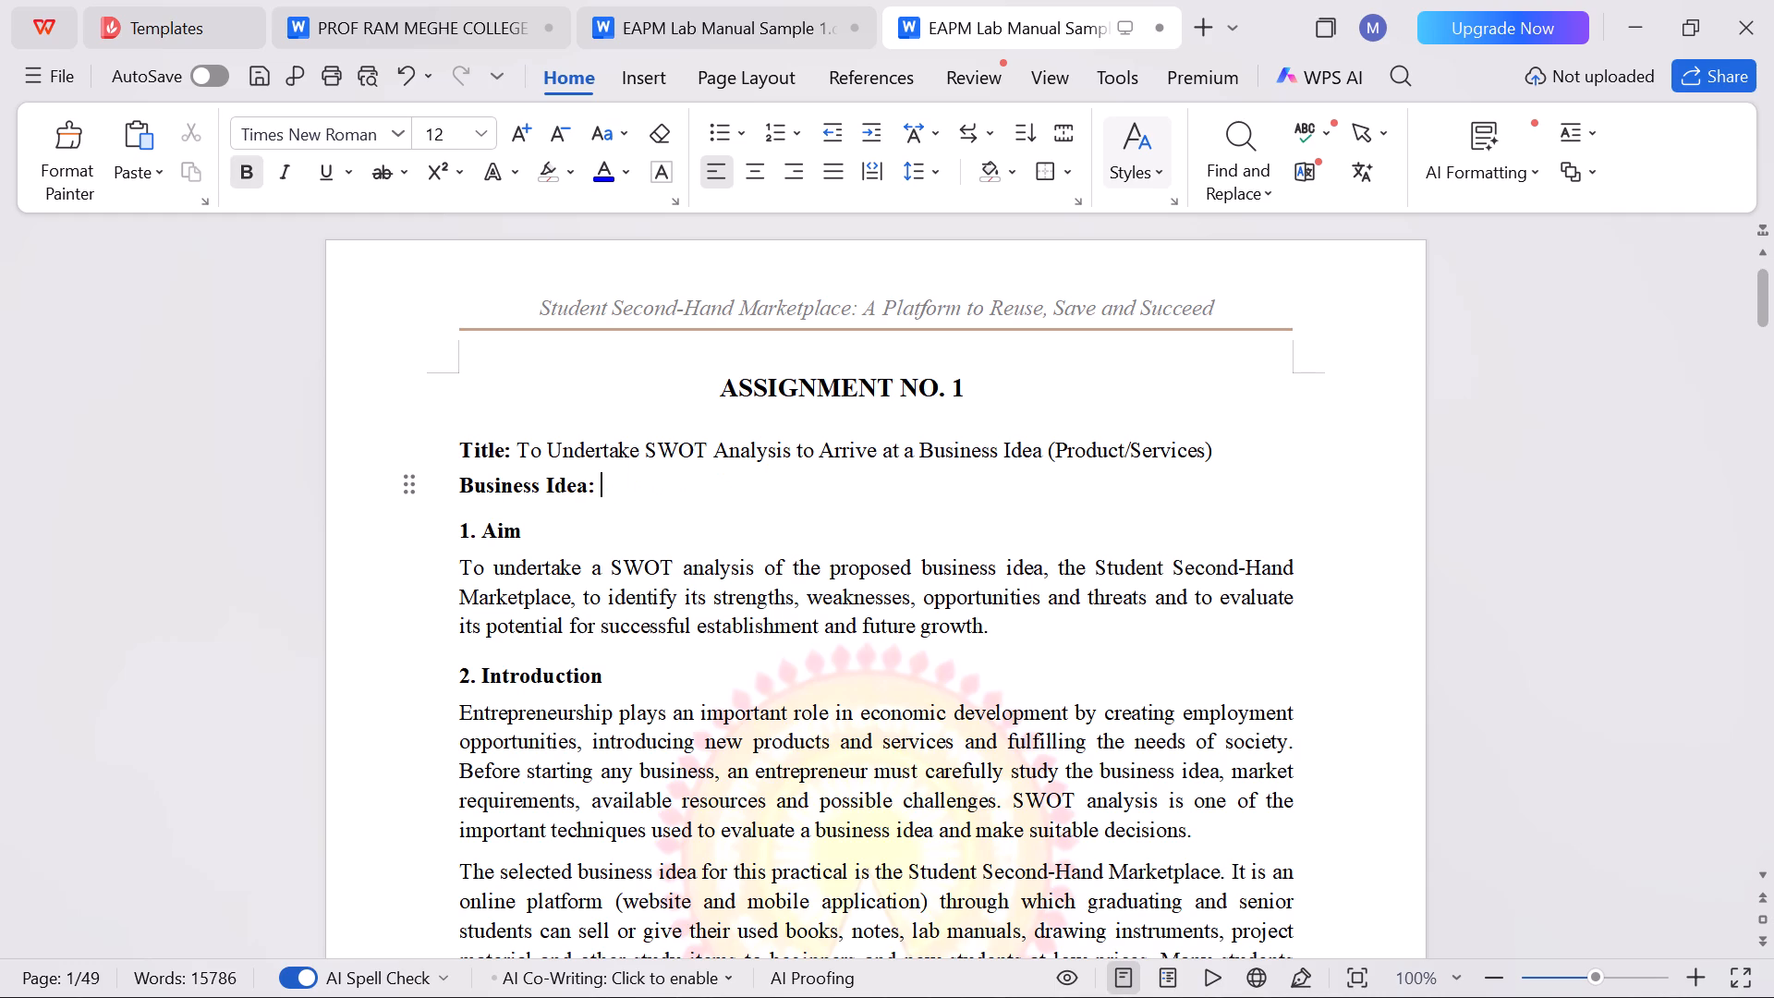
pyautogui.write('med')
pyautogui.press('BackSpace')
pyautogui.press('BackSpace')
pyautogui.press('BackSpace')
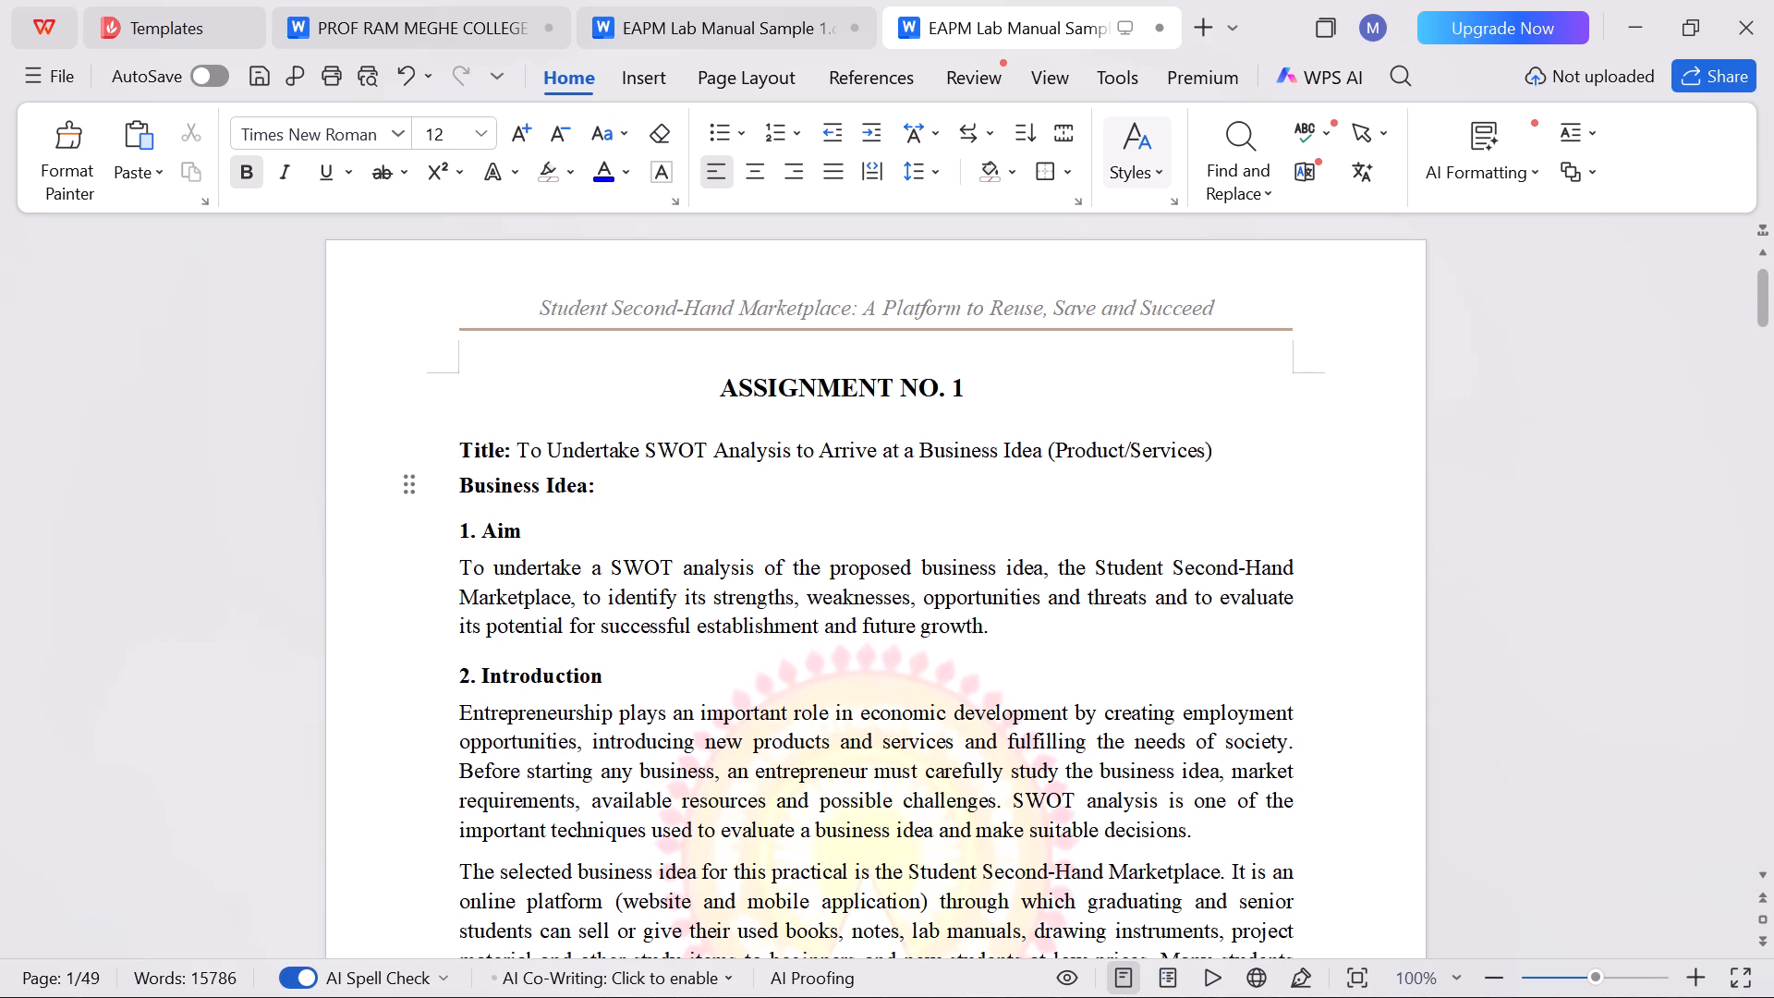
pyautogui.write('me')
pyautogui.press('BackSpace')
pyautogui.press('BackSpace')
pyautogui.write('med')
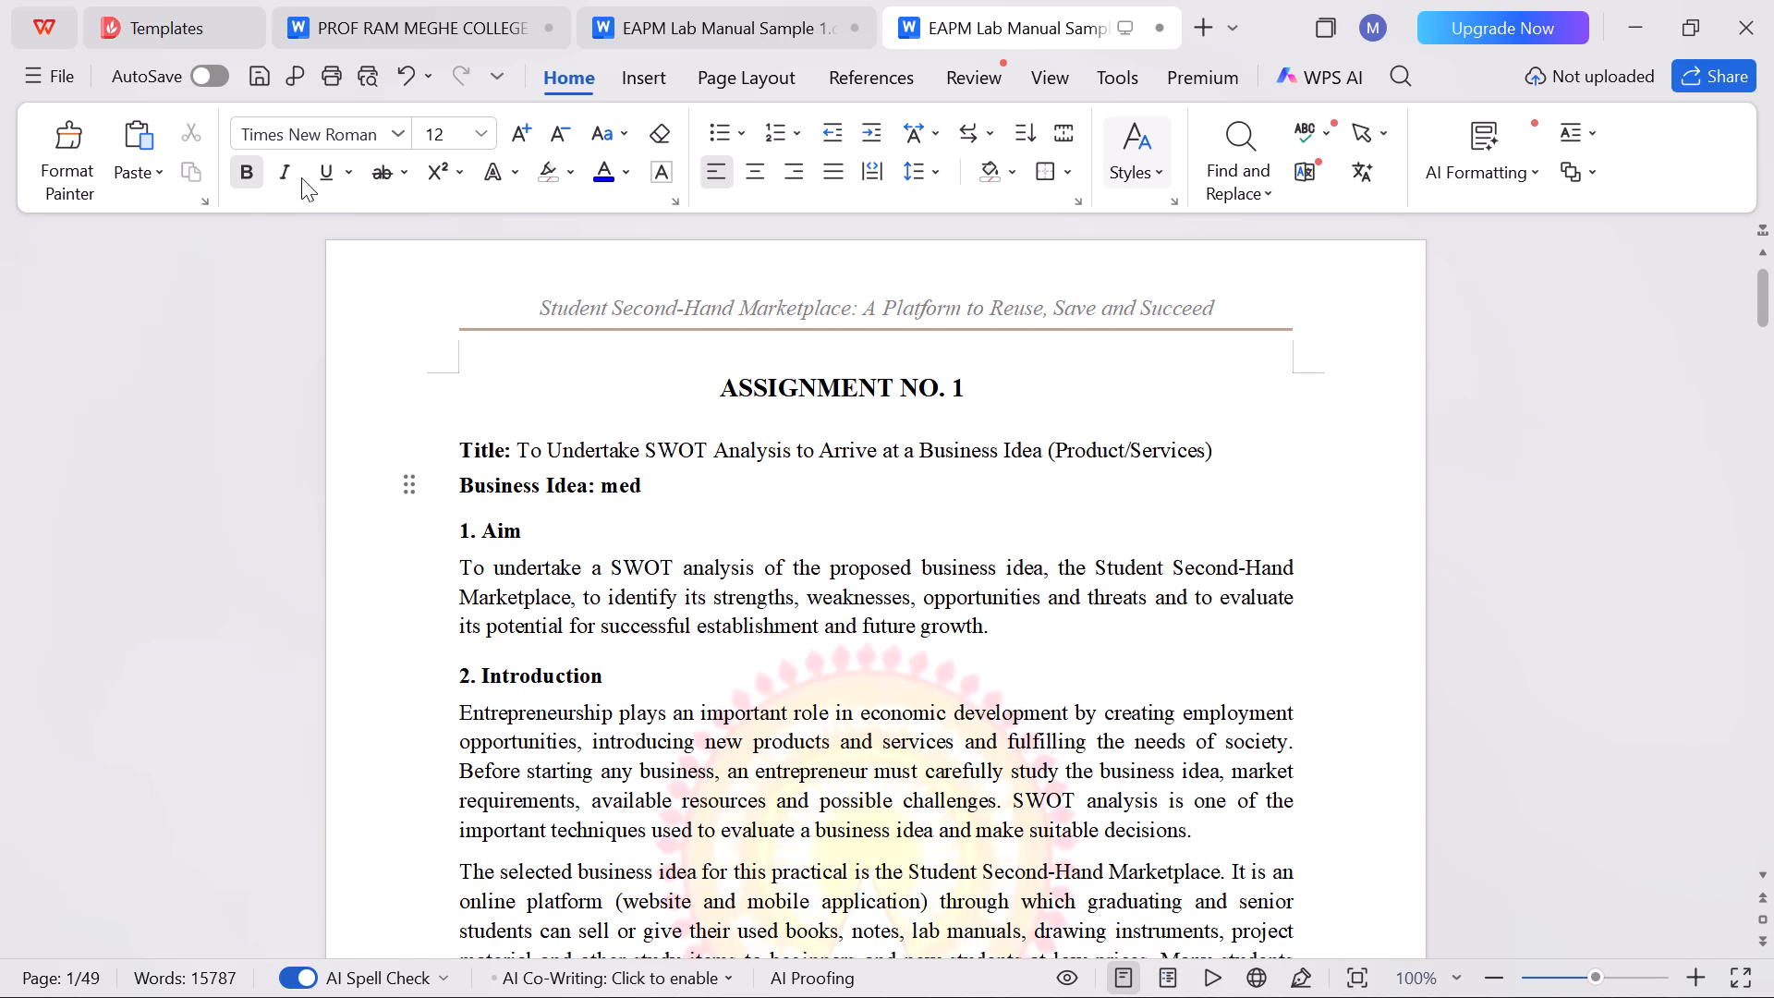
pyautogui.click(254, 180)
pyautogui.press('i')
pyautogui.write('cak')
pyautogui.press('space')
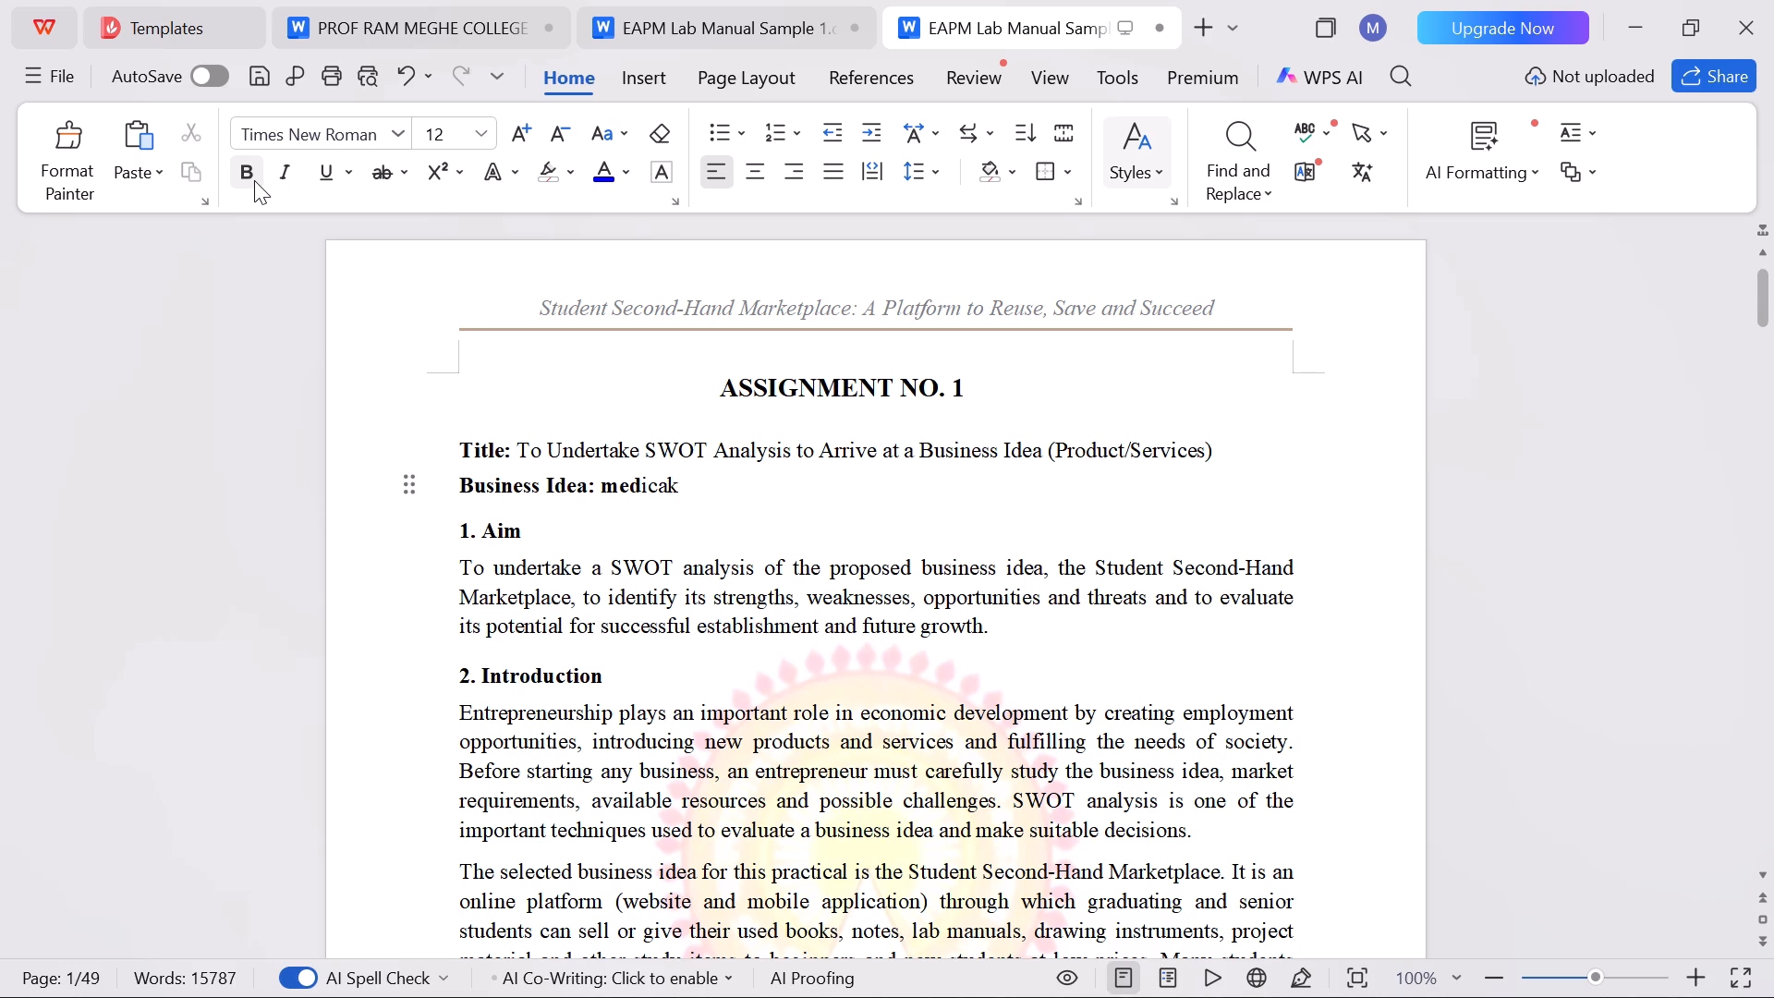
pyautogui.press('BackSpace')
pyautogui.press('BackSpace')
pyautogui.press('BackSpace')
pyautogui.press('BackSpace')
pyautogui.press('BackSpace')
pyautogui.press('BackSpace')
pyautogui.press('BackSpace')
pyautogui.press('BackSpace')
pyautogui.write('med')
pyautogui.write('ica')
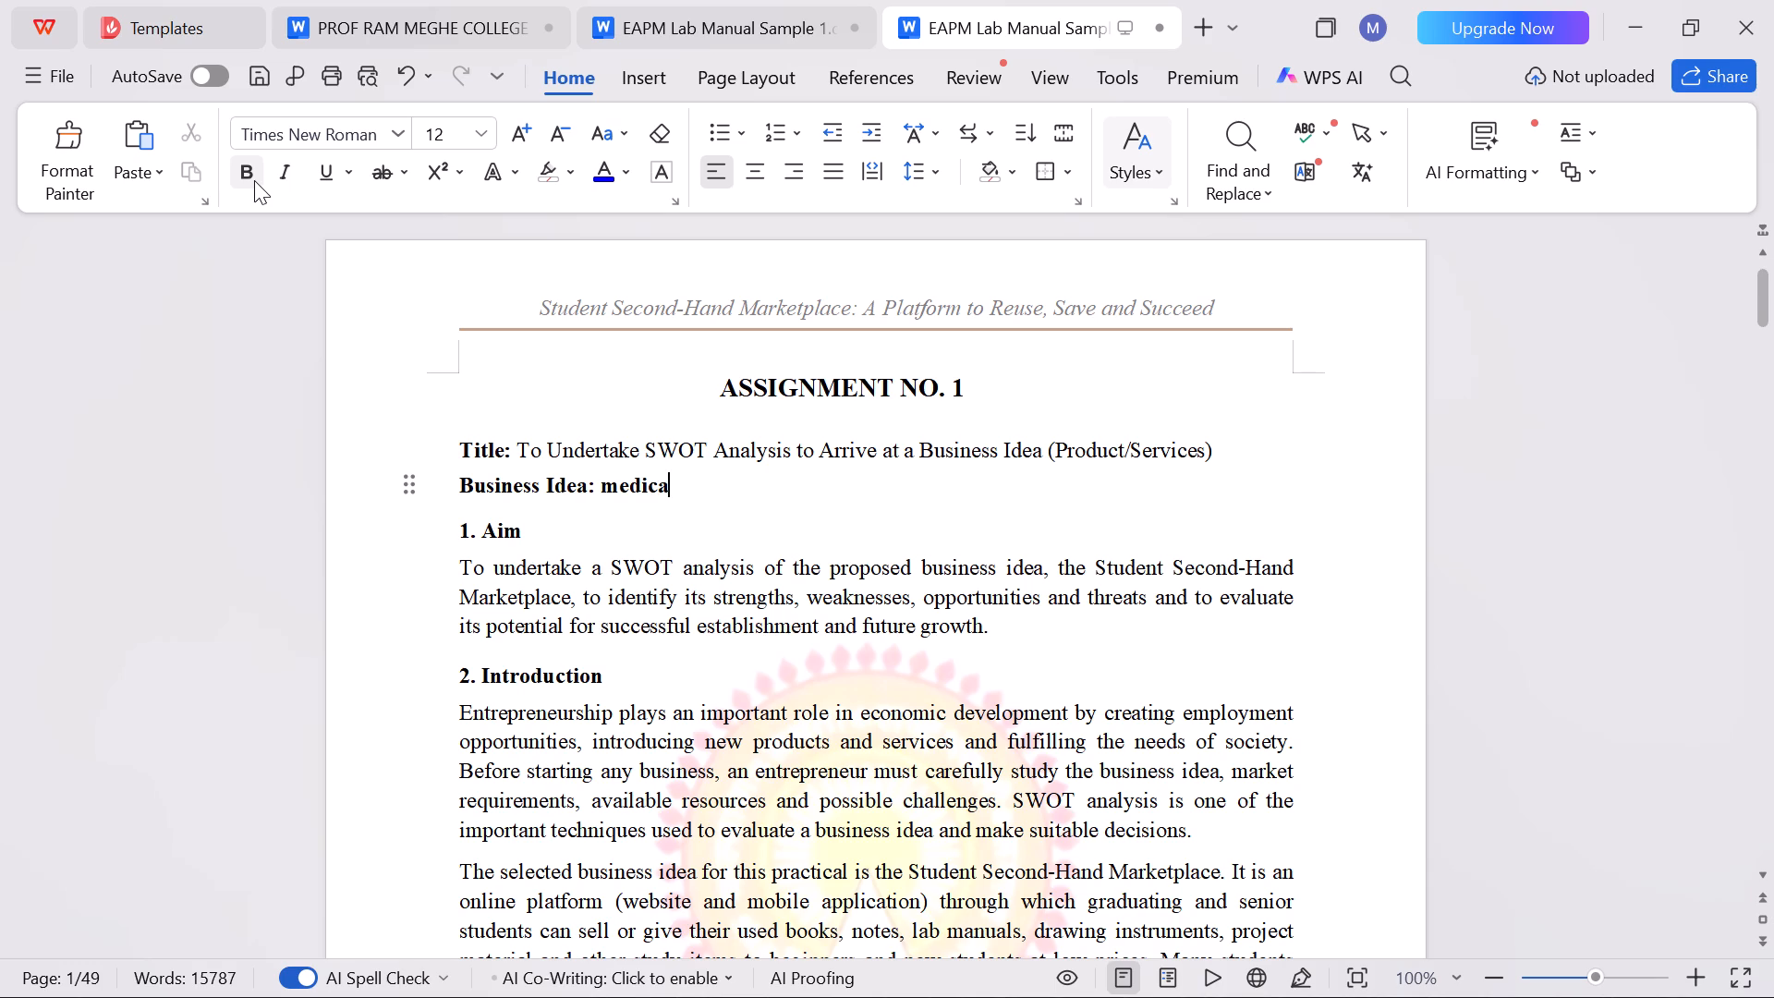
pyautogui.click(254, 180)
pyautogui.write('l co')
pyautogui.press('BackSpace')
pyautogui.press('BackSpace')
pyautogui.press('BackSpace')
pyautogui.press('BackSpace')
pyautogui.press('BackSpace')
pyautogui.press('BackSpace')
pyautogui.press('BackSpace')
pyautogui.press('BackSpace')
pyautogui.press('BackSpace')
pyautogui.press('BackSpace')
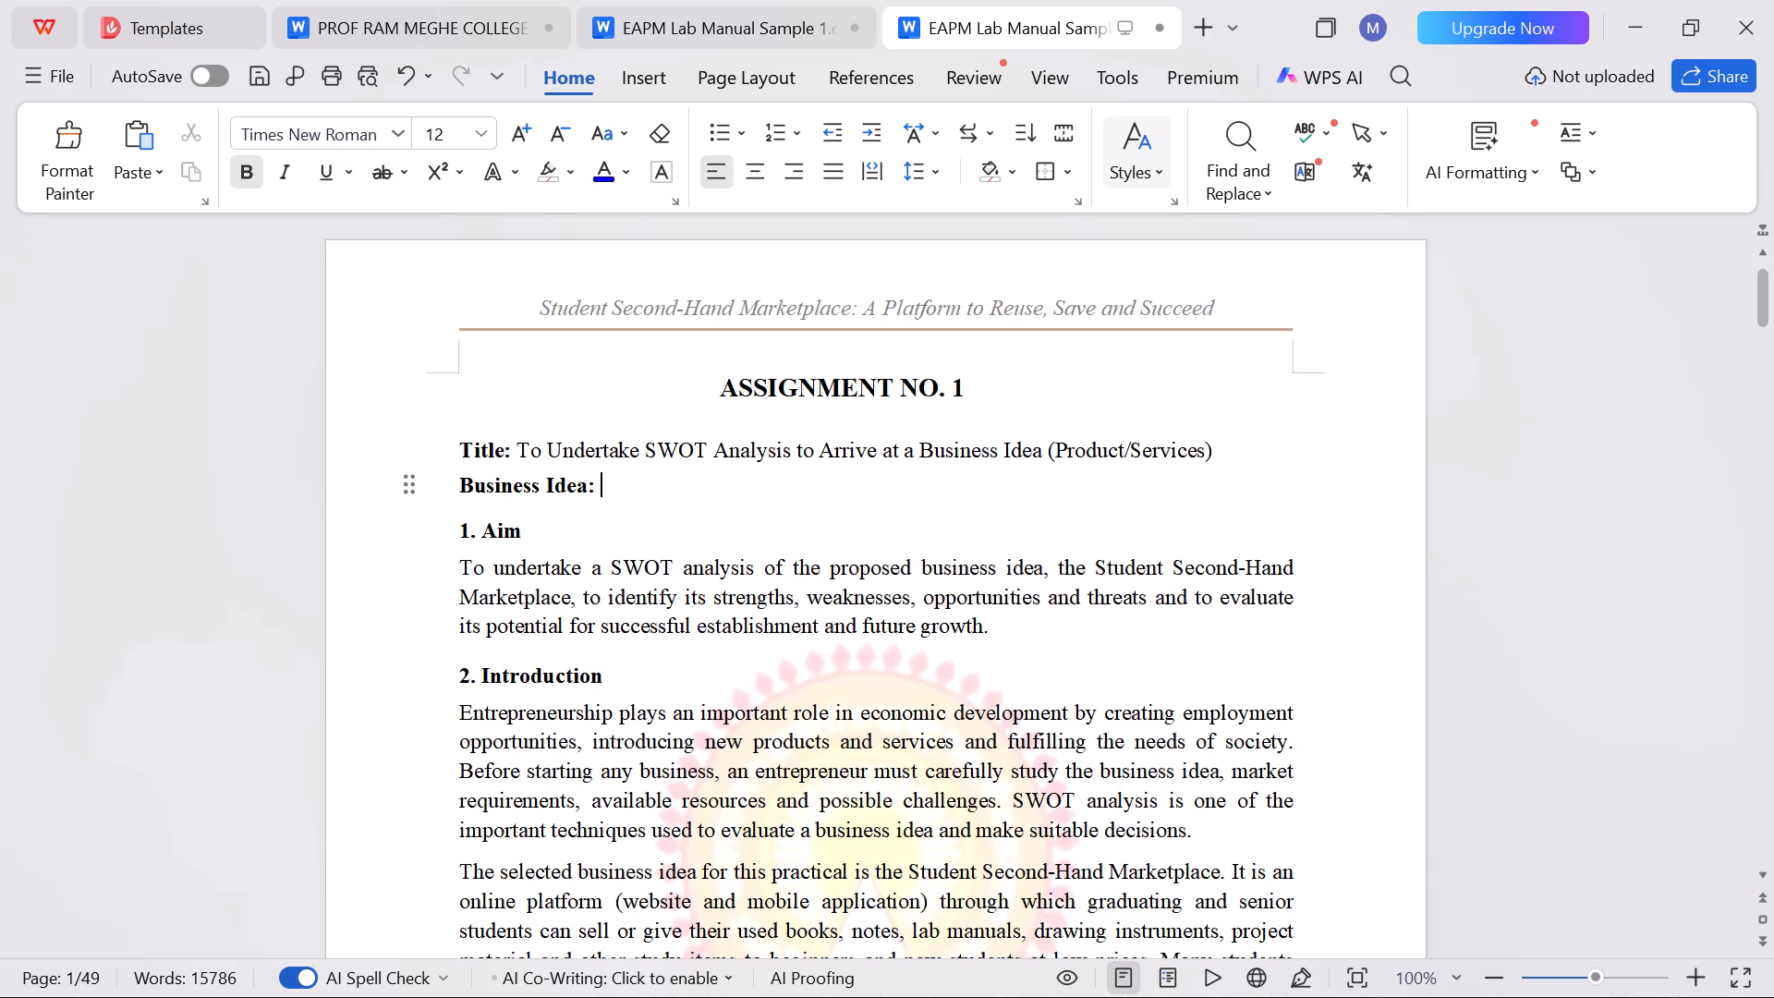
# Enter "medical courier service" in bold after the Business Idea label.
pyautogui.write('me')
pyautogui.write('dical cou')
pyautogui.write('rier')
pyautogui.press('space')
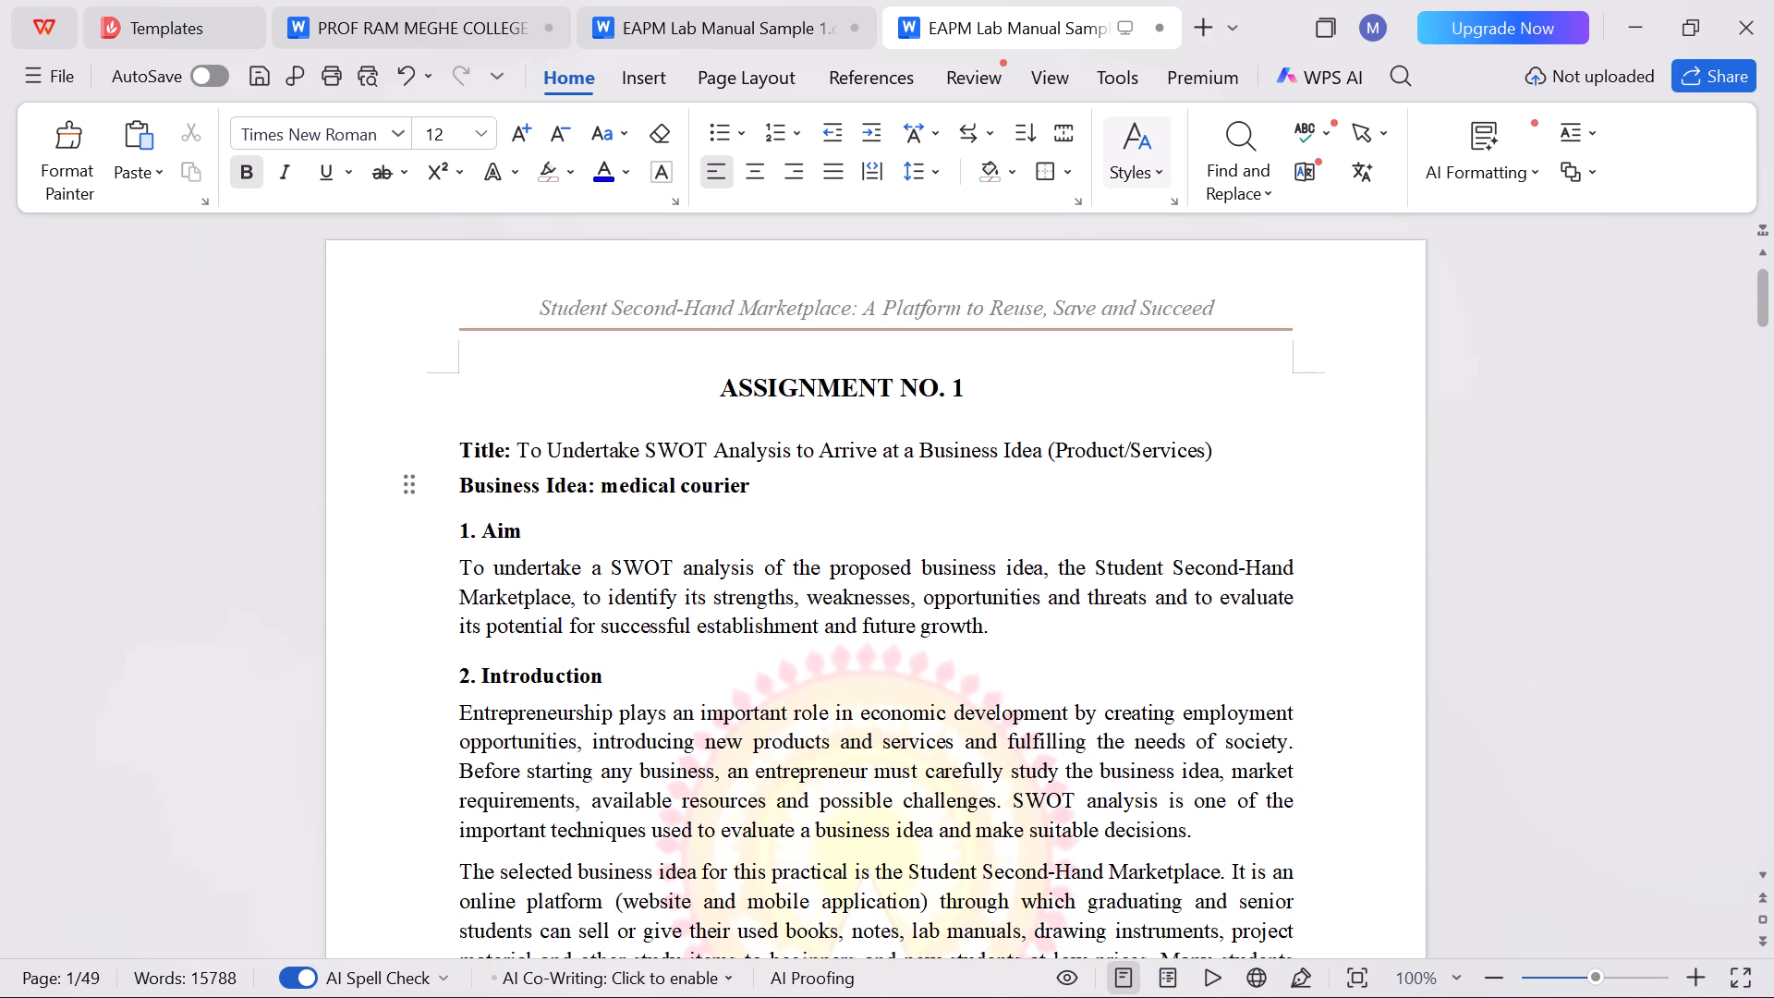
pyautogui.write('service')
pyautogui.press('space')
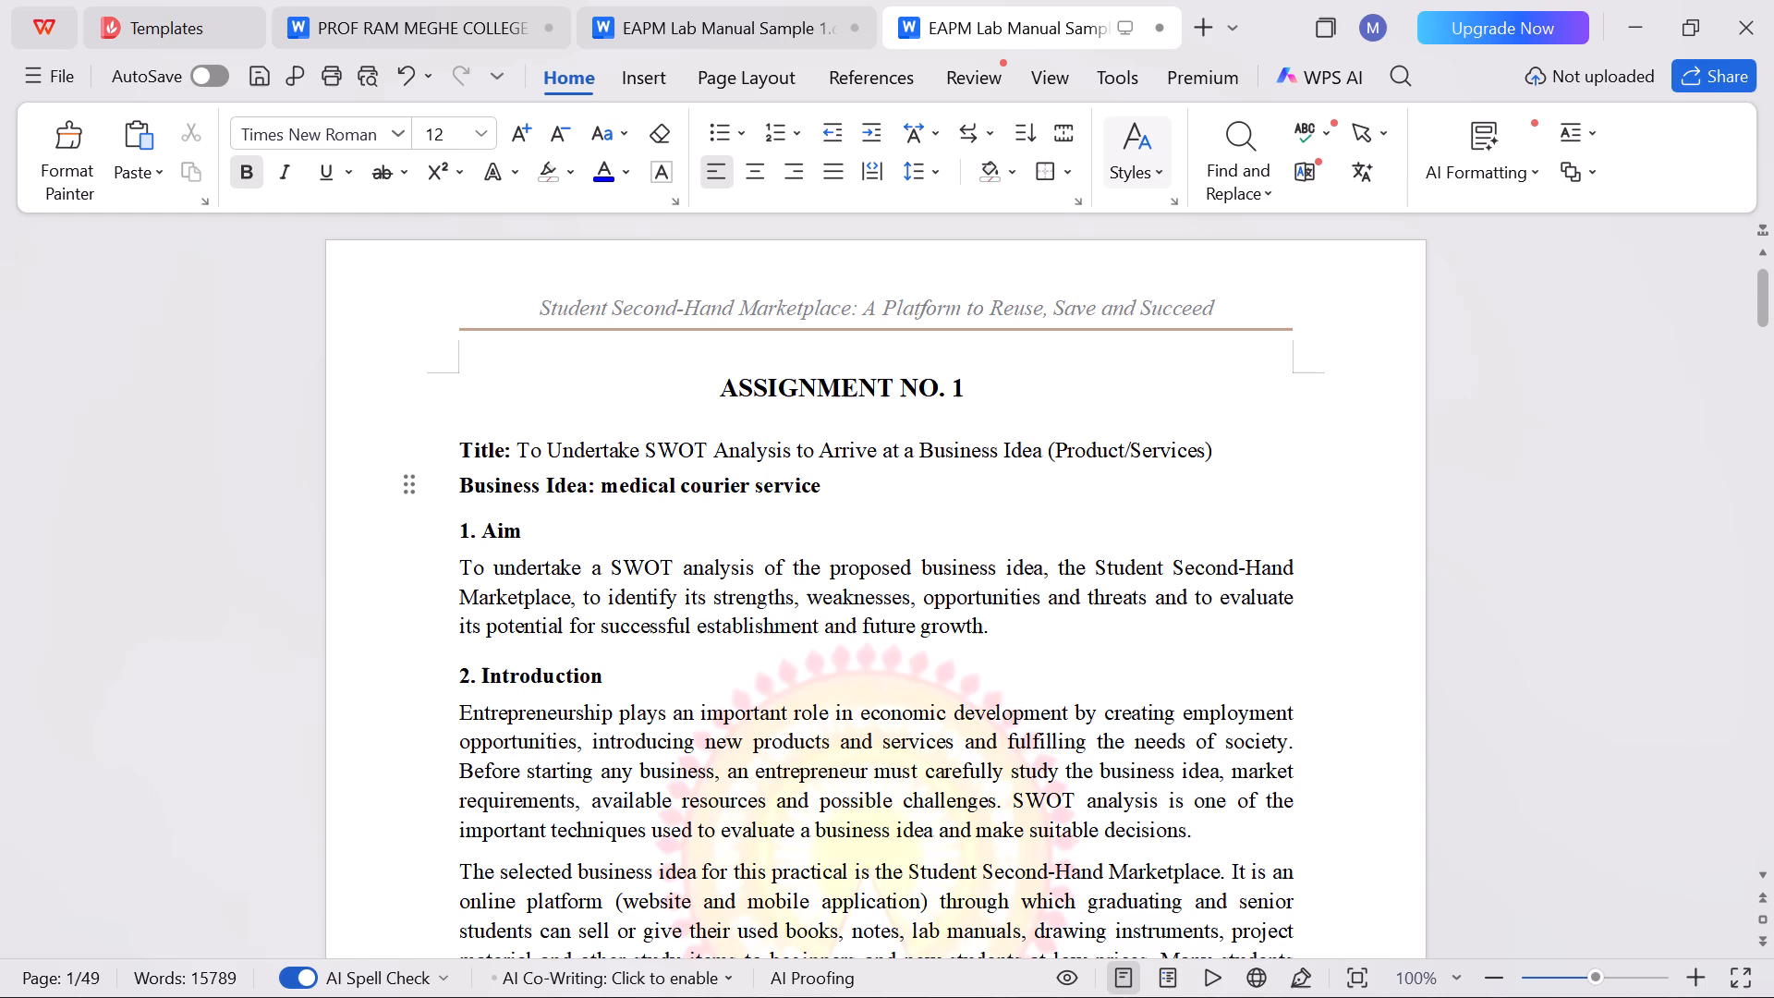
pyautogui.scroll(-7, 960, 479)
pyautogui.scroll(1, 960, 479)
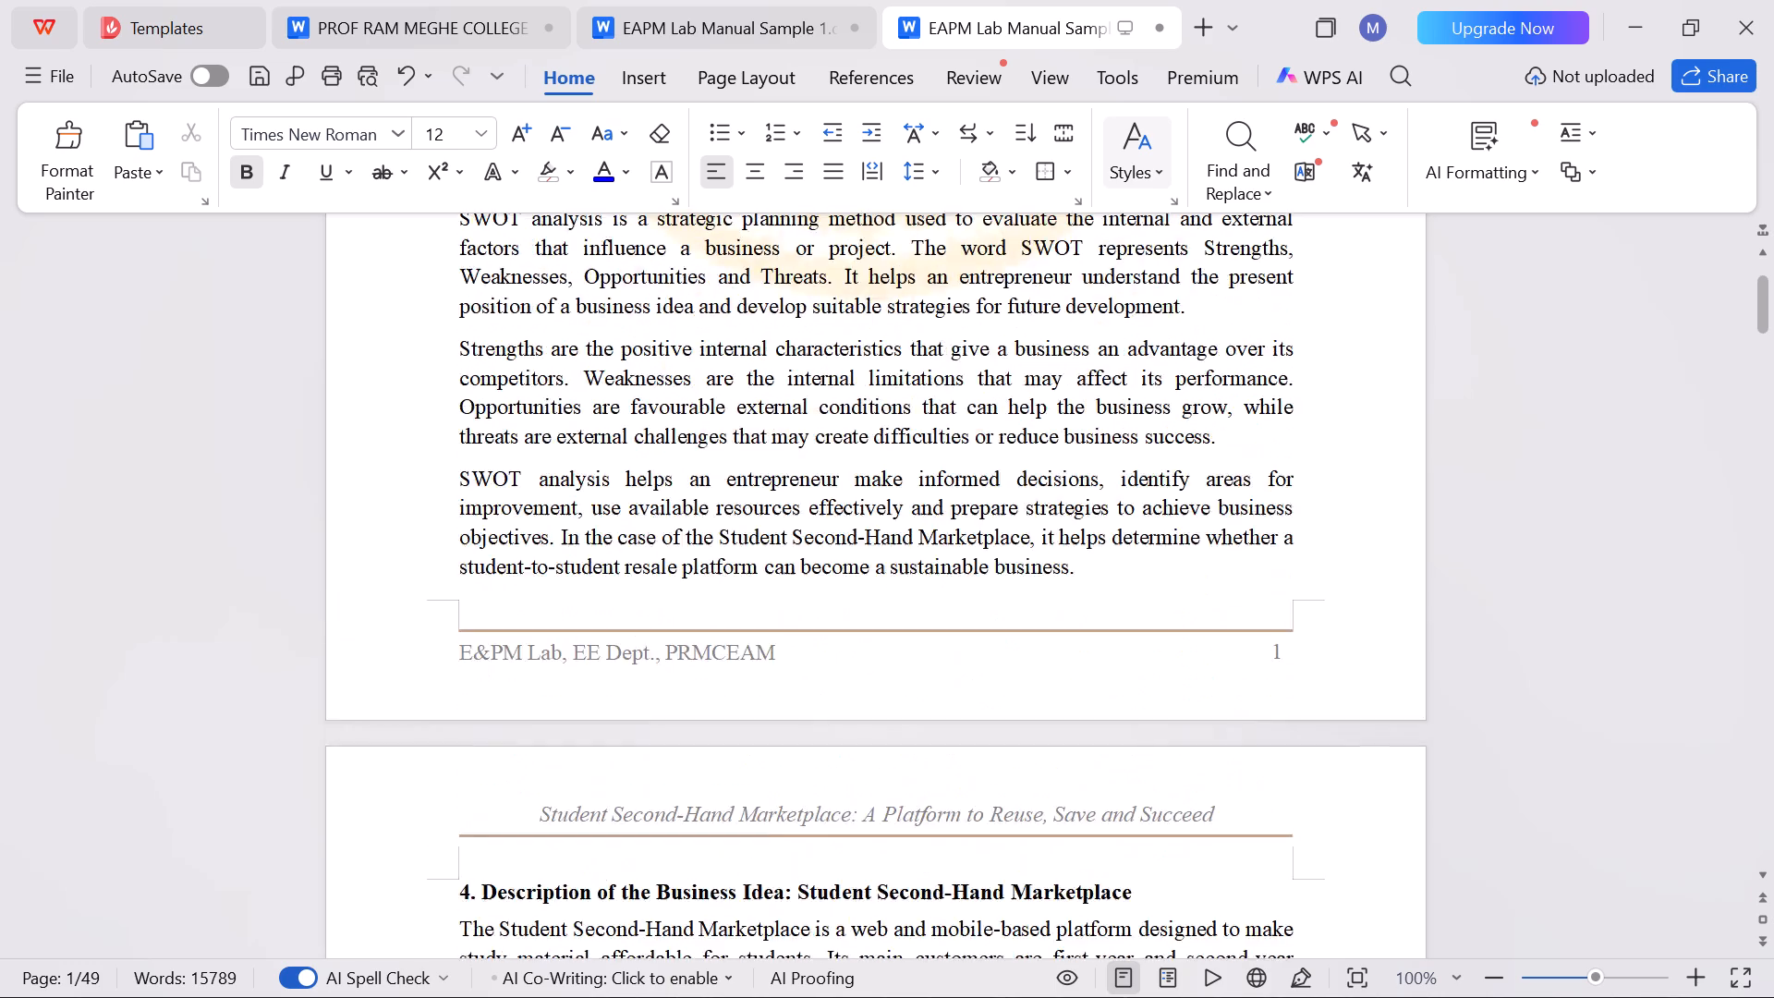
# Review the Aim, Introduction, Meaning of SWOT Analysis and Description of the Business Idea sections of Assignment No. 1.
pyautogui.scroll(1, 960, 479)
pyautogui.scroll(-3, 960, 479)
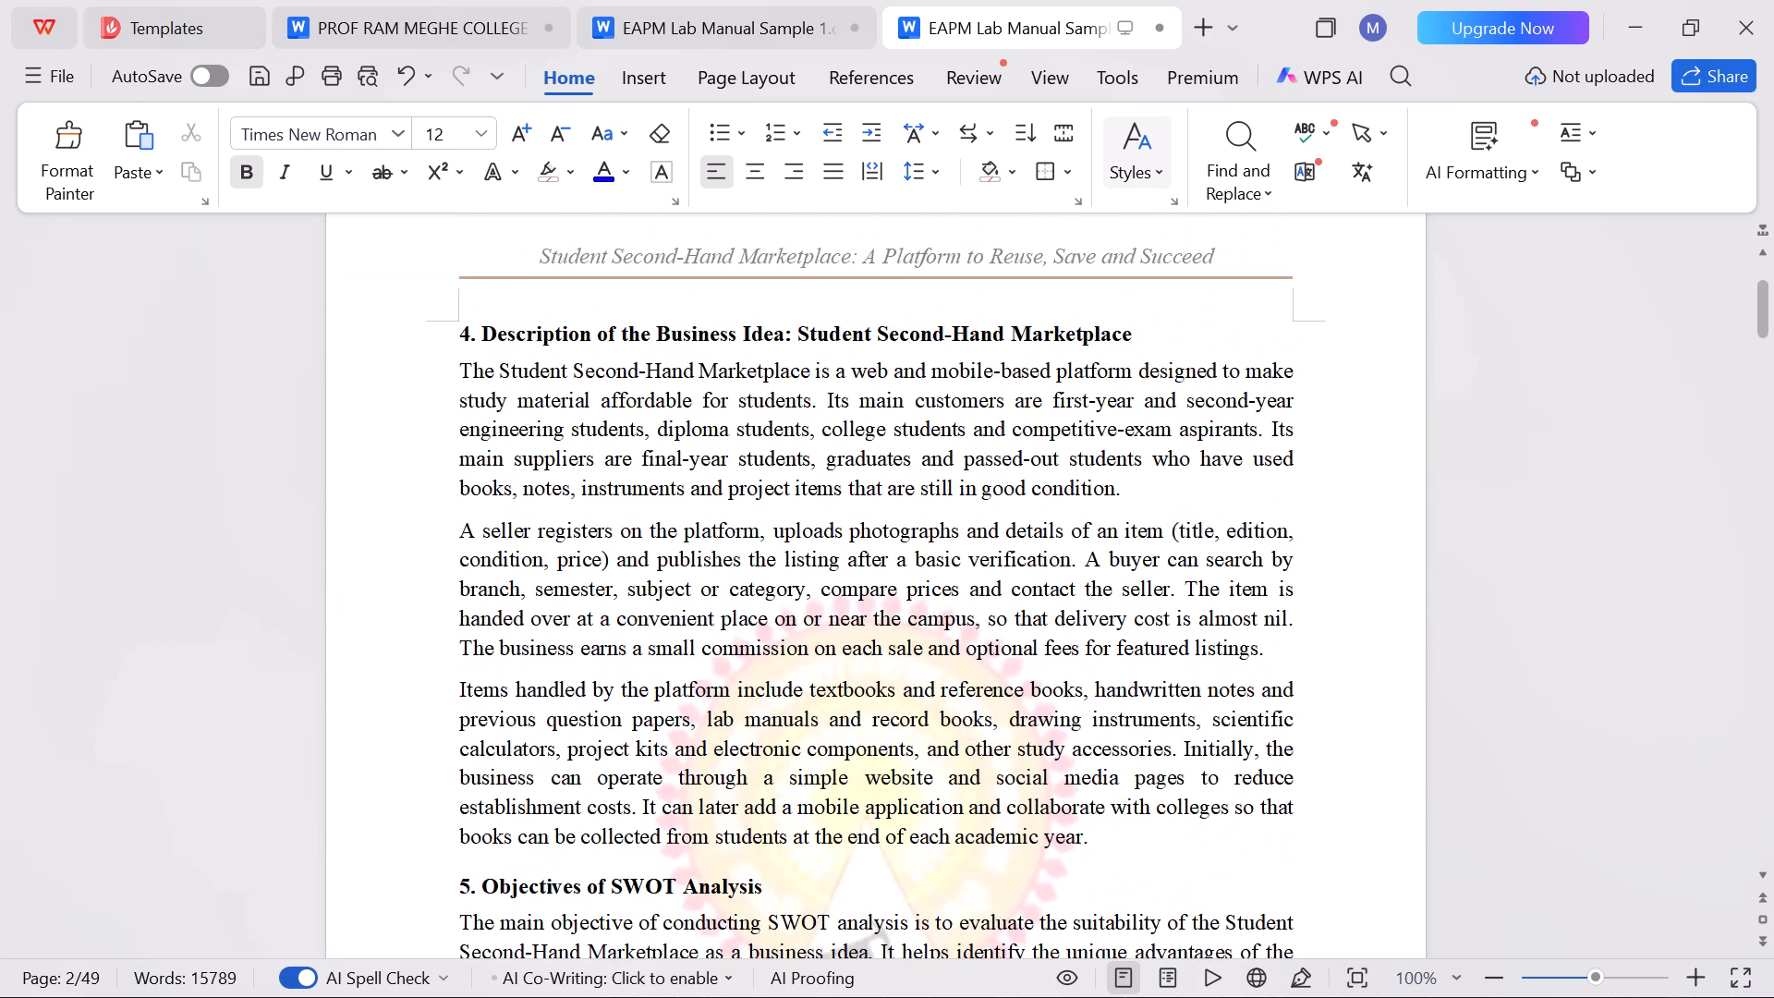
pyautogui.scroll(-1, 960, 479)
pyautogui.scroll(5, 960, 479)
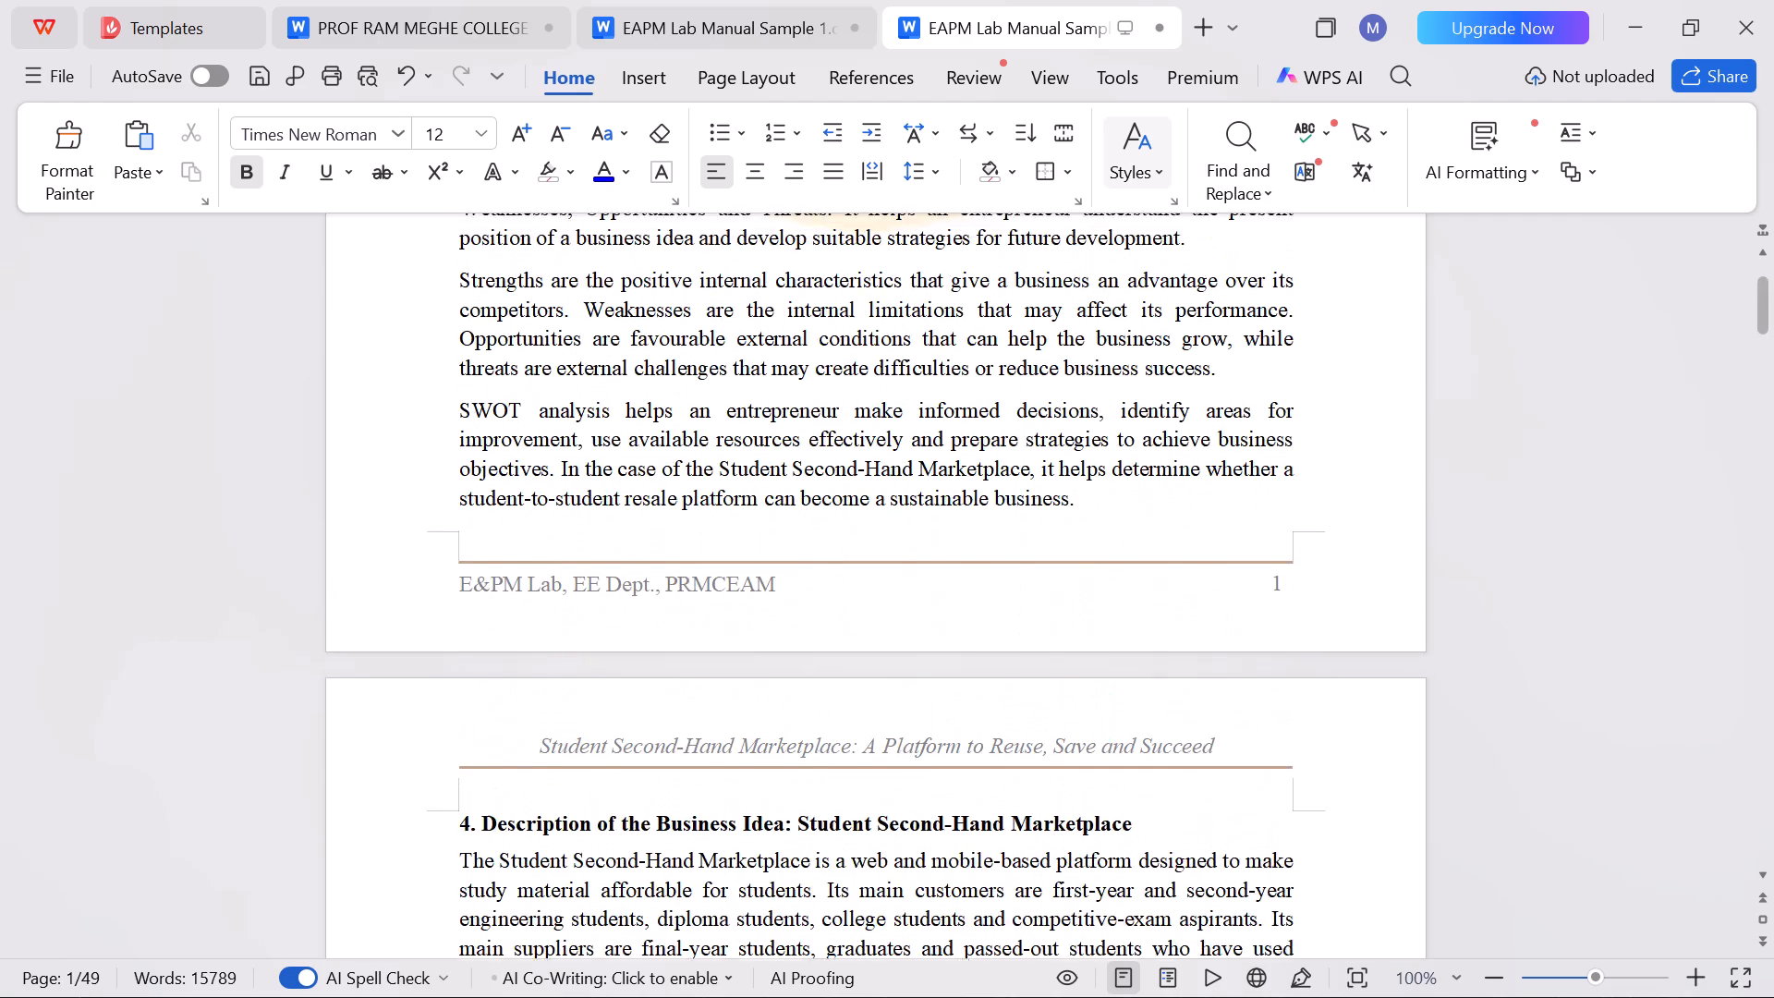
pyautogui.scroll(3, 960, 479)
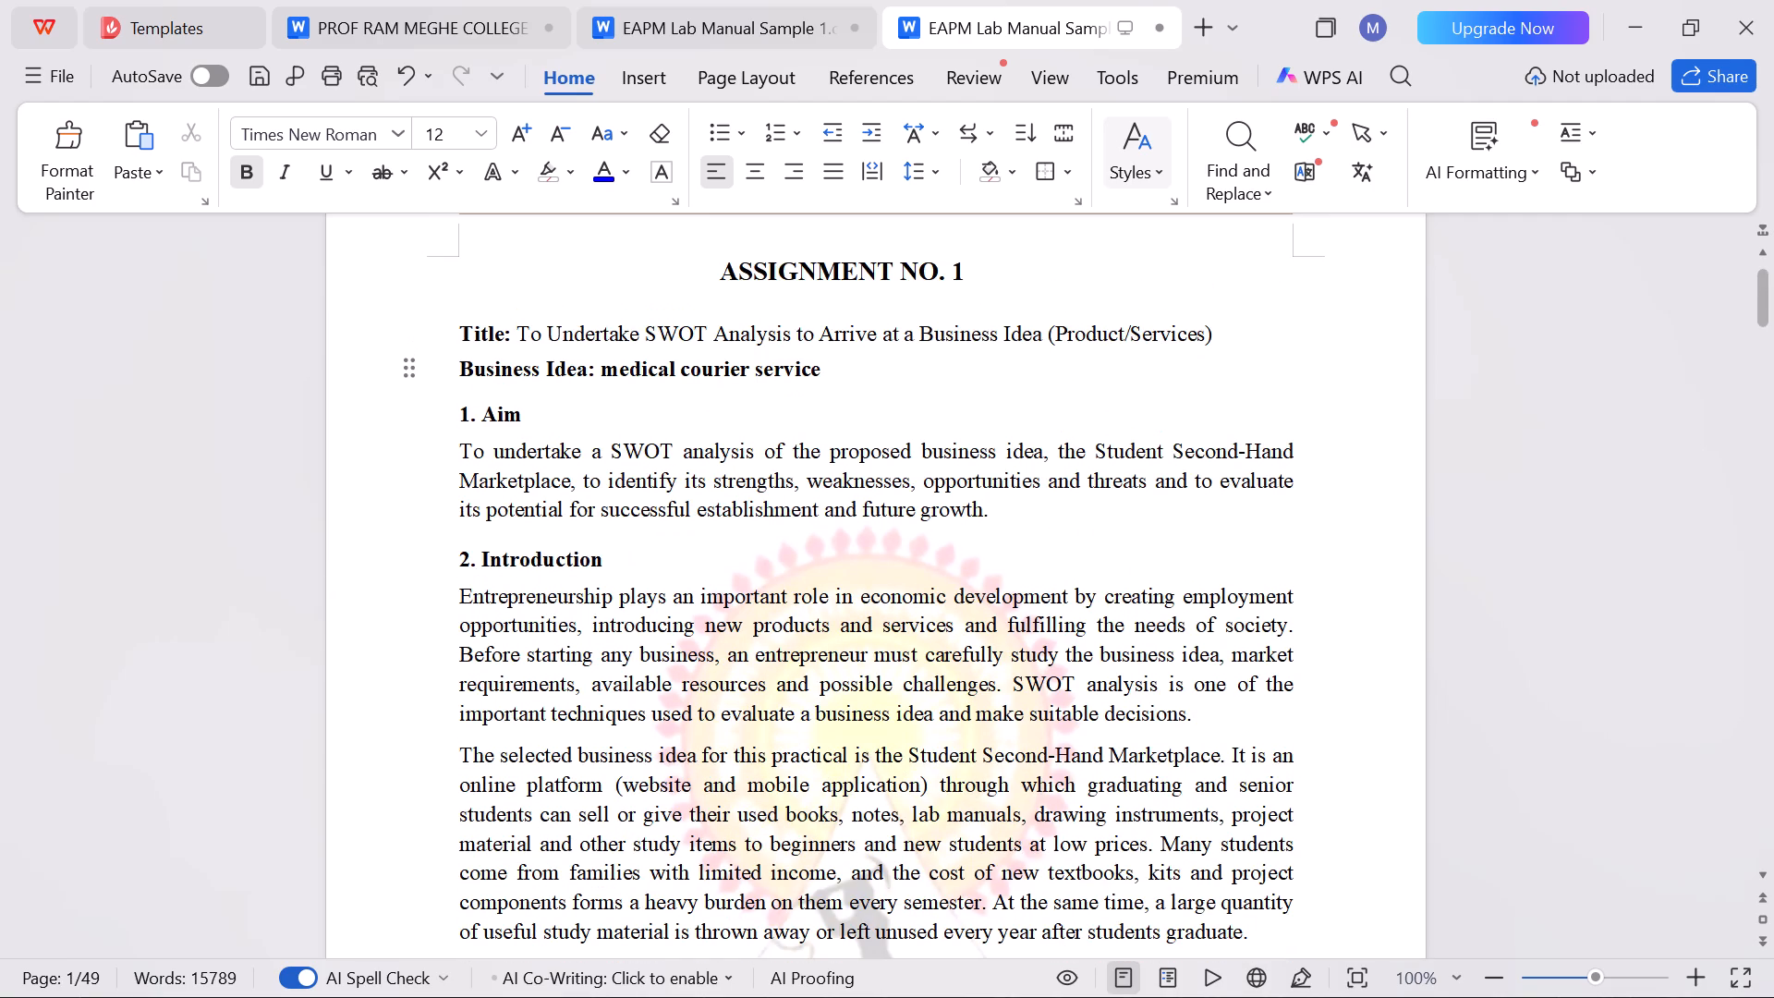
pyautogui.scroll(-2, 960, 479)
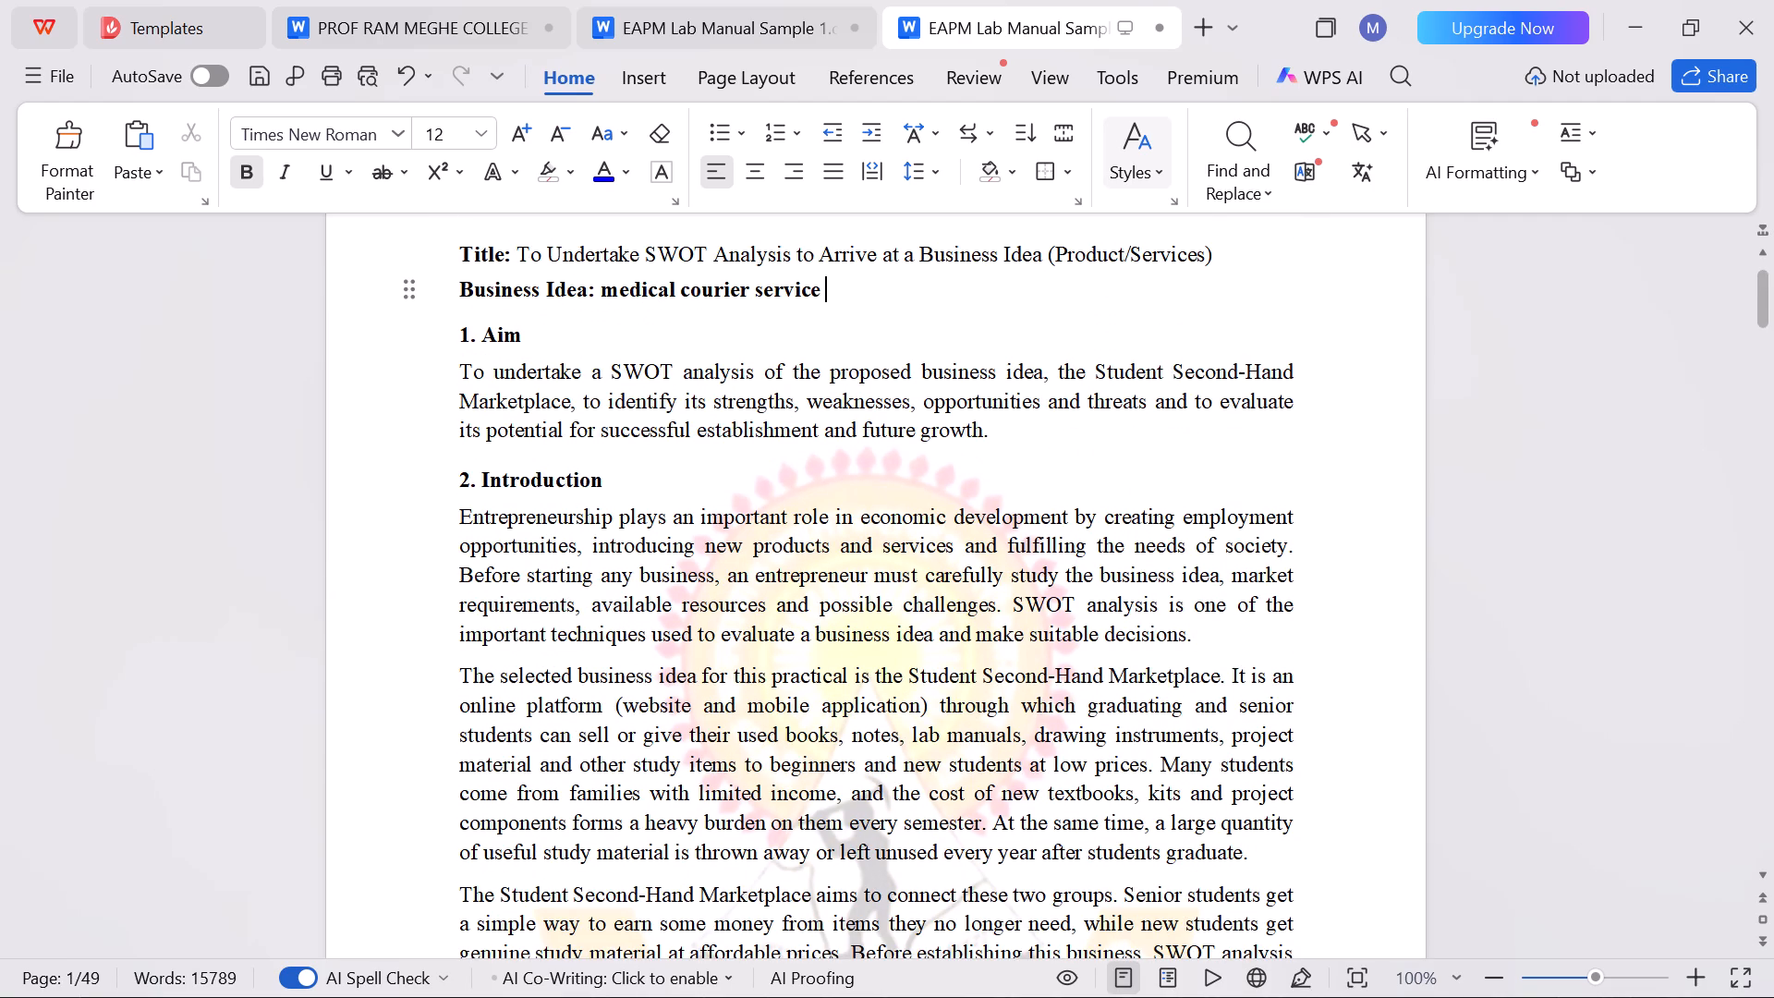
pyautogui.scroll(-1, 960, 479)
pyautogui.scroll(1, 960, 479)
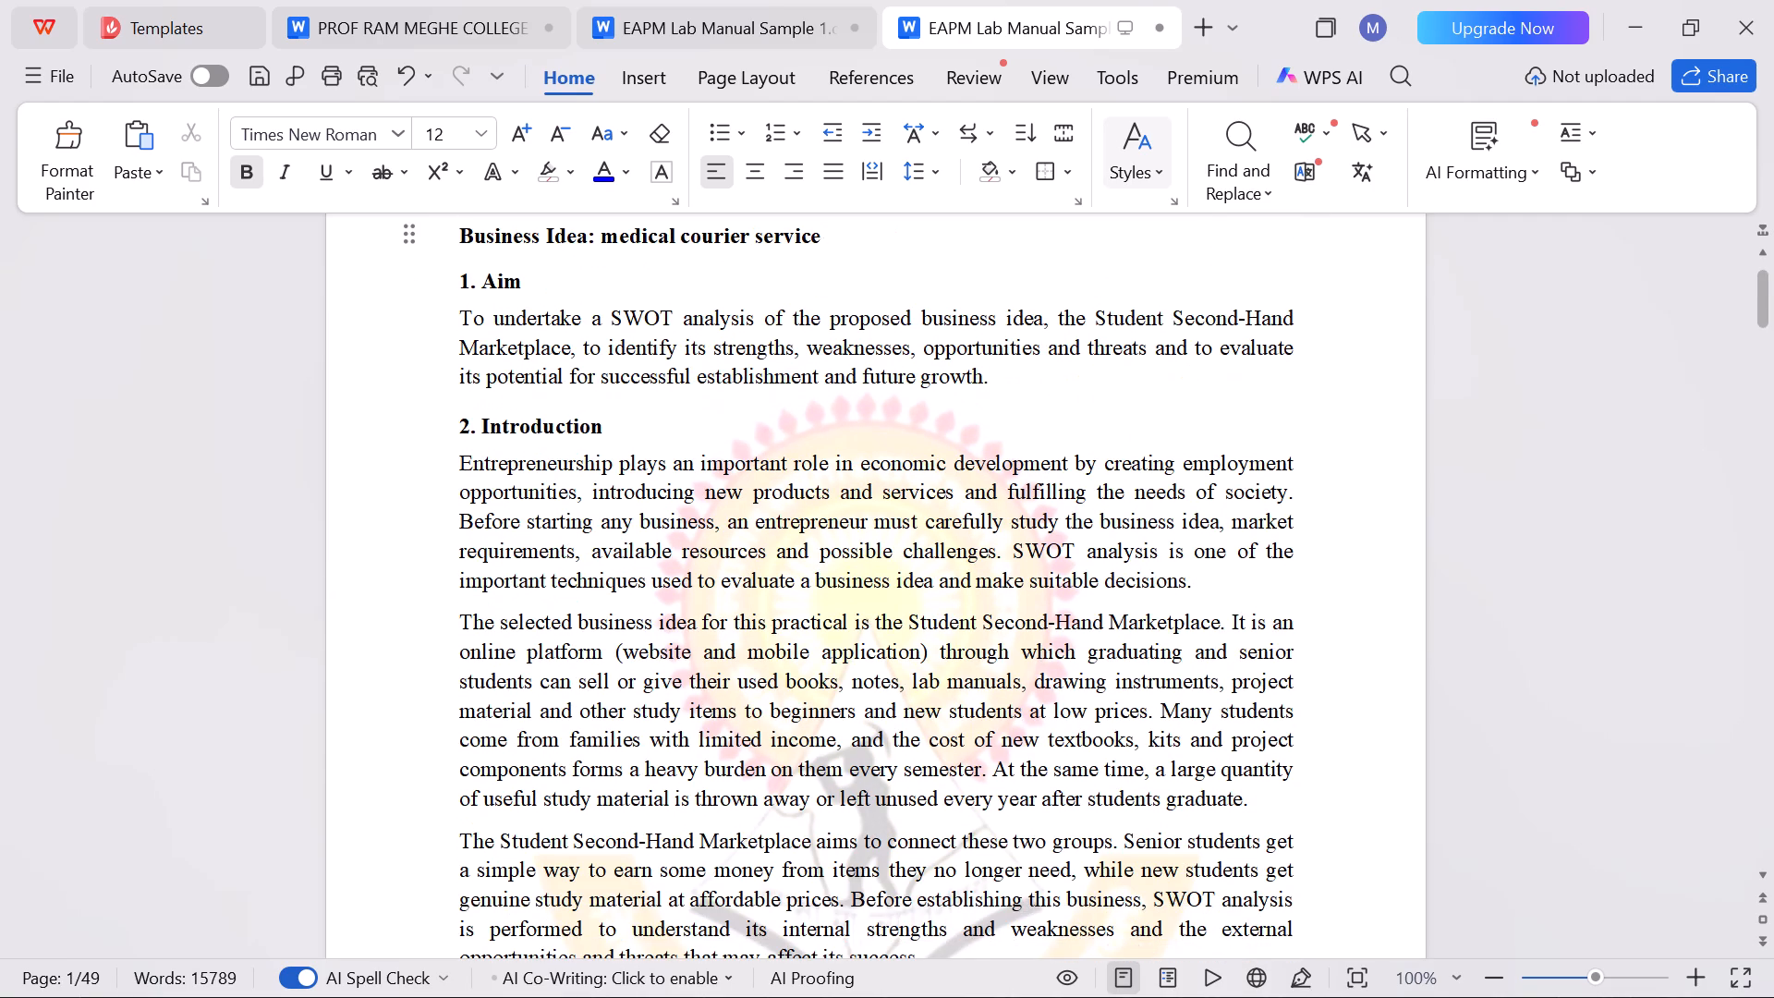
pyautogui.scroll(1, 960, 479)
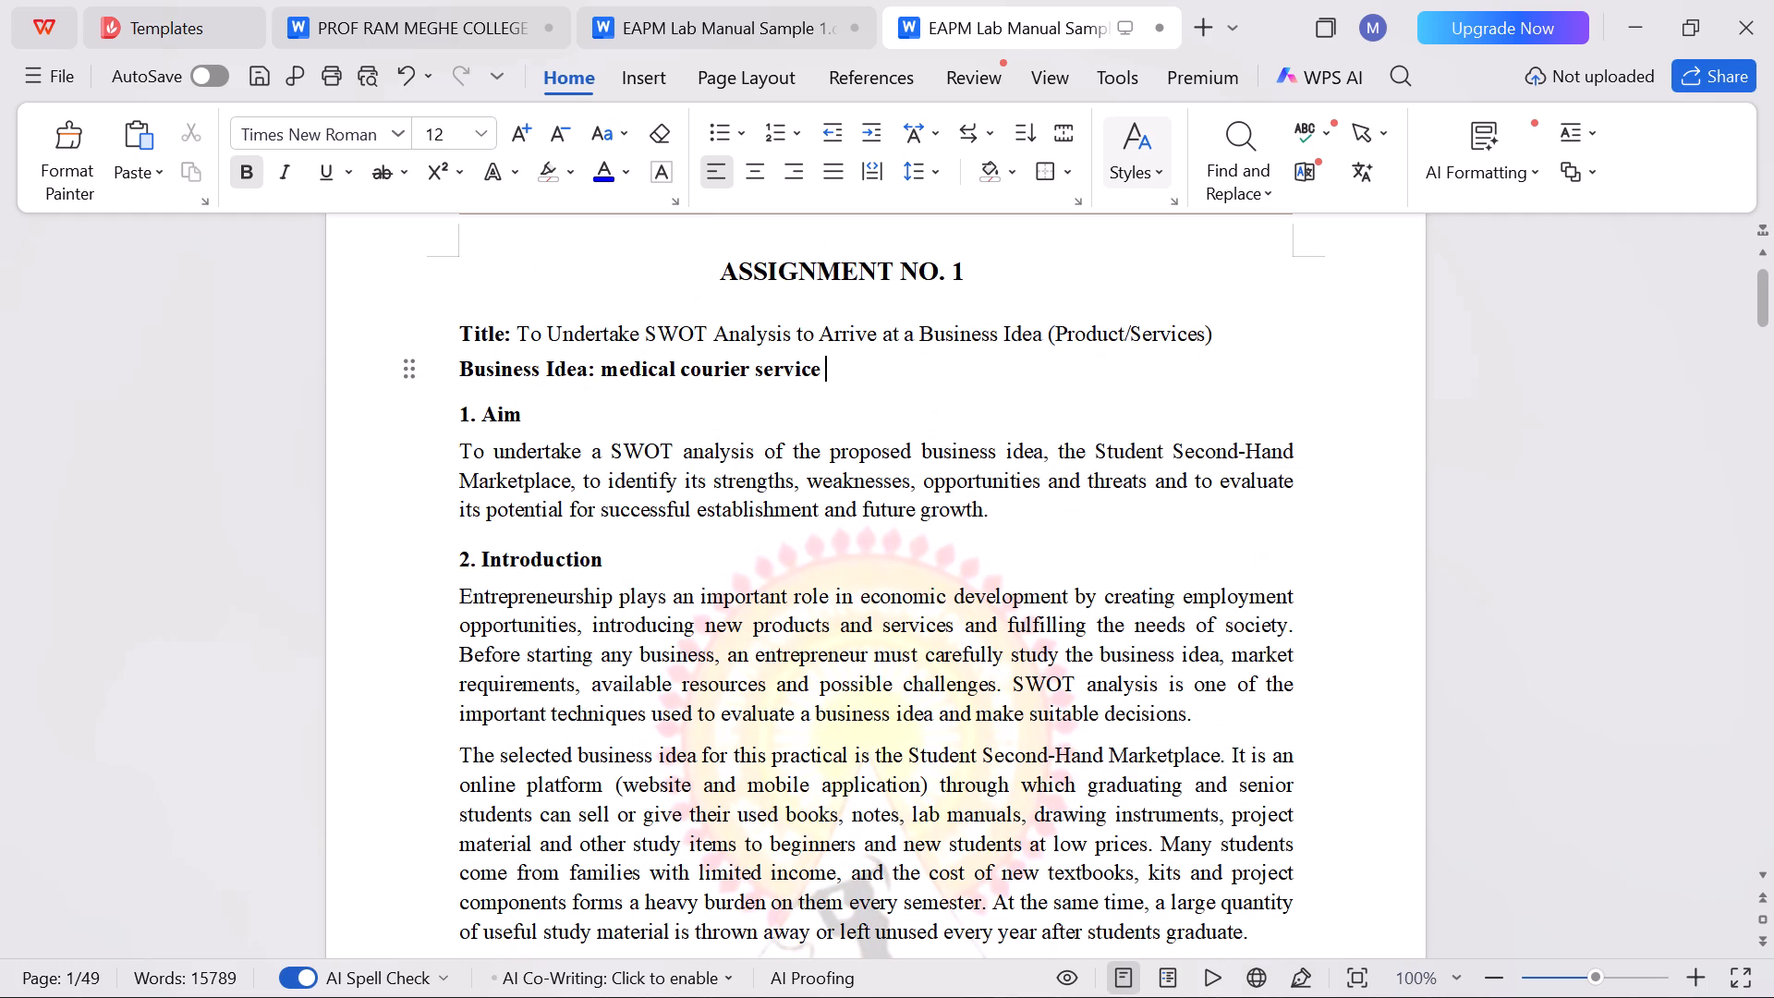
pyautogui.scroll(-3, 960, 479)
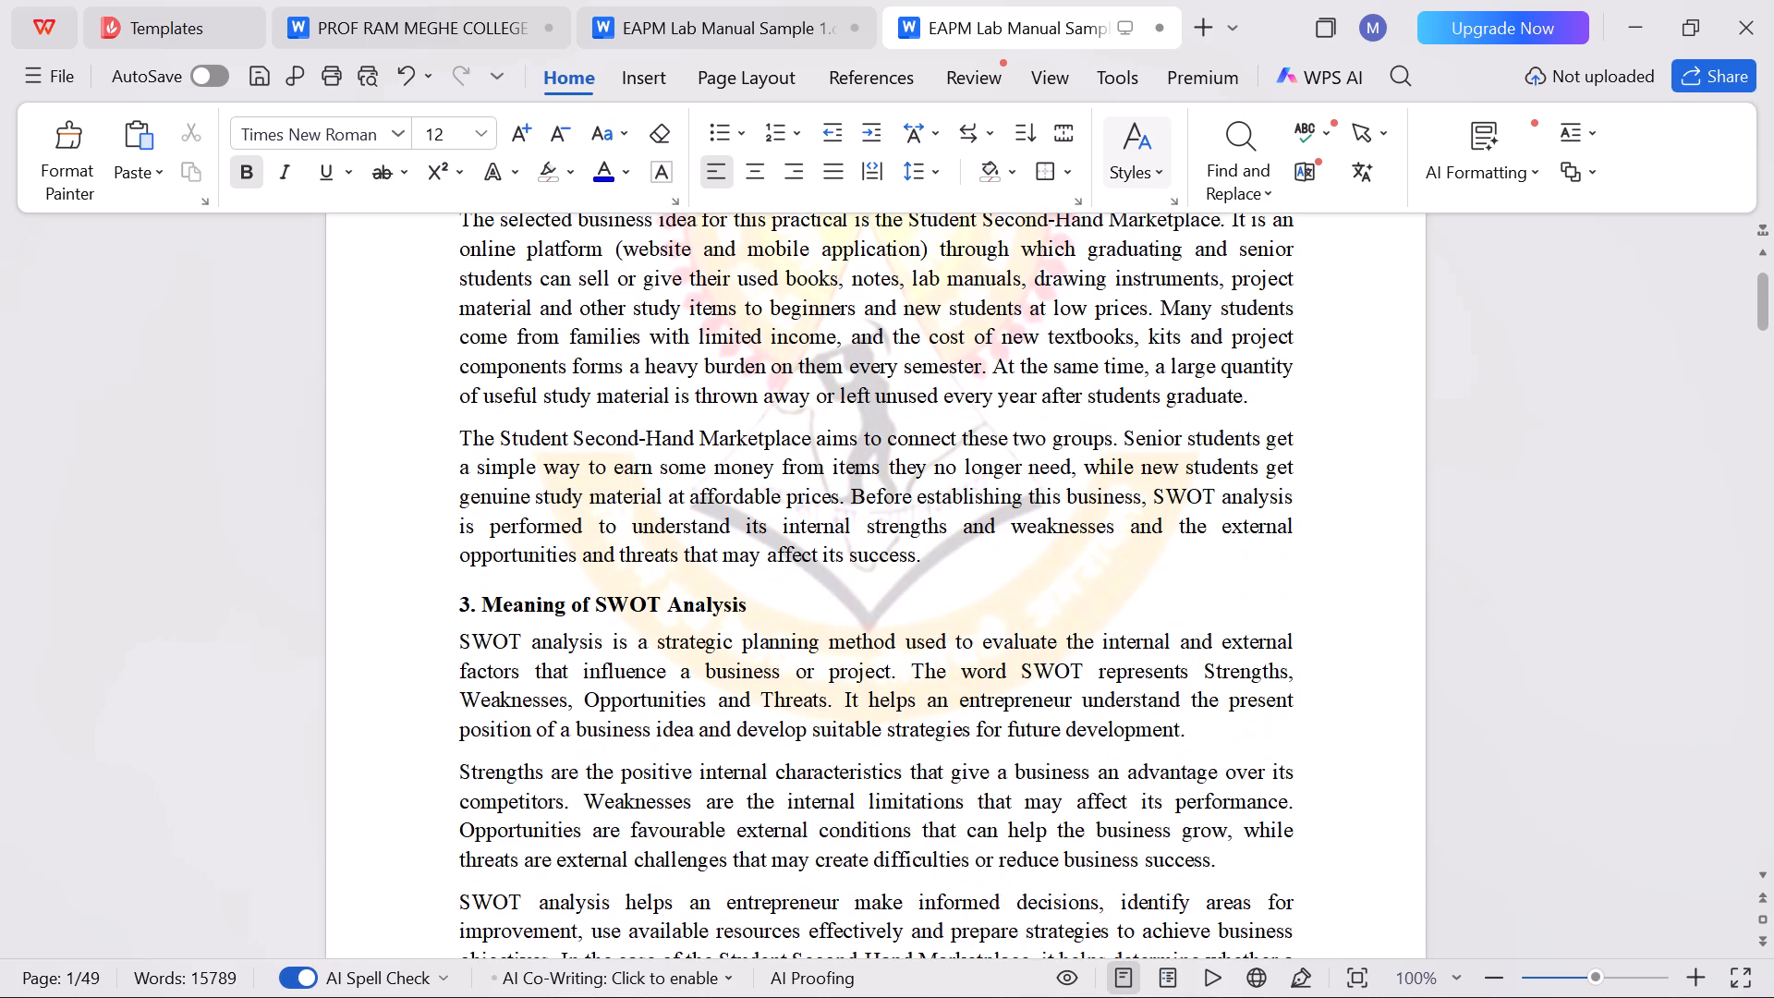
pyautogui.scroll(3, 960, 479)
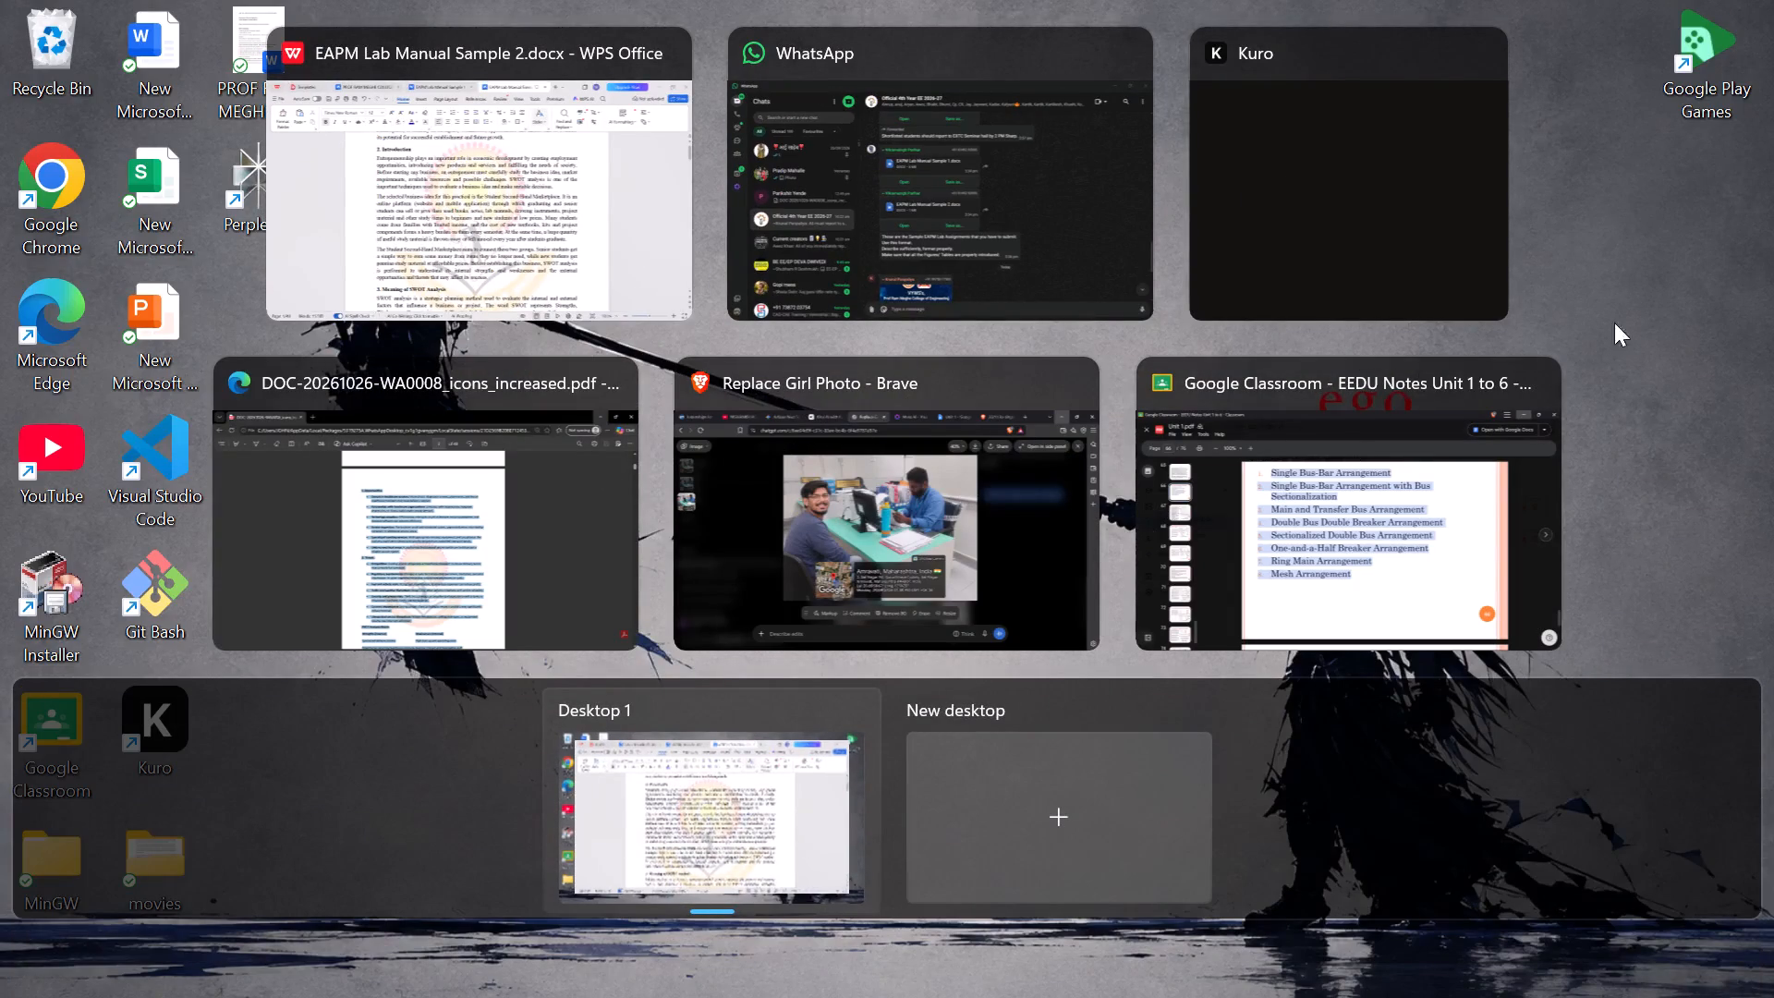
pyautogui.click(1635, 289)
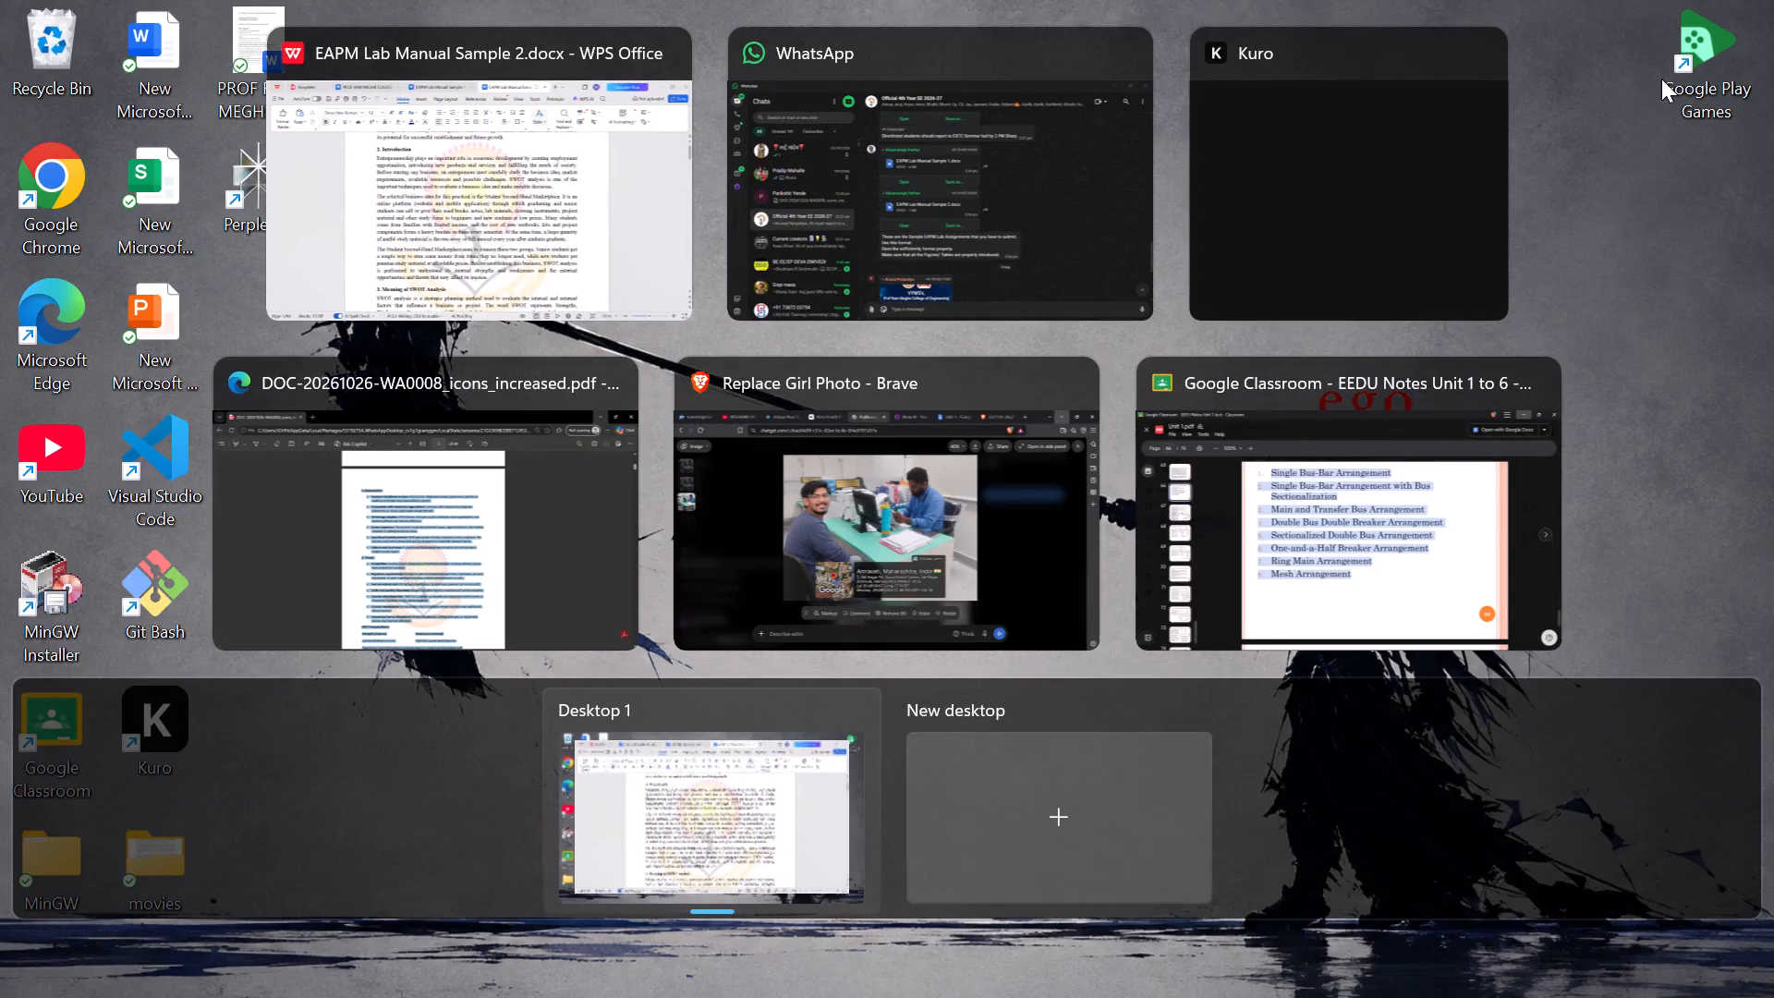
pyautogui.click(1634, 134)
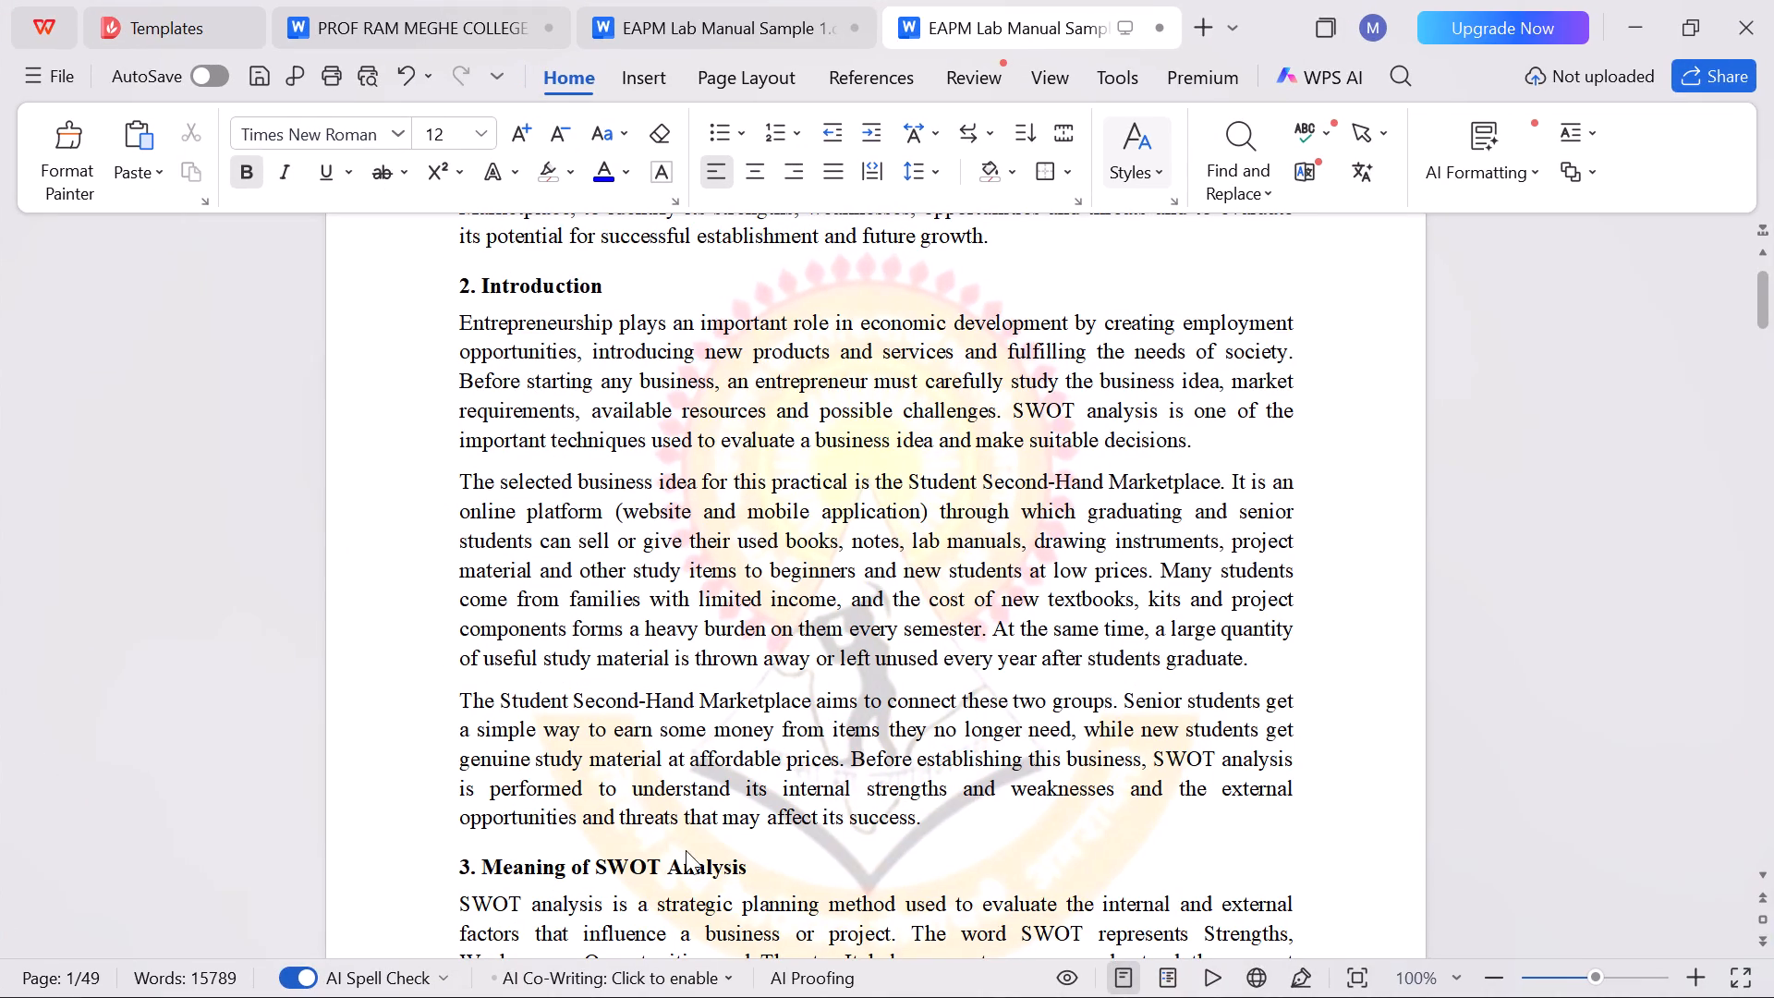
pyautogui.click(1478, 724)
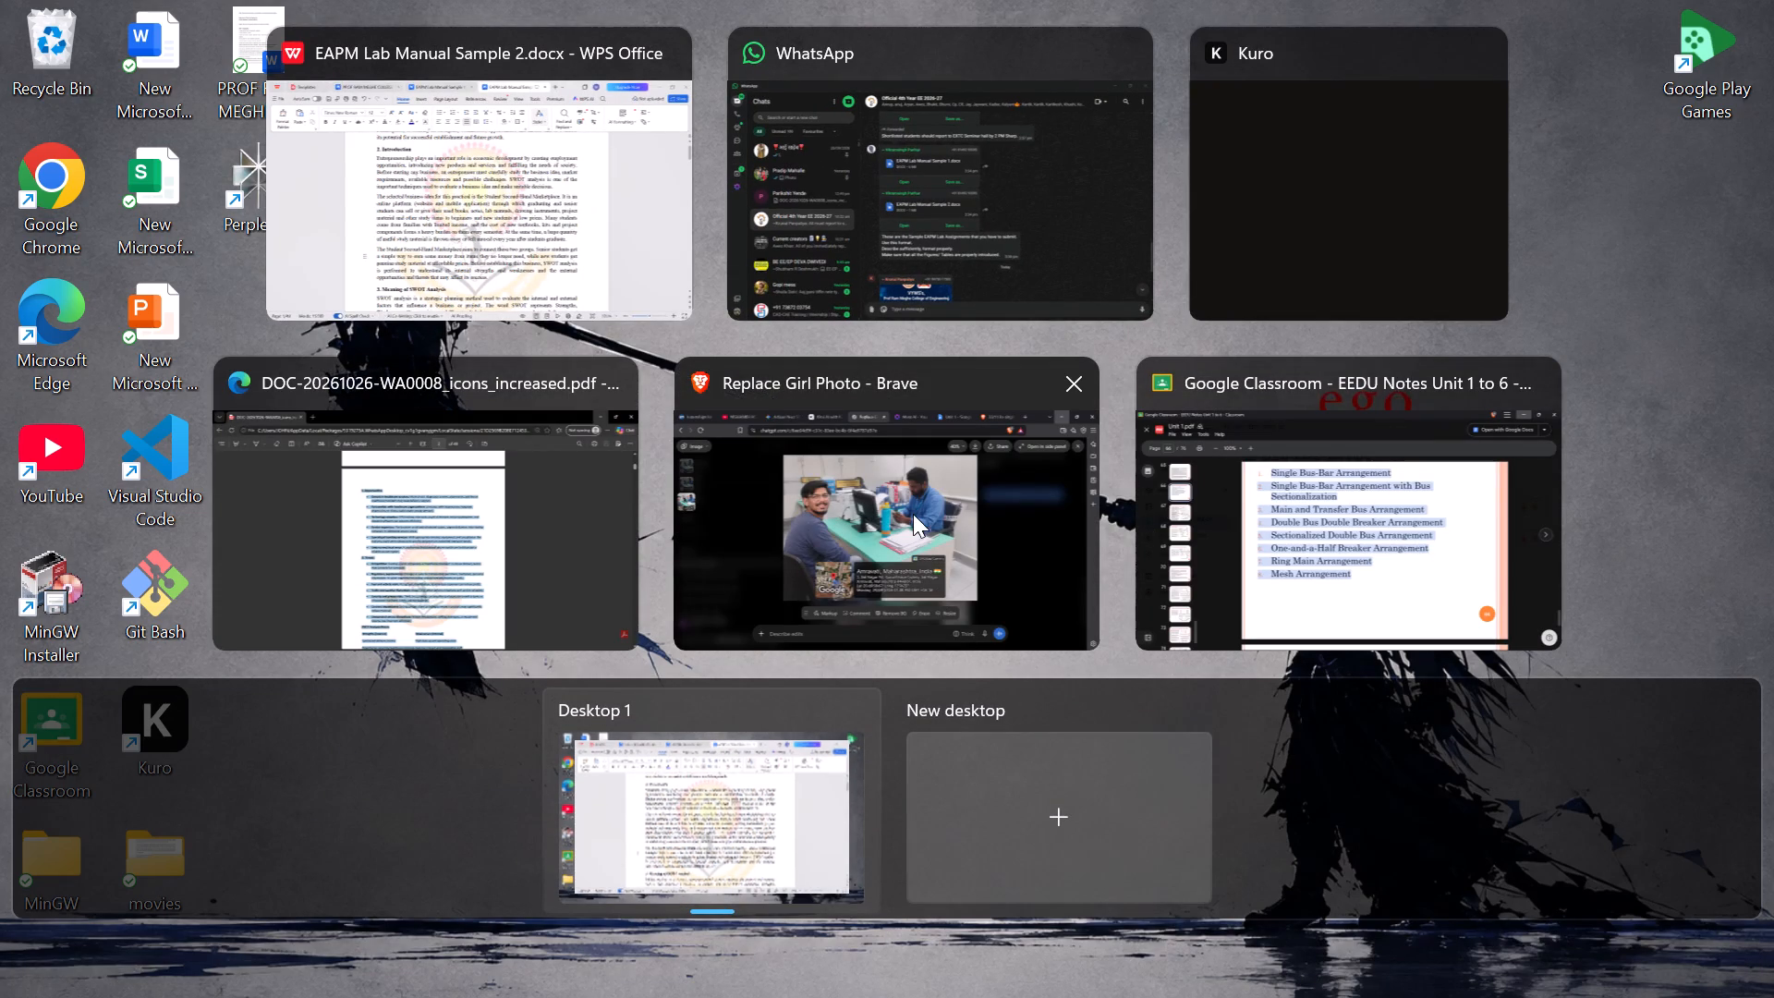
pyautogui.click(913, 514)
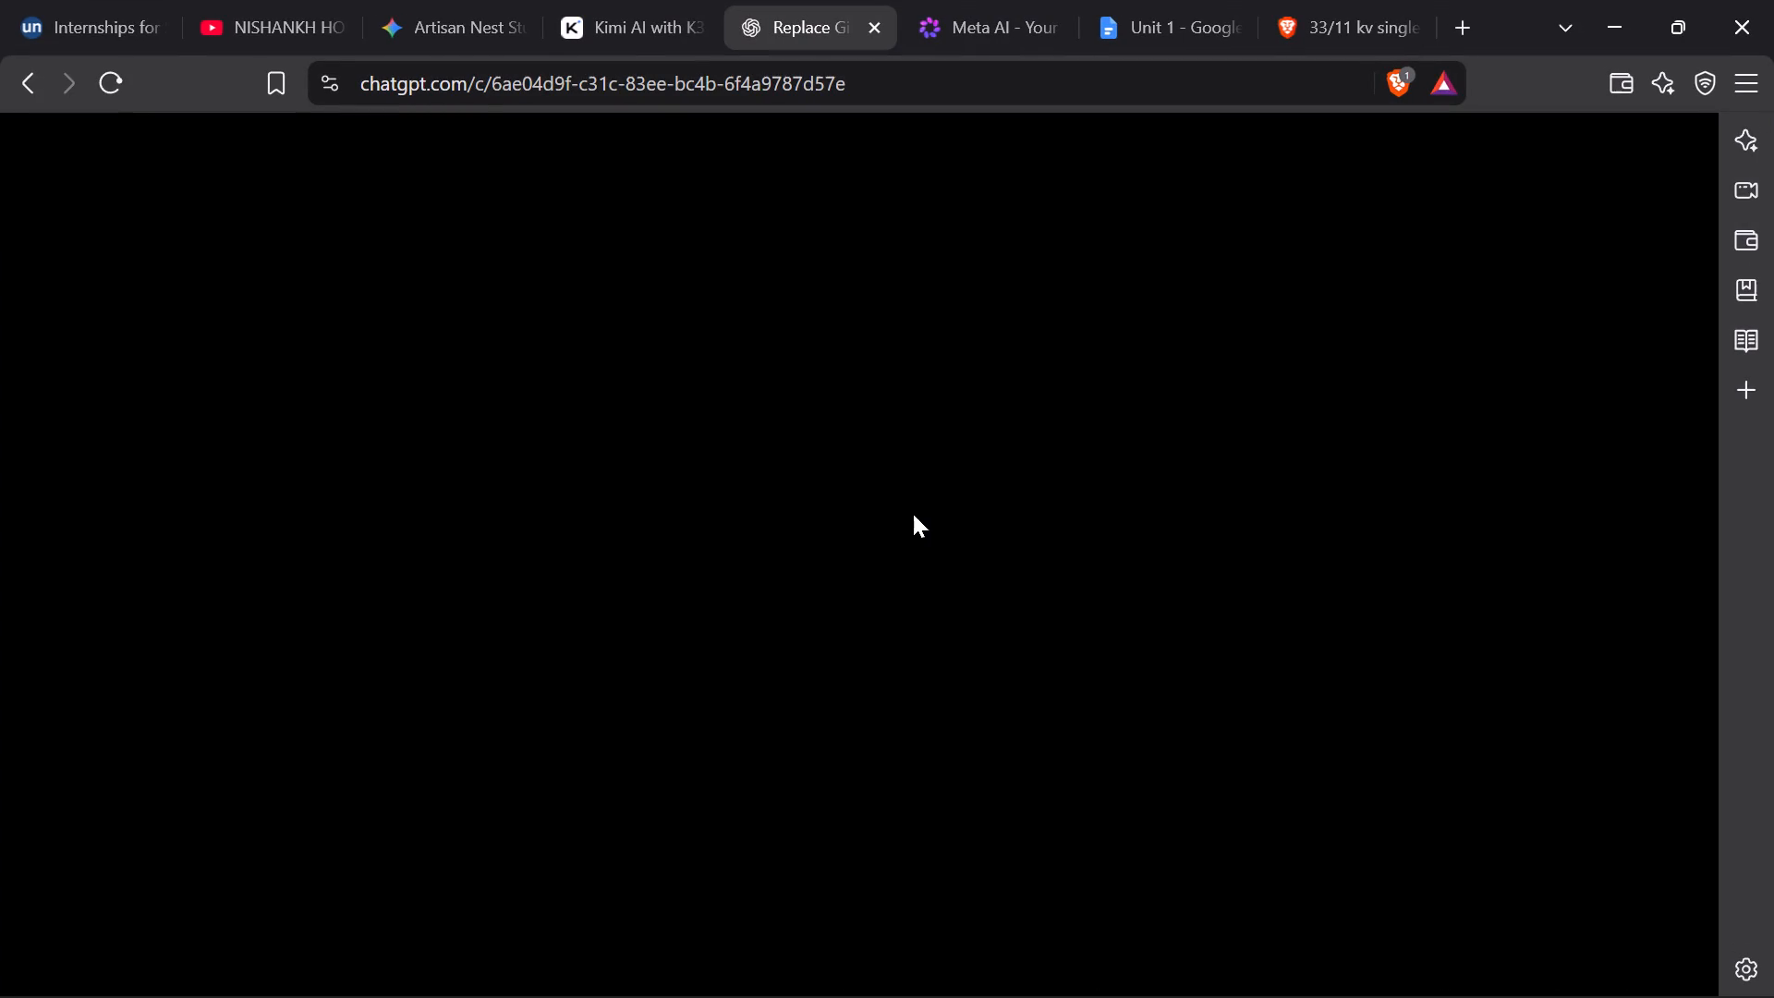
pyautogui.click(1682, 130)
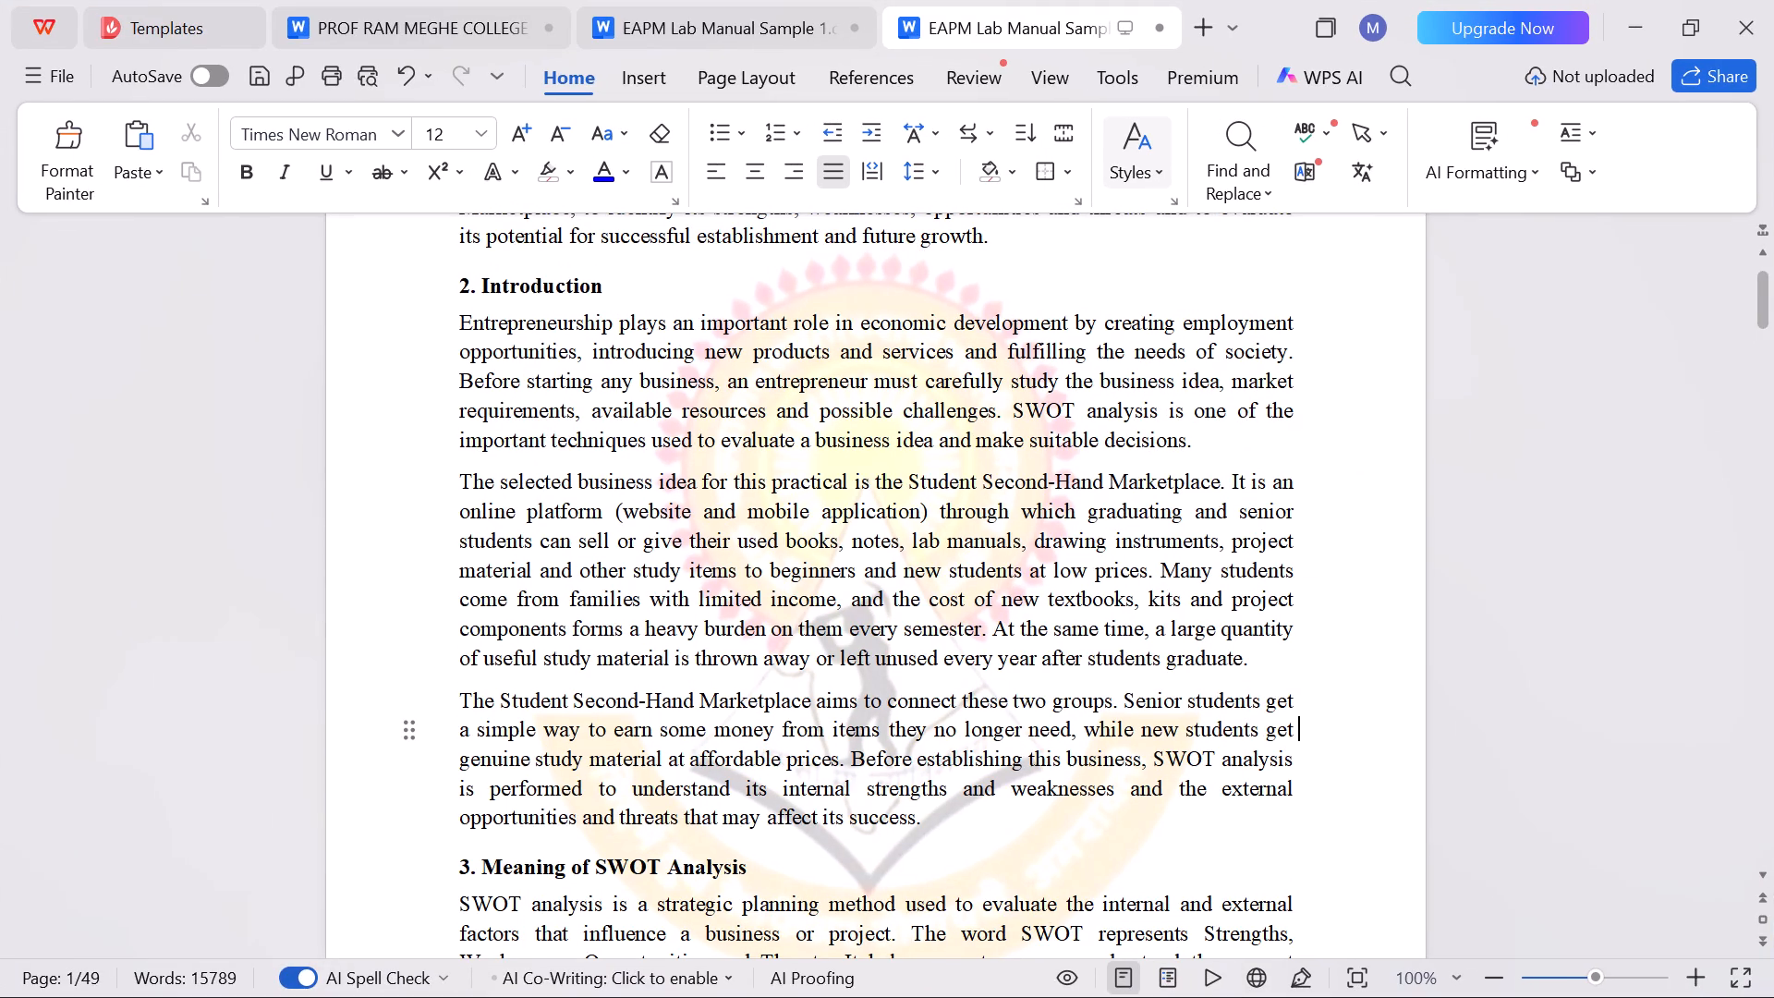
pyautogui.moveTo(459, 314); pyautogui.dragTo(716, 439)
pyautogui.moveTo(716, 439); pyautogui.dragTo(1016, 959)
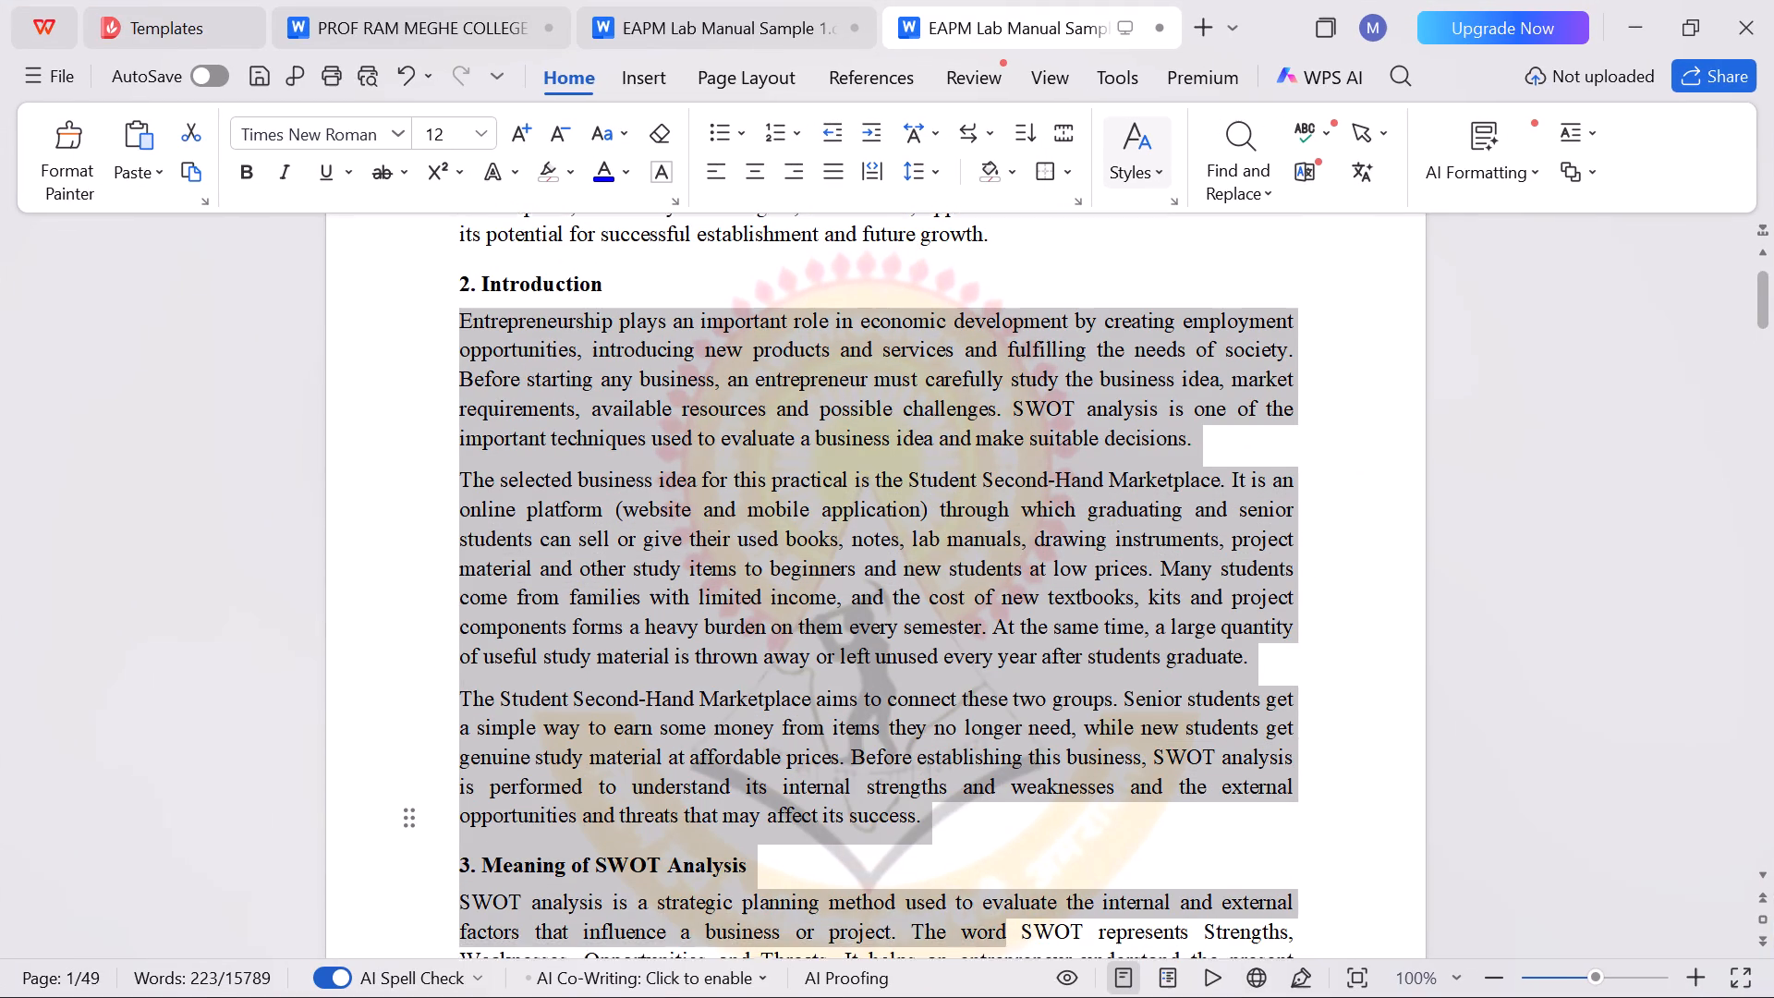
pyautogui.moveTo(1016, 959); pyautogui.dragTo(962, 790)
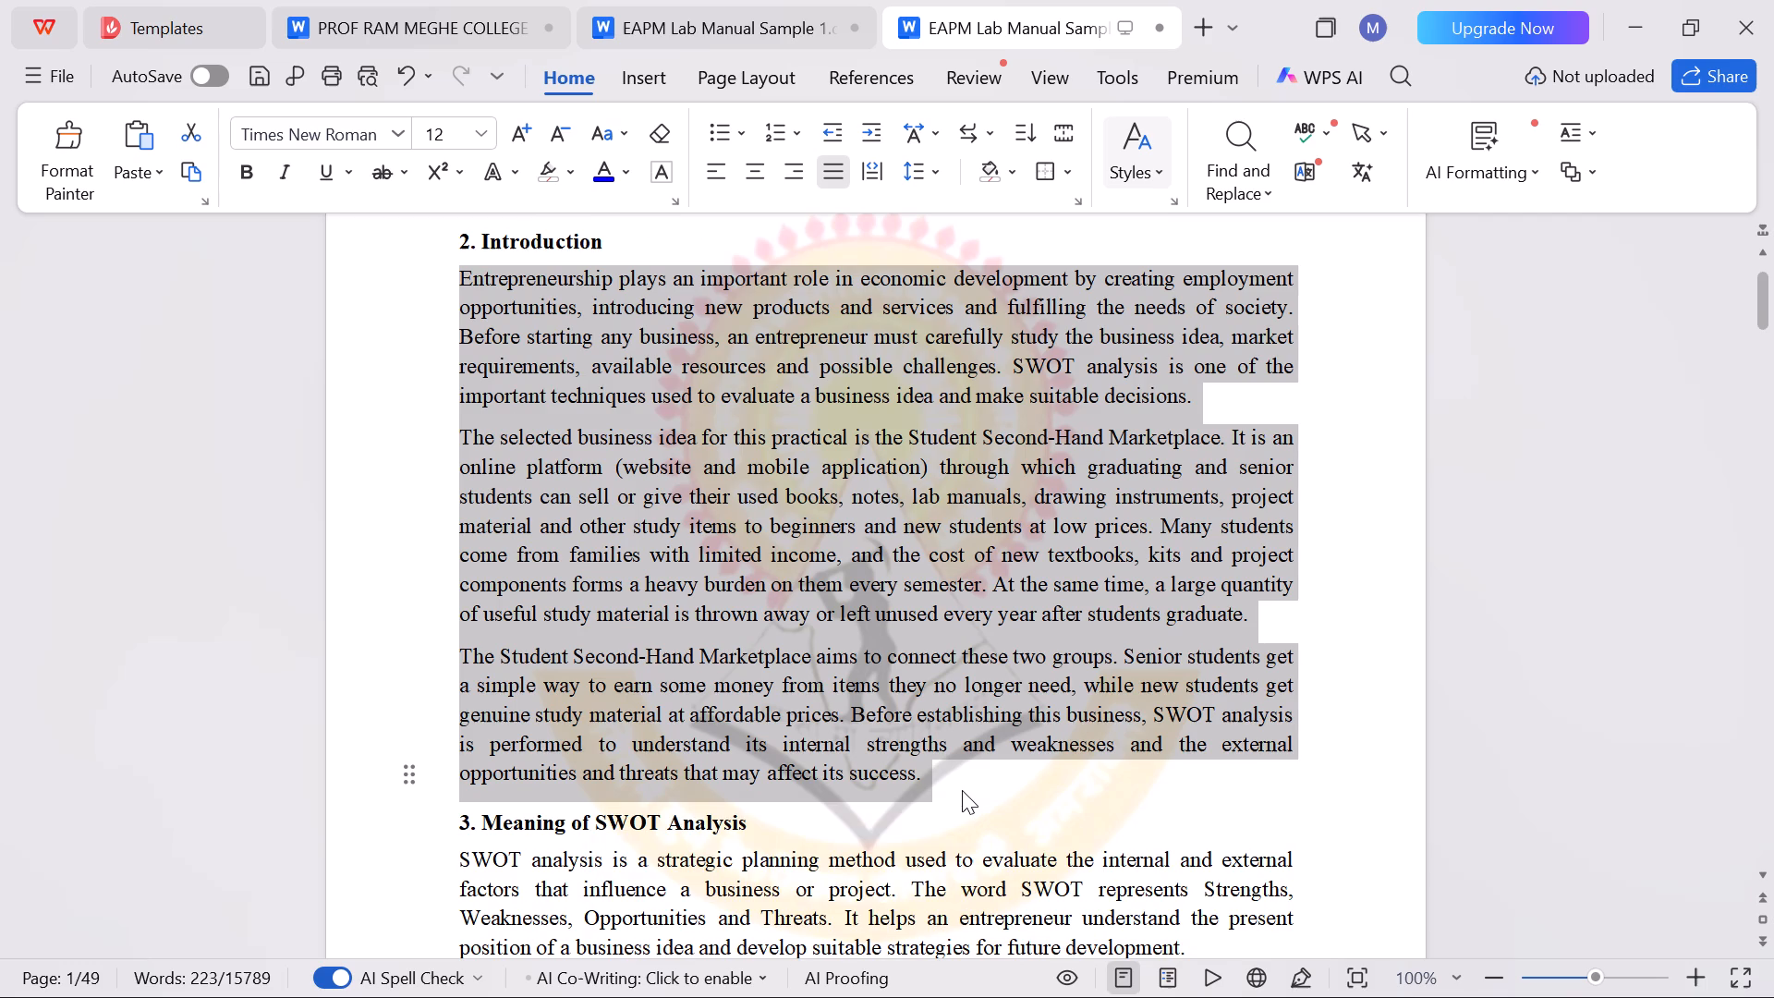
pyautogui.hotkey('ctrl', 'x')
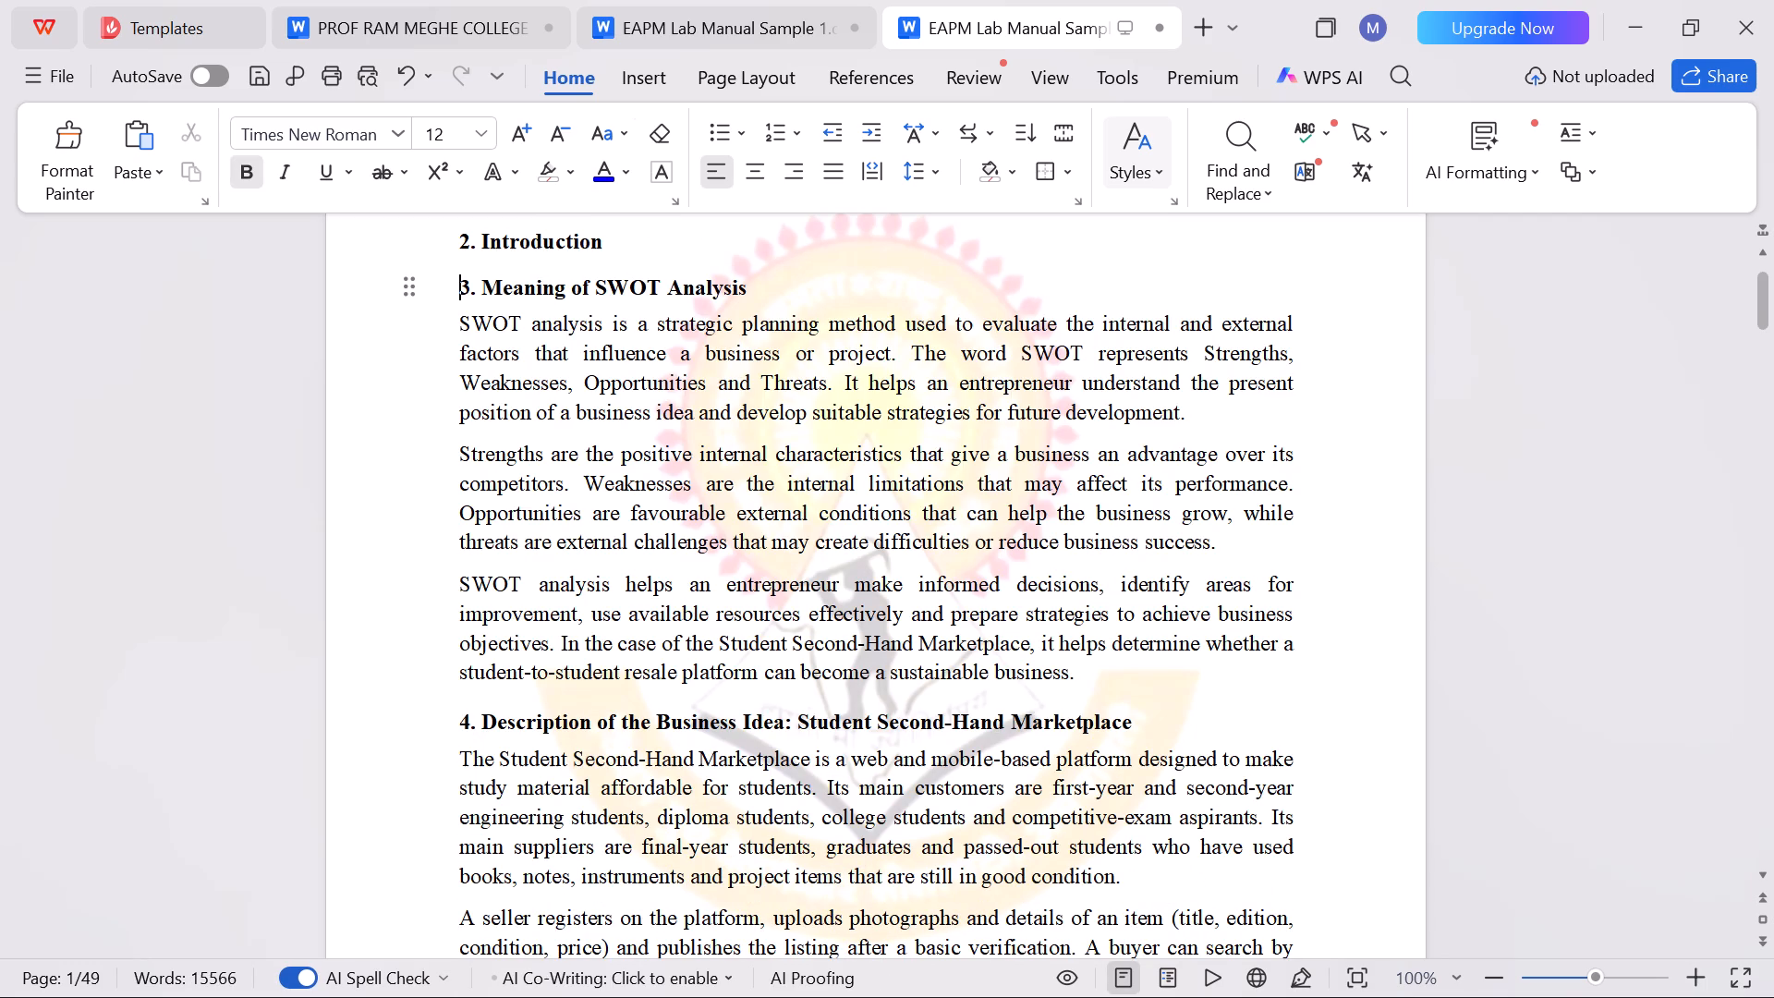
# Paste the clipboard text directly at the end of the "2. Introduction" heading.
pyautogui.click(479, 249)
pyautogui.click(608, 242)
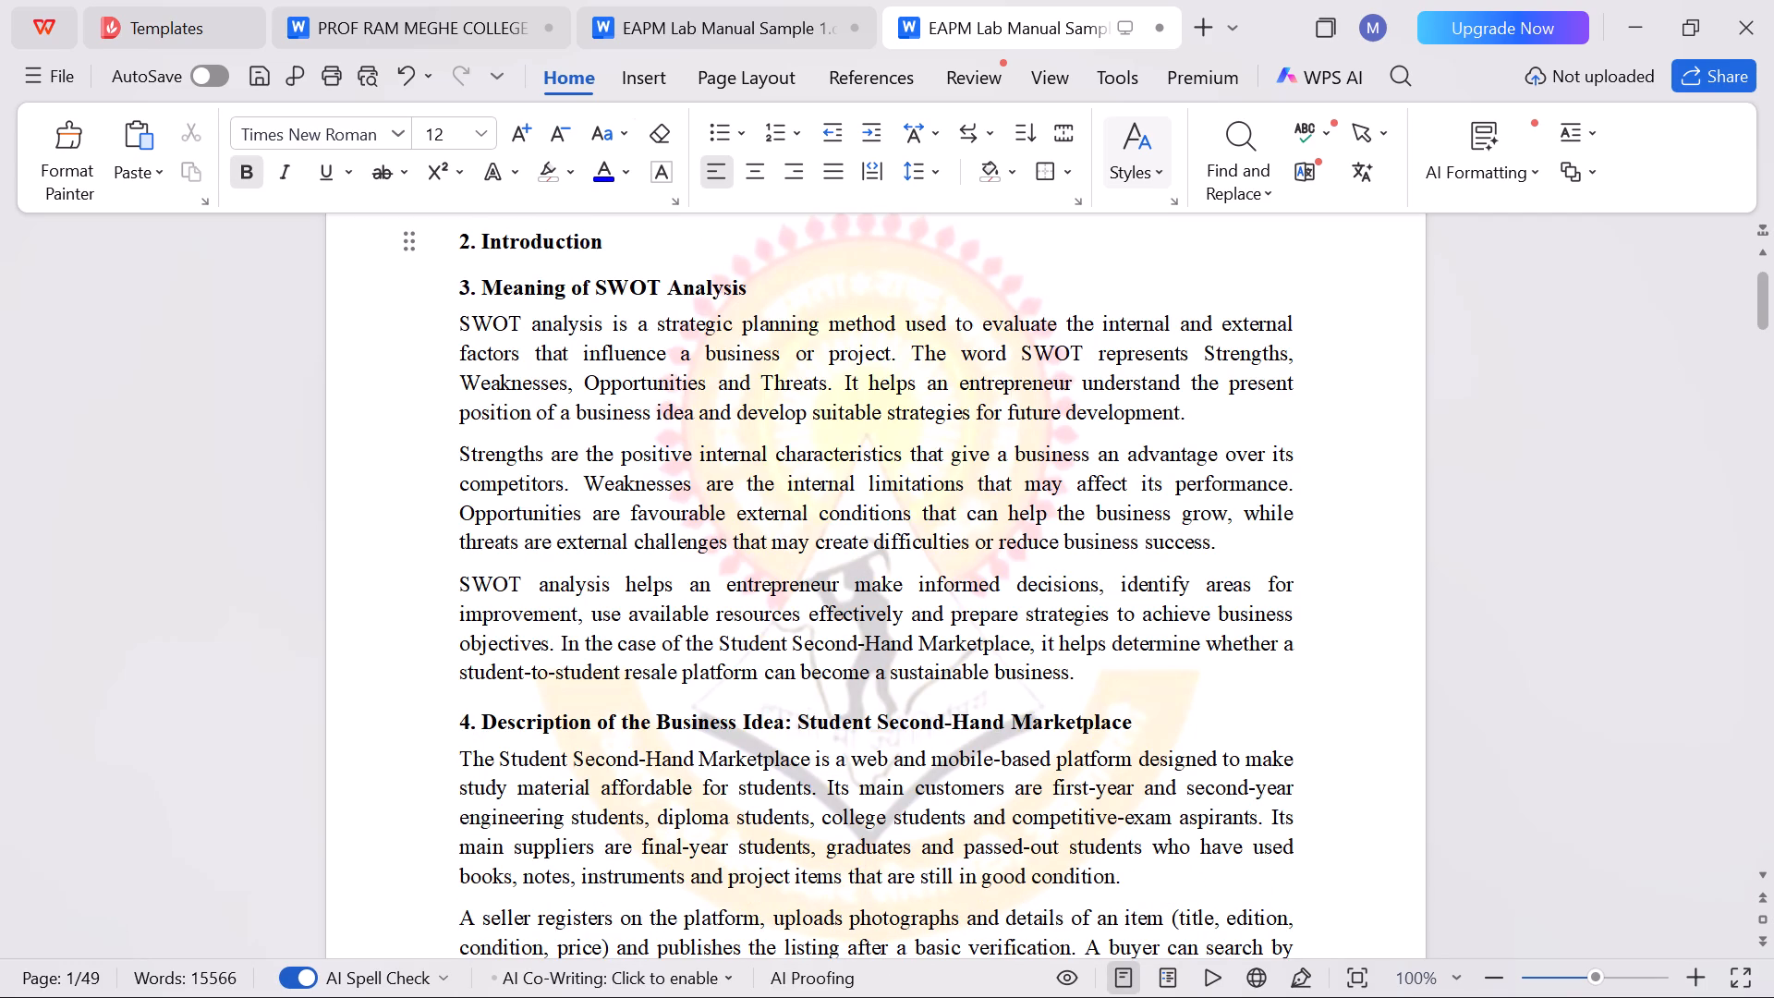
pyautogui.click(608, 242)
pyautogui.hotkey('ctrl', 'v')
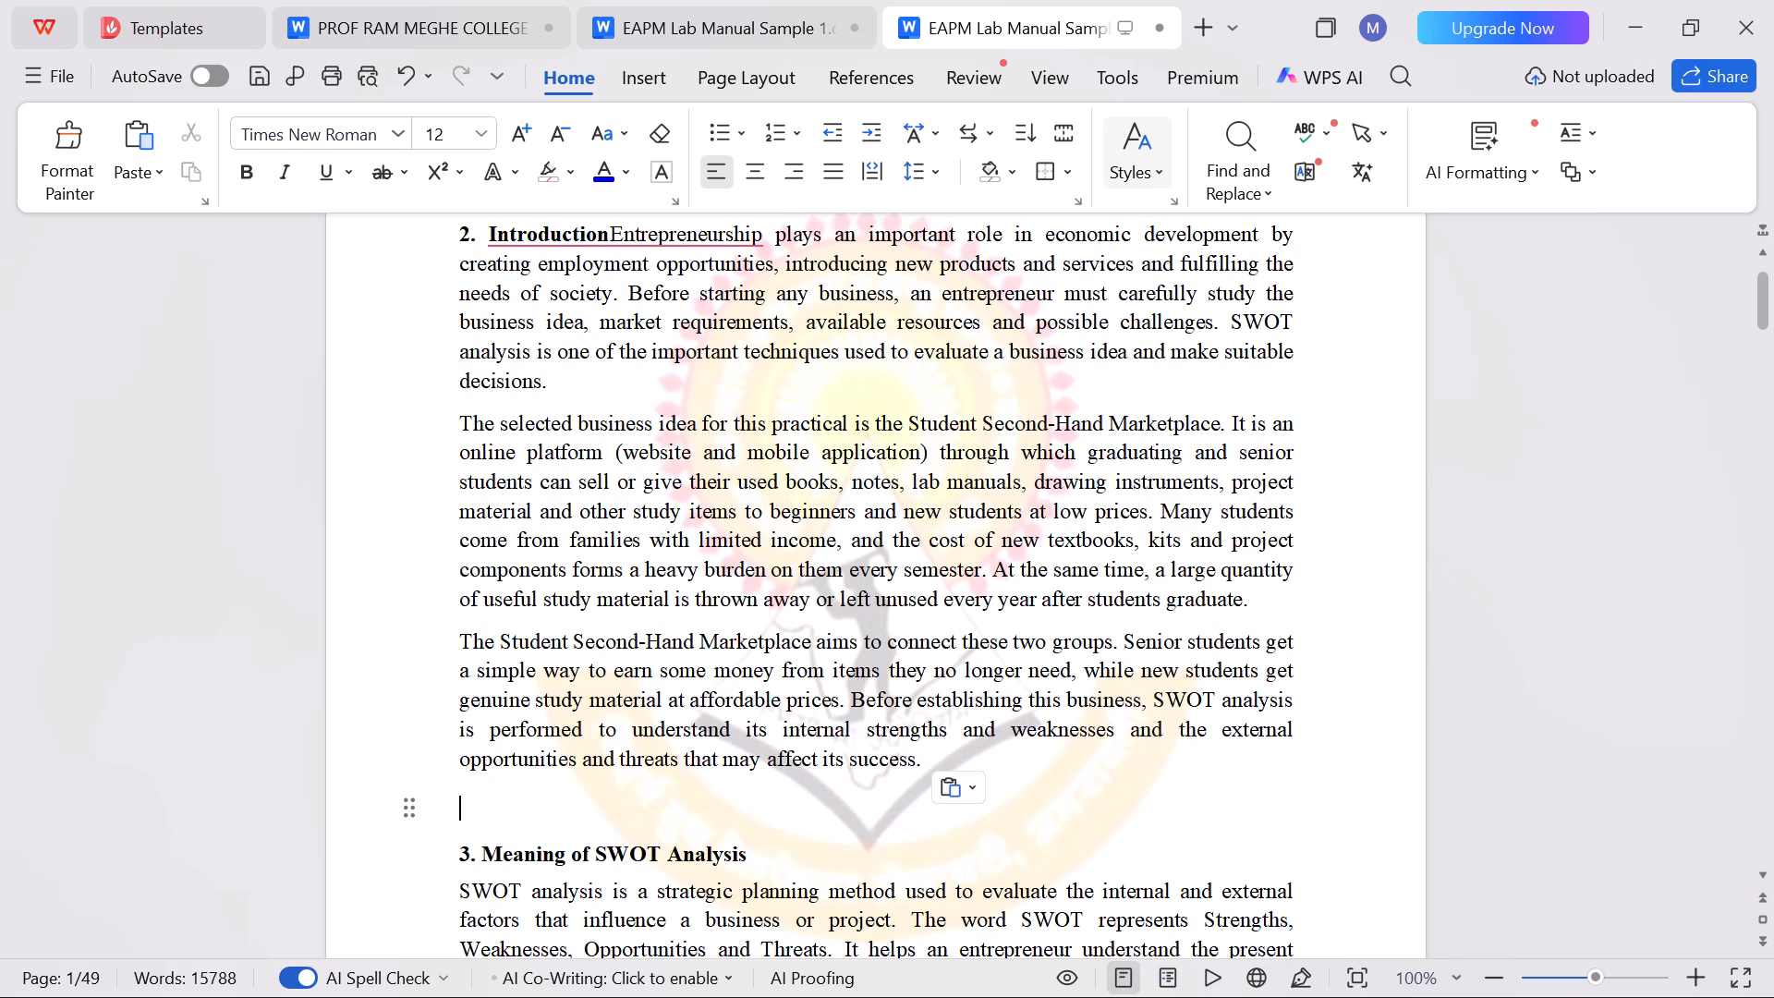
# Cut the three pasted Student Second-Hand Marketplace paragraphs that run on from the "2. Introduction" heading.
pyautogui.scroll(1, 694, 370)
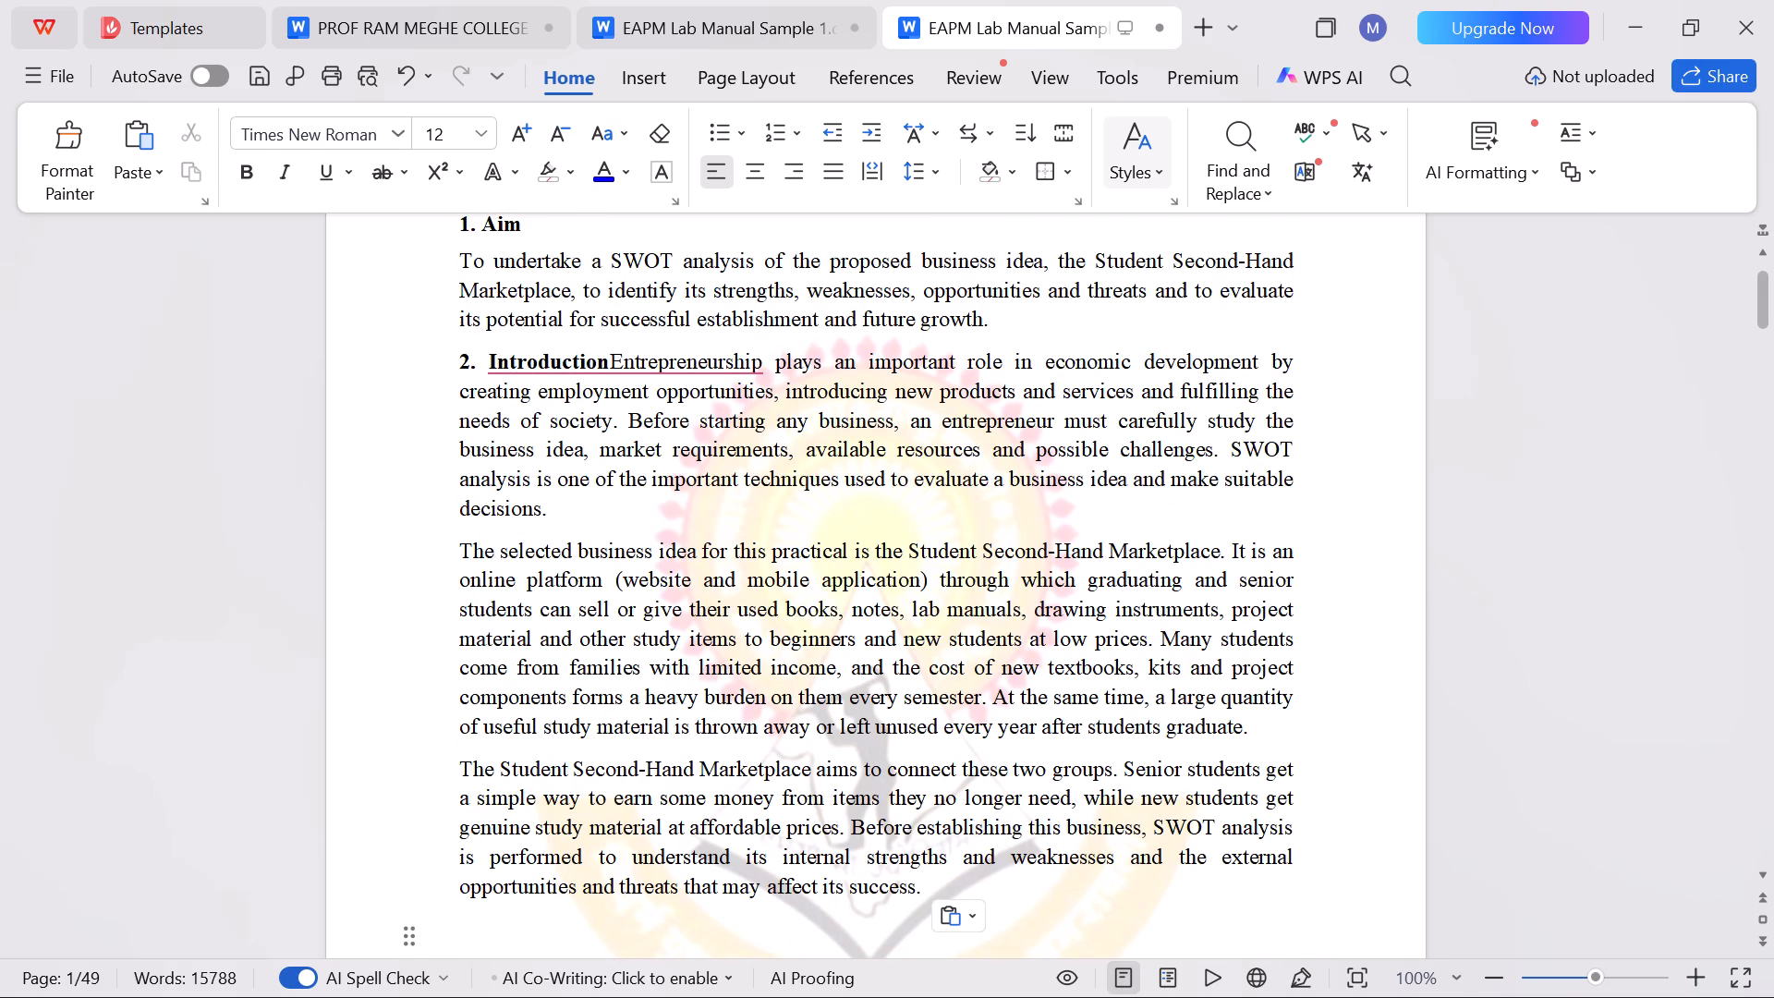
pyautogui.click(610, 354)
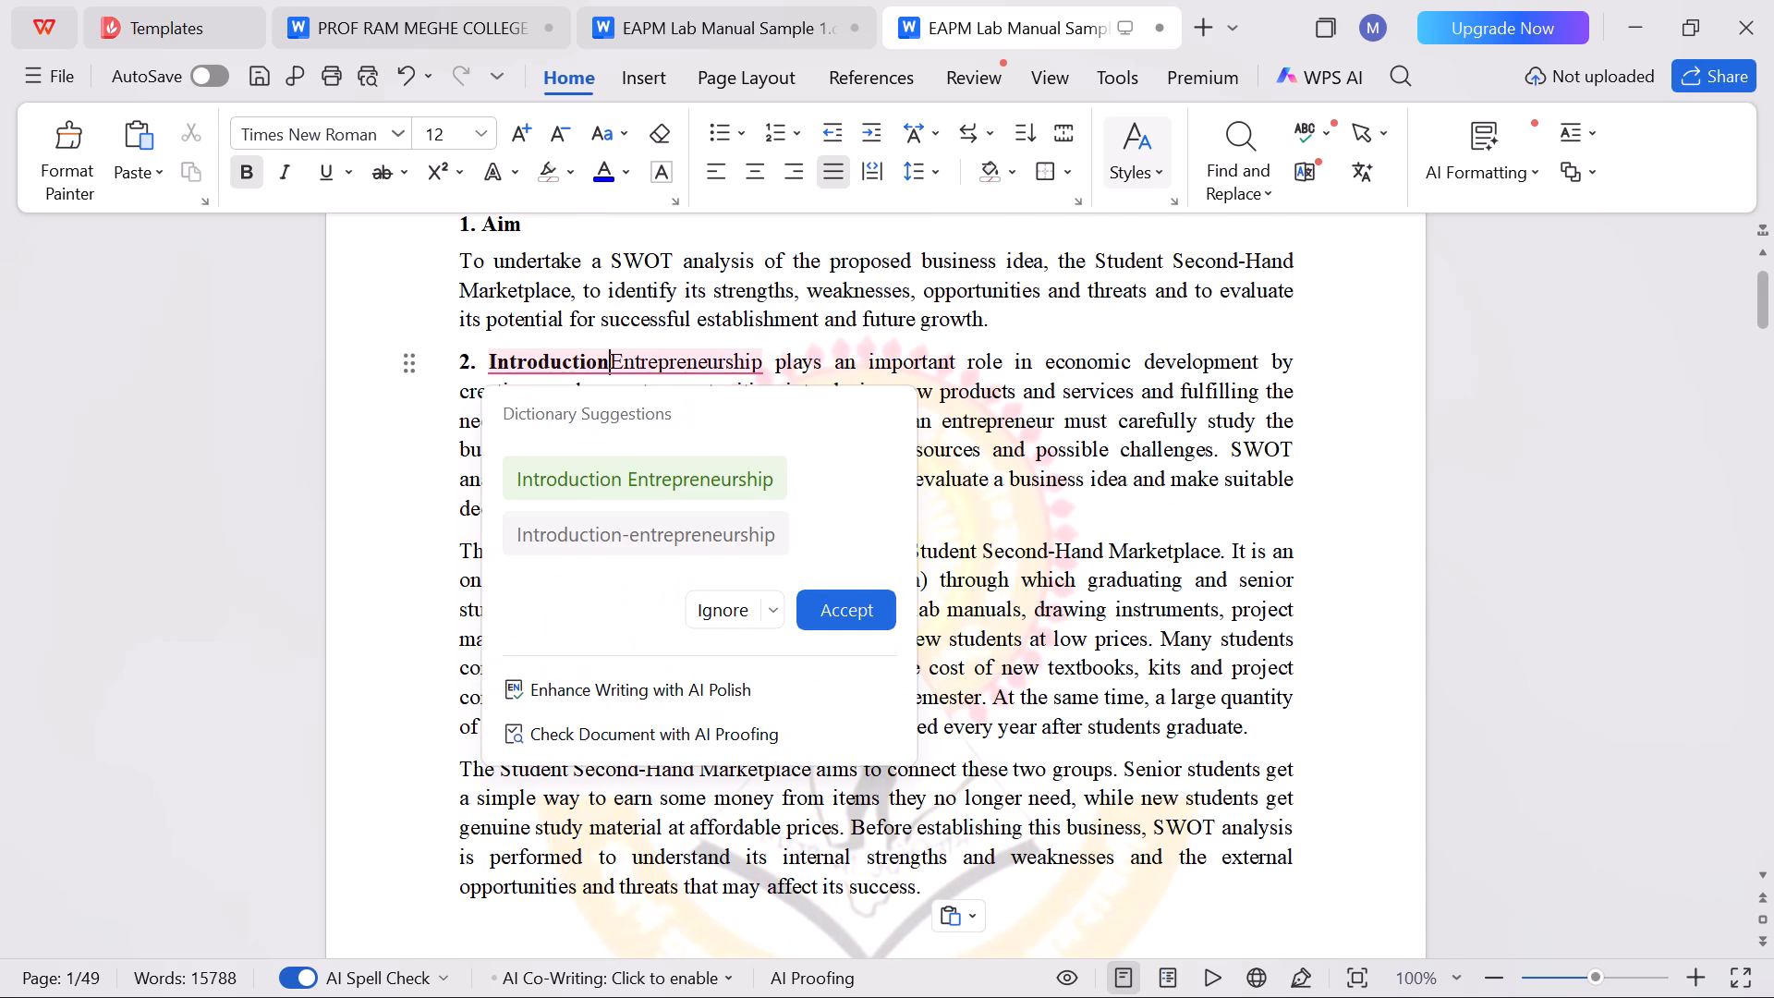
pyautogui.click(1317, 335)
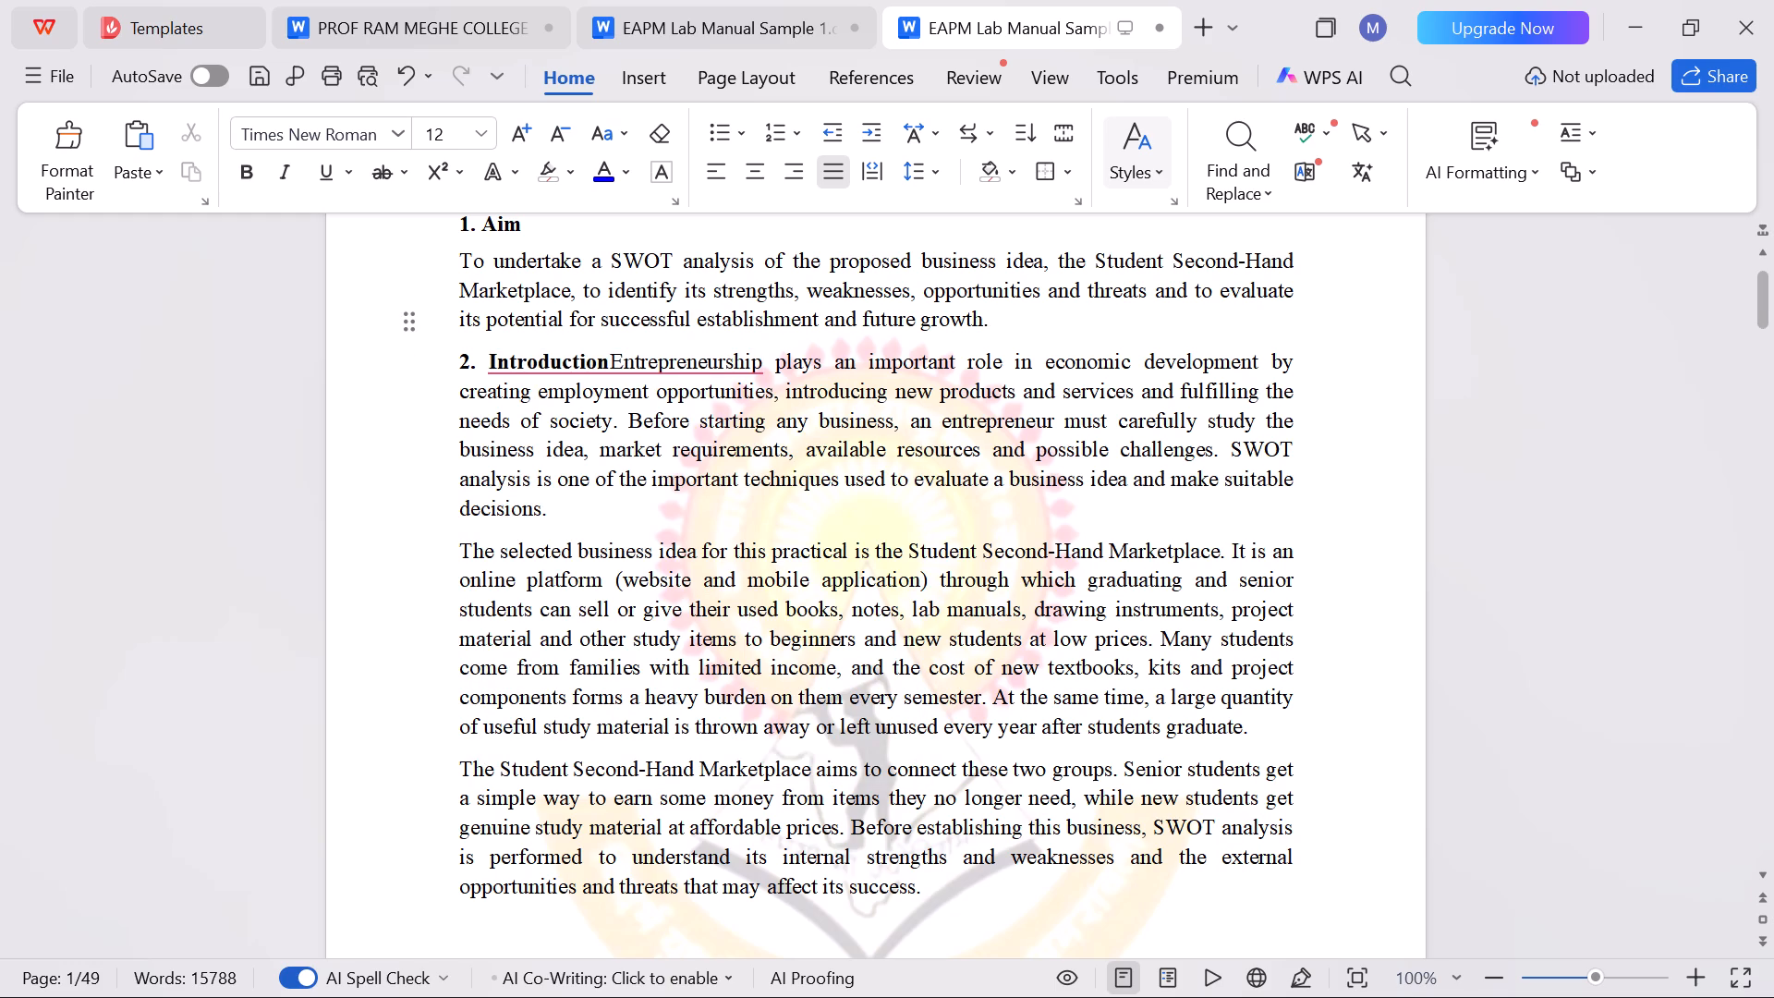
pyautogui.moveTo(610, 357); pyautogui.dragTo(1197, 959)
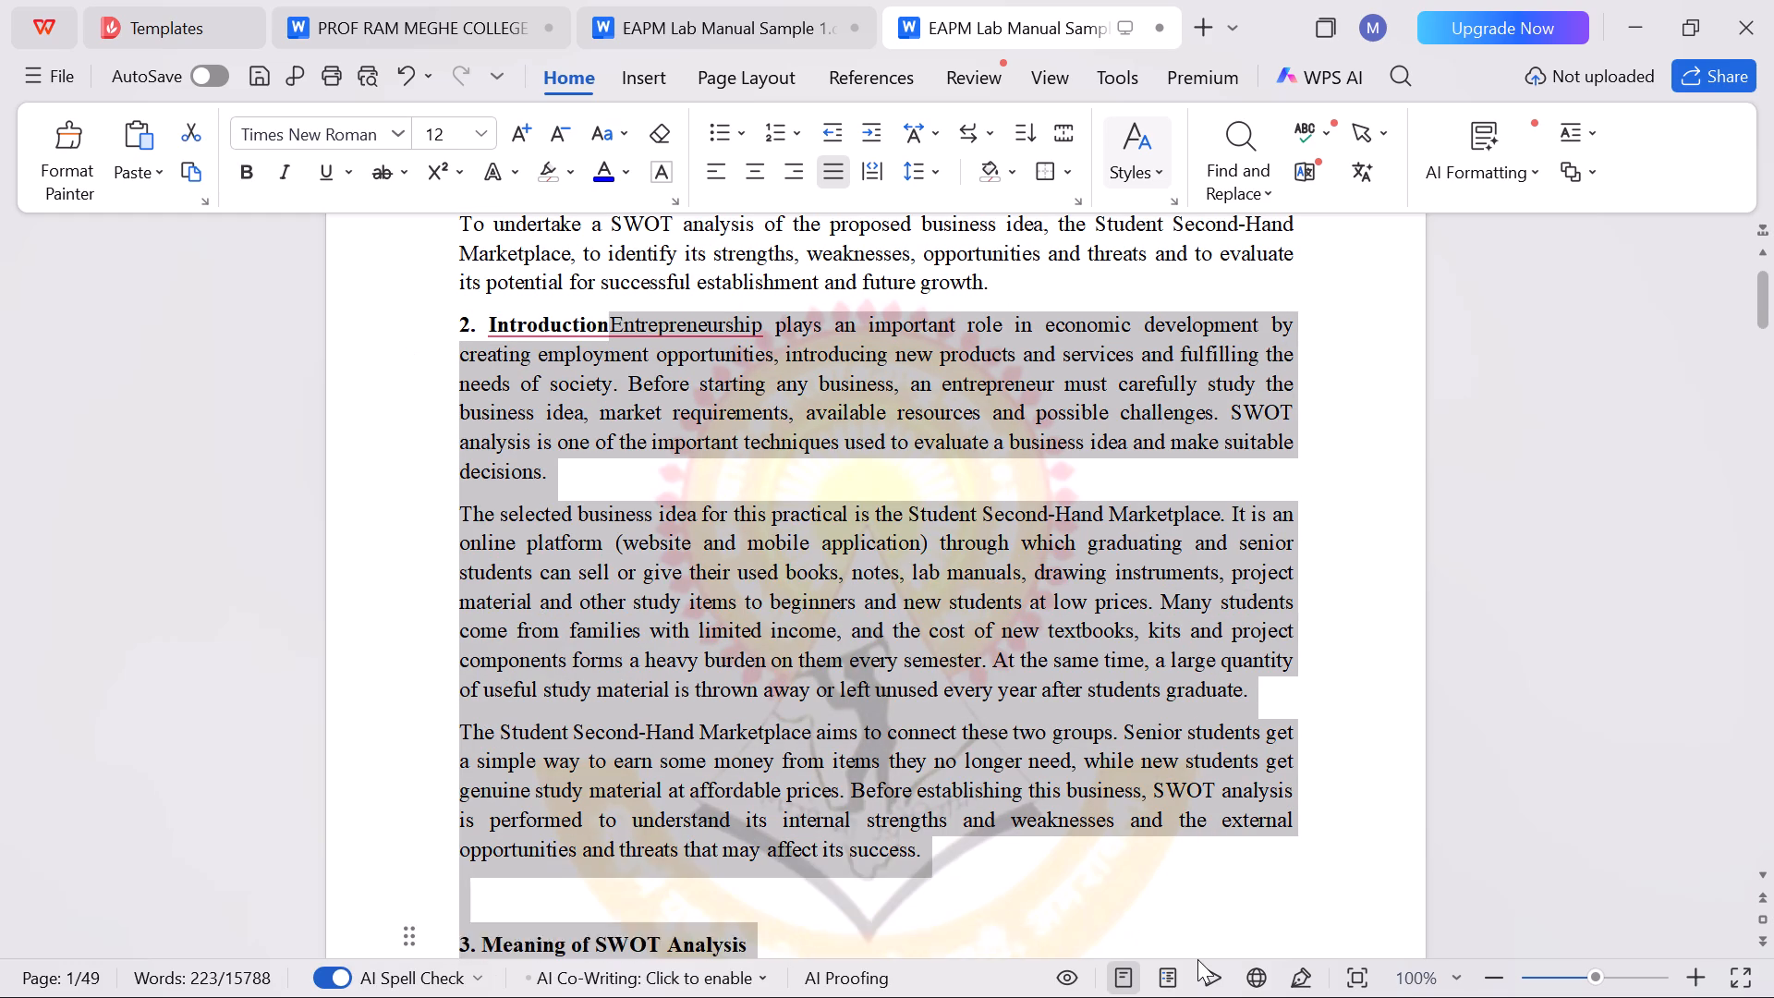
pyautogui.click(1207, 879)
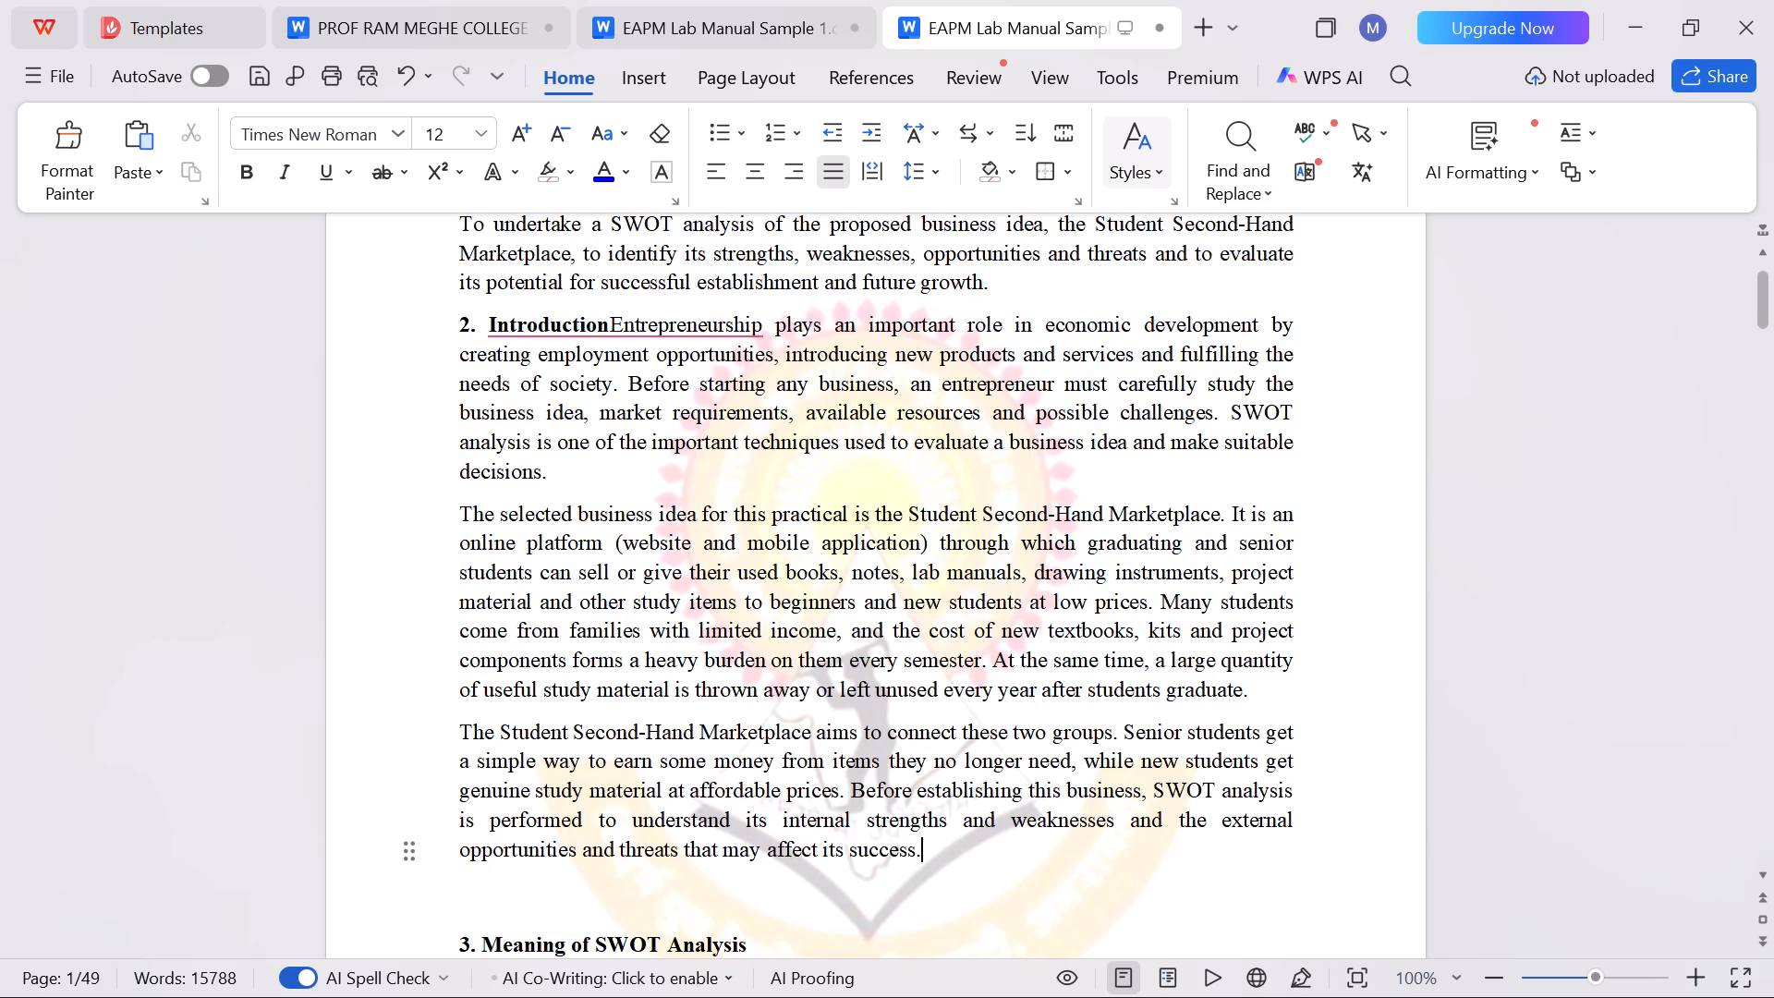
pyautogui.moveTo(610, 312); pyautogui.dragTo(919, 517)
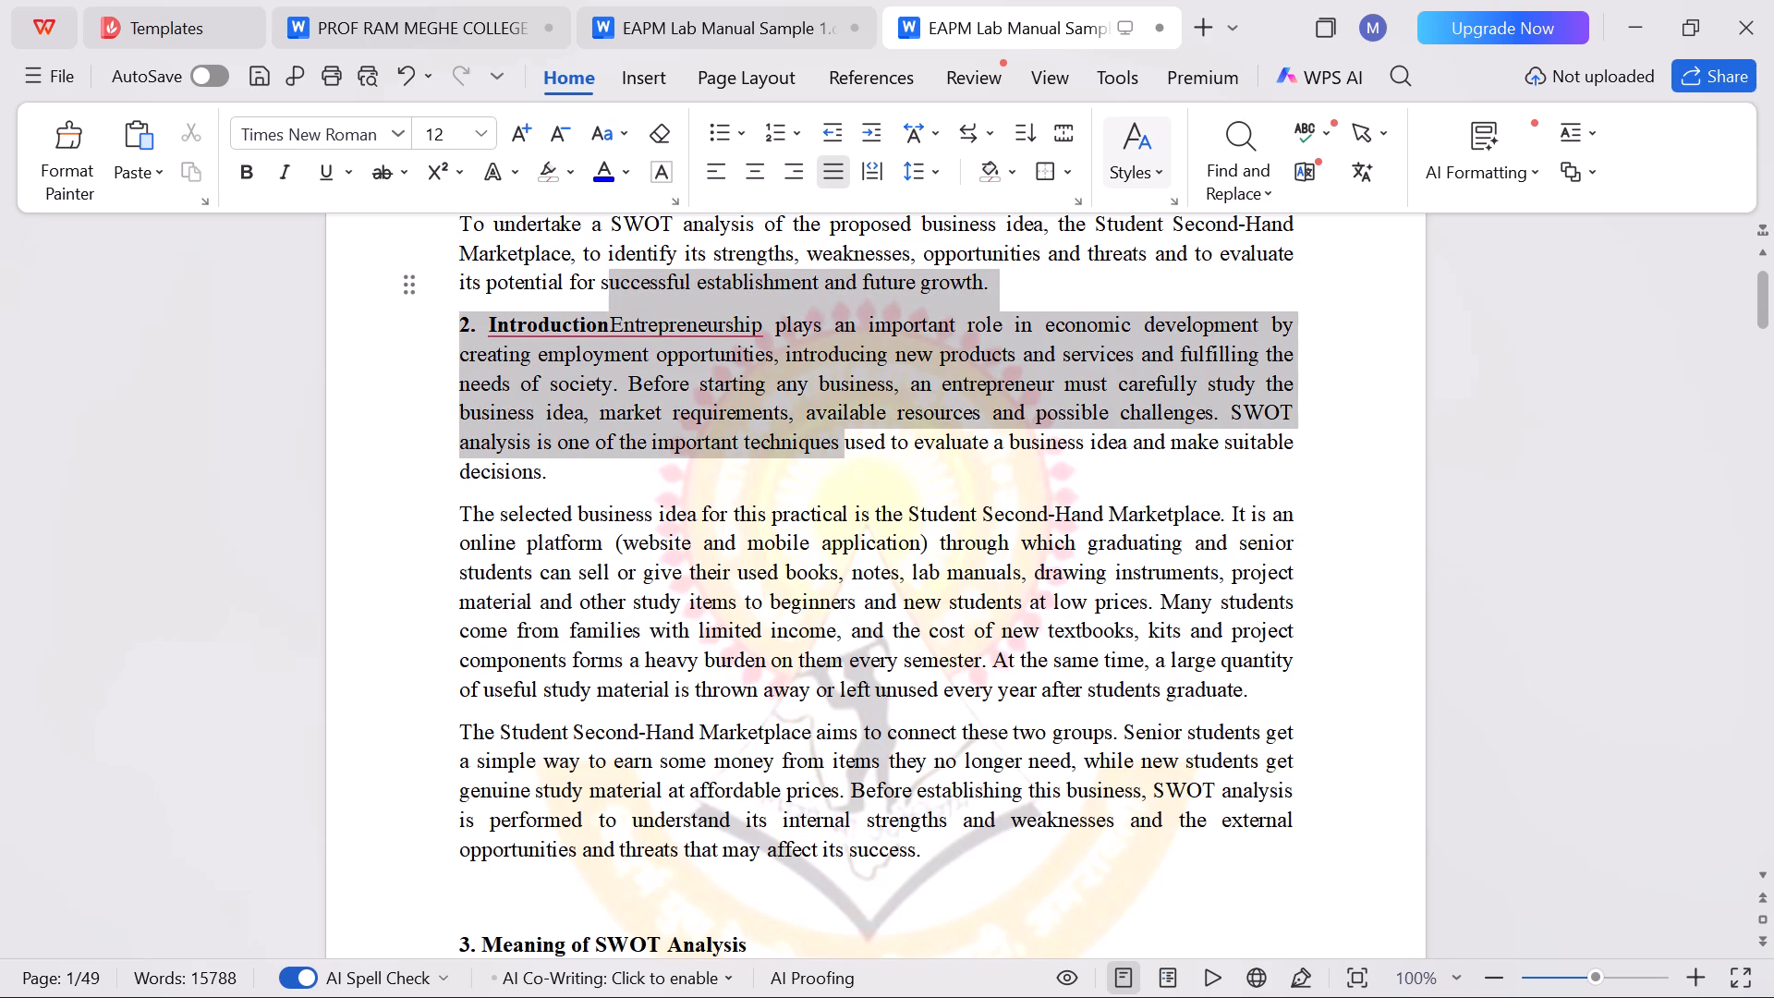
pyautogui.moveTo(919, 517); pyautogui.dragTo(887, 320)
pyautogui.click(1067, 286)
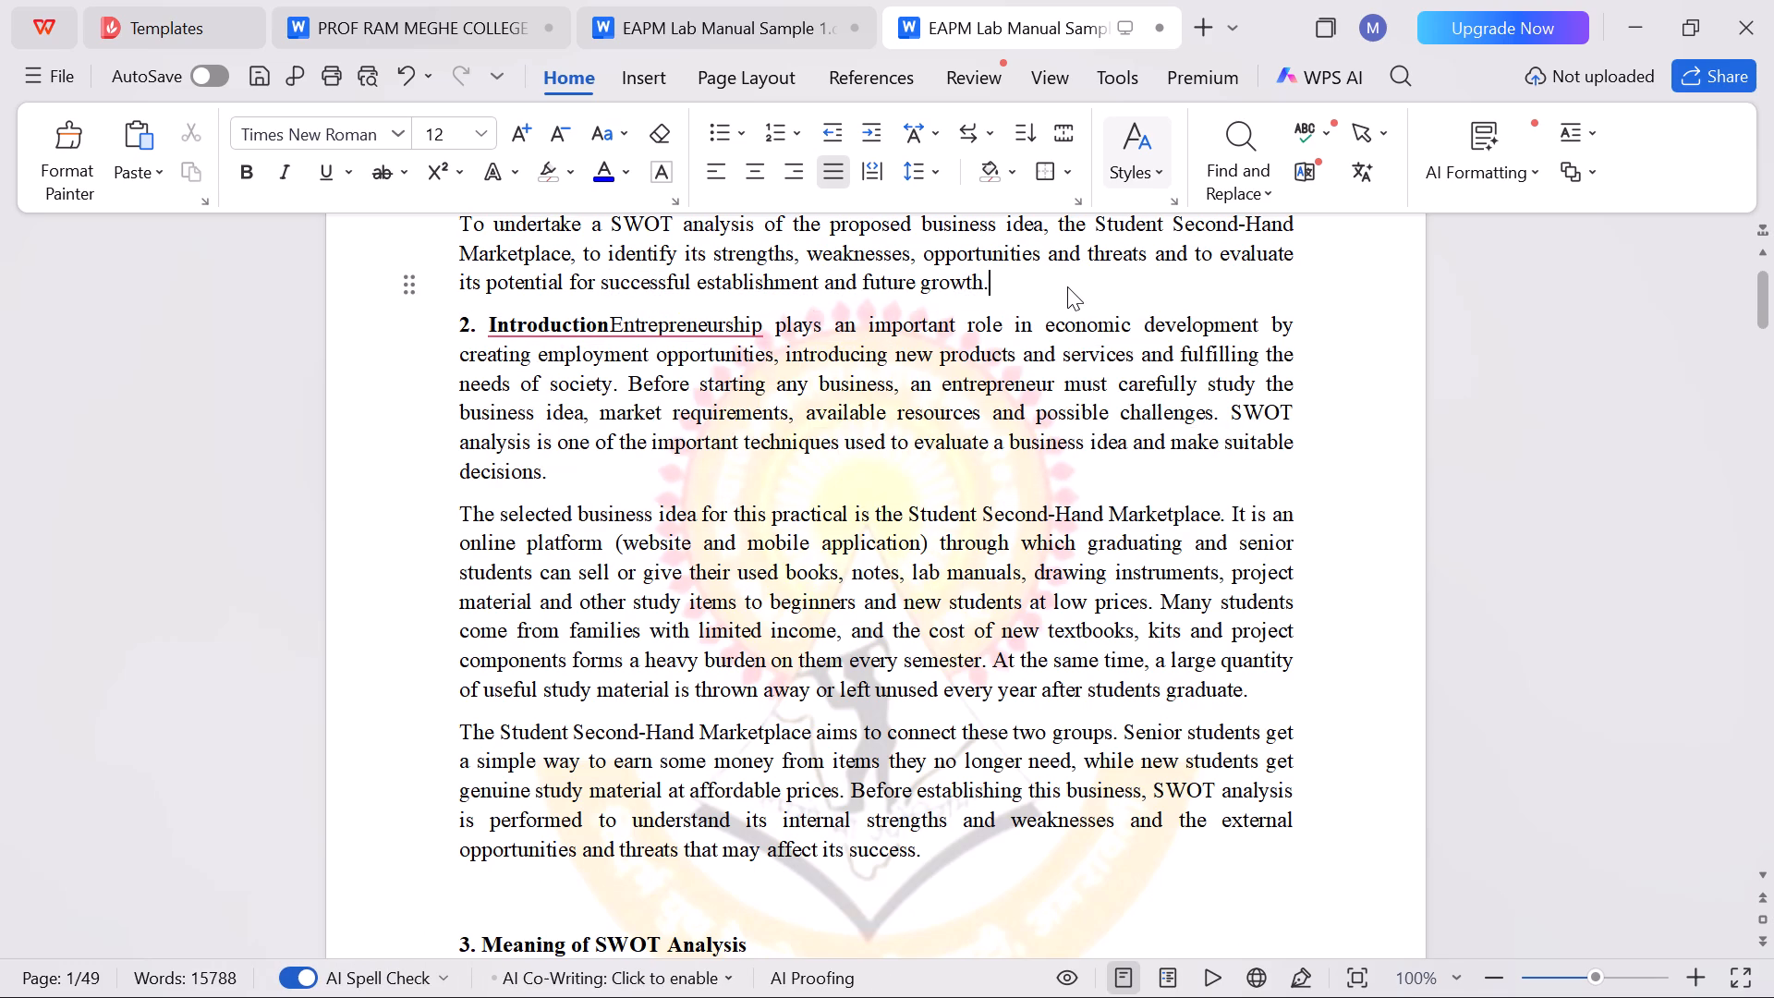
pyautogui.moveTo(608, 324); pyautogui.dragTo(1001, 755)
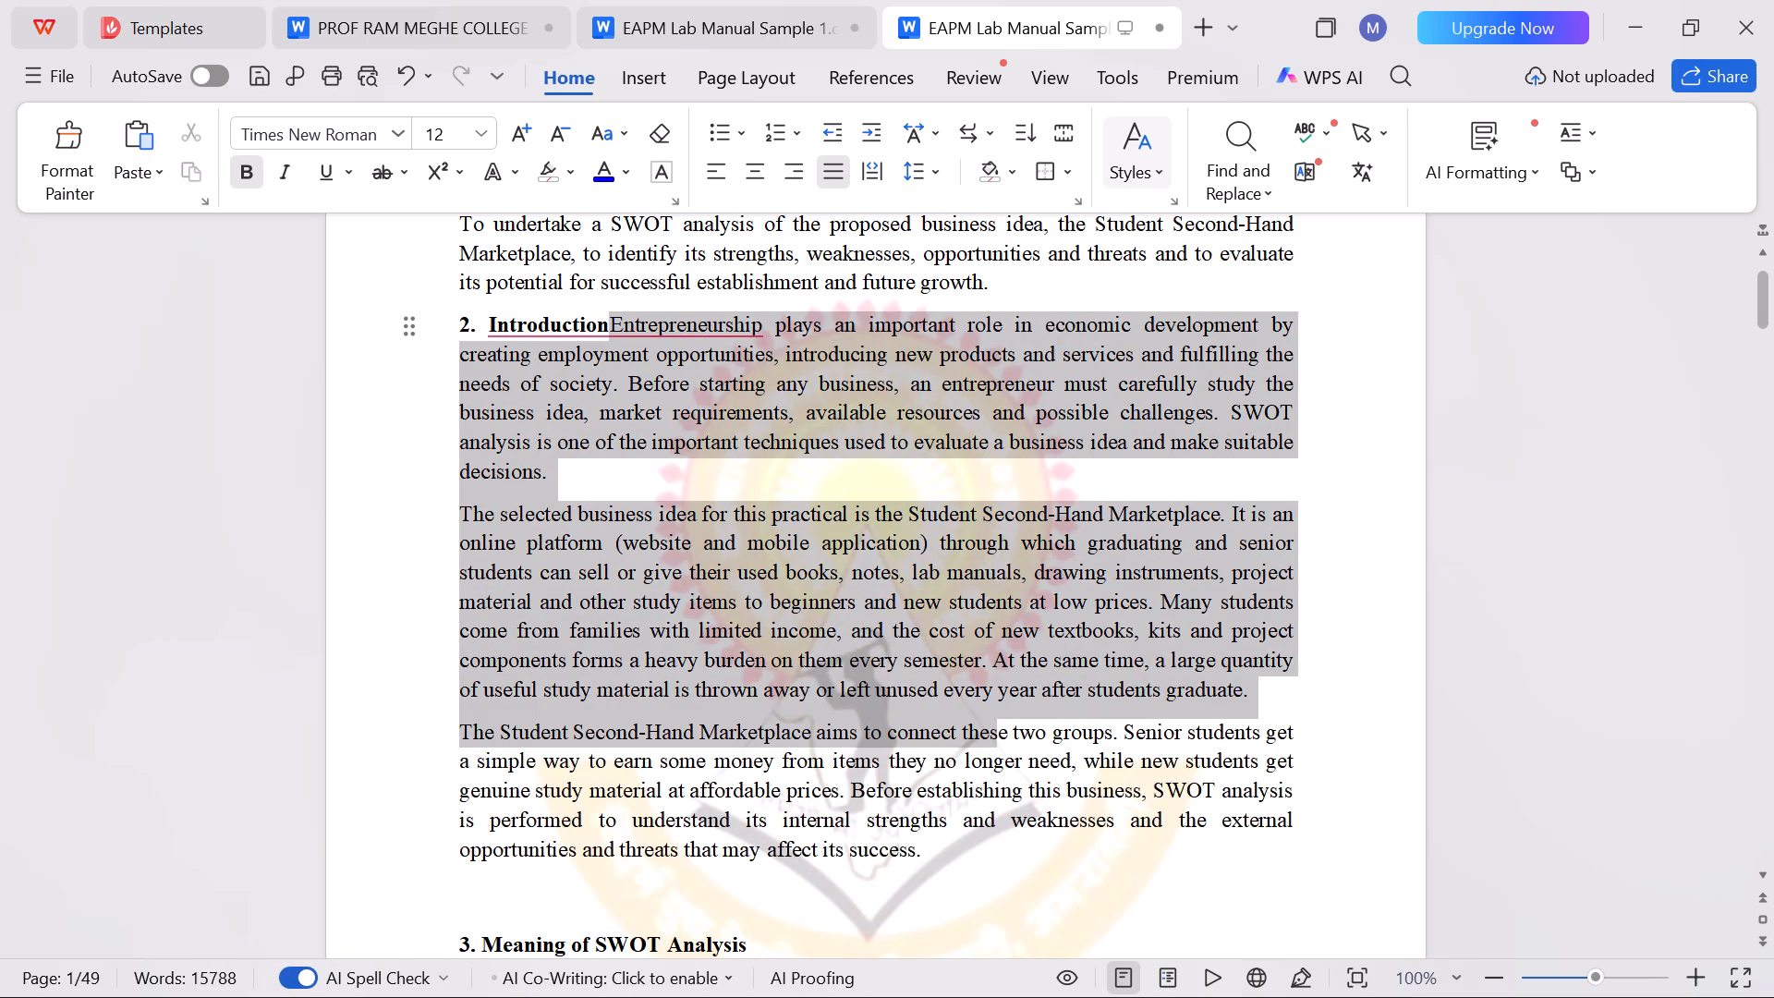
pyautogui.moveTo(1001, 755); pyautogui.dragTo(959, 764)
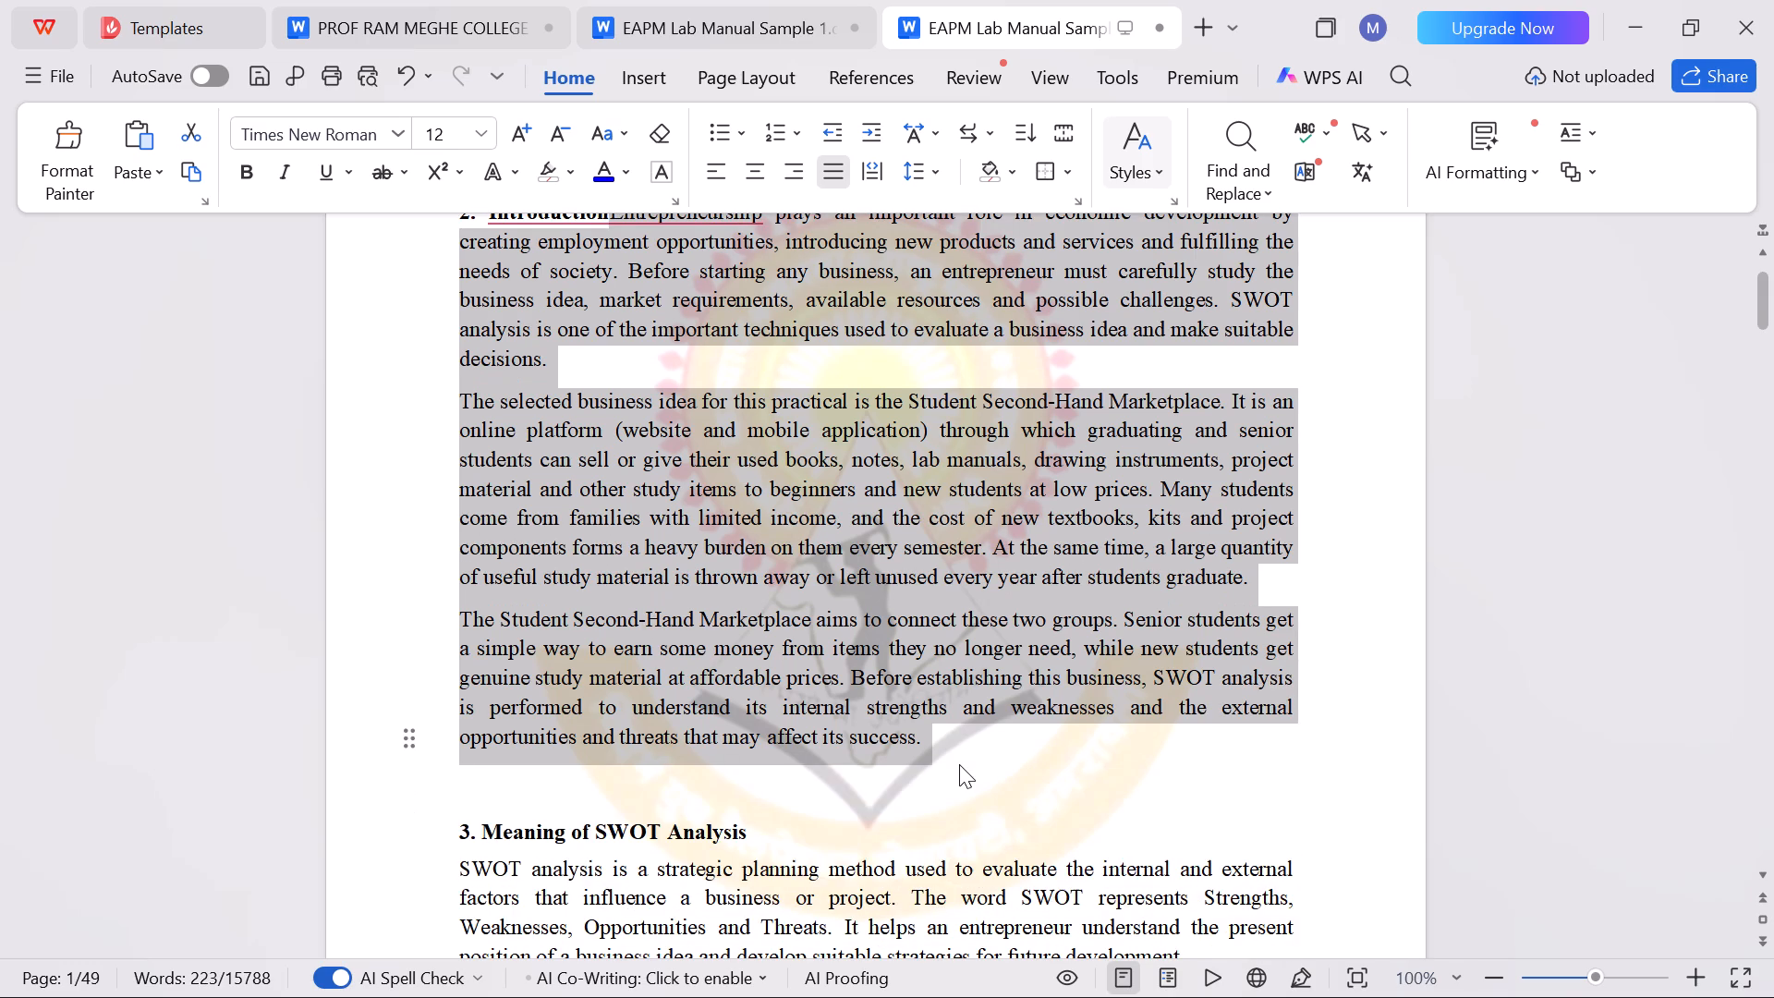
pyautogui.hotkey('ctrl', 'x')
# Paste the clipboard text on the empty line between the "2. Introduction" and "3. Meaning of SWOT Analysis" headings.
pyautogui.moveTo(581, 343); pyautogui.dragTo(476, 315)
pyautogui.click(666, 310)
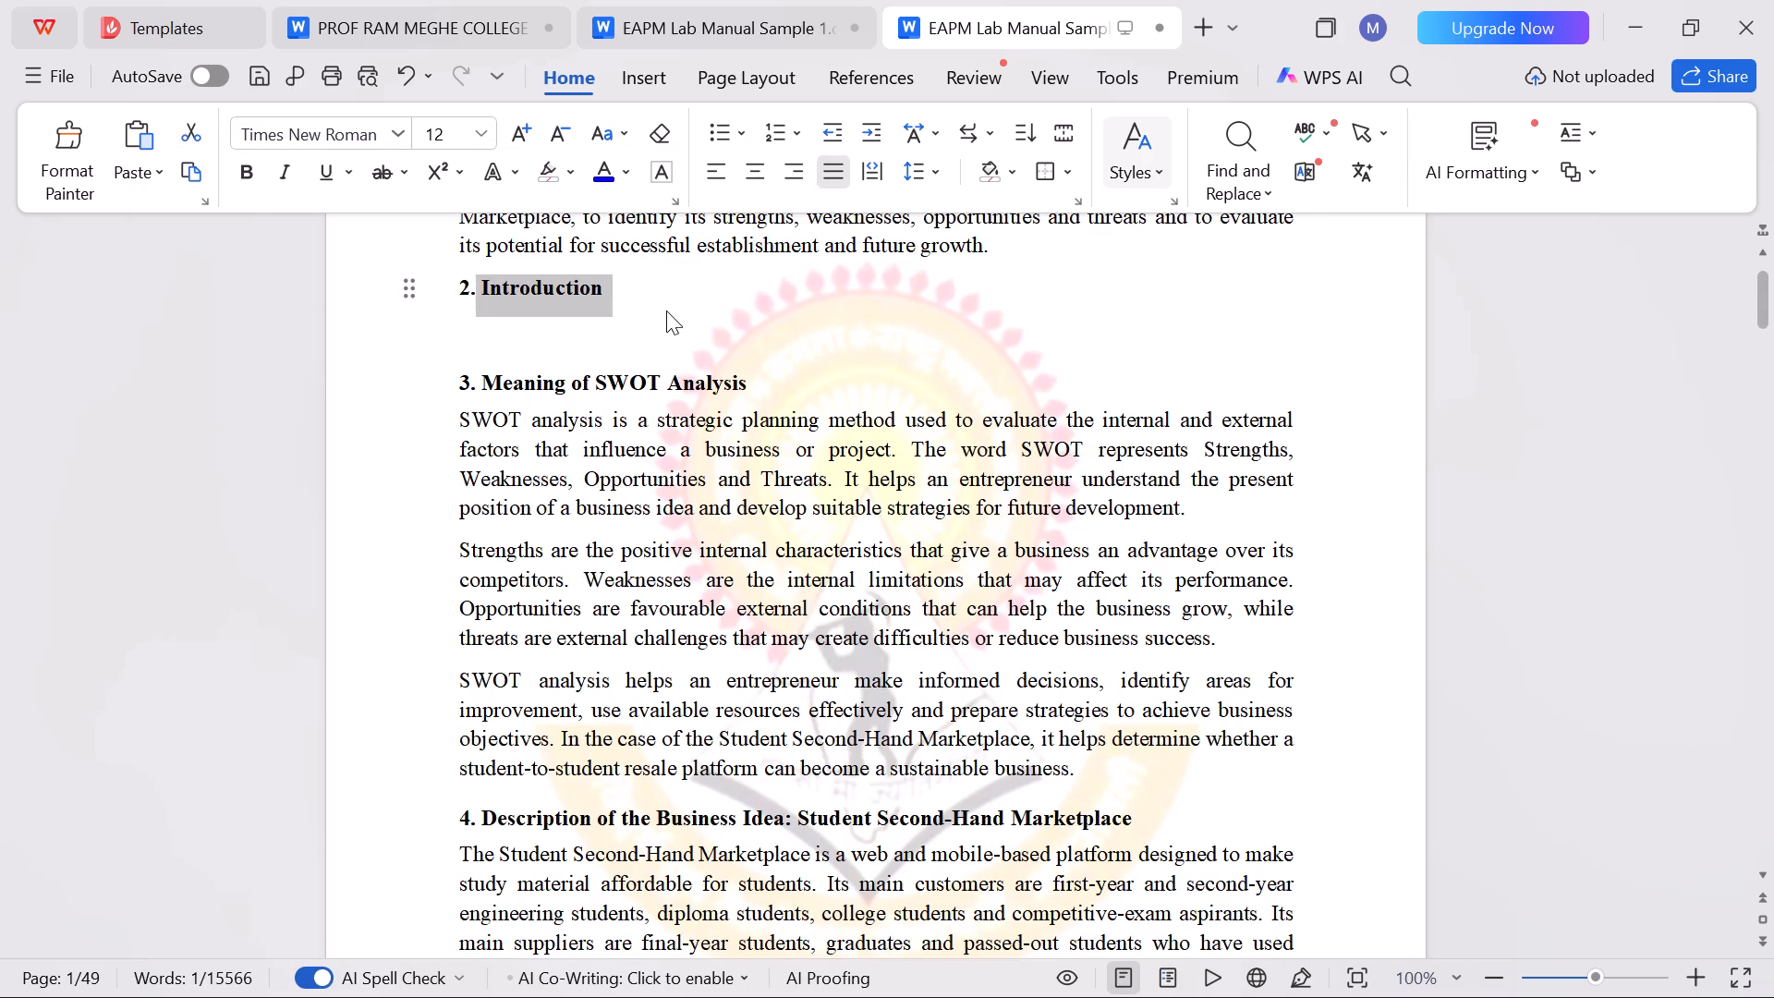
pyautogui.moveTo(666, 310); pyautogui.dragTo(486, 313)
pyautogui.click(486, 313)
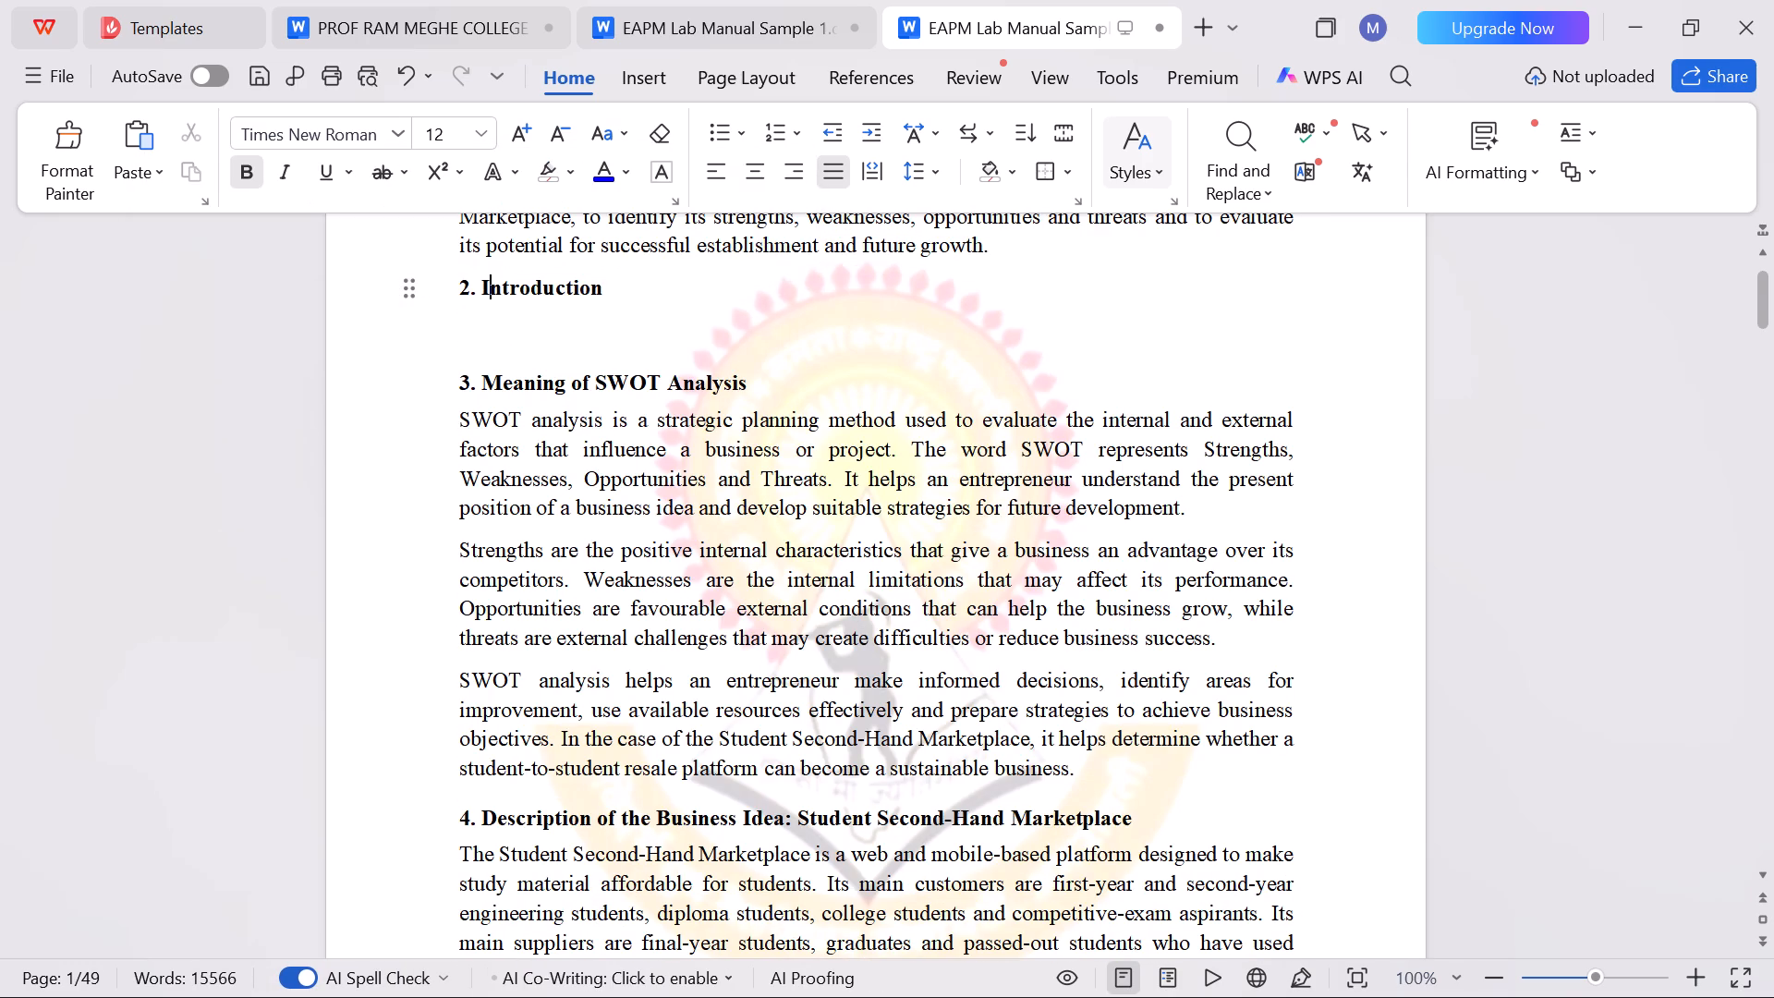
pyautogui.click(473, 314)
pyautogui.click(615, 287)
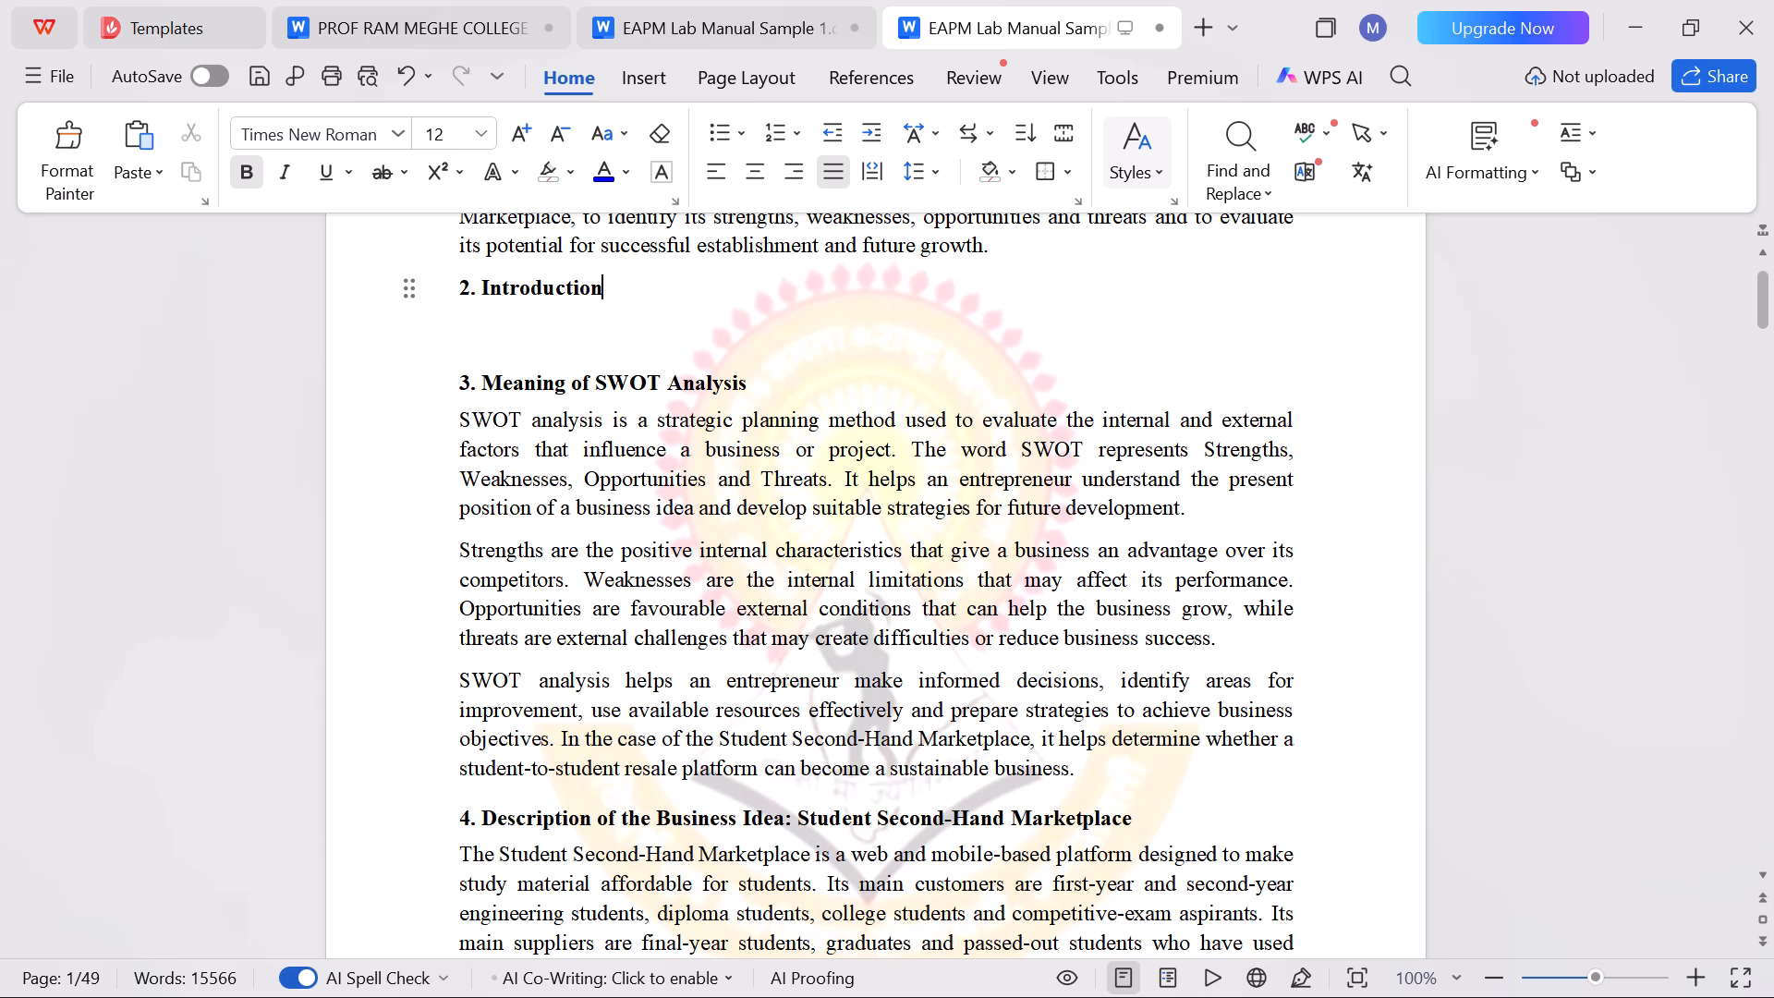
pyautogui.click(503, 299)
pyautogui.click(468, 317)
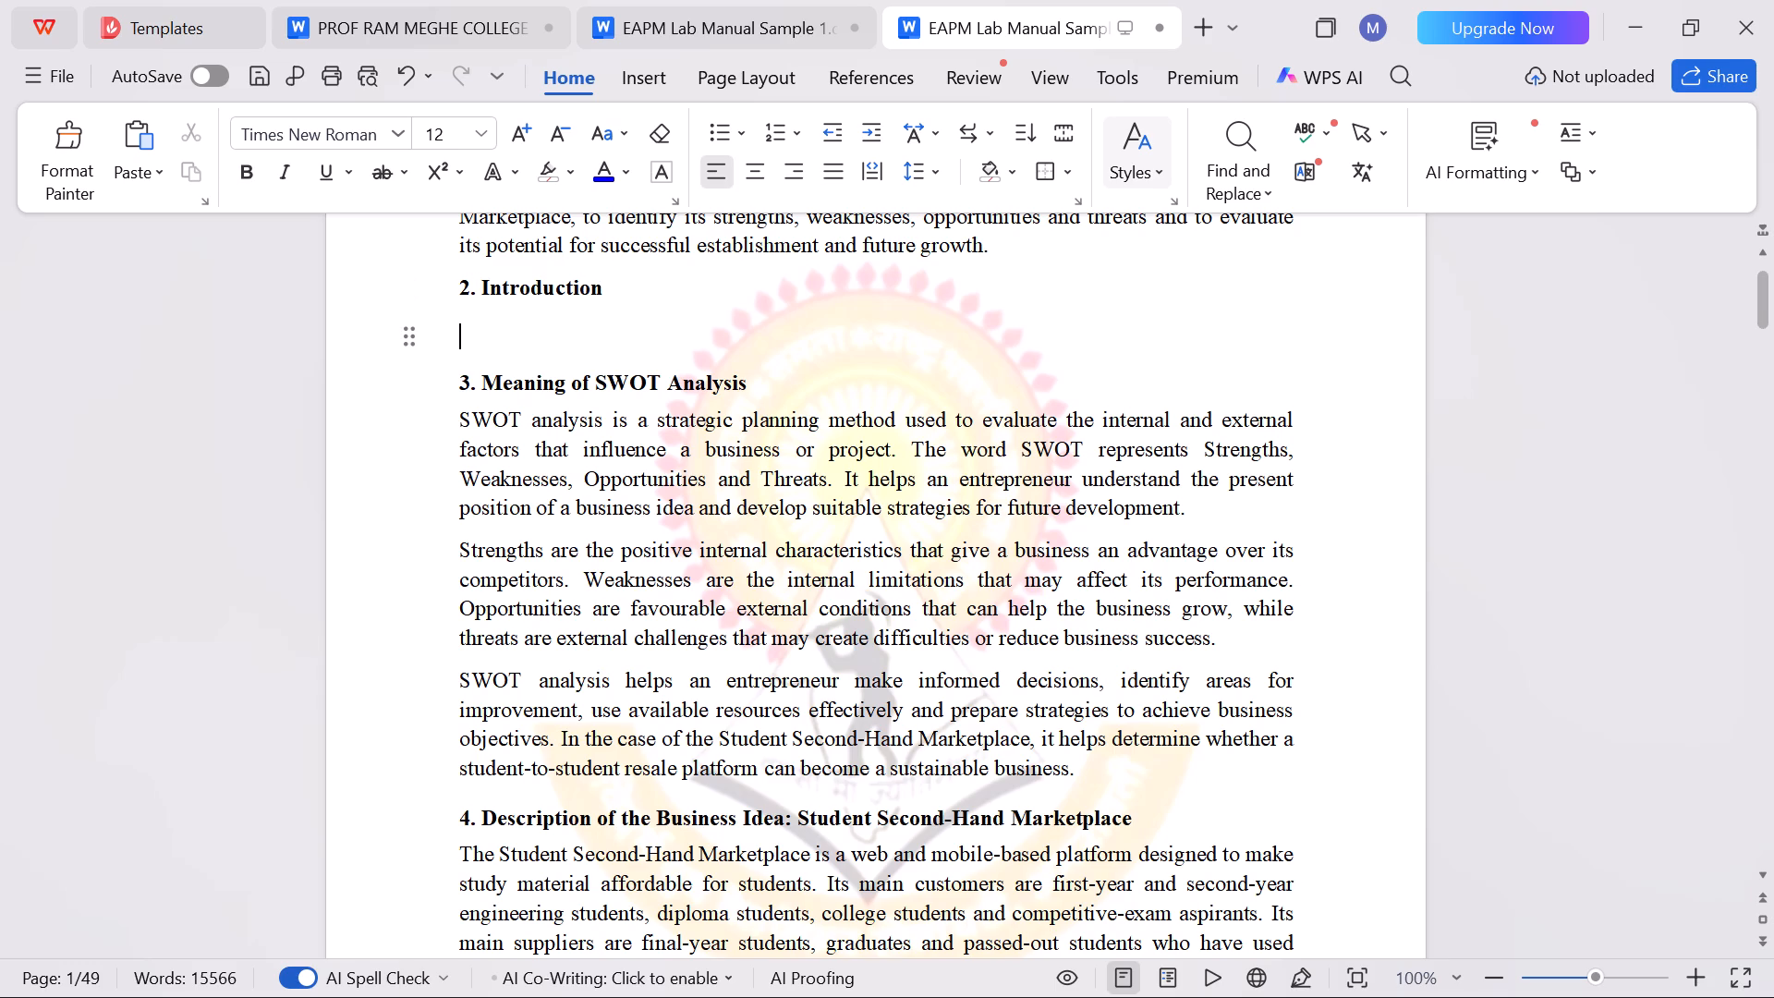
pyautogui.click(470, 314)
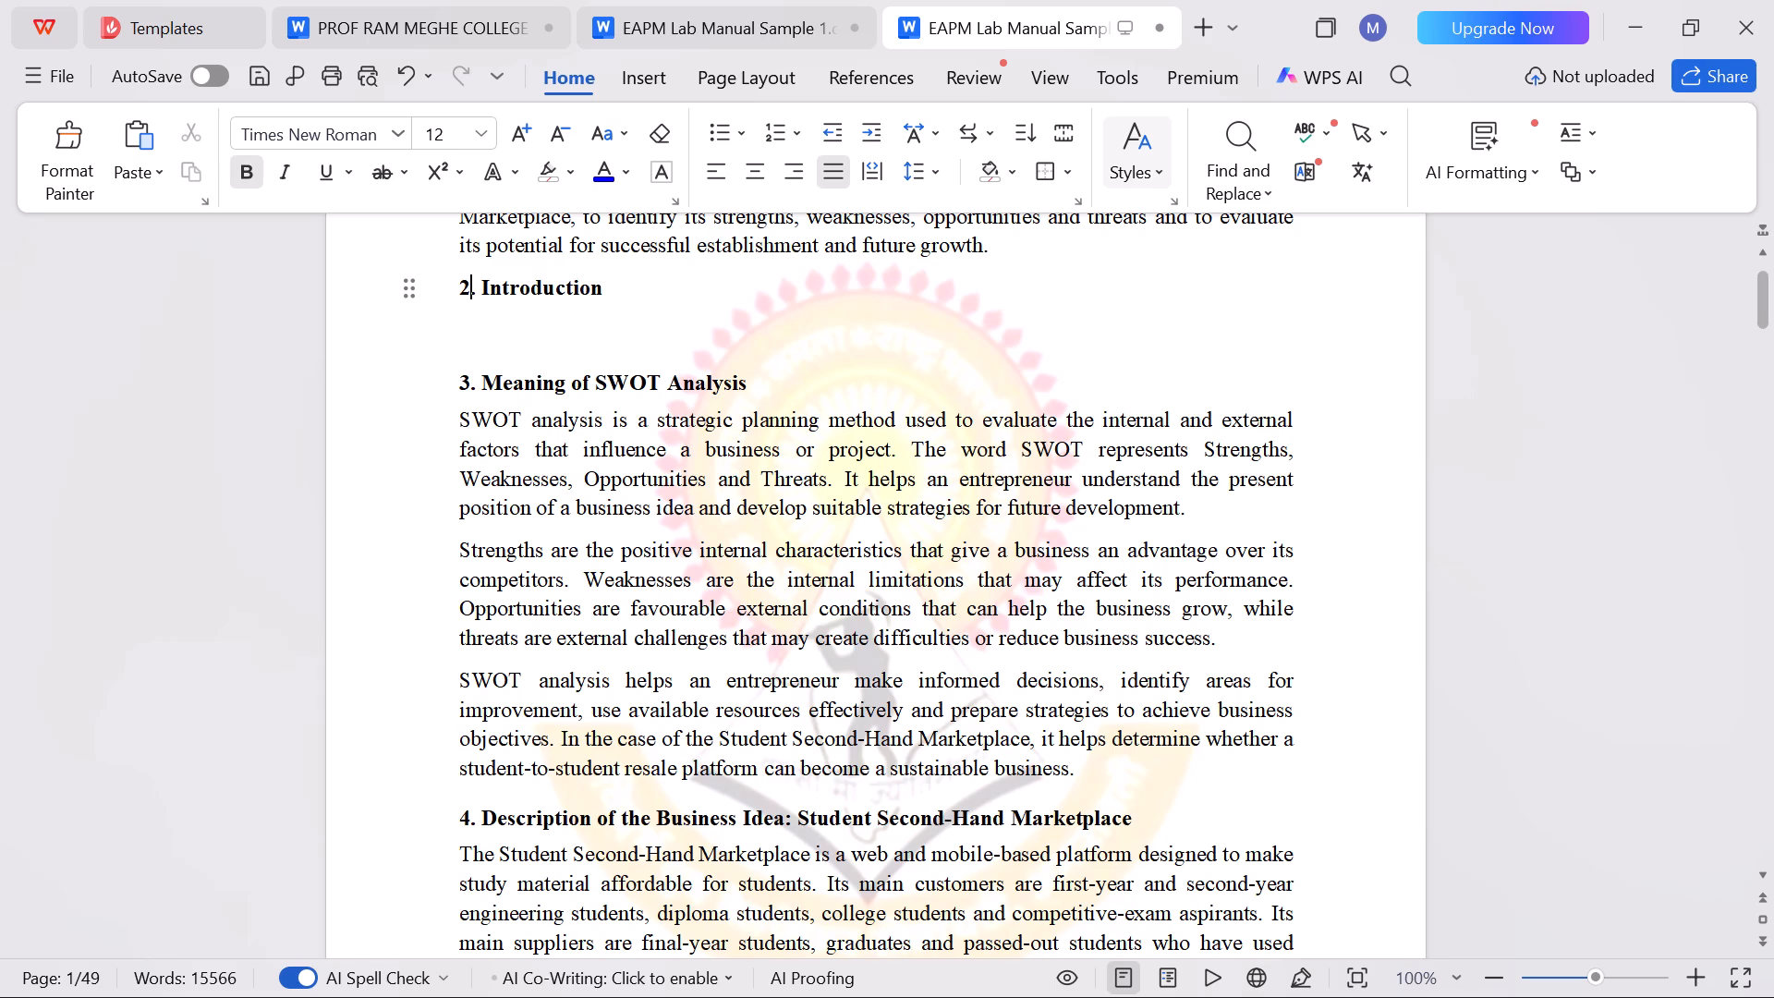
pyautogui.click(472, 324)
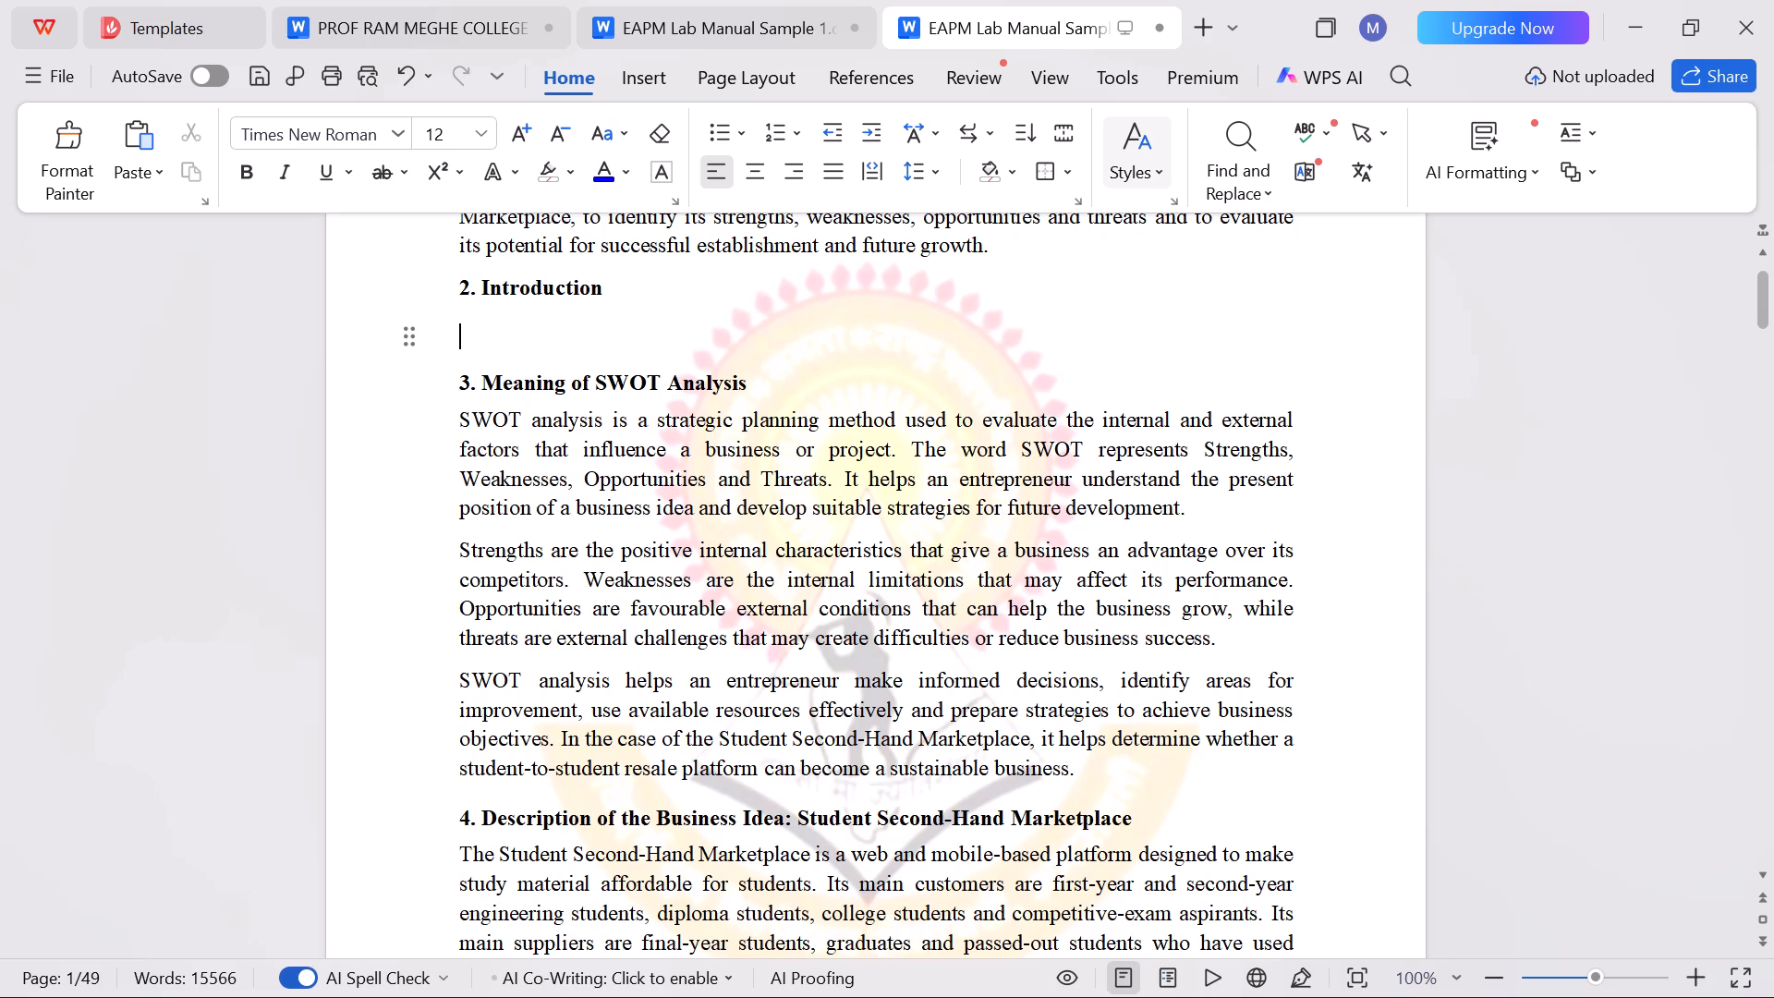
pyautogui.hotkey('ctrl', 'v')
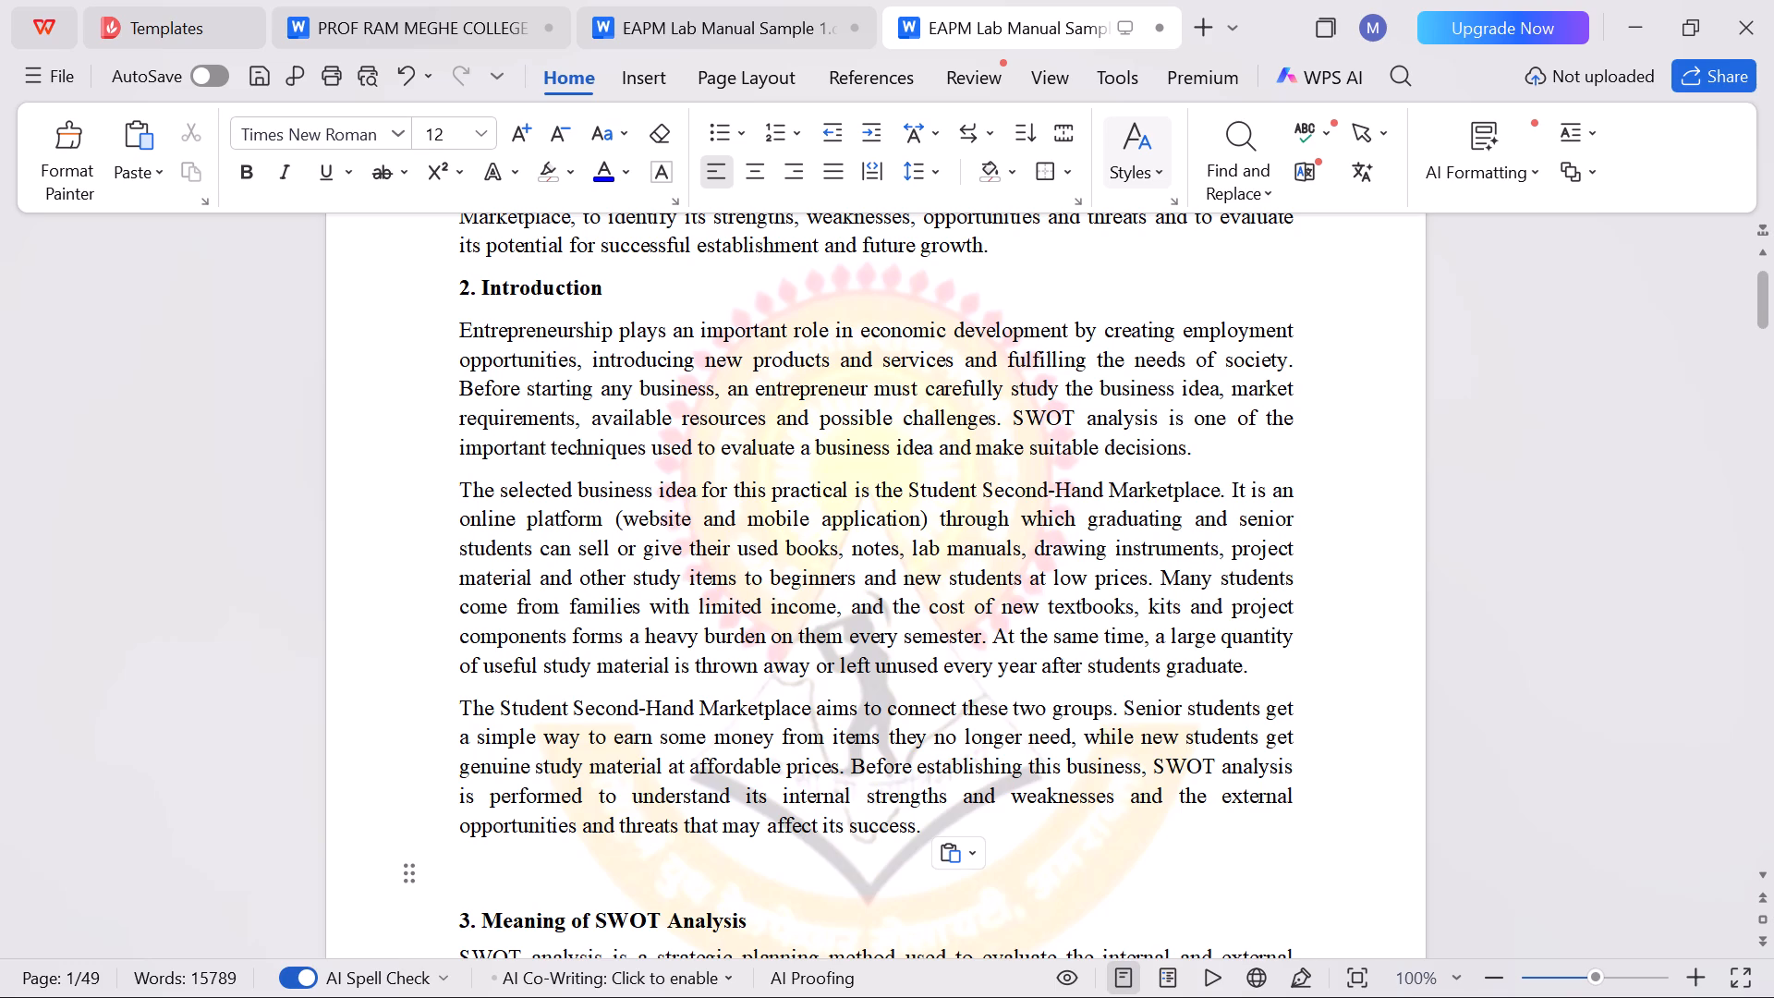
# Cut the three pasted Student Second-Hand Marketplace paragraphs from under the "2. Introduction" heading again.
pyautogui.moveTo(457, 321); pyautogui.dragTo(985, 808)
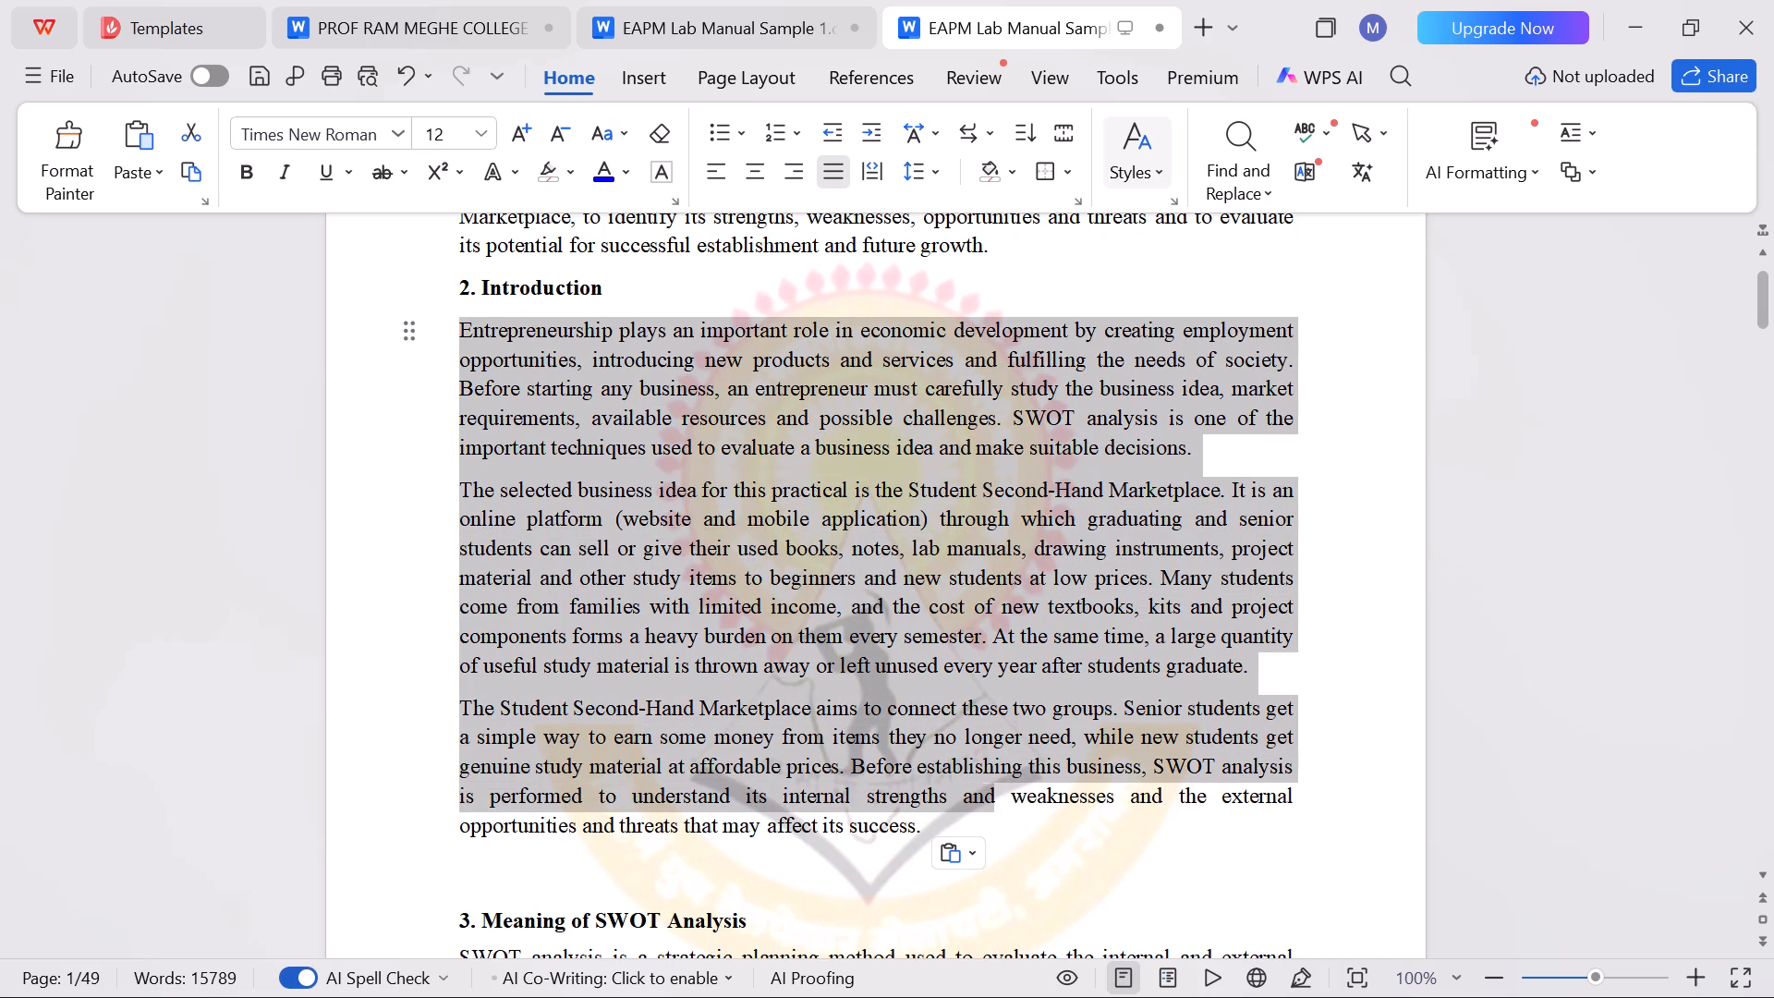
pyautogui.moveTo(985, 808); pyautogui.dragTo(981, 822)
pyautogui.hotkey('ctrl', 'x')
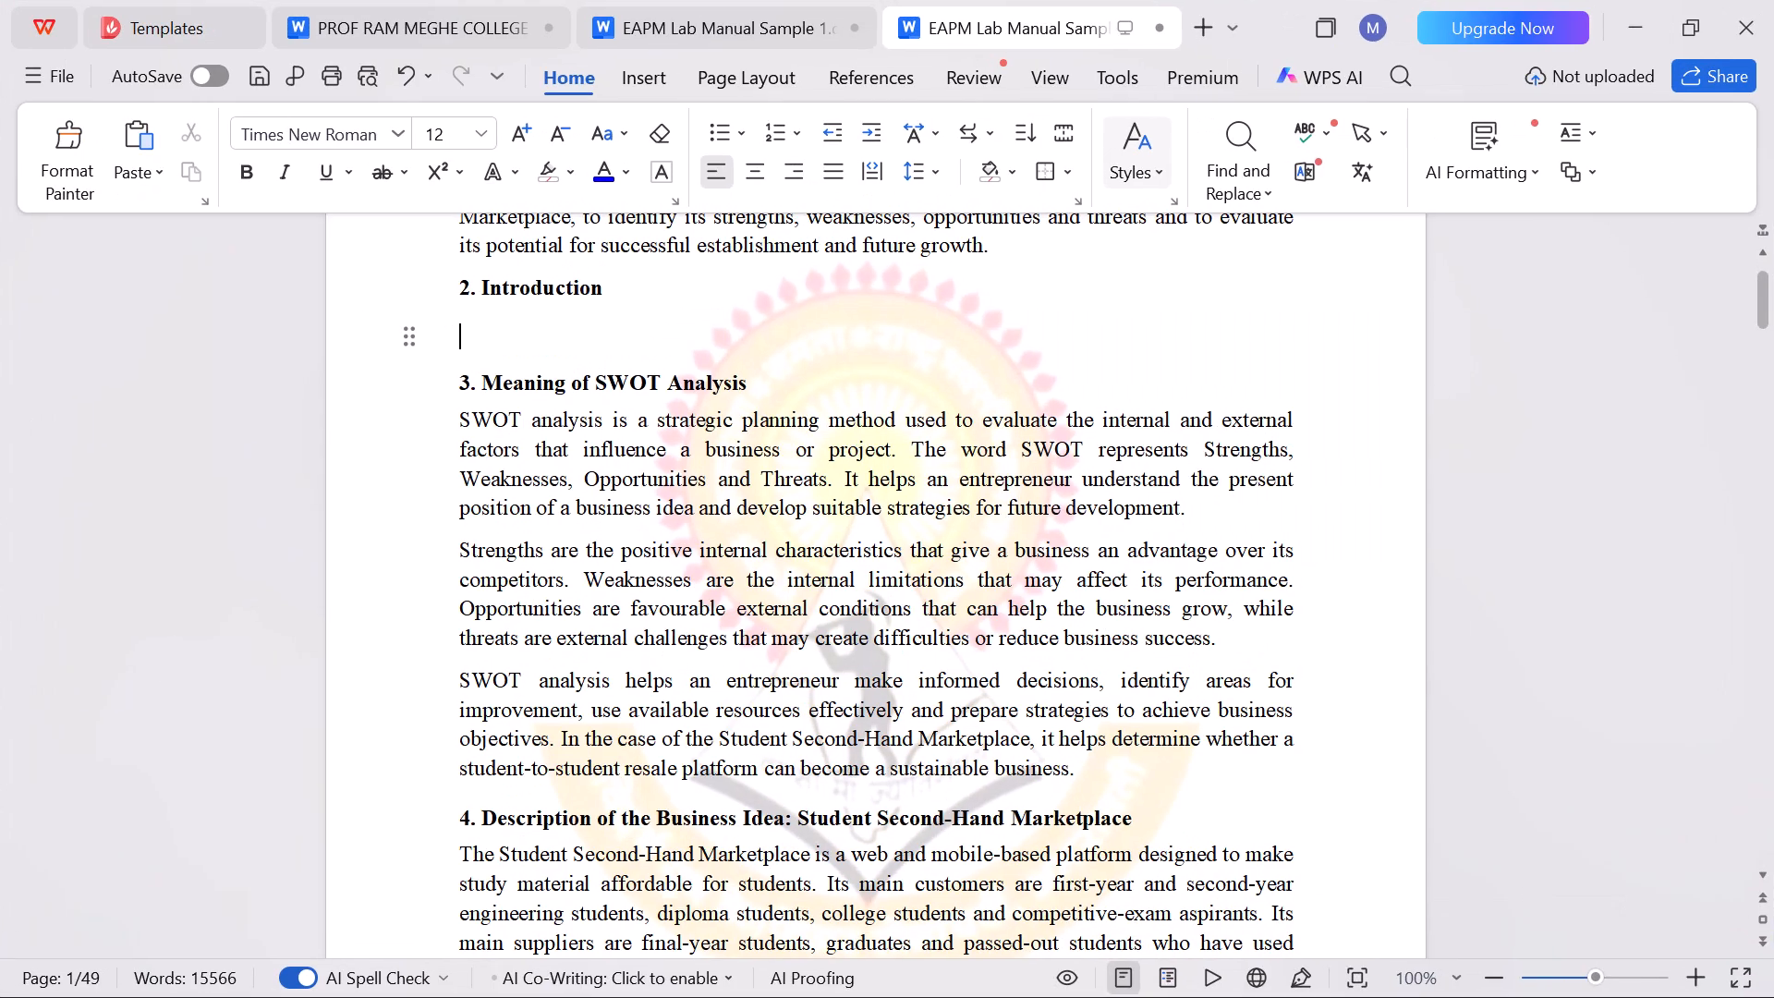
pyautogui.hotkey('ctrl', 'v')
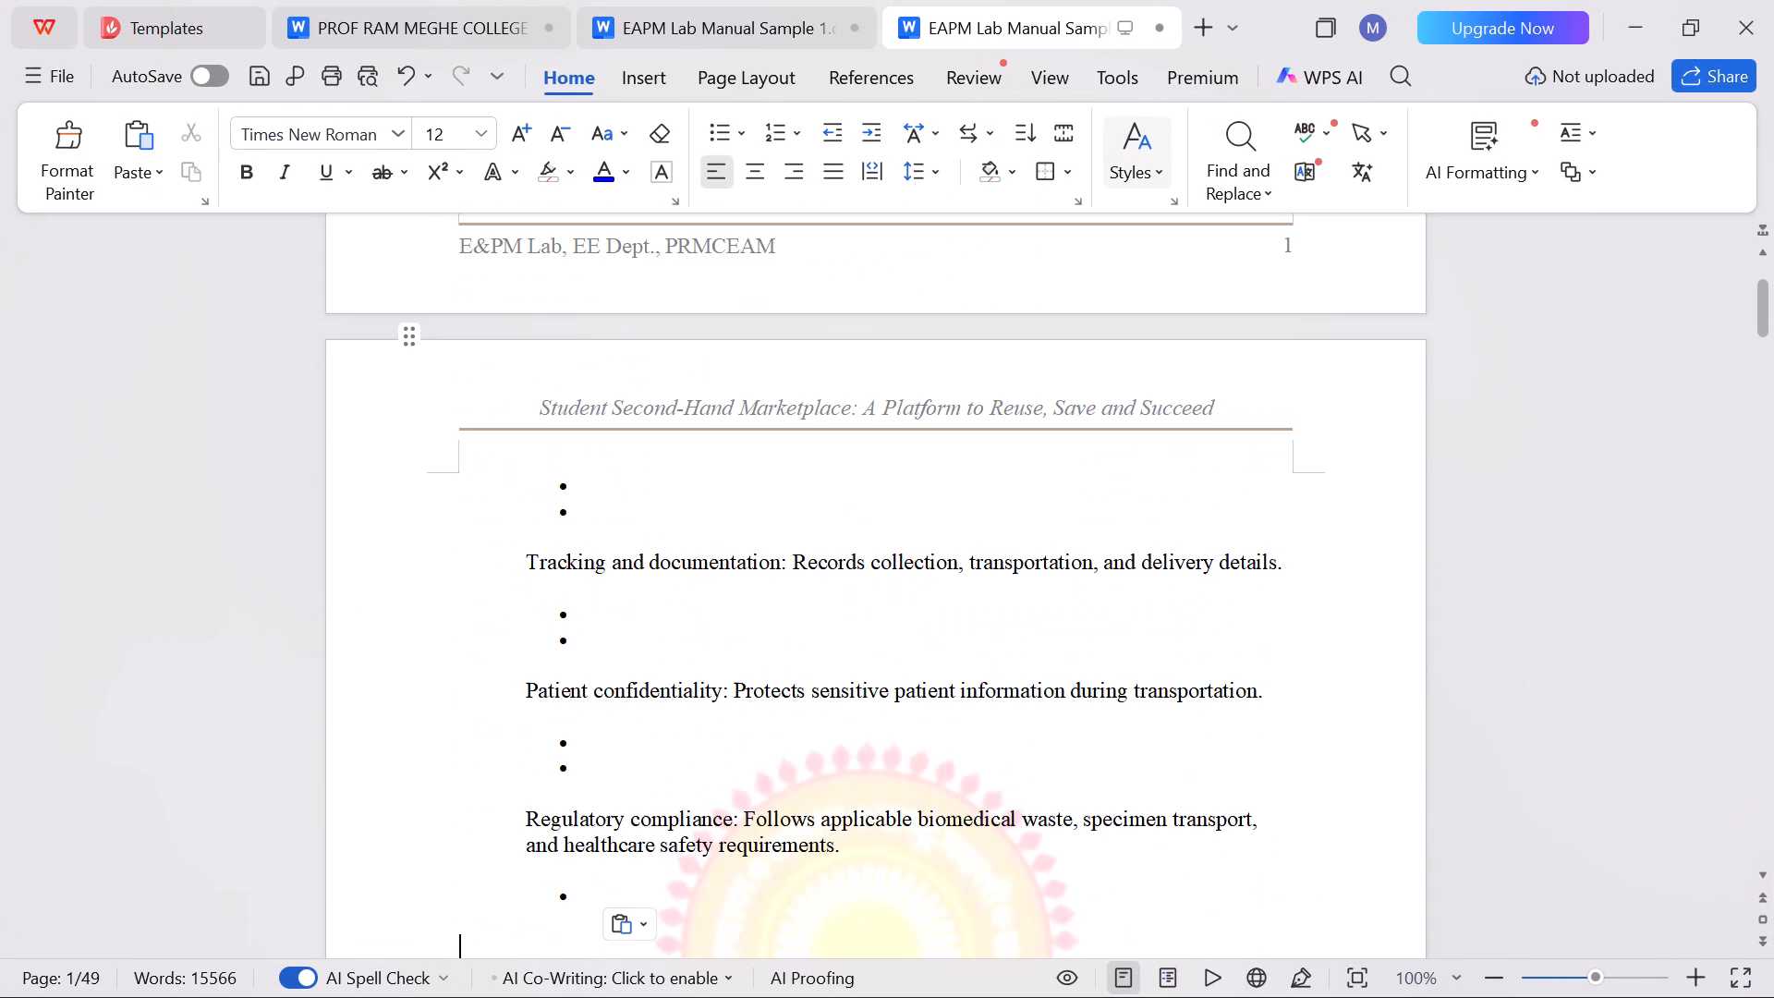
# Review the layout of the pasted medical courier introduction and its key features list across the first two pages.
pyautogui.scroll(6, 497, 286)
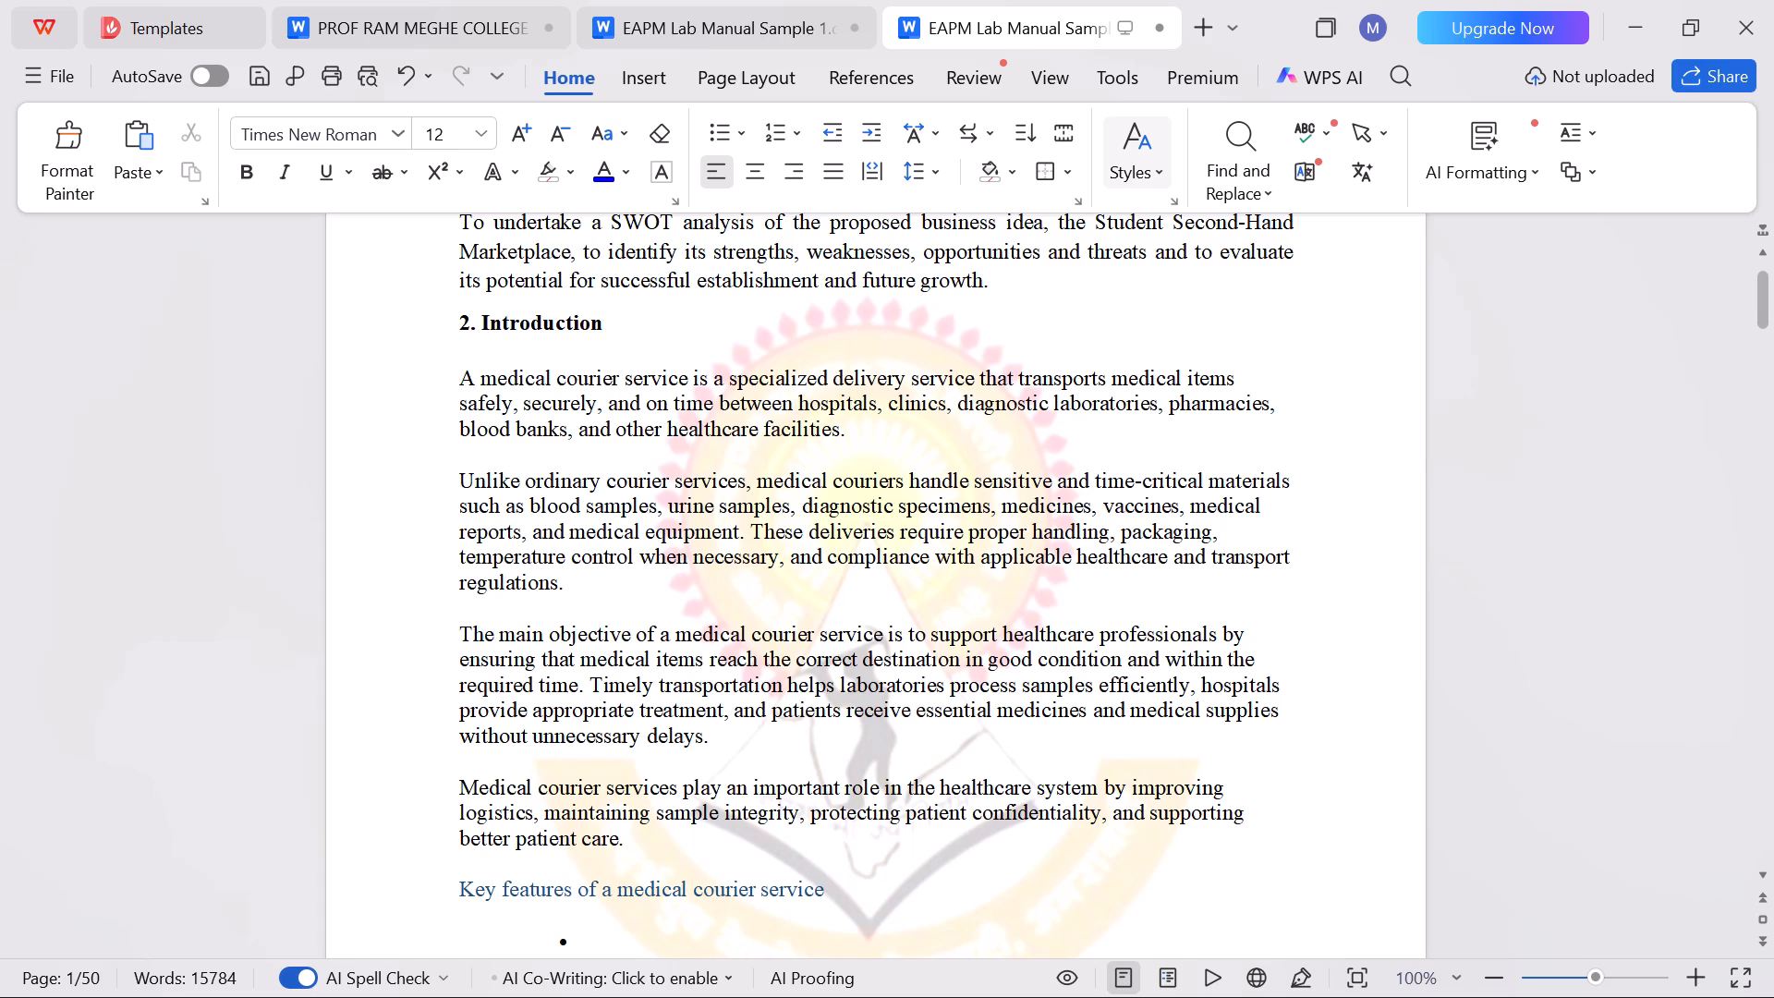
pyautogui.scroll(-2, 1040, 765)
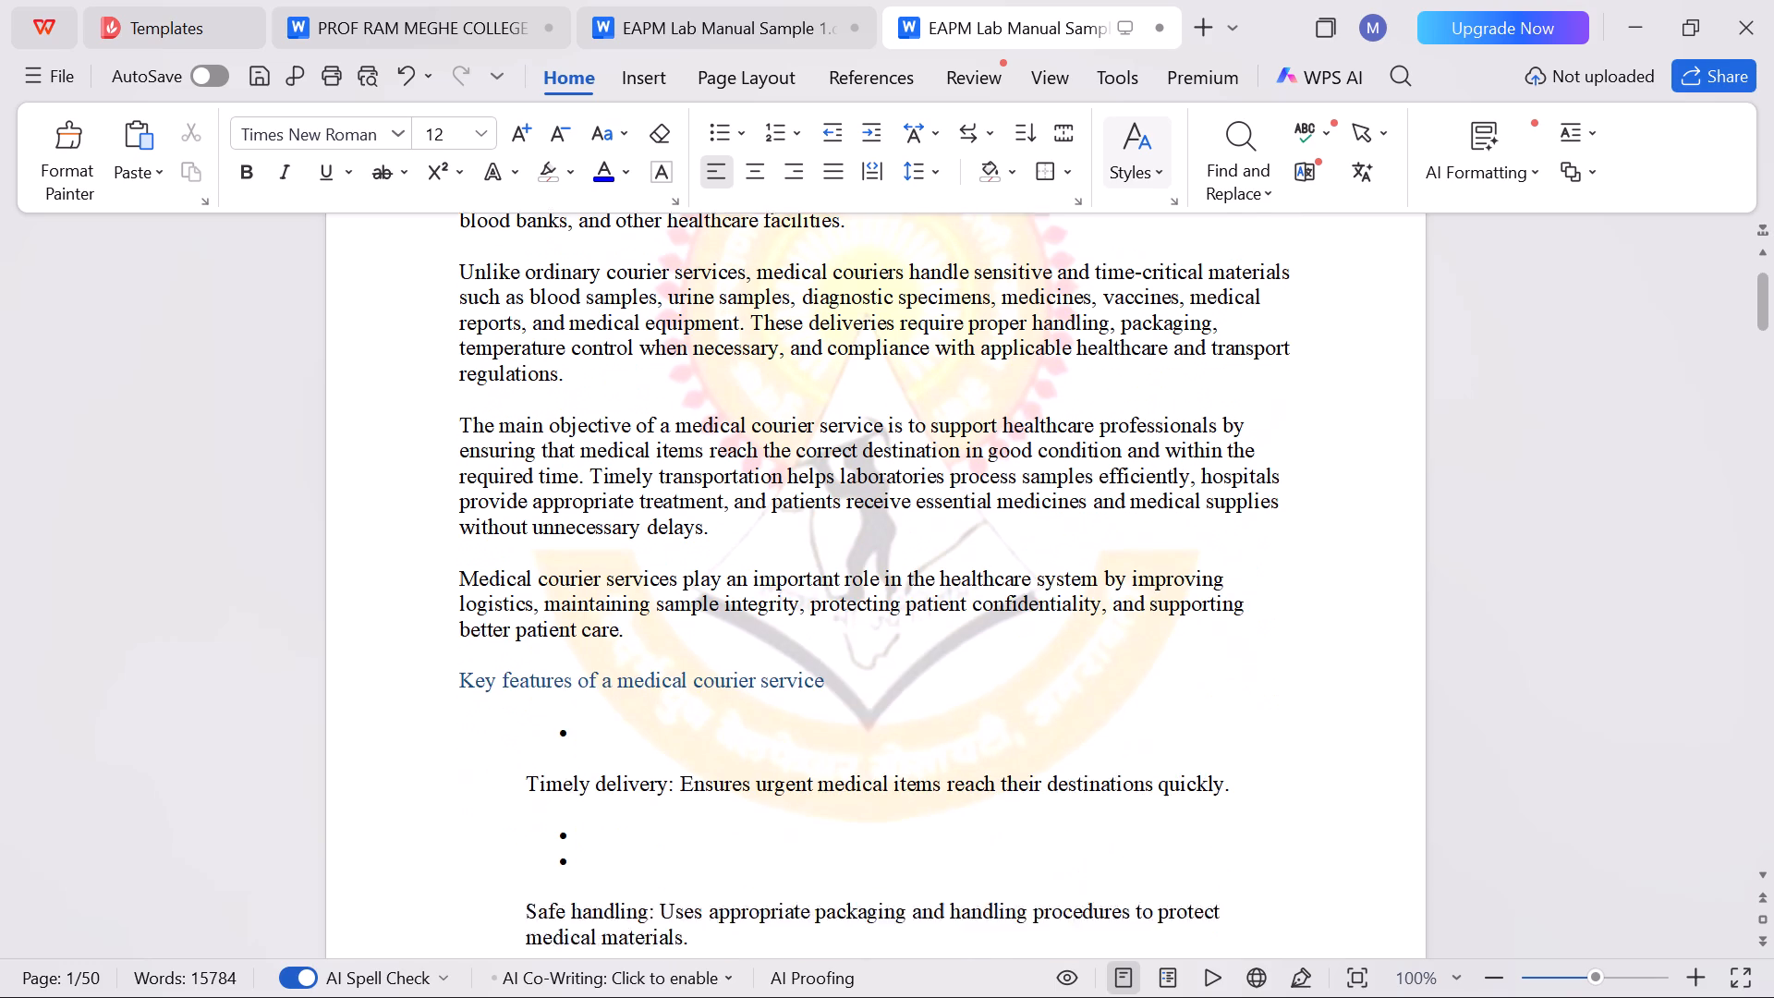
pyautogui.scroll(-4, 1040, 765)
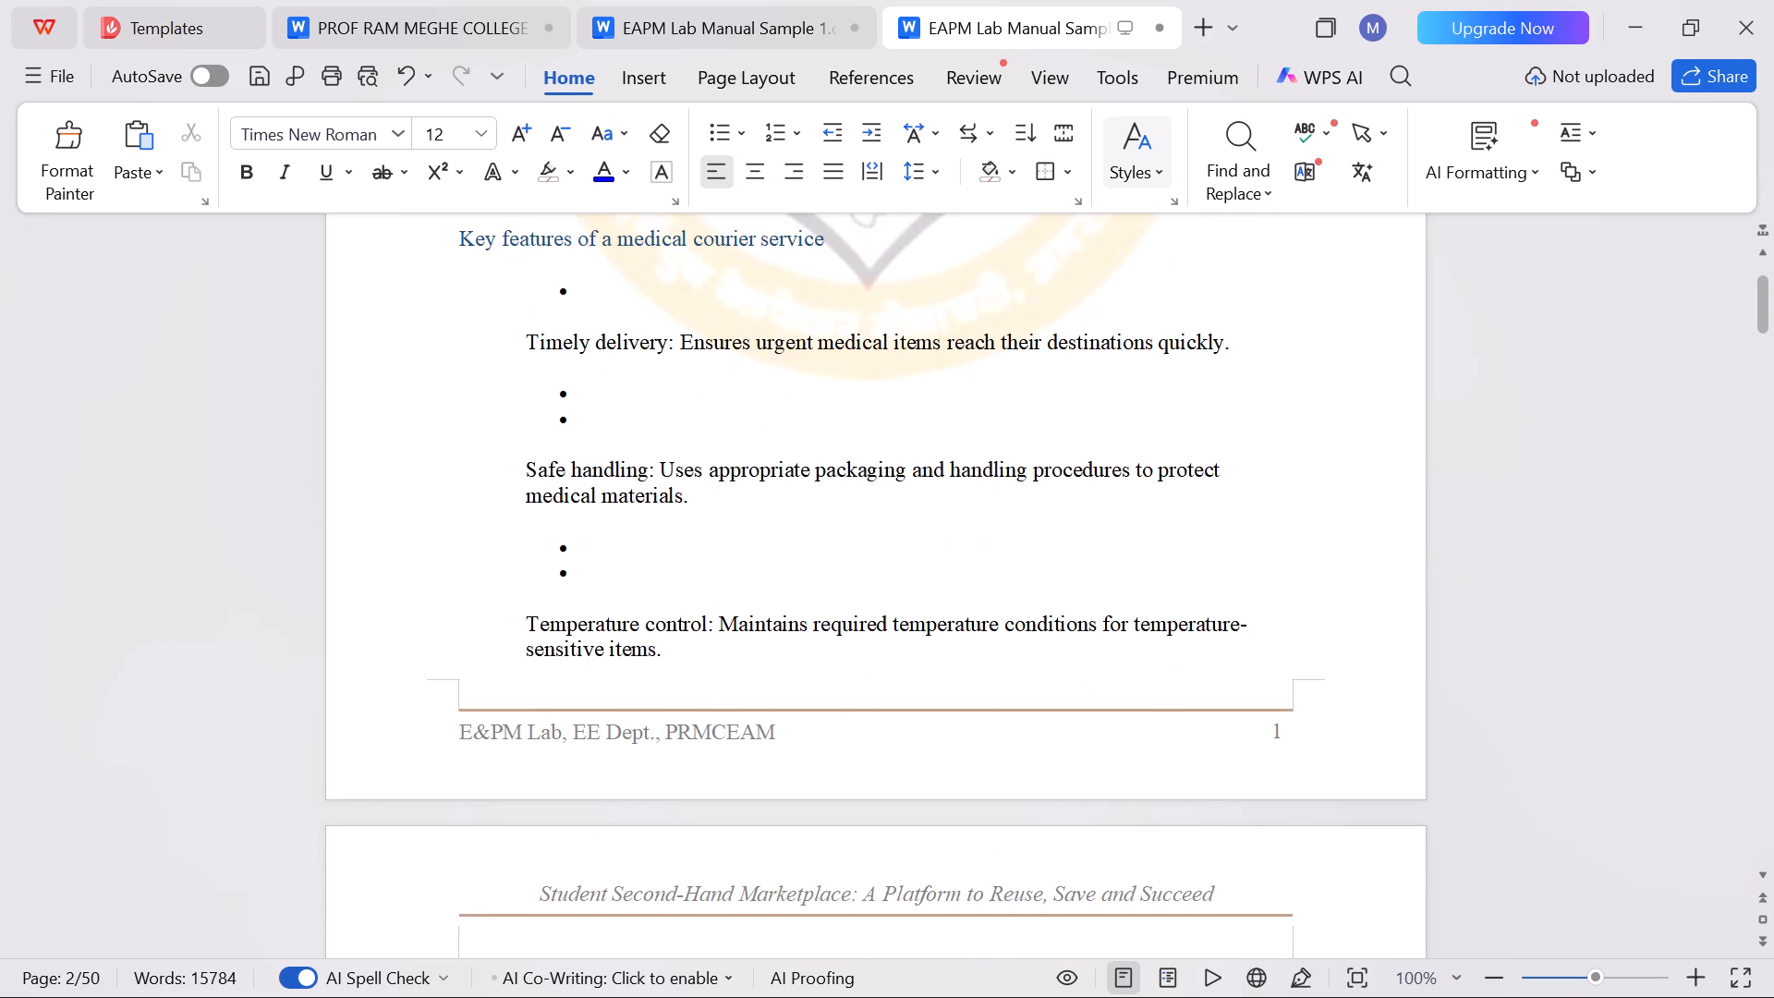
pyautogui.scroll(3, 1040, 765)
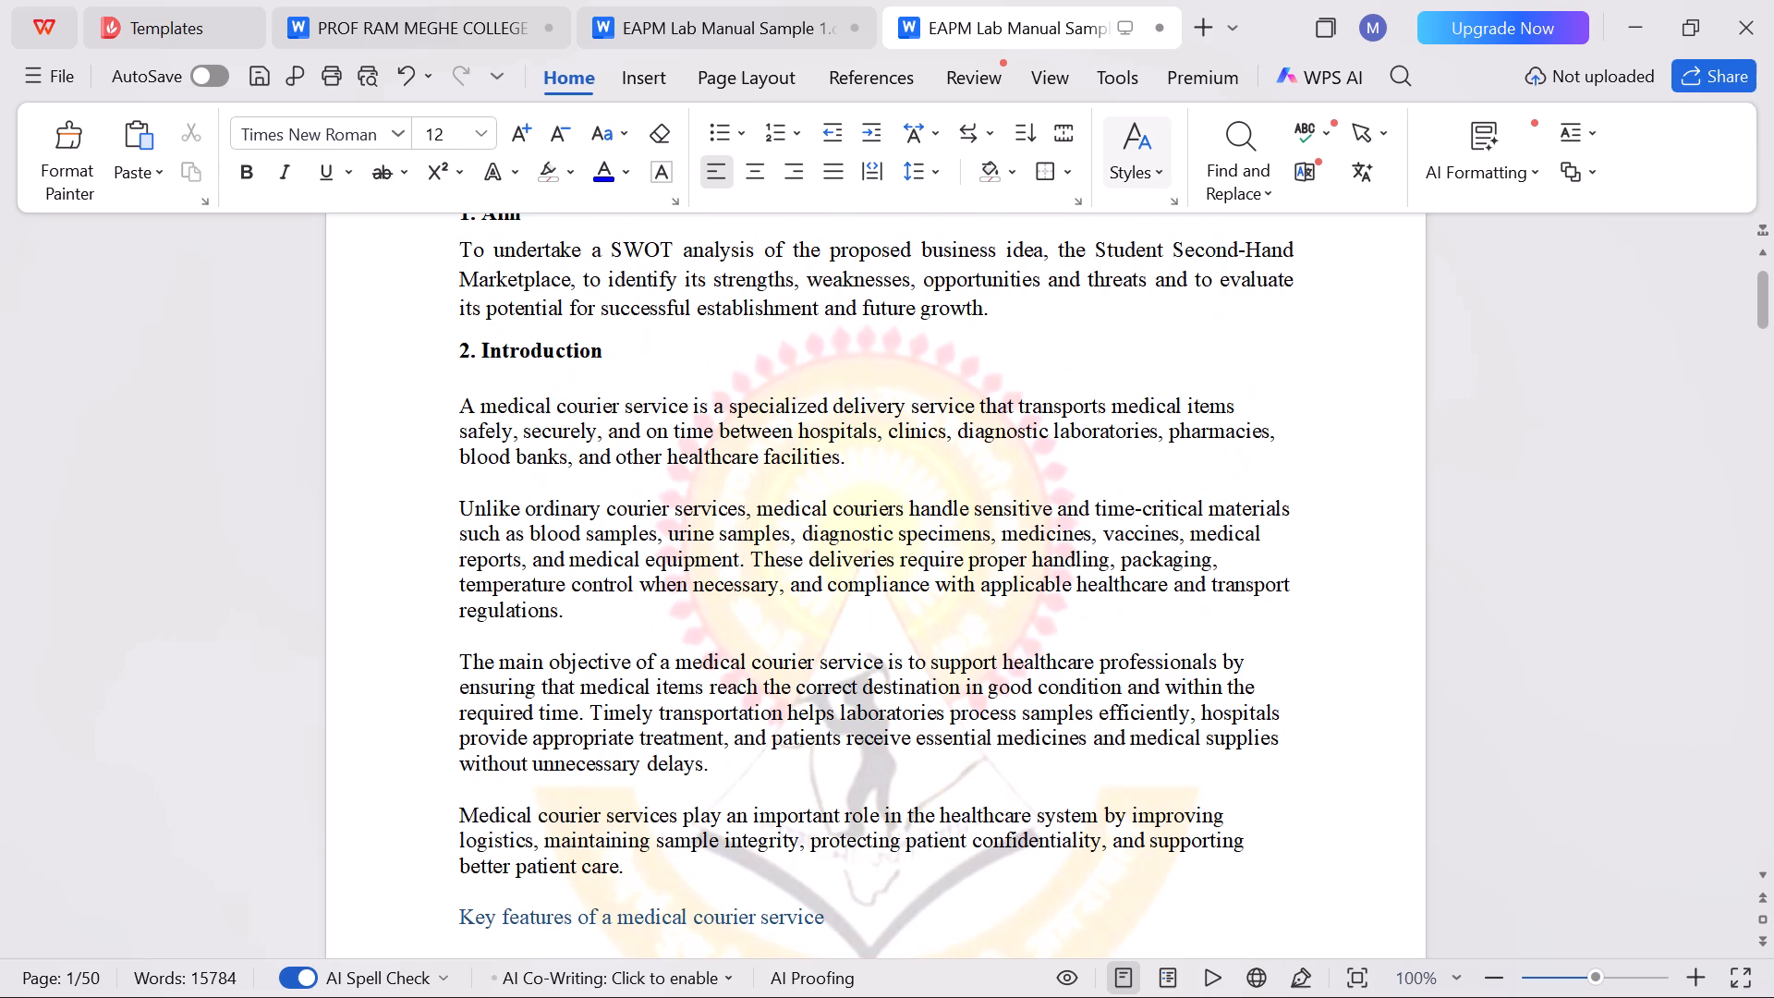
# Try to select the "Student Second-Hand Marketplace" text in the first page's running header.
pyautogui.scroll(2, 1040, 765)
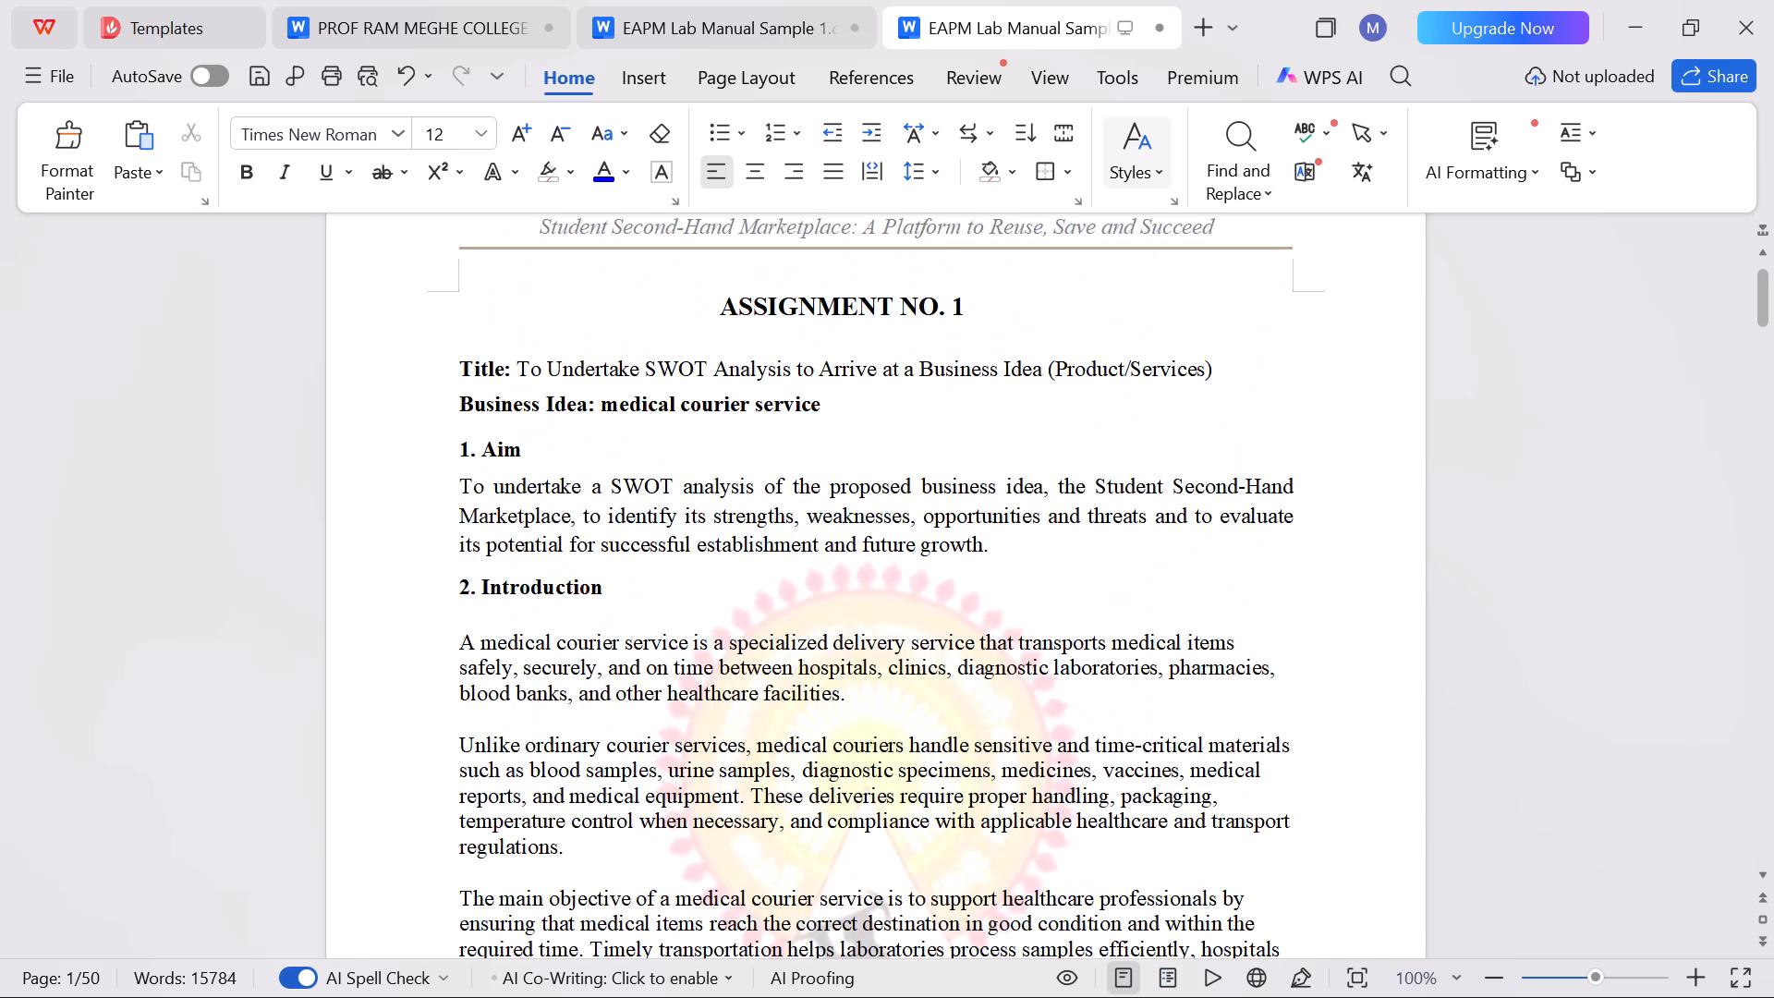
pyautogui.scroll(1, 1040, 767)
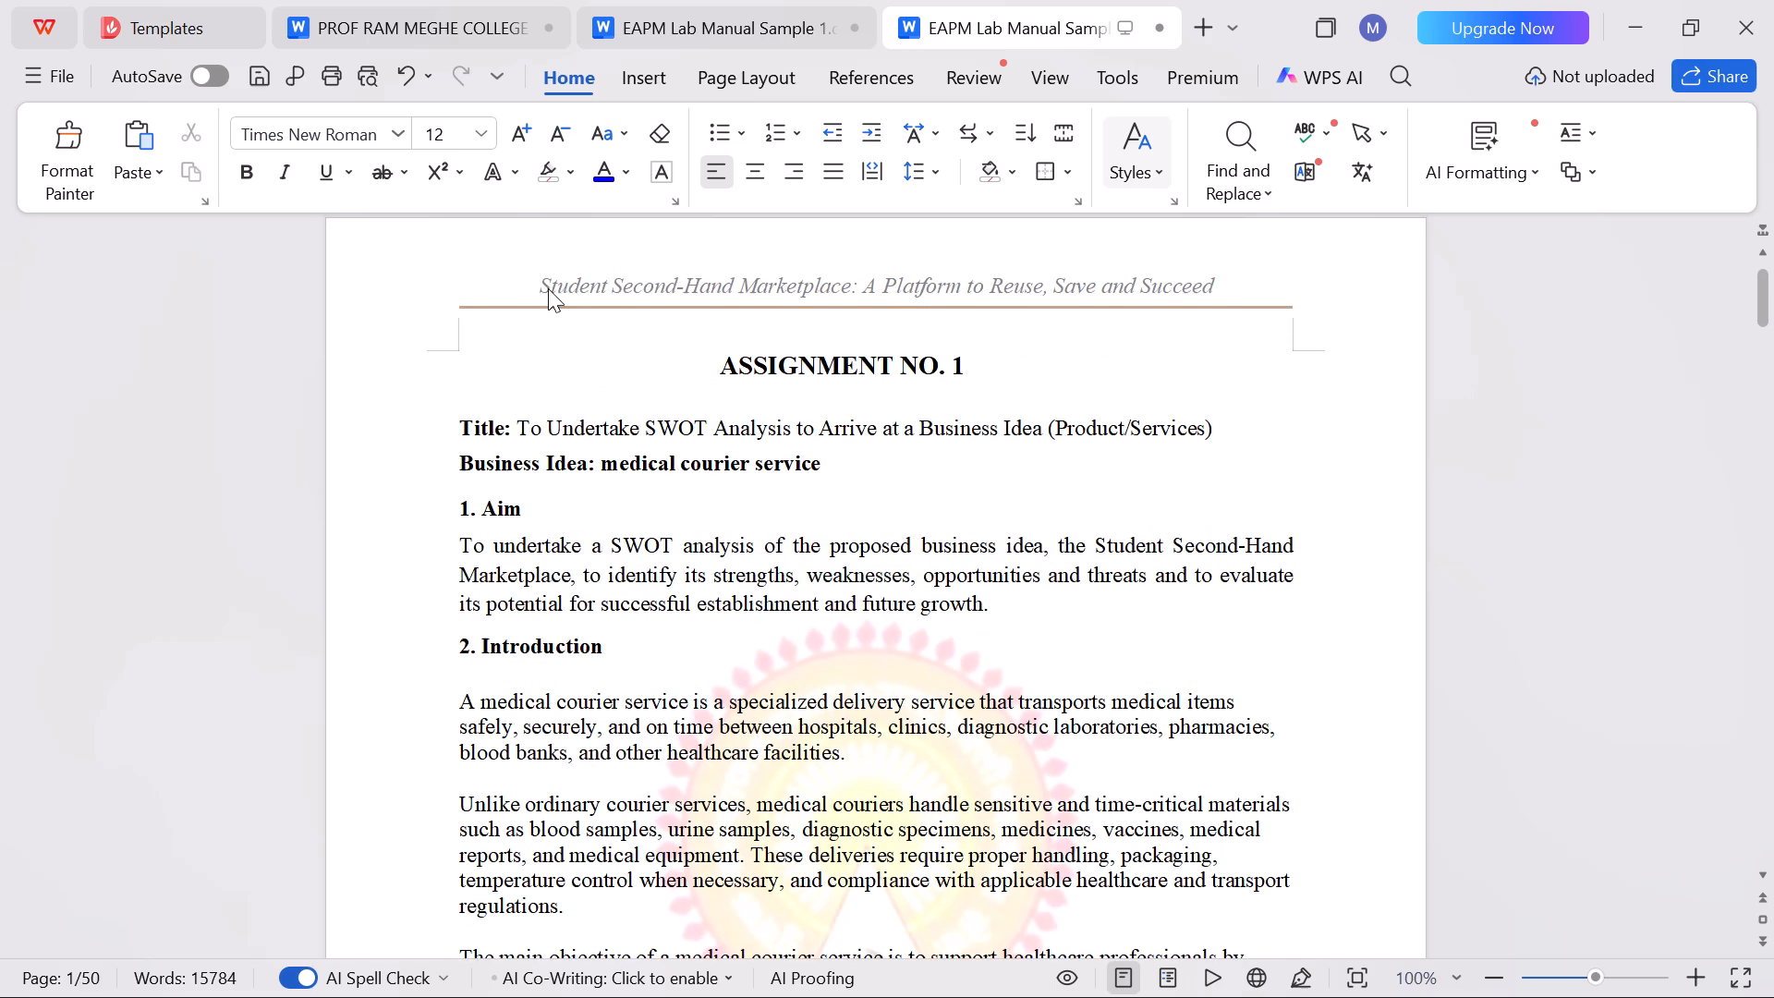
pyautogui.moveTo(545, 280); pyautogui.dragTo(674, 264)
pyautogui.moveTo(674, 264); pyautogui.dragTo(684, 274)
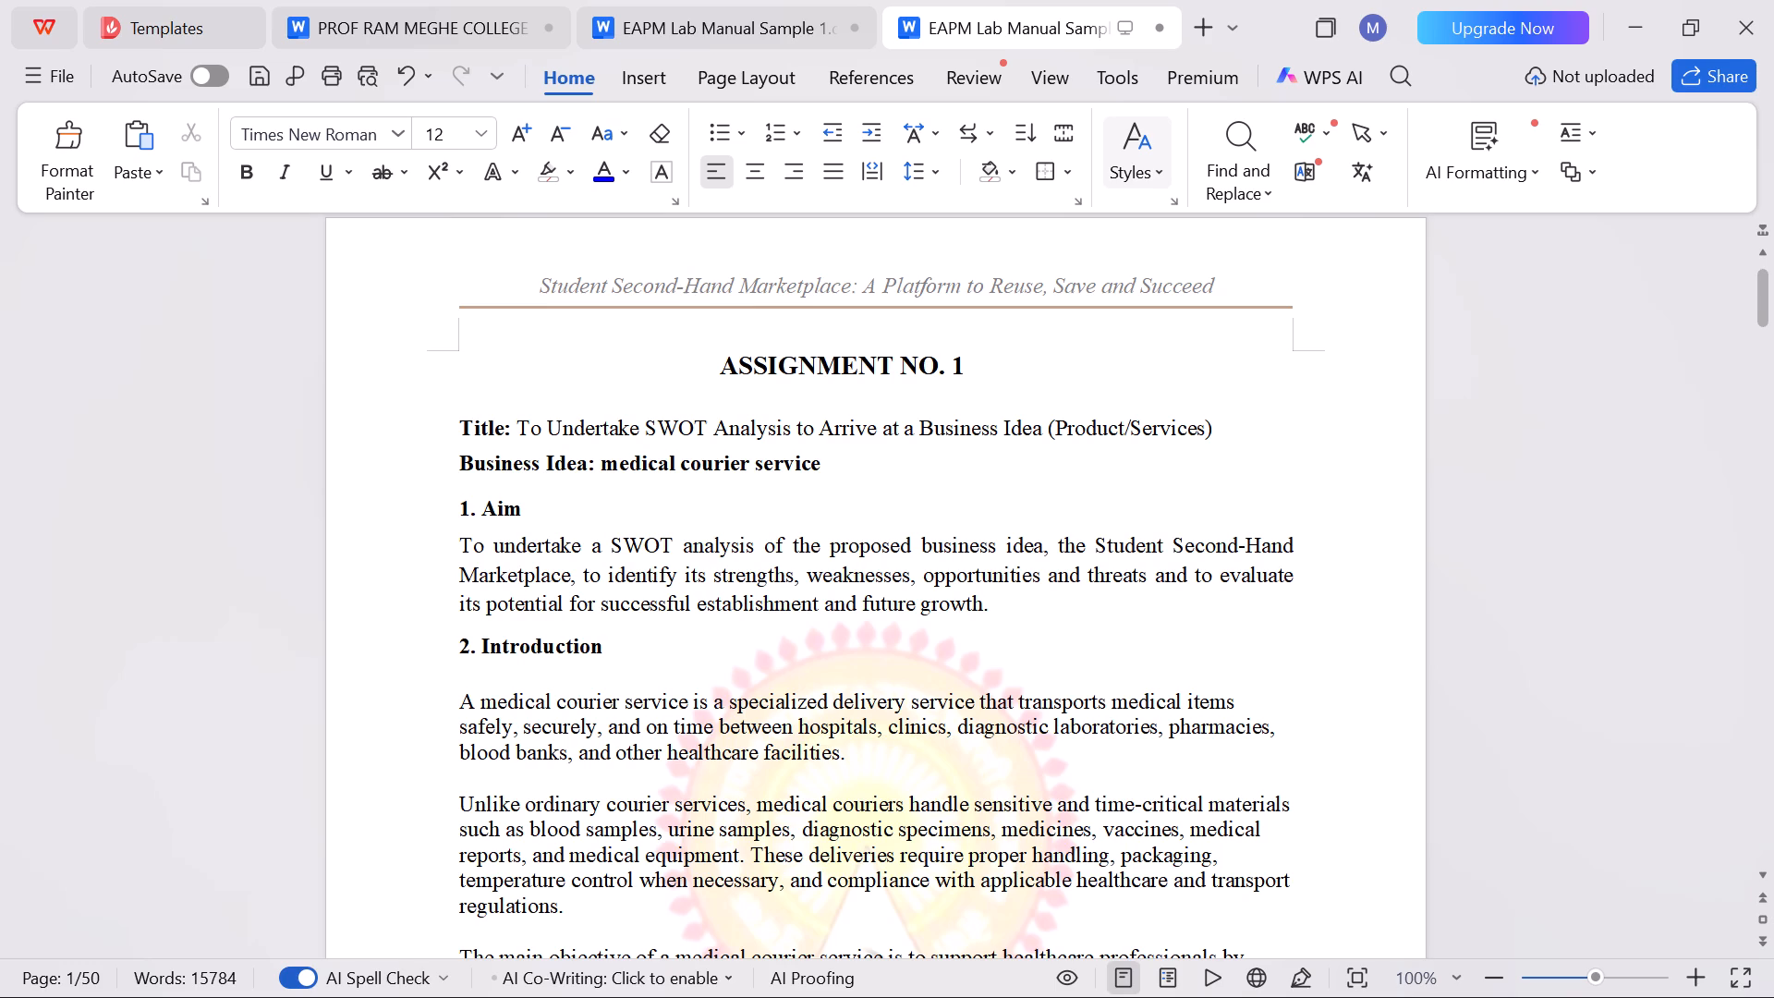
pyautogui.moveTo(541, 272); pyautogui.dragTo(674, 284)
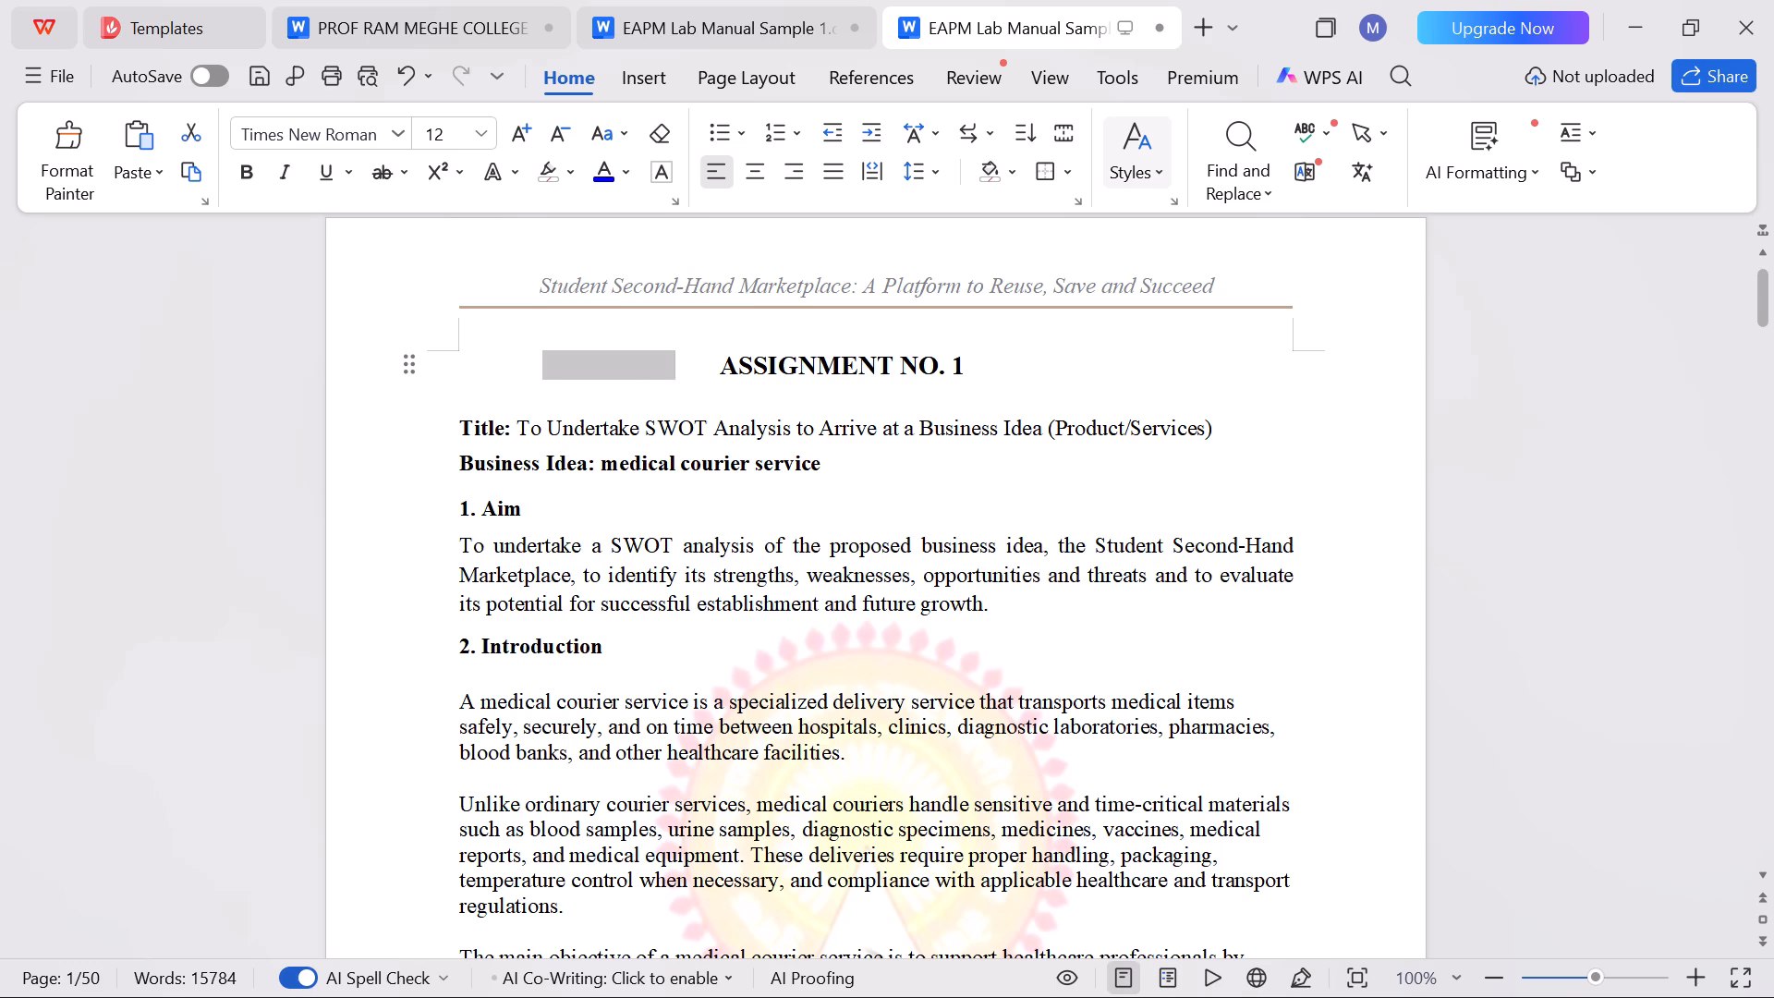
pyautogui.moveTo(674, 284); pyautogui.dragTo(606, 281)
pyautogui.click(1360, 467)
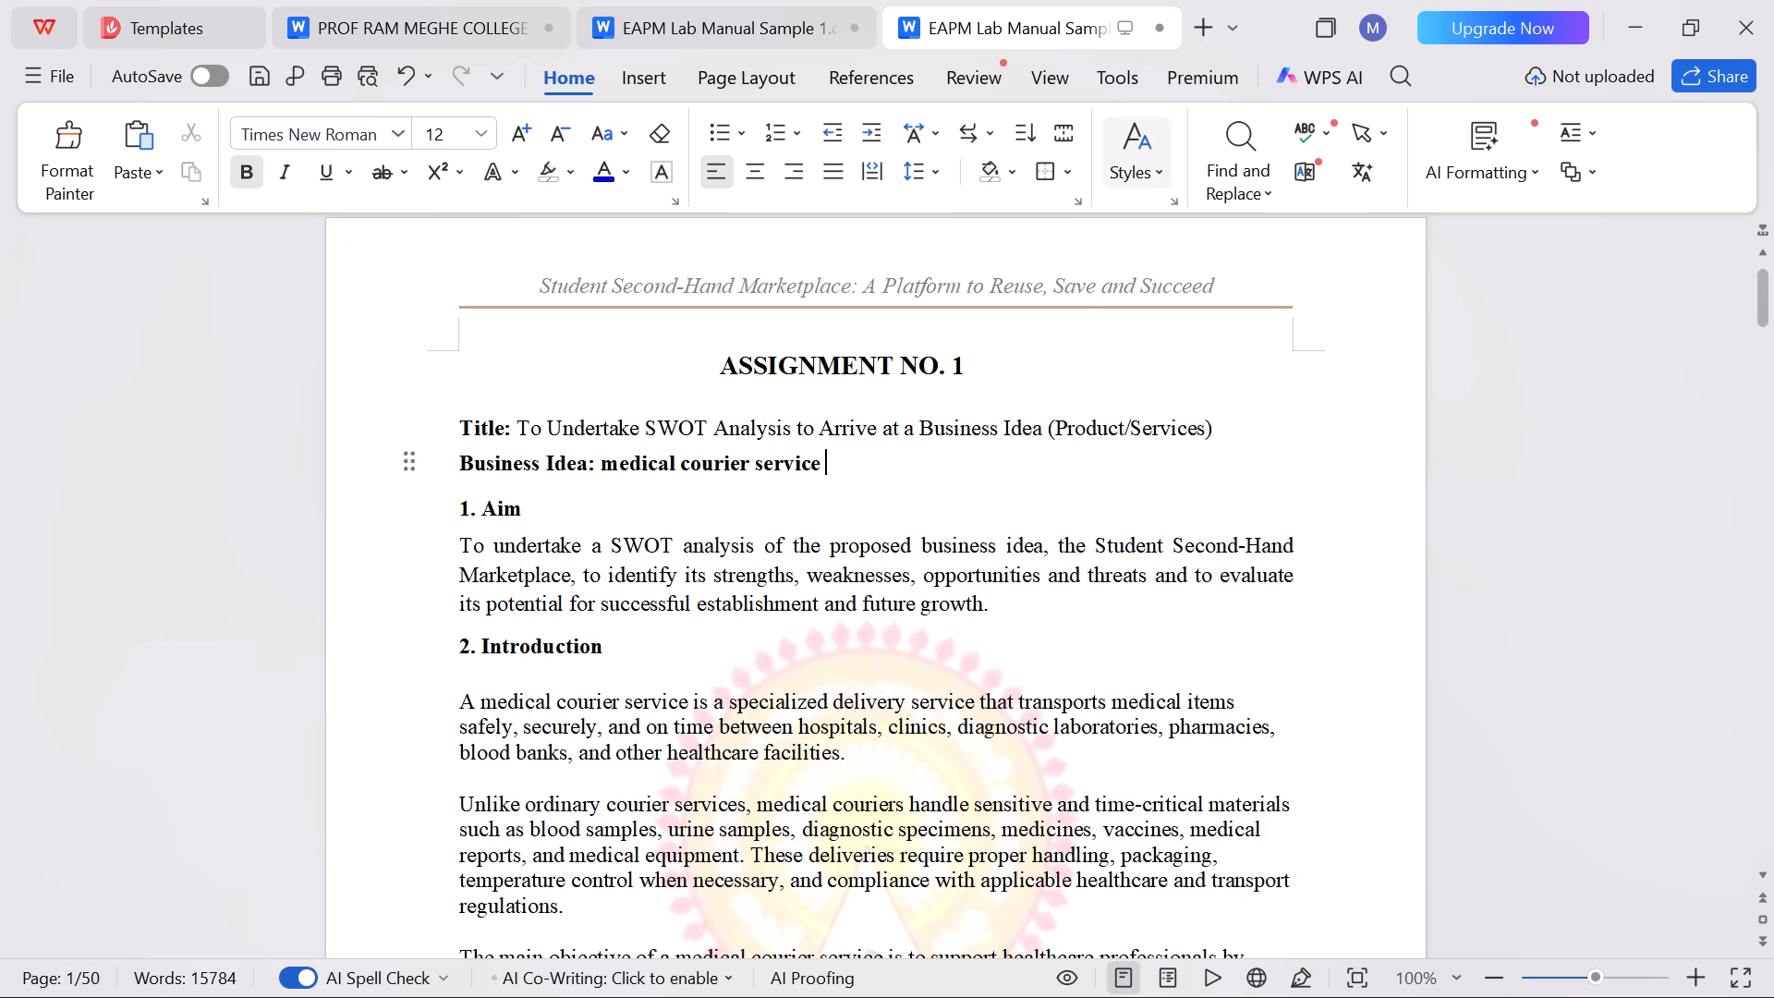
# Review the pasted key features list, section 3 on SWOT analysis and the section 4 business idea description for remaining Student Second-Hand Marketplace text.
pyautogui.scroll(-3, 961, 555)
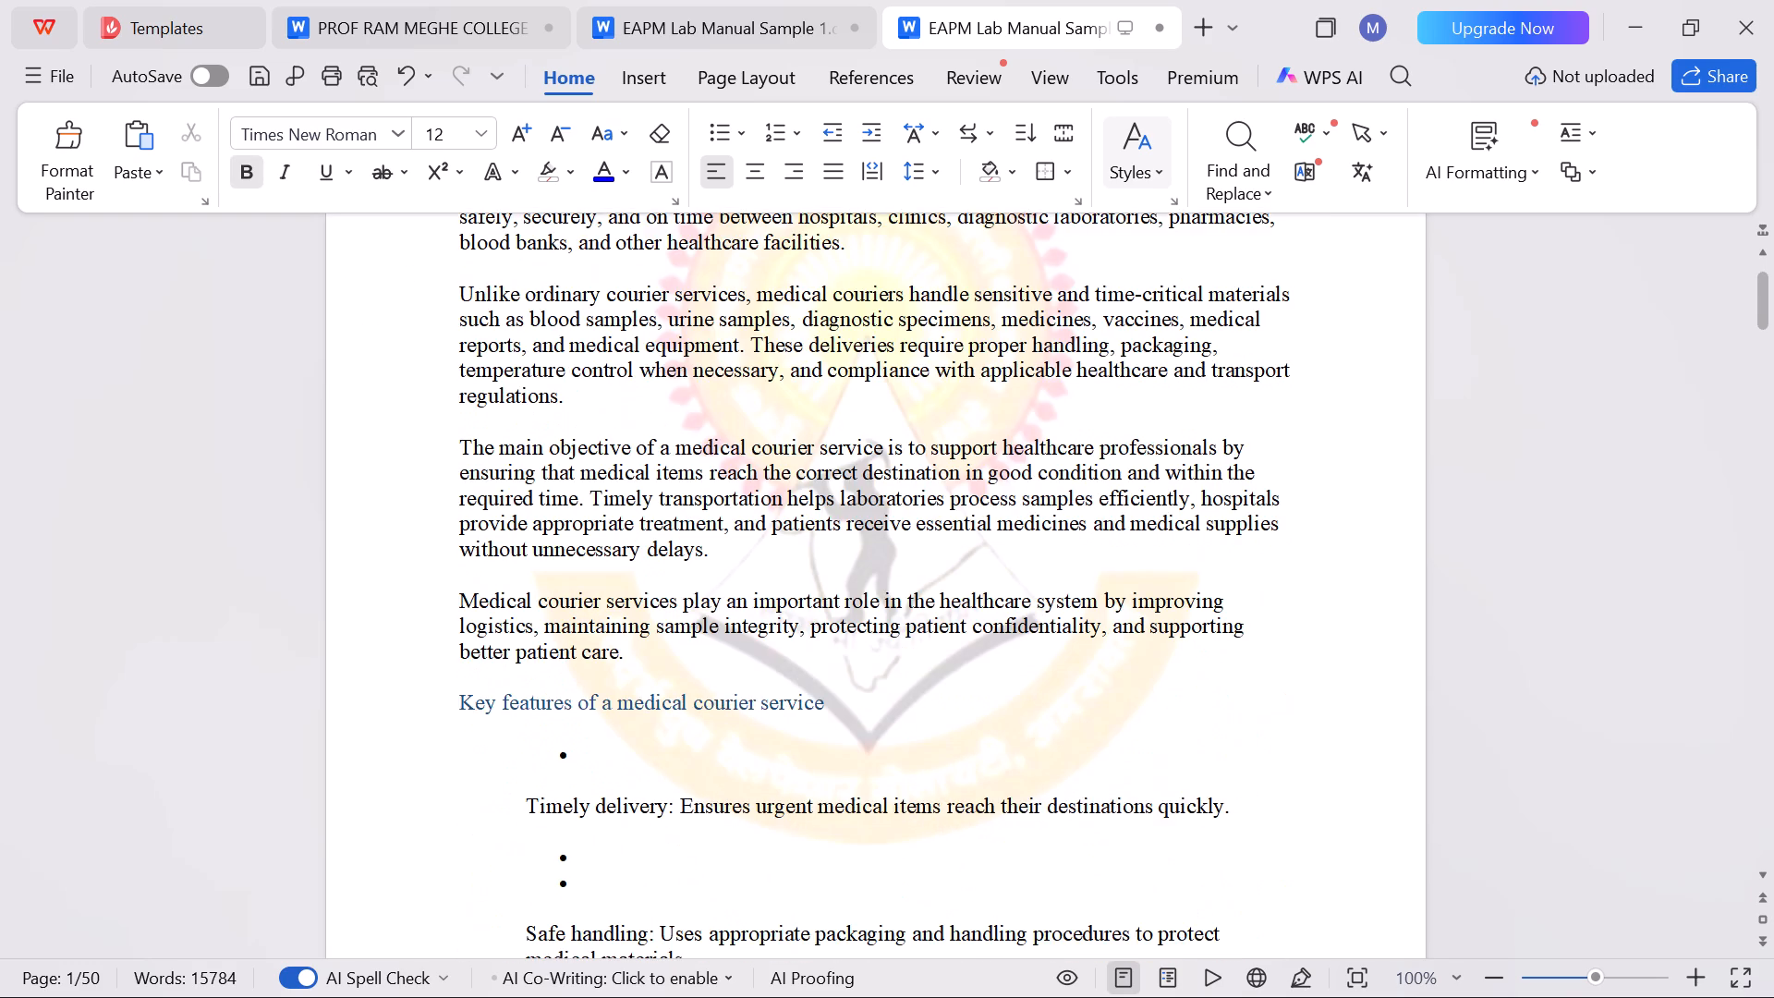
pyautogui.scroll(-5, 961, 555)
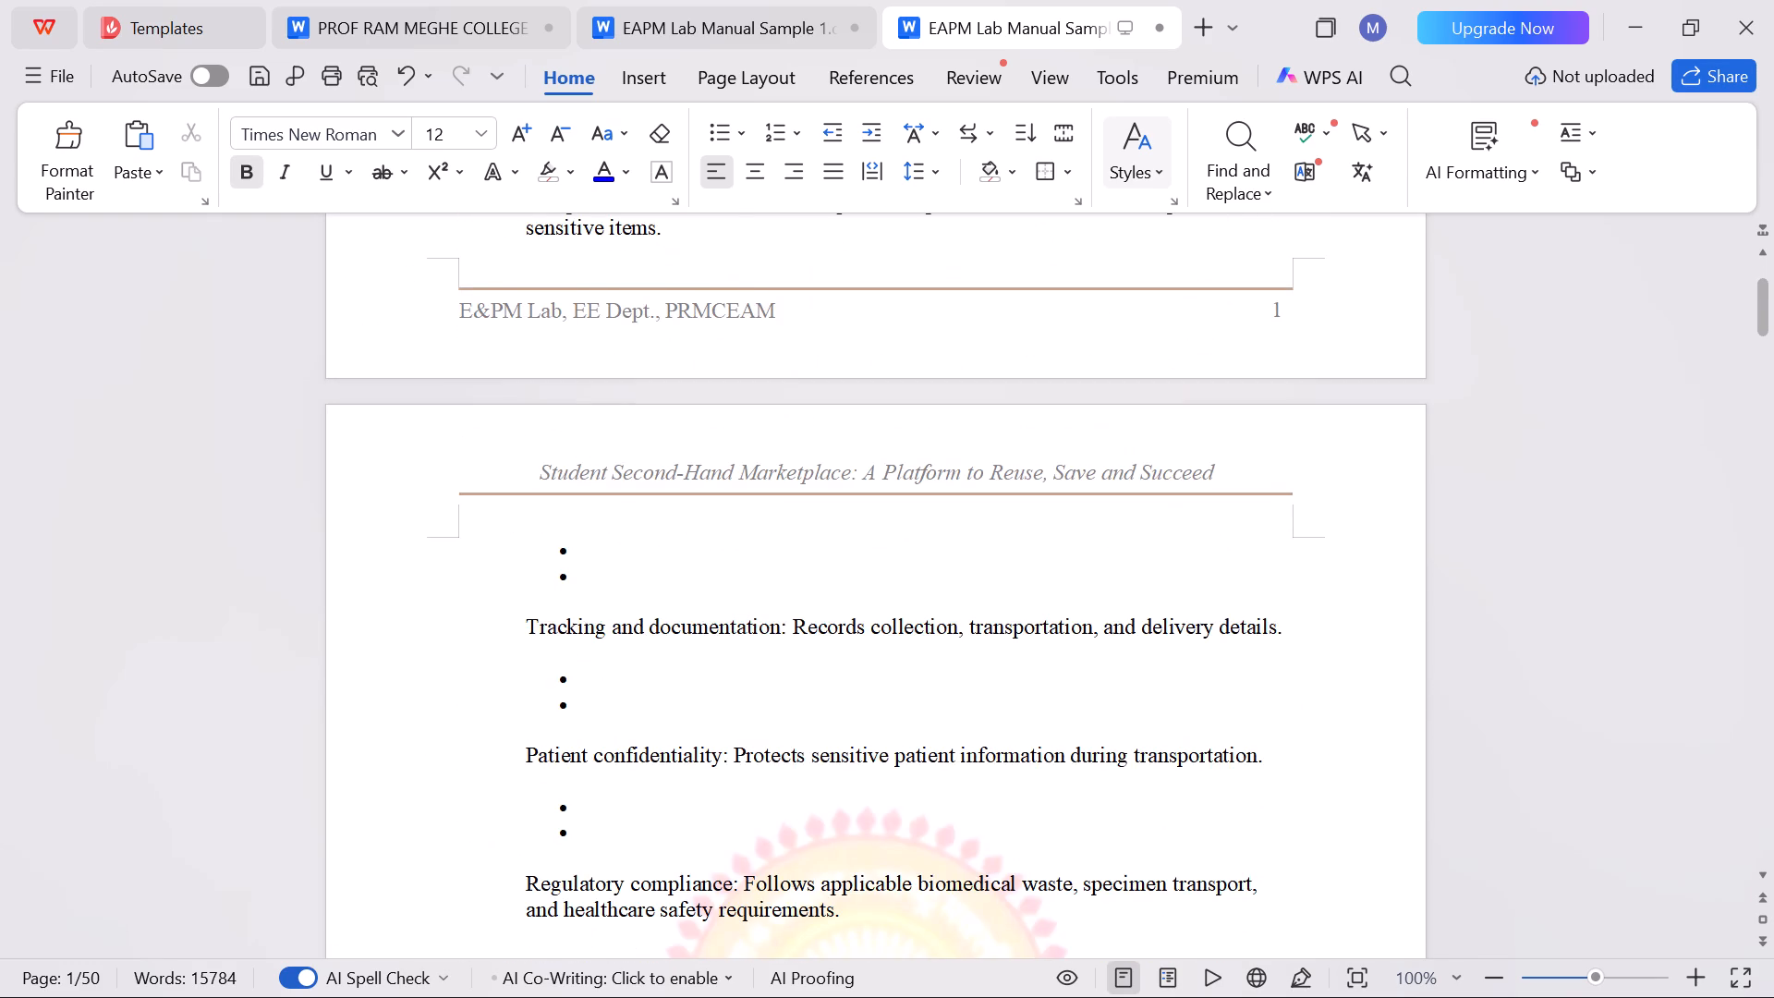
pyautogui.scroll(-3, 961, 555)
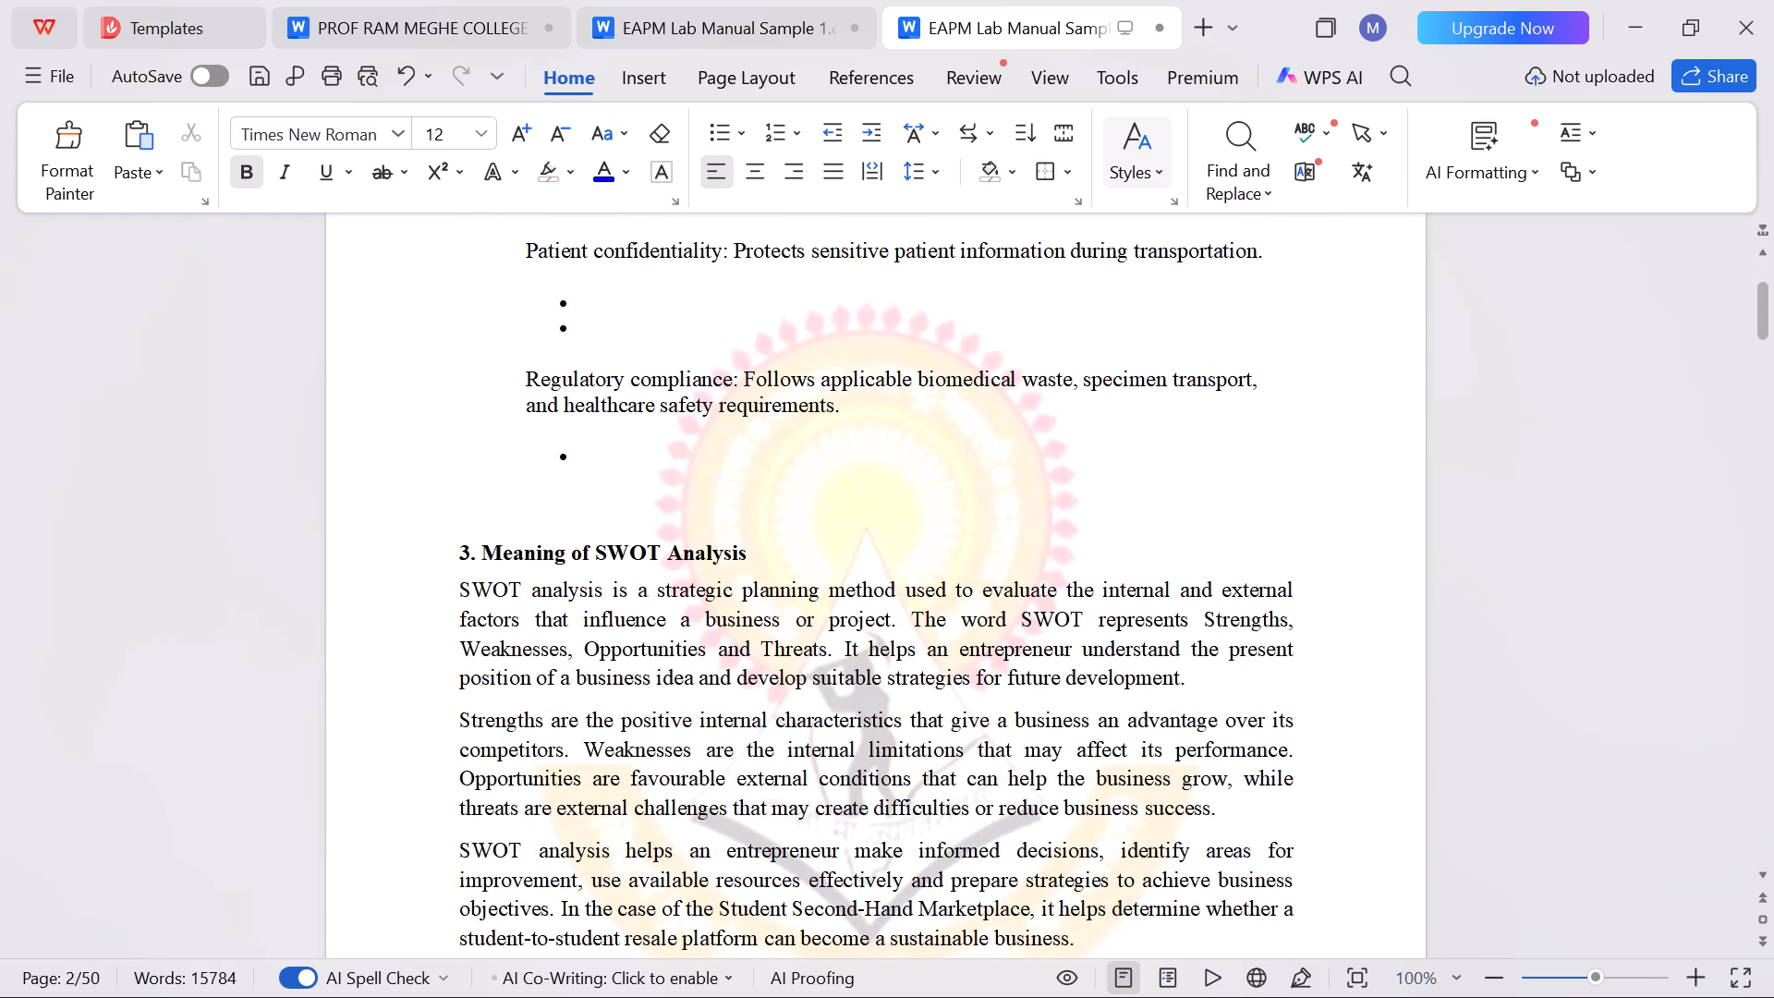
pyautogui.scroll(-2, 961, 555)
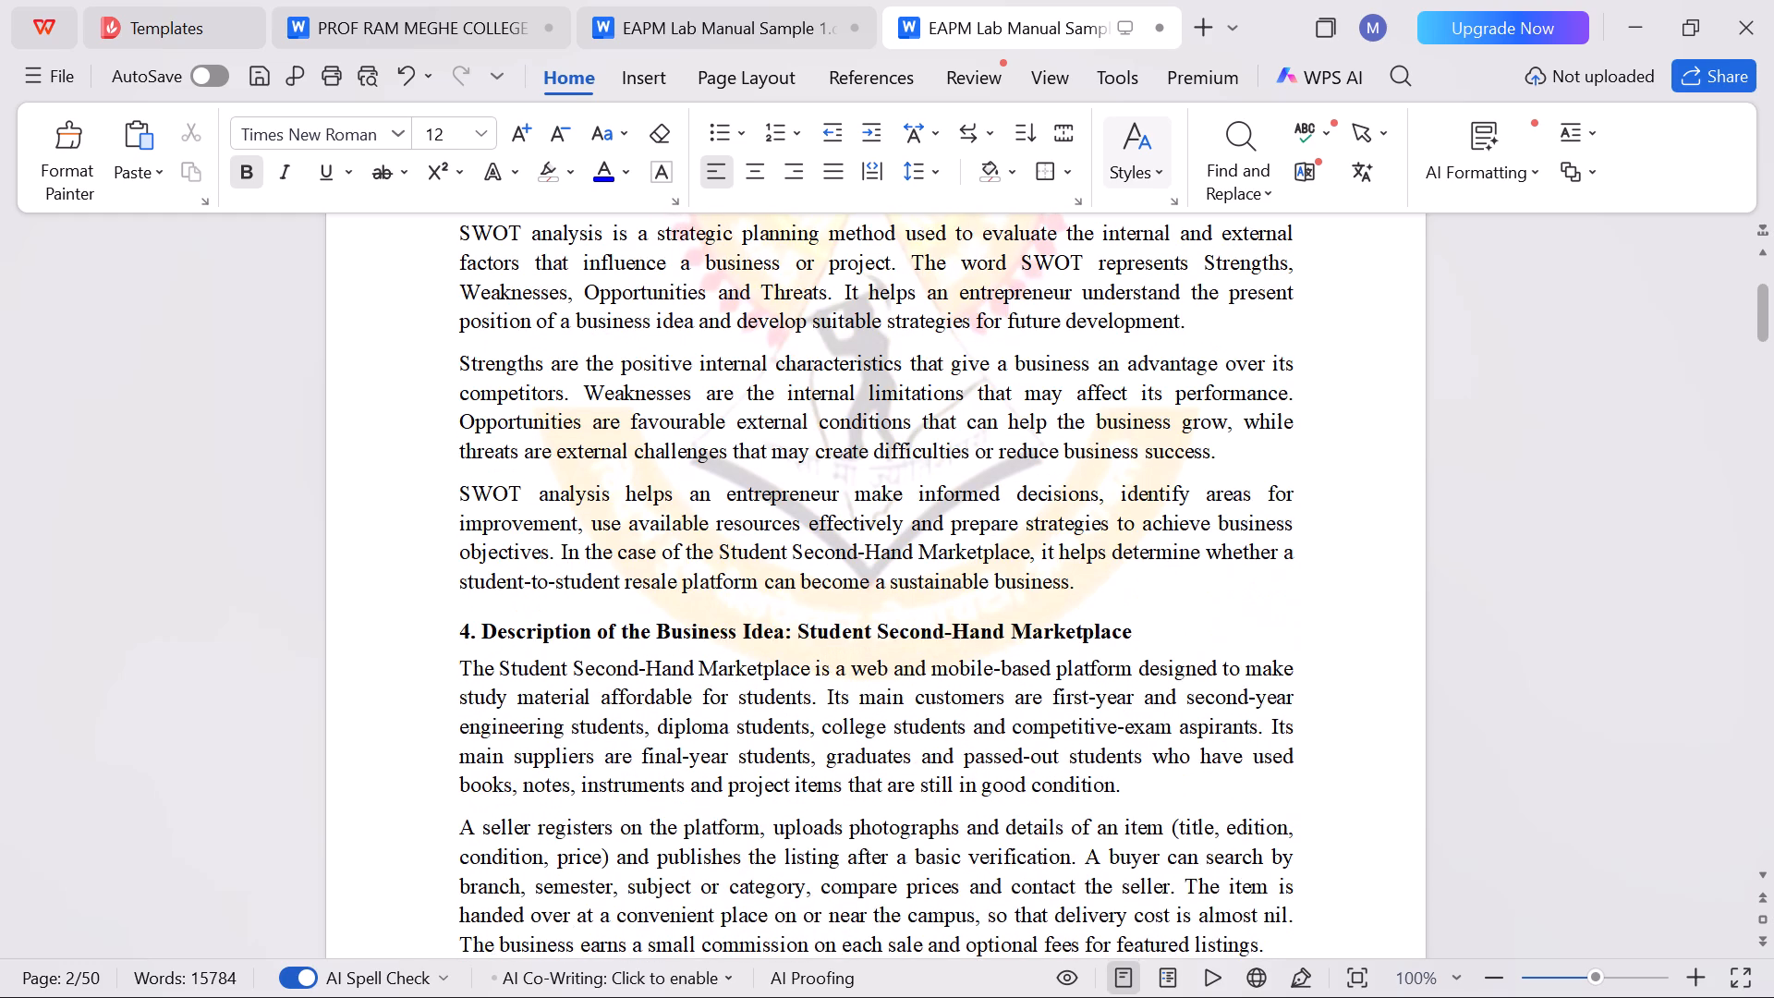
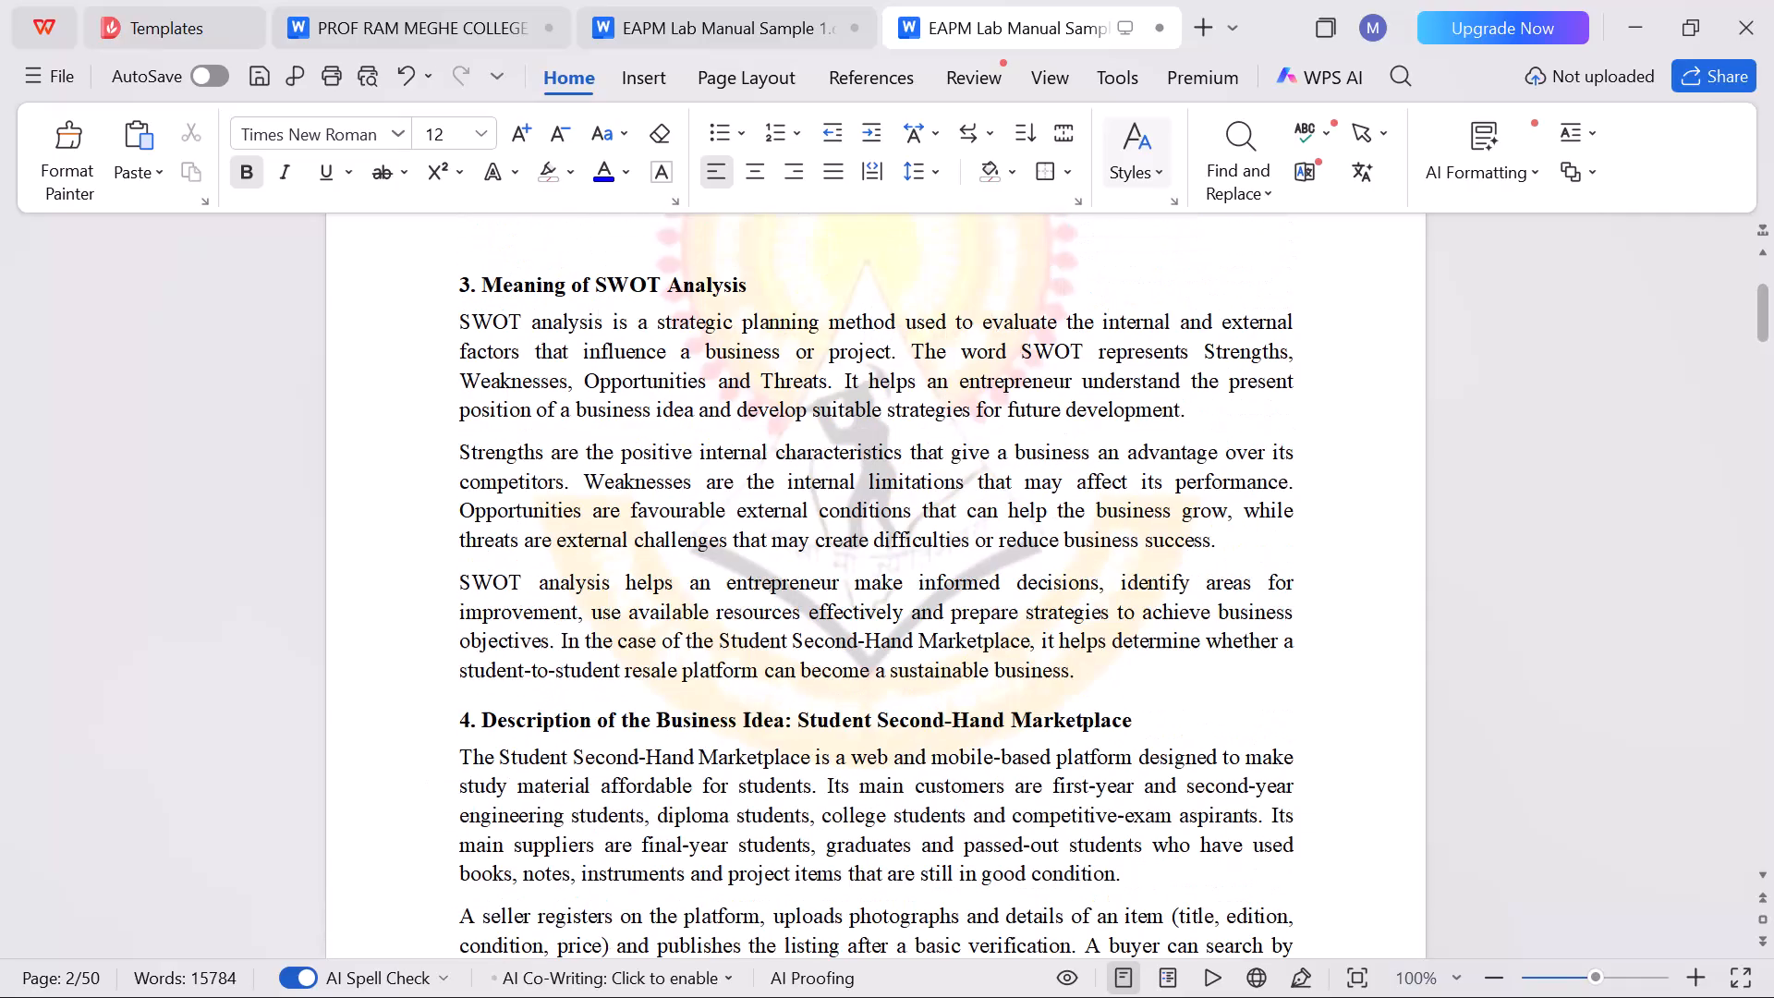
pyautogui.scroll(4, 961, 555)
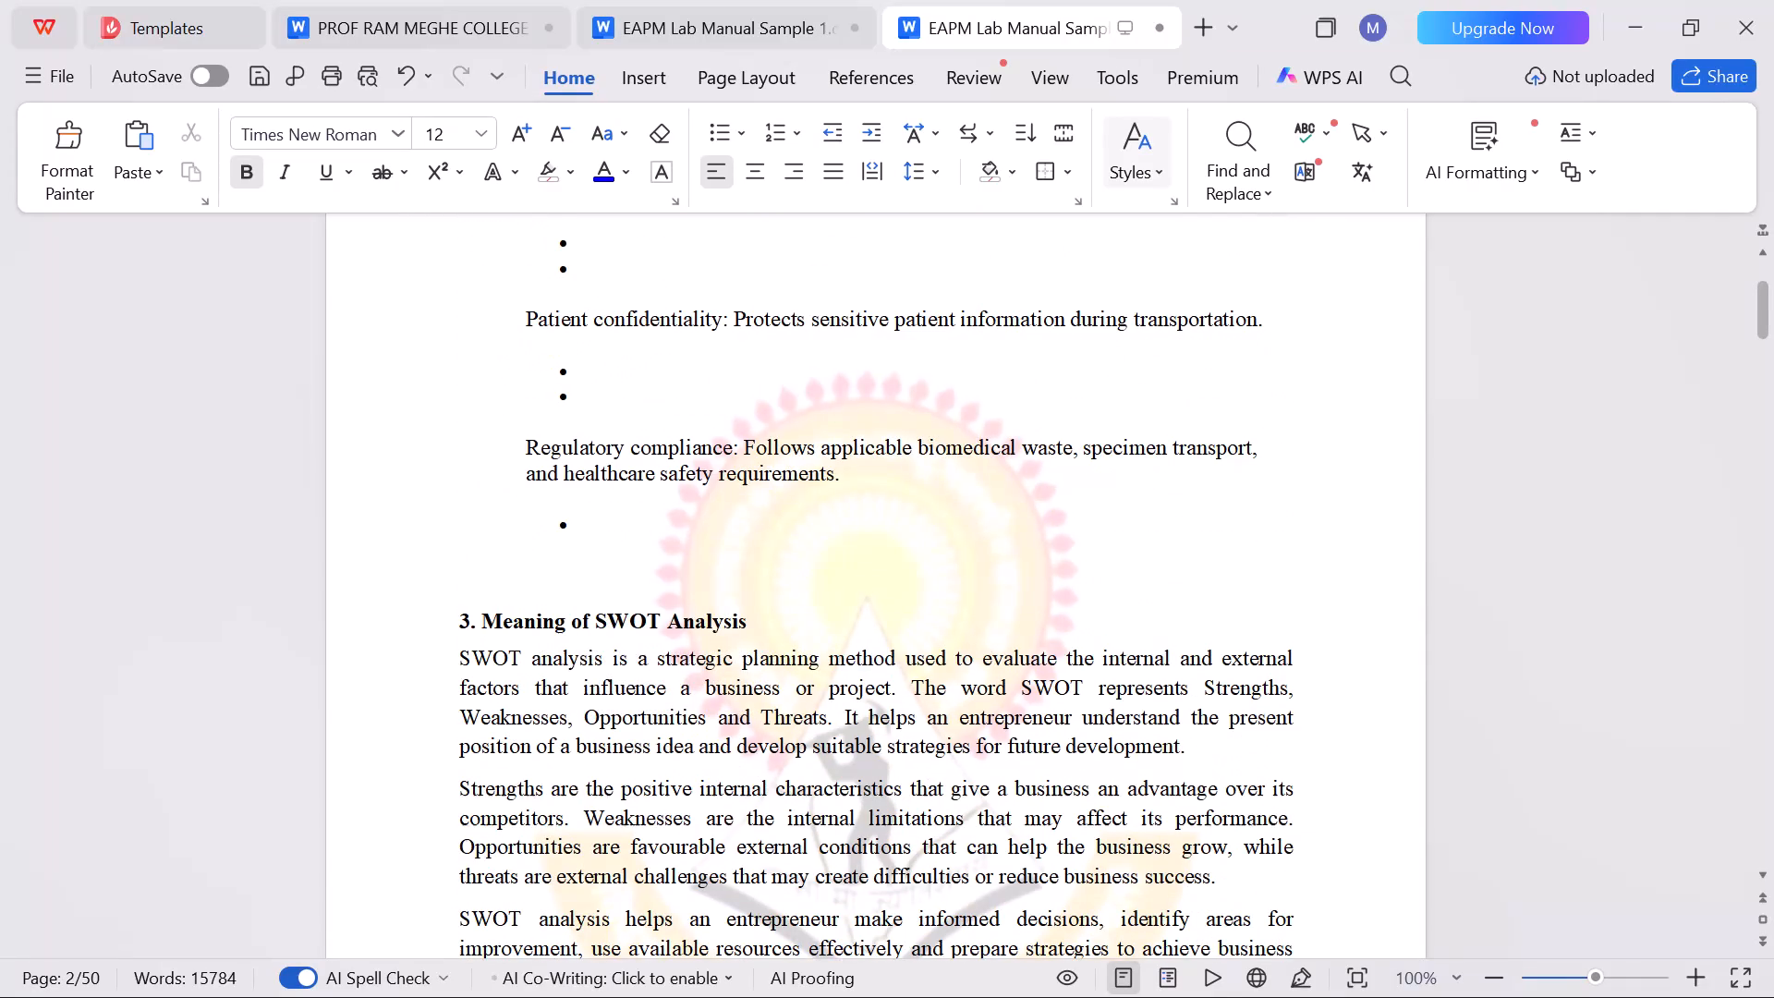
pyautogui.scroll(1, 961, 555)
pyautogui.scroll(-1, 961, 555)
pyautogui.scroll(3, 961, 555)
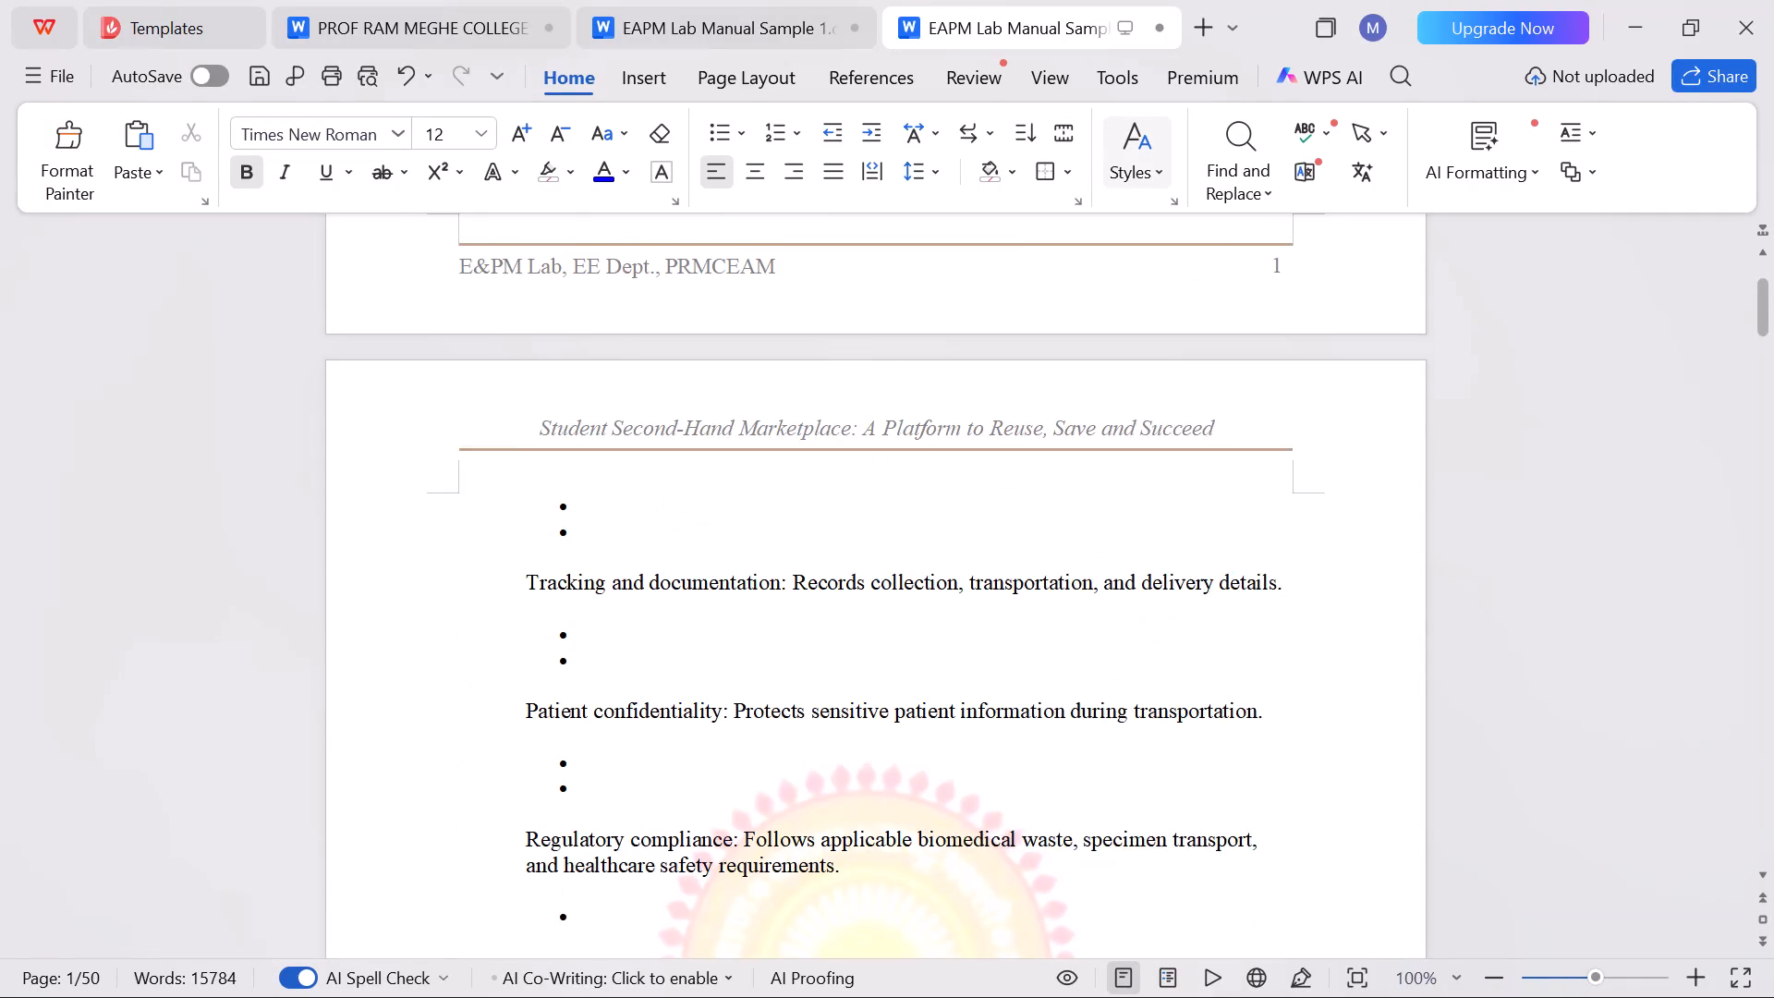
pyautogui.scroll(4, 961, 555)
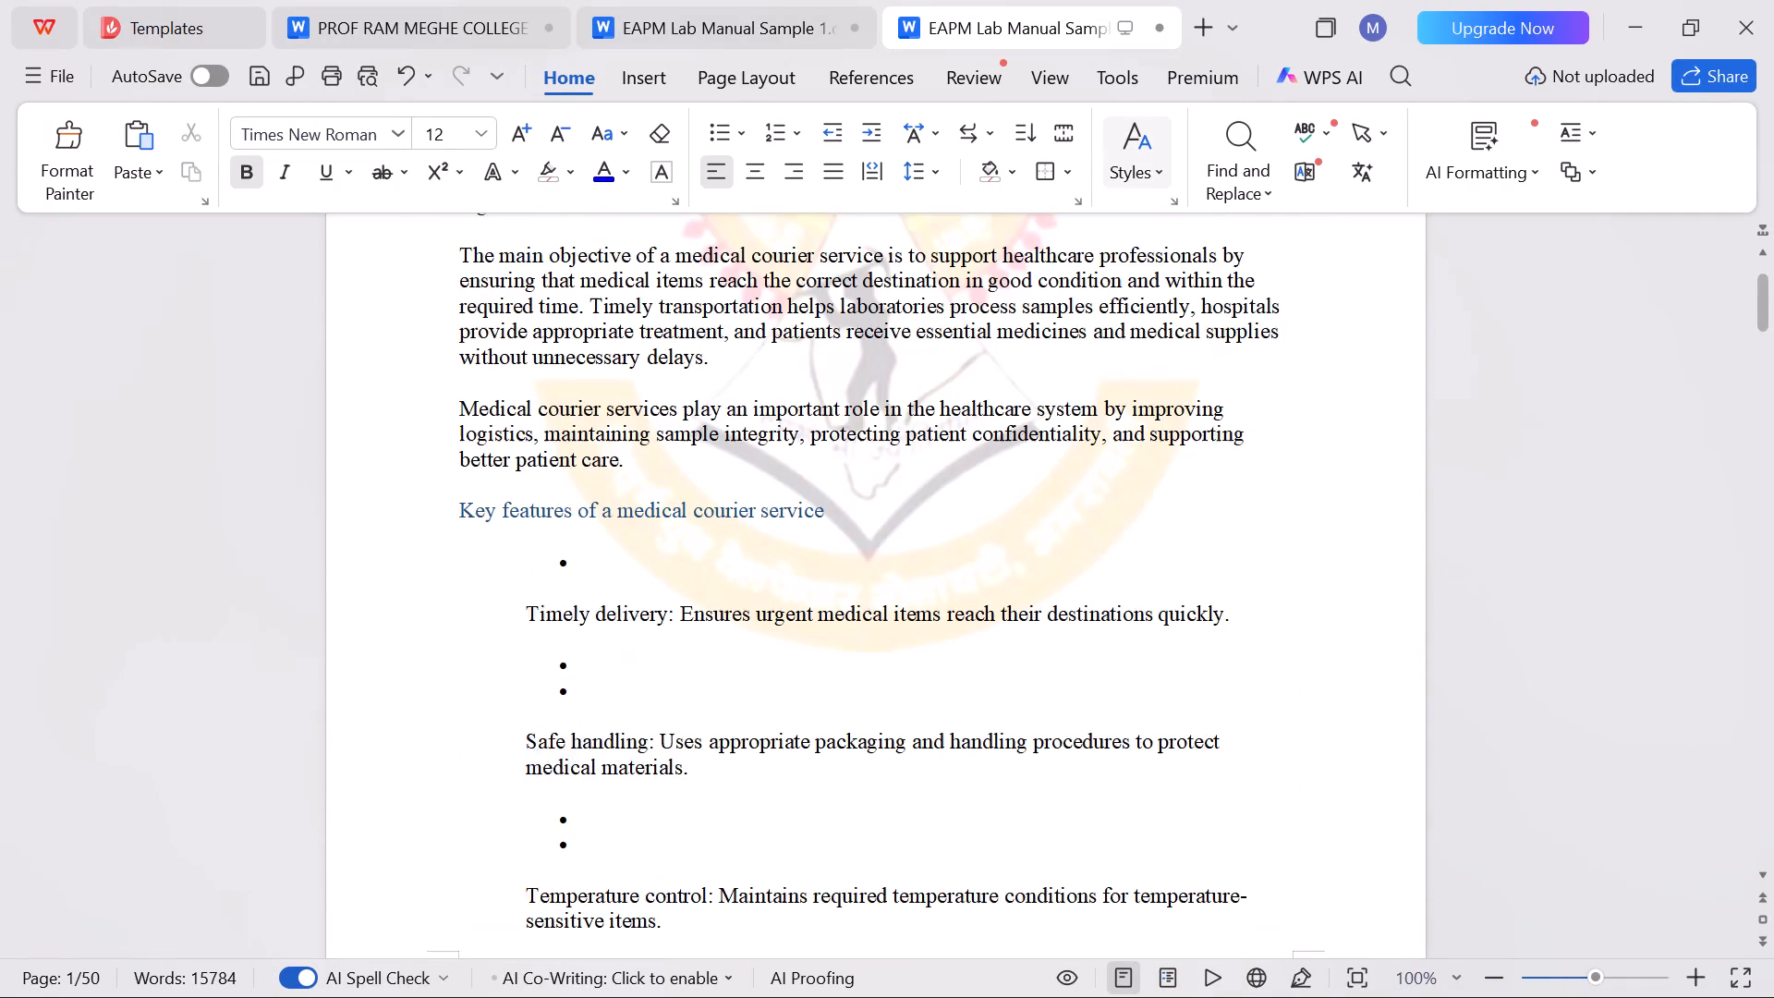
pyautogui.scroll(4, 961, 555)
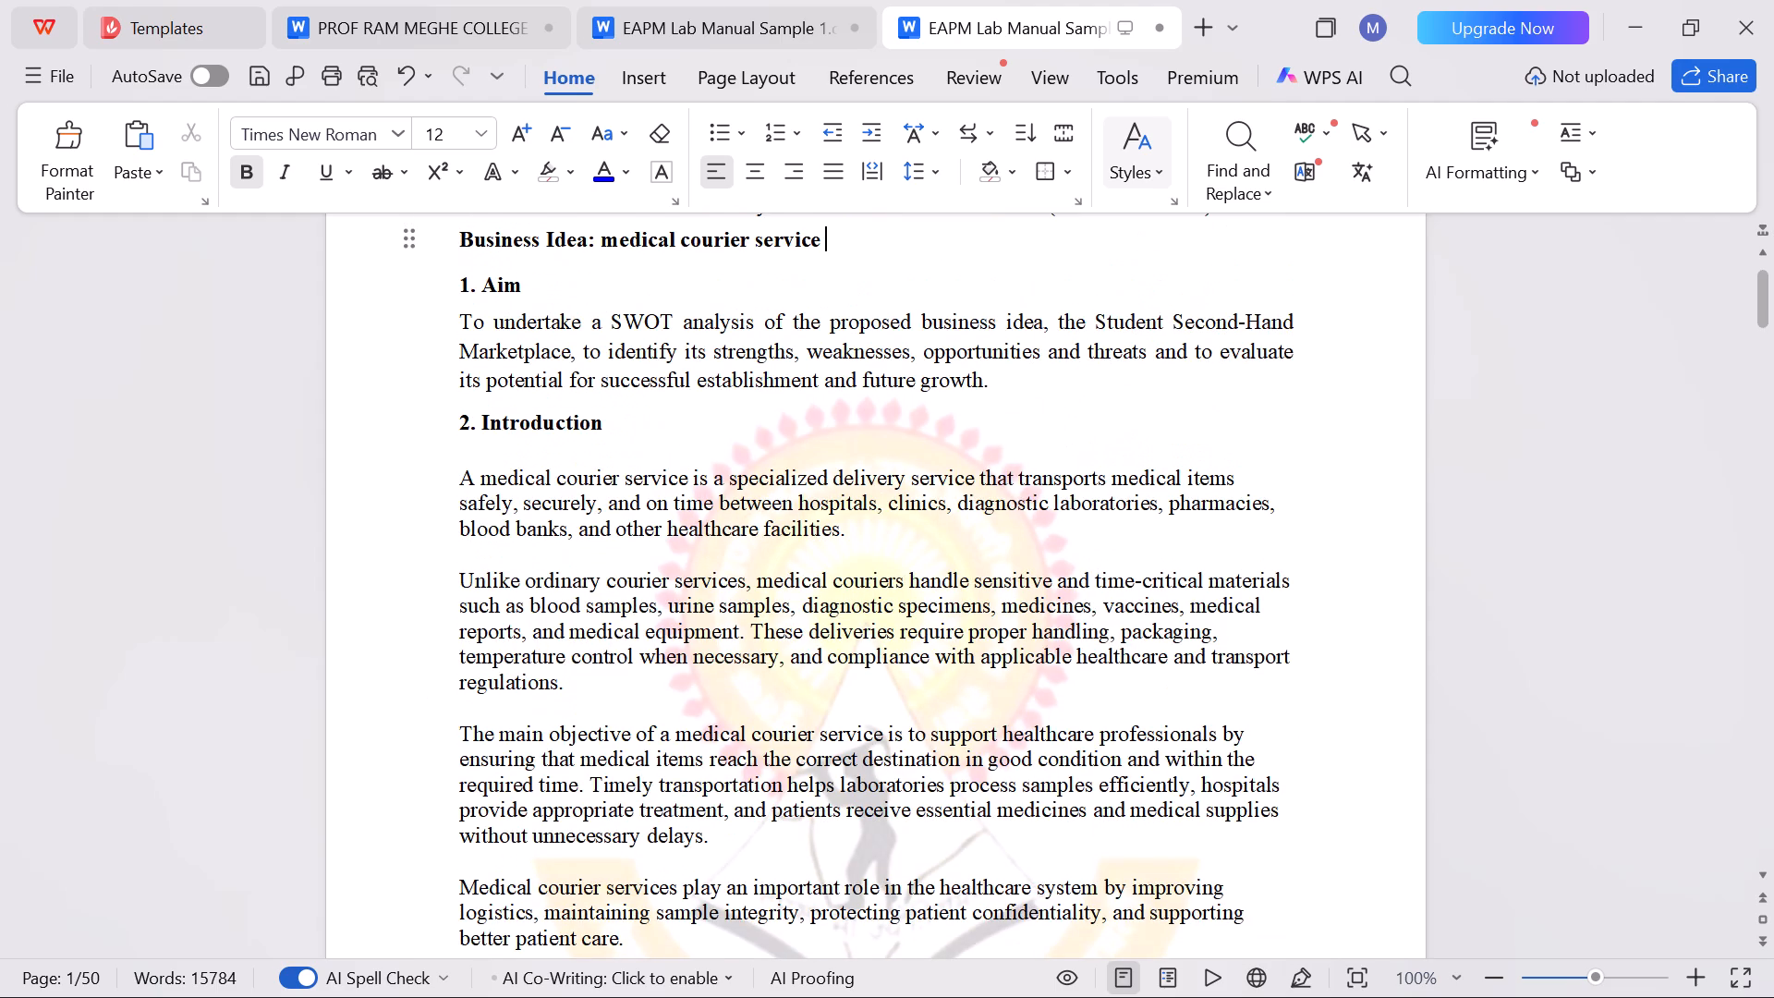
pyautogui.scroll(1, 961, 555)
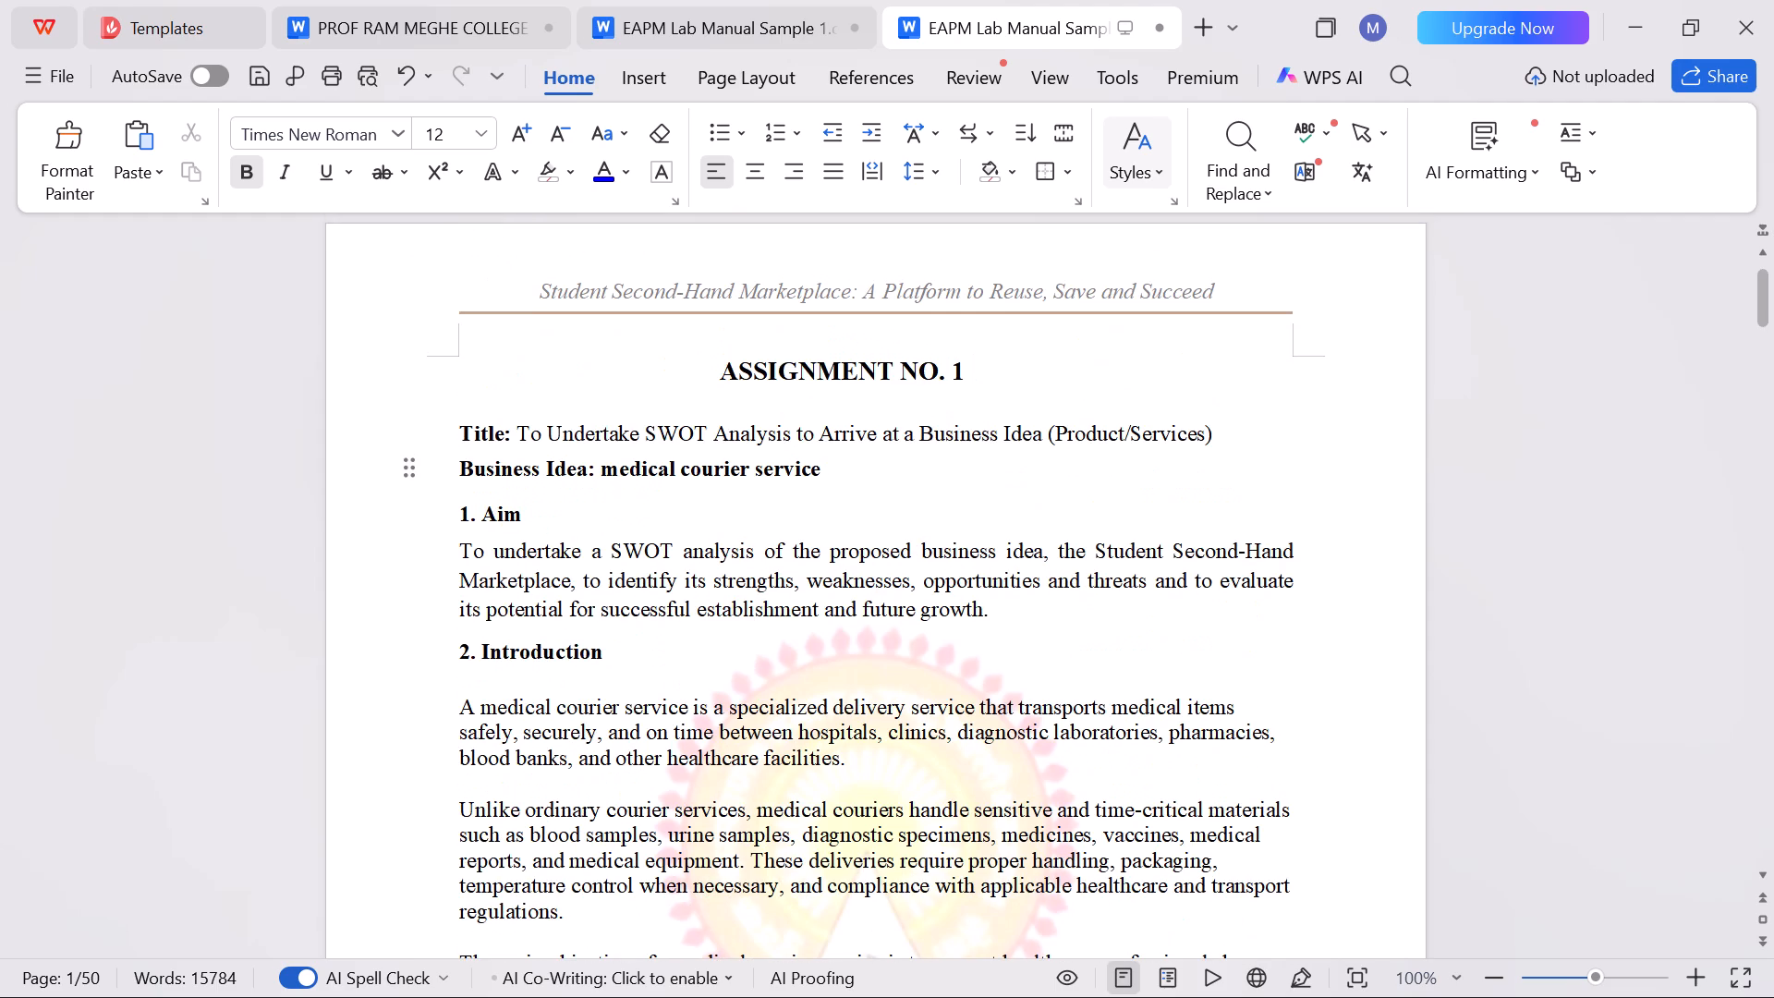
pyautogui.scroll(-5, 961, 555)
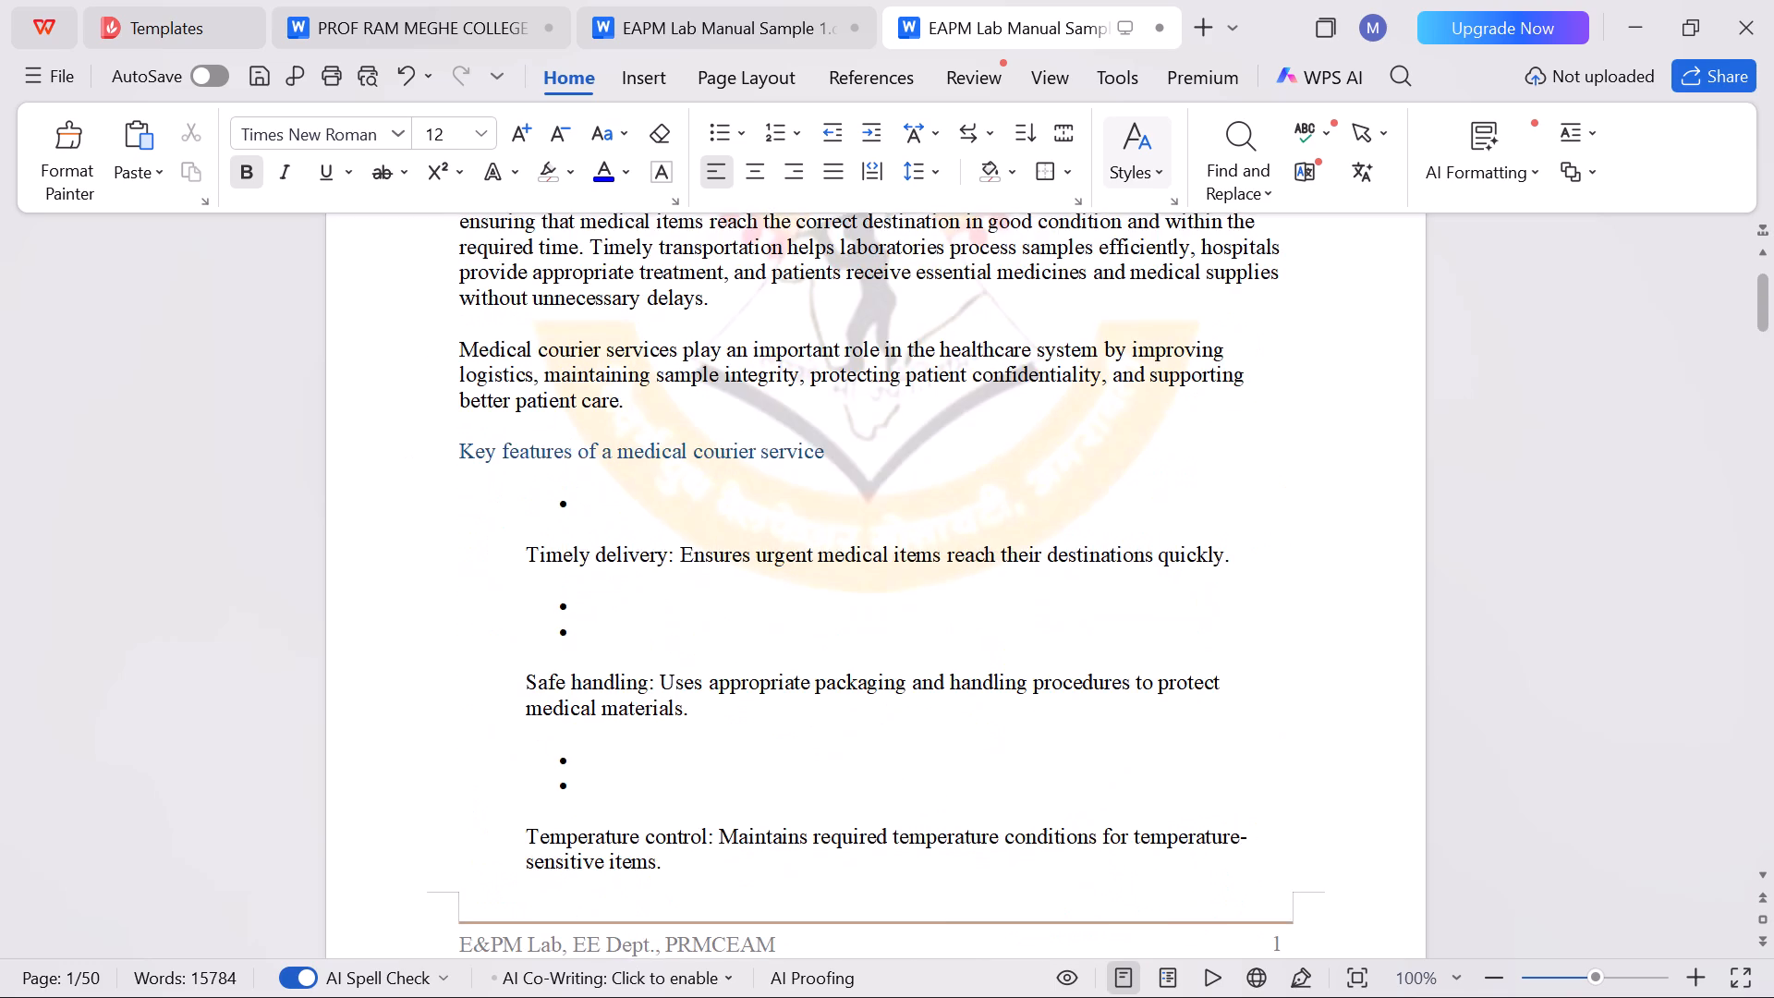
pyautogui.scroll(-7, 961, 555)
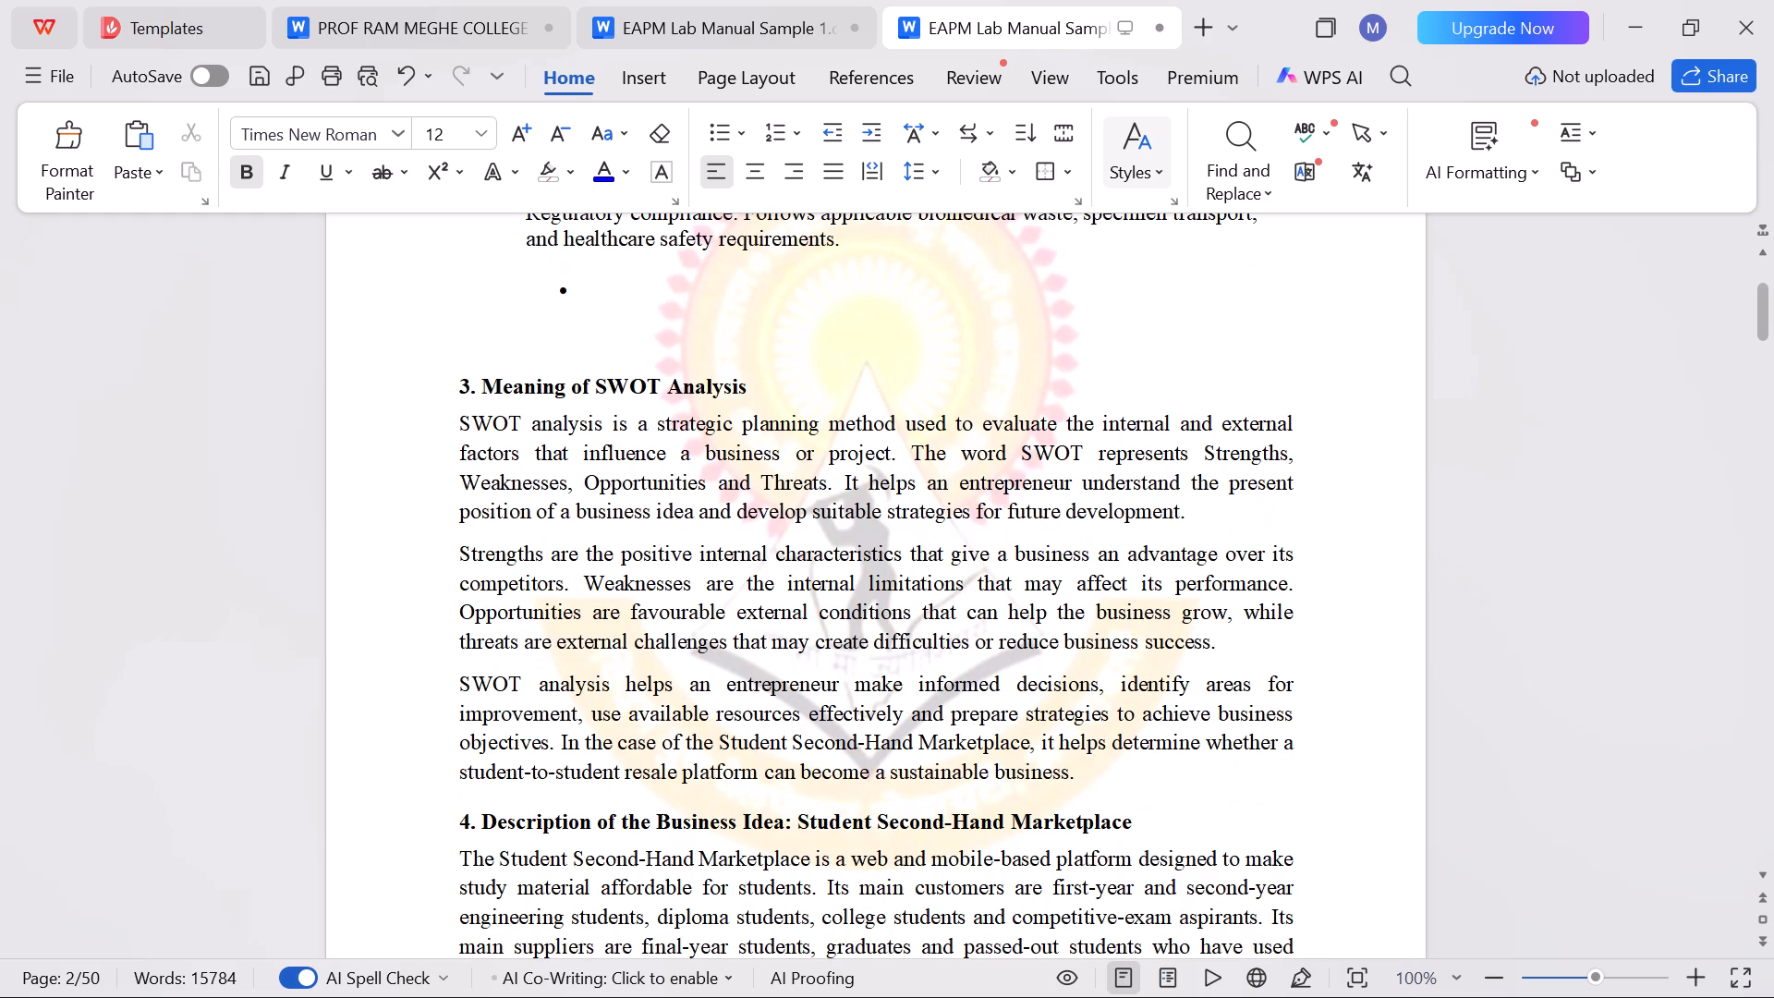
pyautogui.scroll(7, 938, 542)
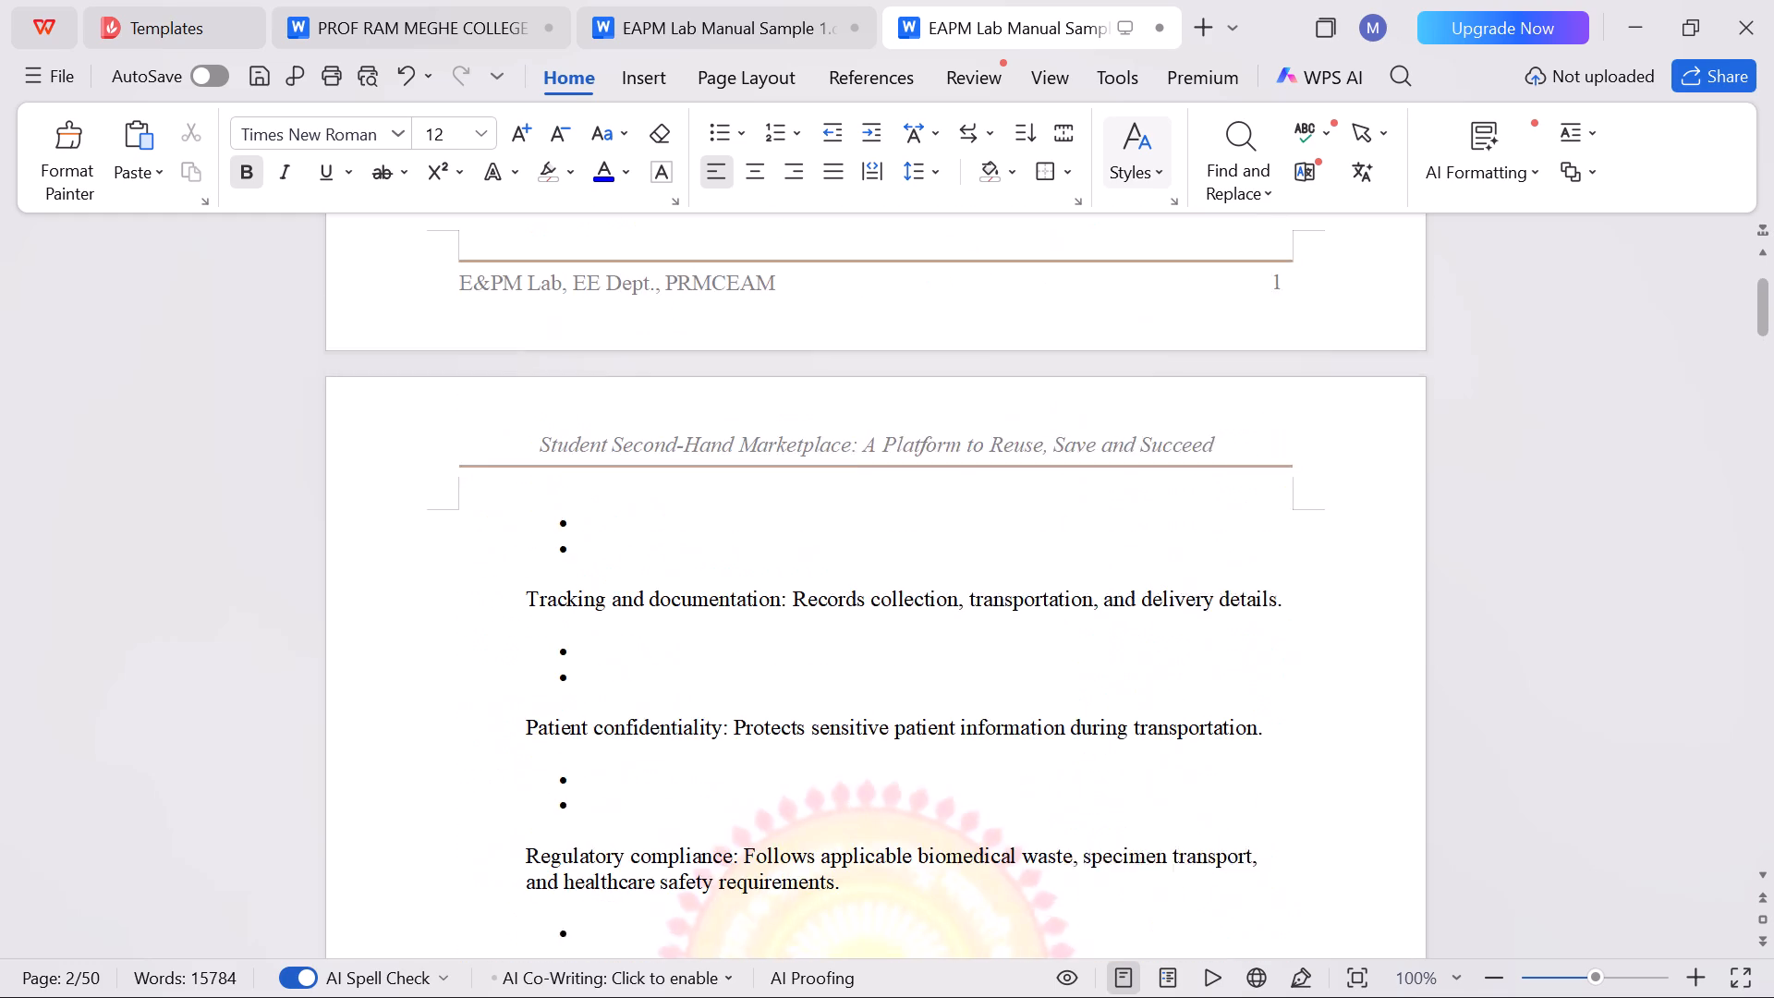
pyautogui.scroll(3, 938, 542)
pyautogui.scroll(-6, 938, 542)
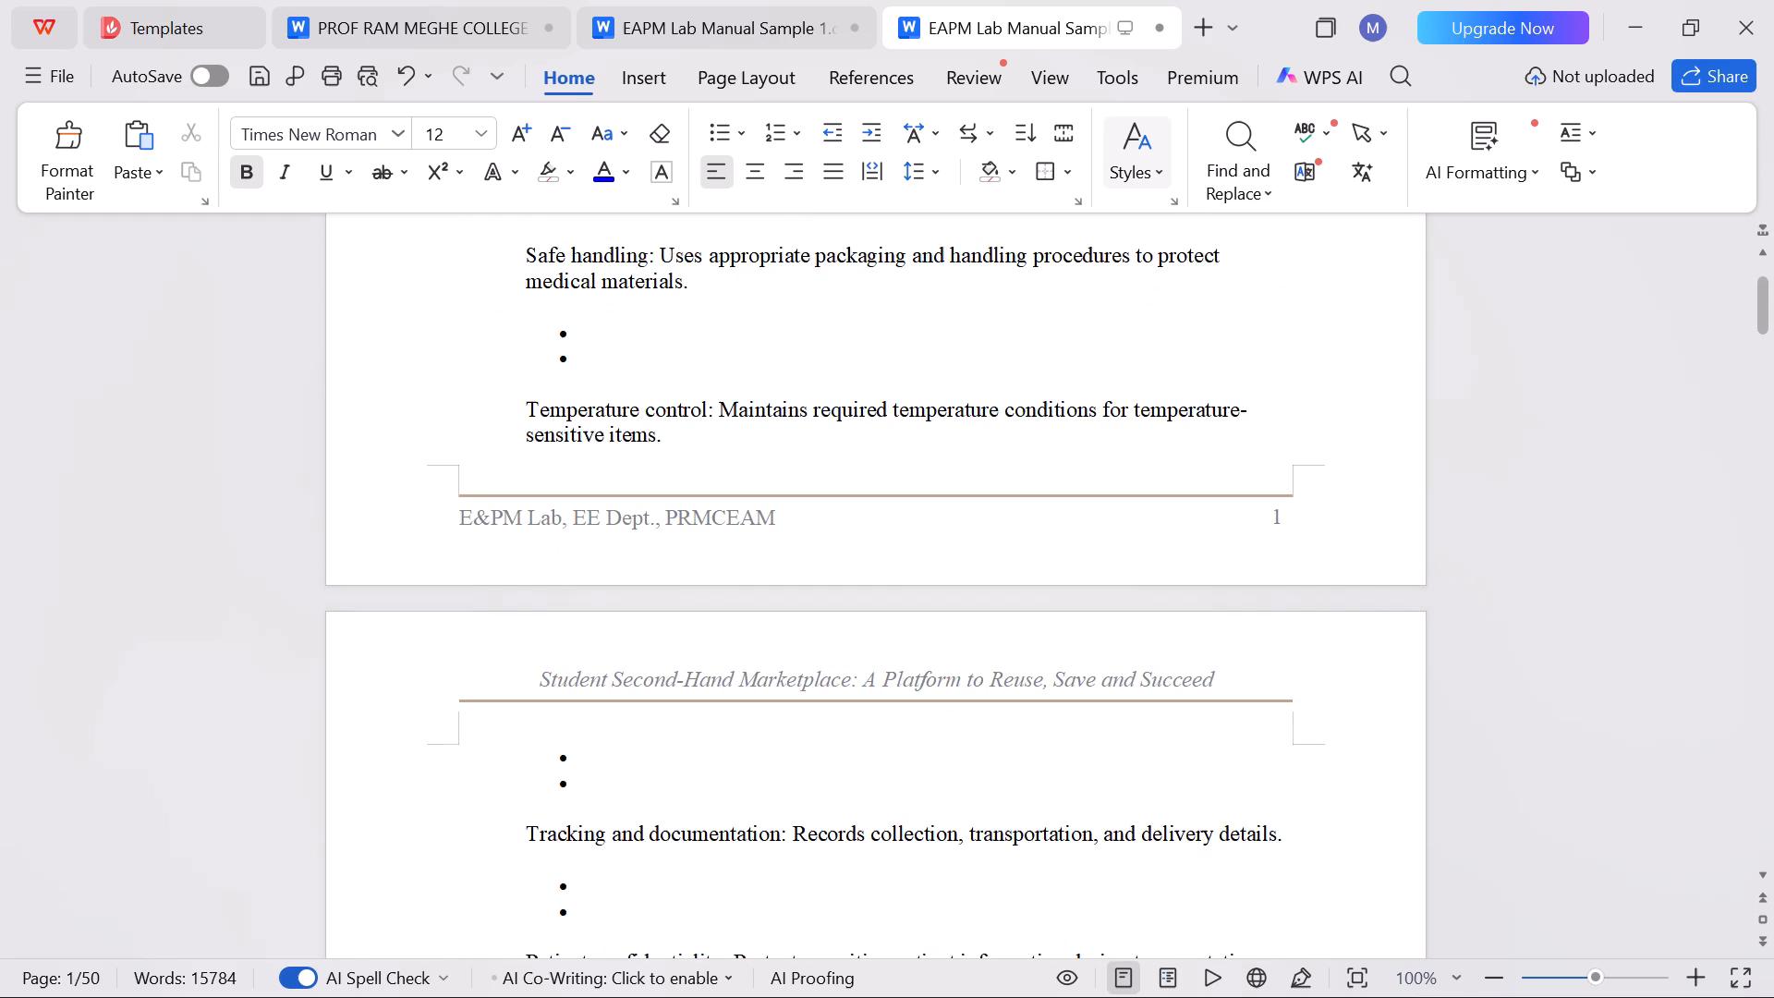
pyautogui.scroll(4, 938, 542)
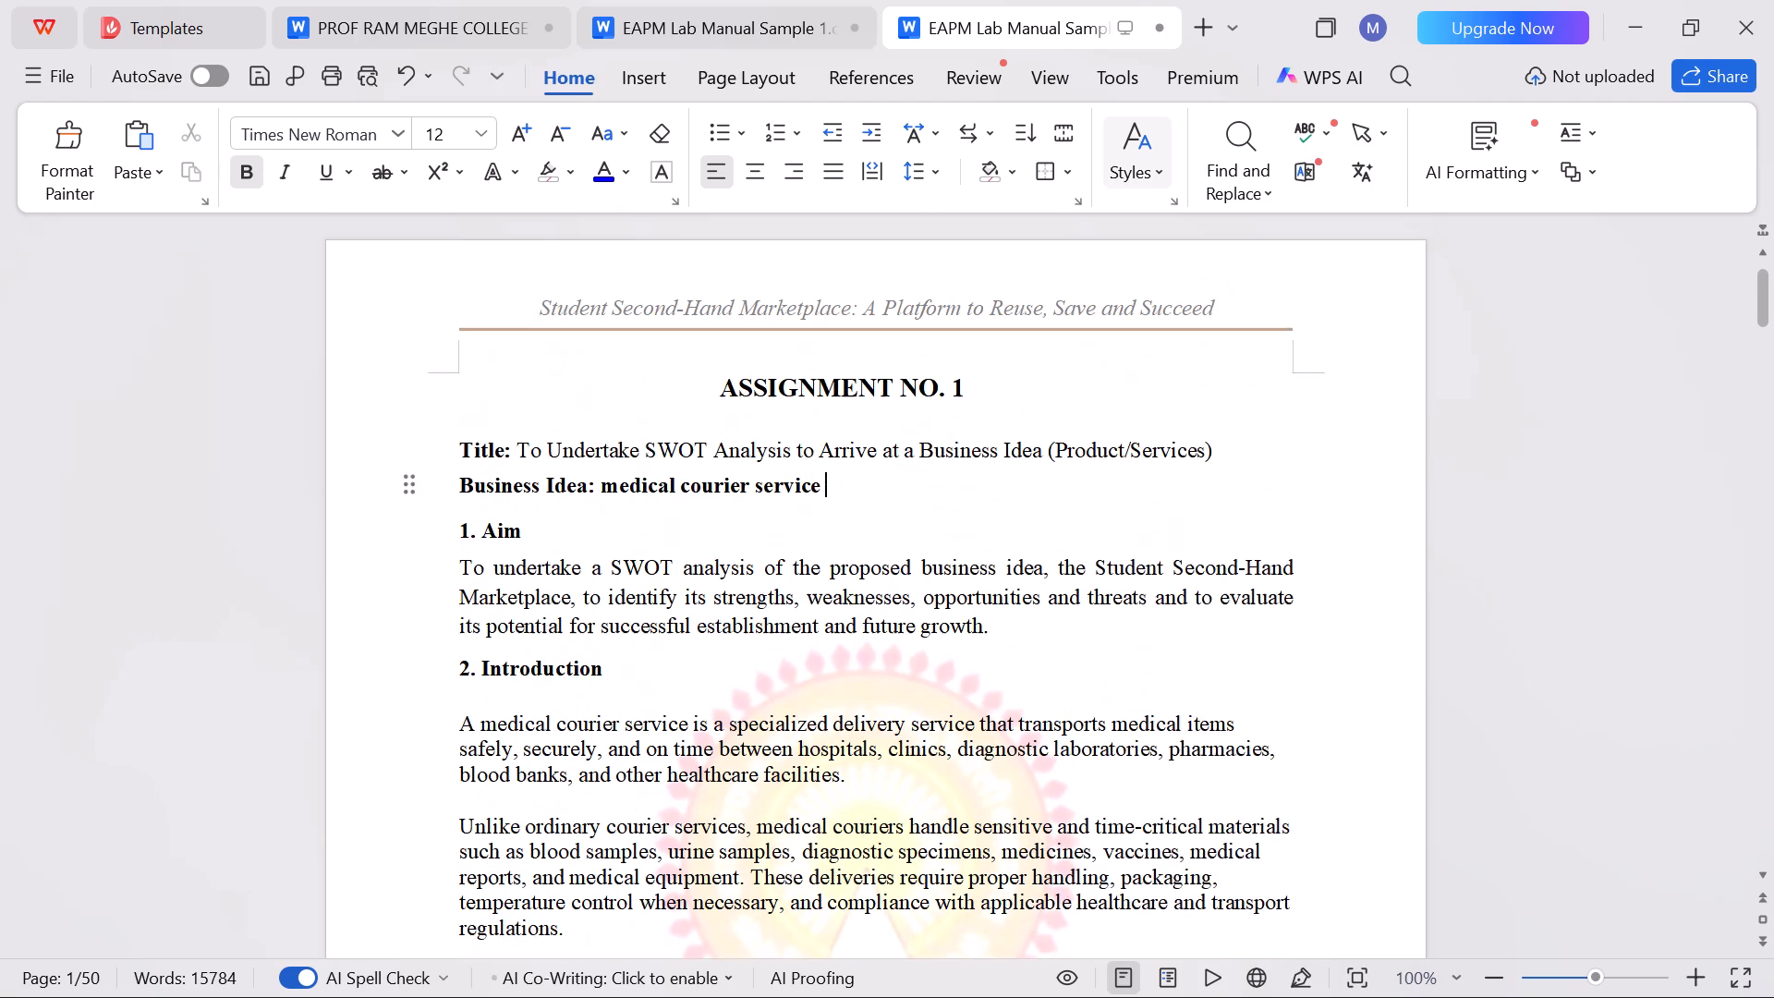
pyautogui.scroll(-4, 938, 542)
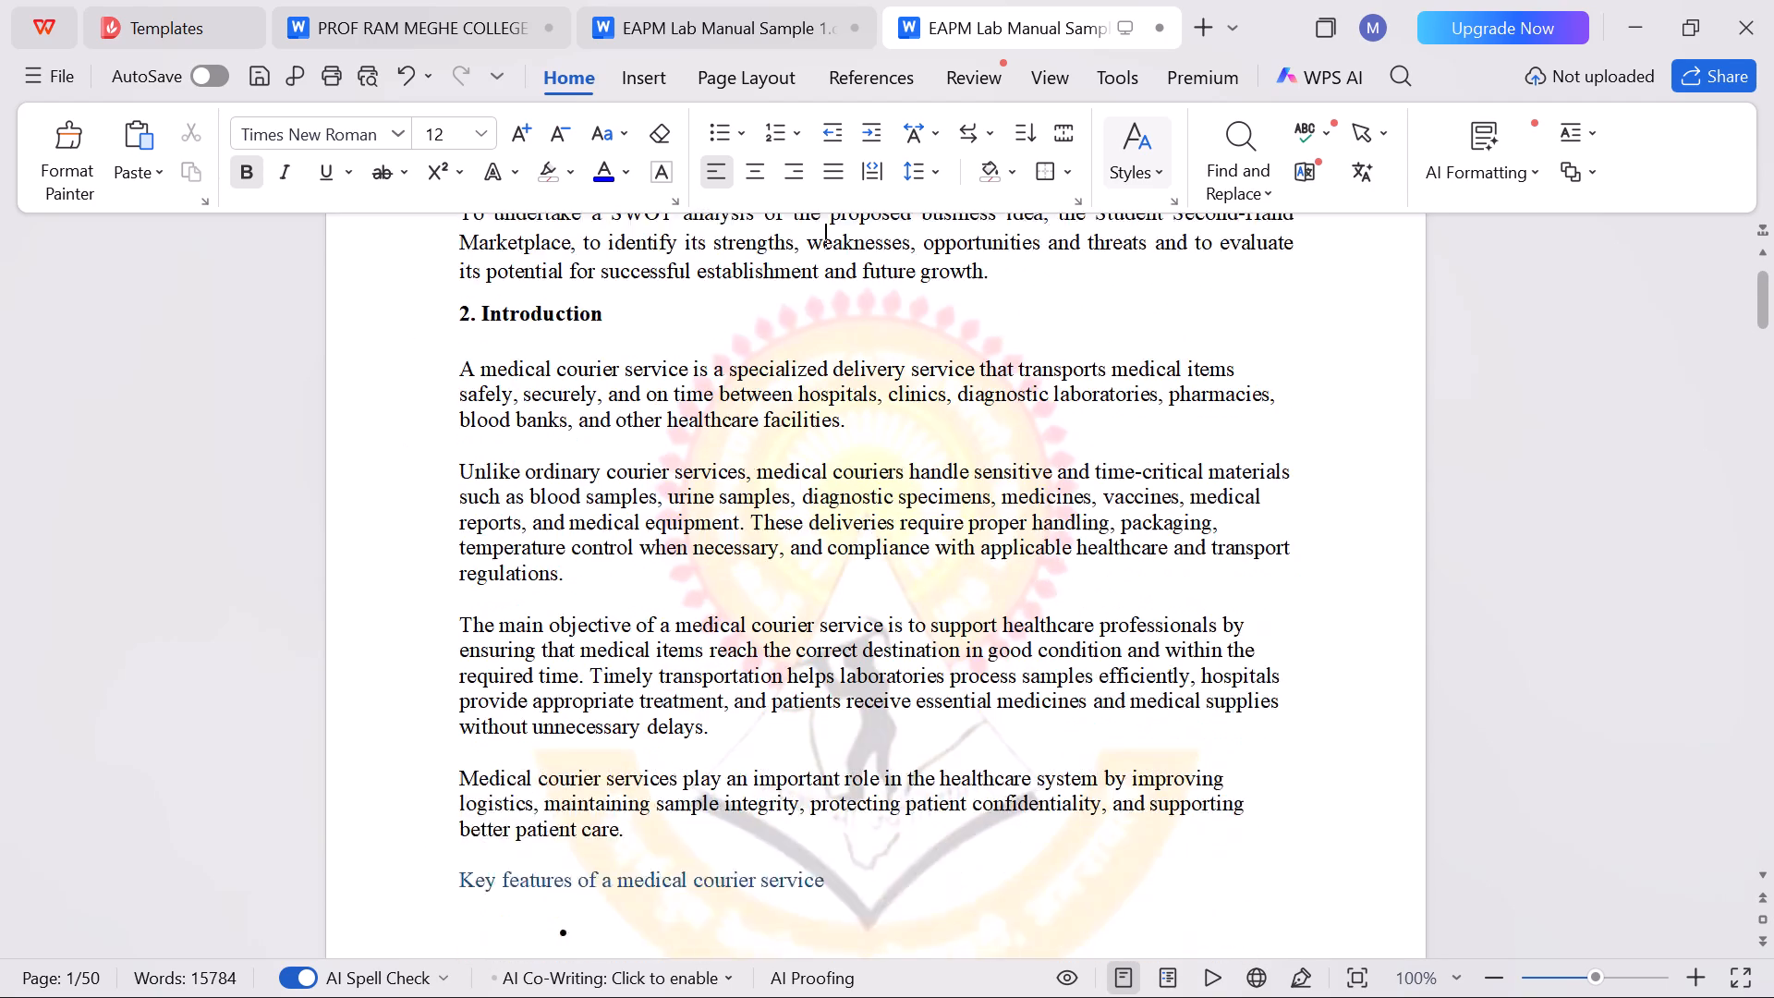
pyautogui.scroll(-4, 938, 542)
pyautogui.scroll(2, 938, 542)
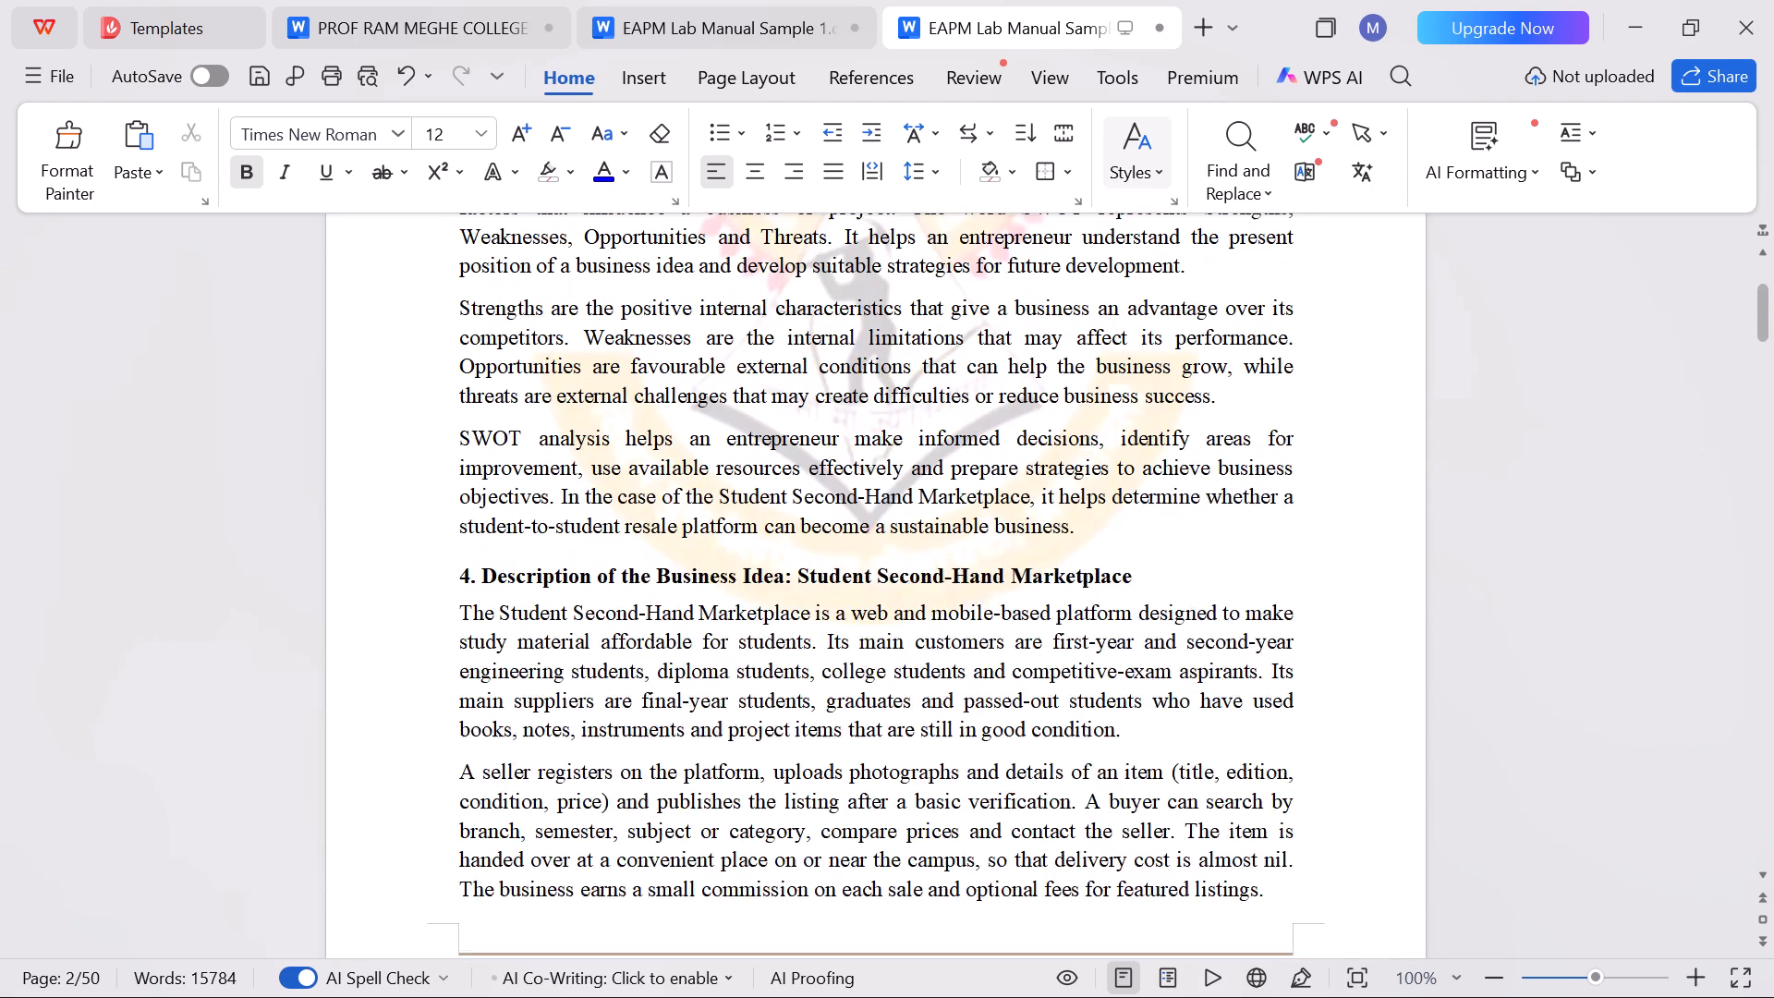
pyautogui.scroll(2, 938, 542)
pyautogui.scroll(-1, 938, 542)
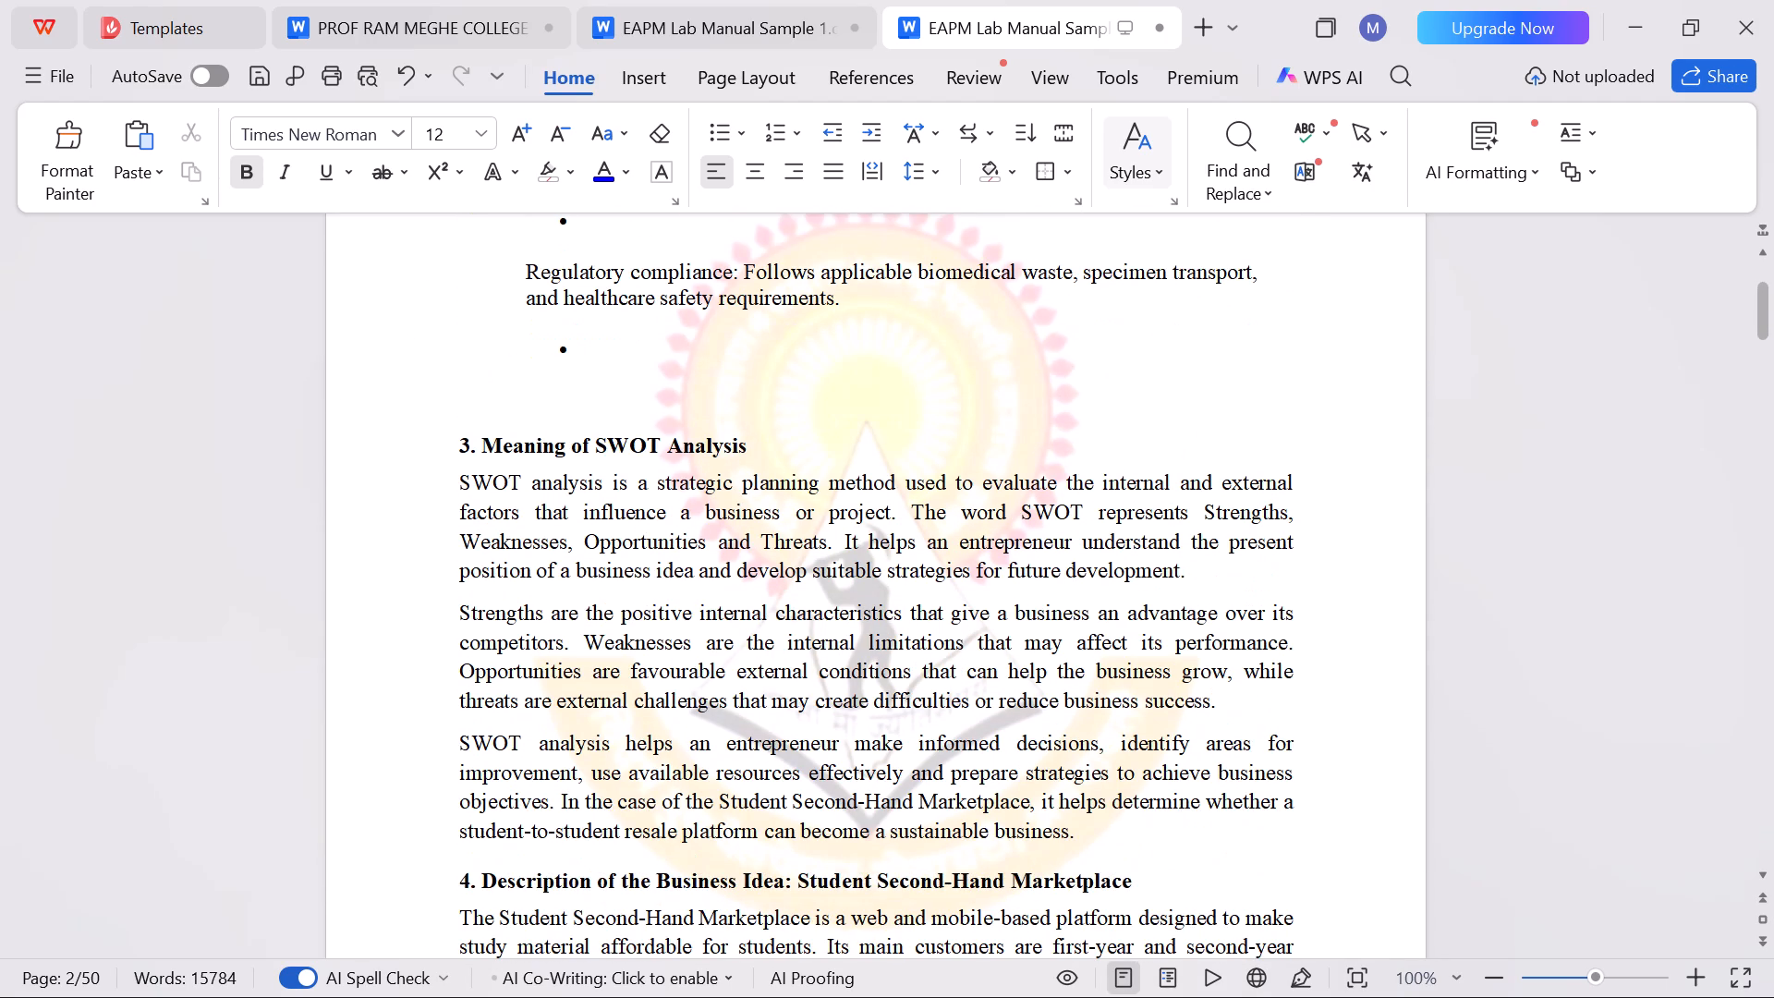
# In section 3's last paragraph, replace "Second-Hand Marketplace" with "medical courier services", keeping the word "Student" before it.
pyautogui.click(1031, 798)
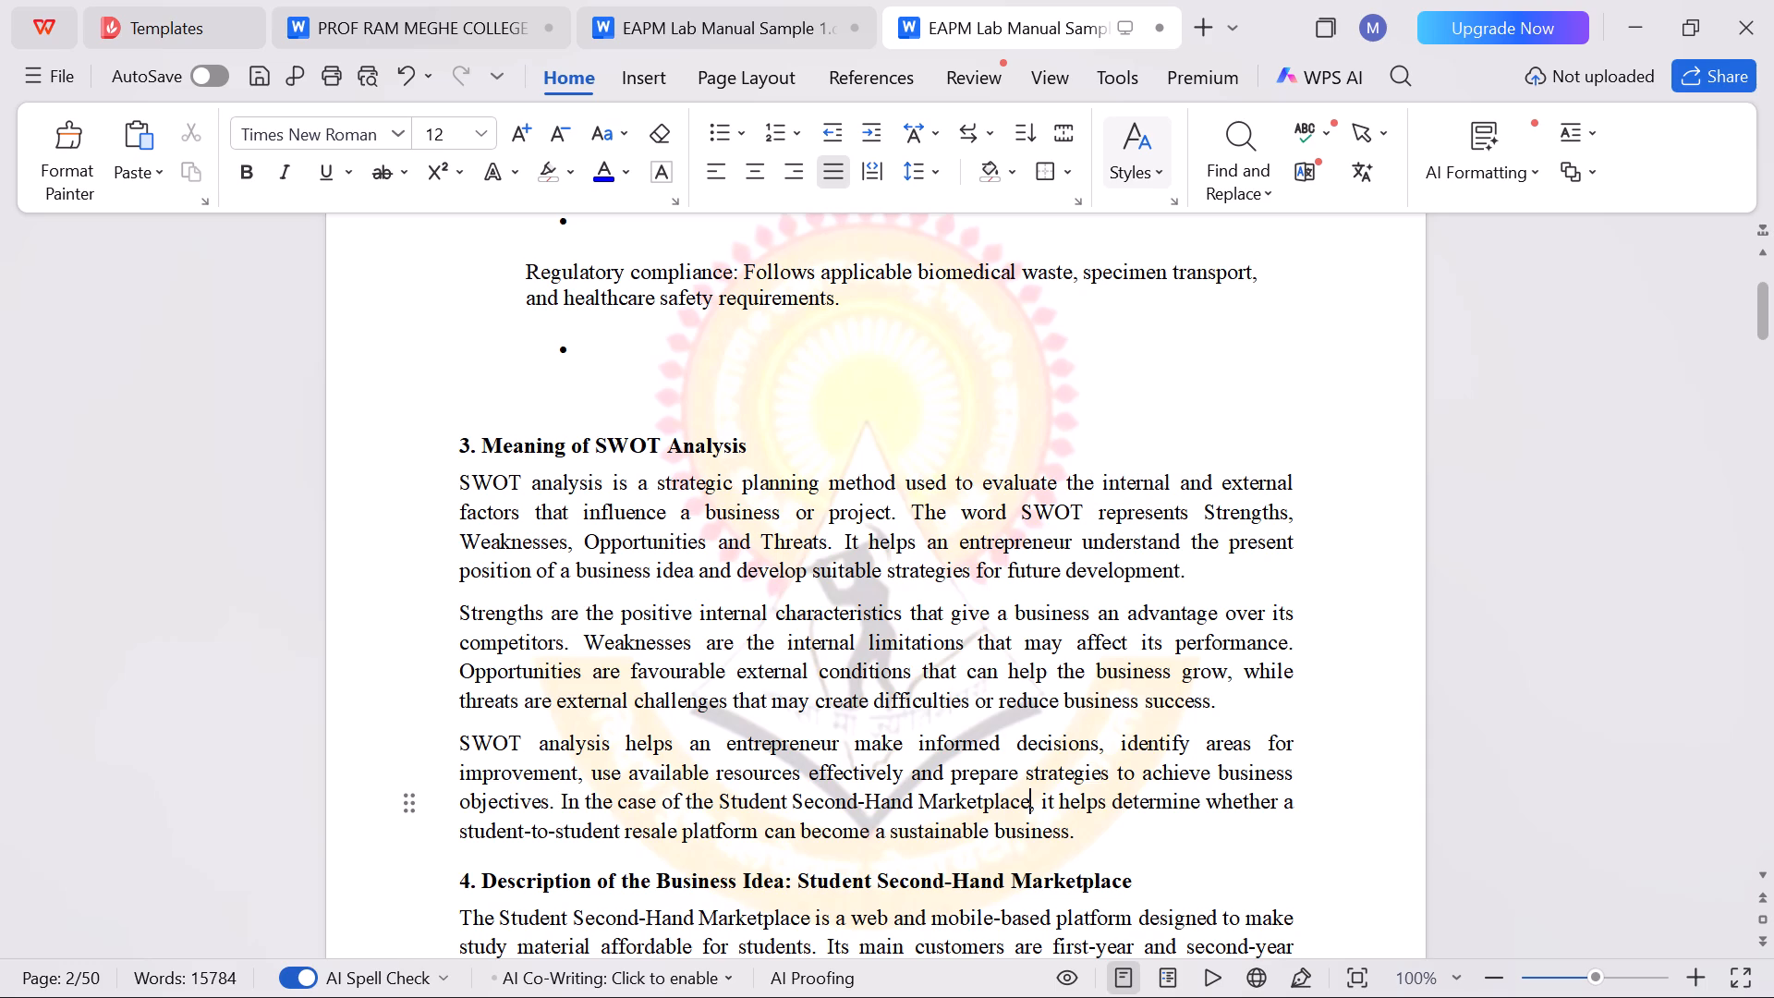
pyautogui.press('BackSpace')
pyautogui.press('BackSpace')
pyautogui.press('BackSpace')
pyautogui.press('BackSpace')
pyautogui.press('BackSpace')
pyautogui.press('BackSpace')
pyautogui.press('BackSpace')
pyautogui.press('BackSpace')
pyautogui.press('BackSpace')
pyautogui.press('BackSpace')
pyautogui.press('BackSpace')
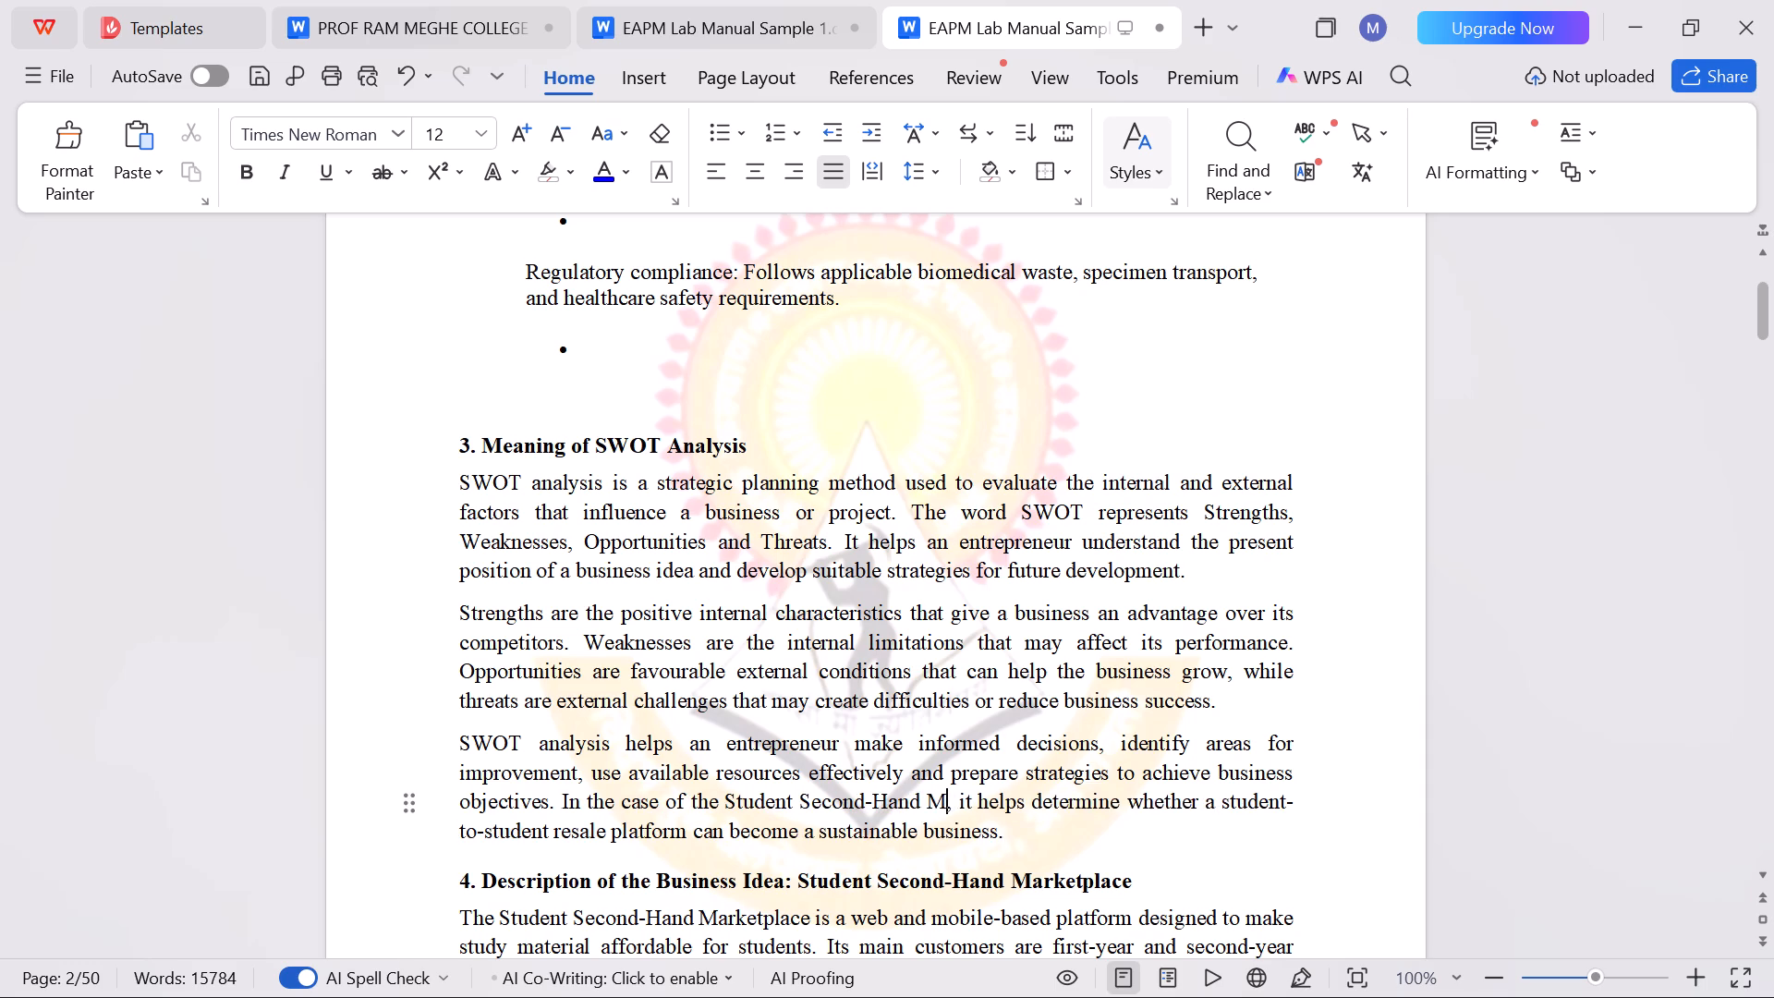
pyautogui.press('BackSpace')
pyautogui.press('BackSpace')
pyautogui.press('BackSpace')
pyautogui.press('BackSpace')
pyautogui.press('BackSpace')
pyautogui.press('BackSpace')
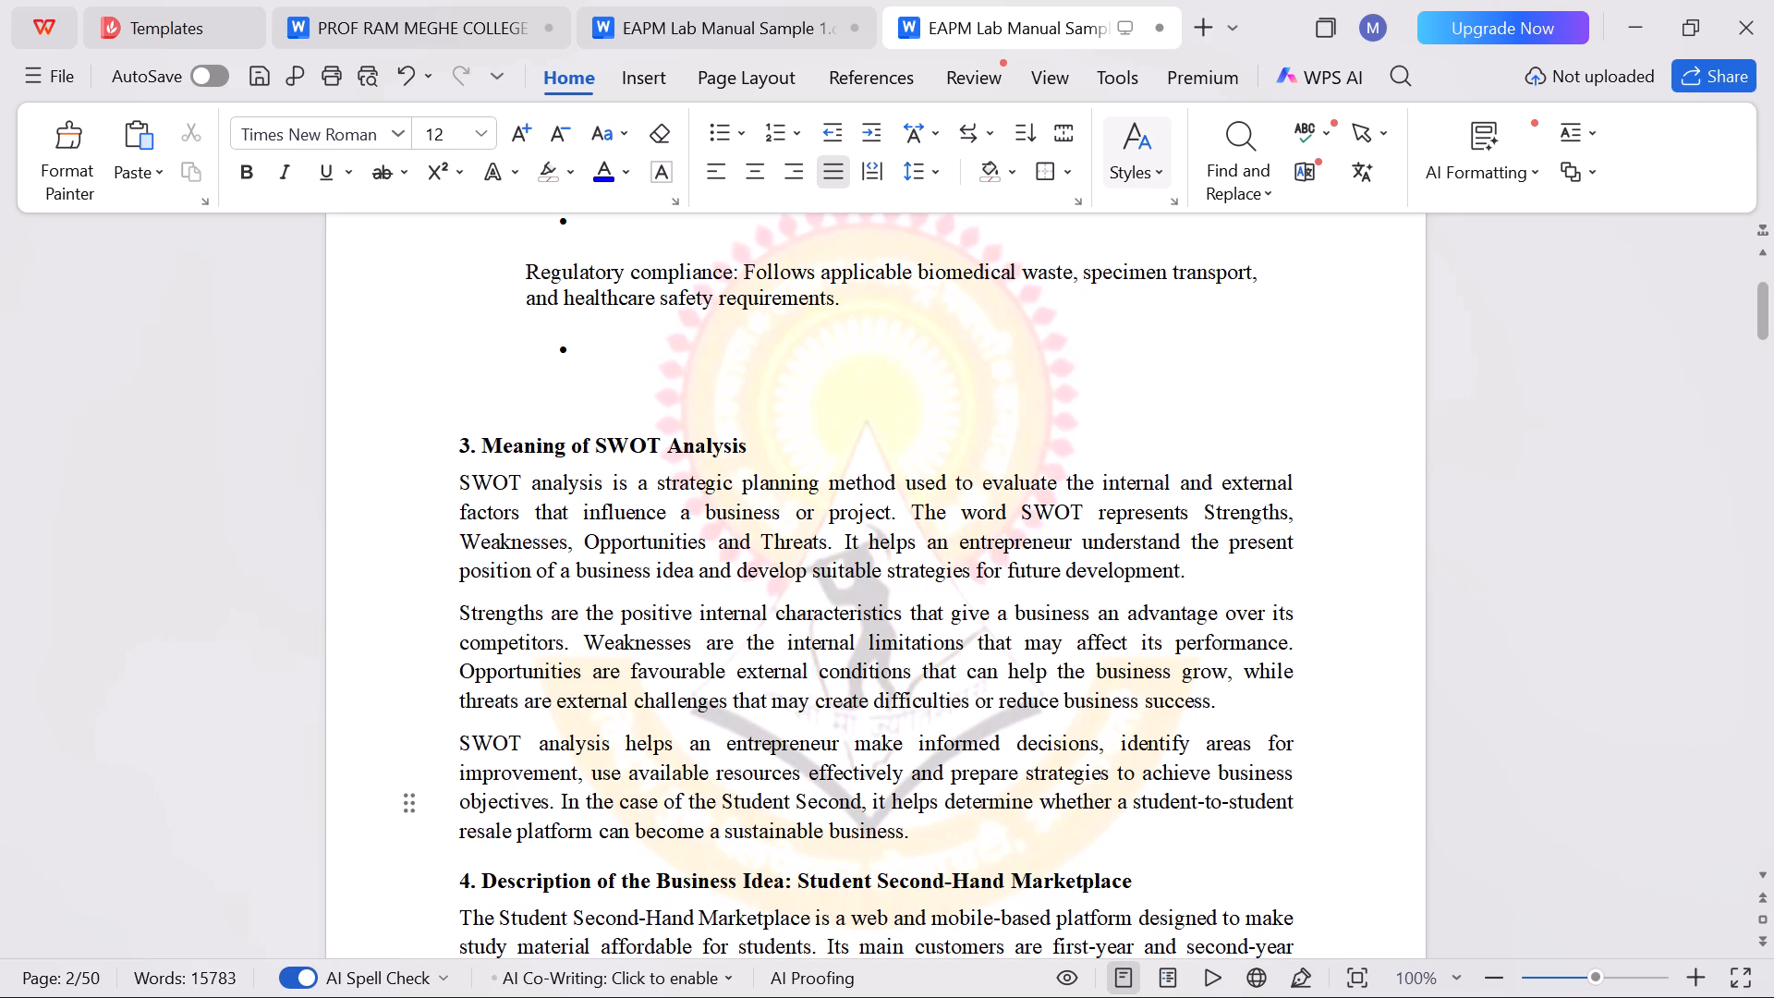
pyautogui.press('BackSpace')
pyautogui.press('BackSpace')
pyautogui.press('BackSpace')
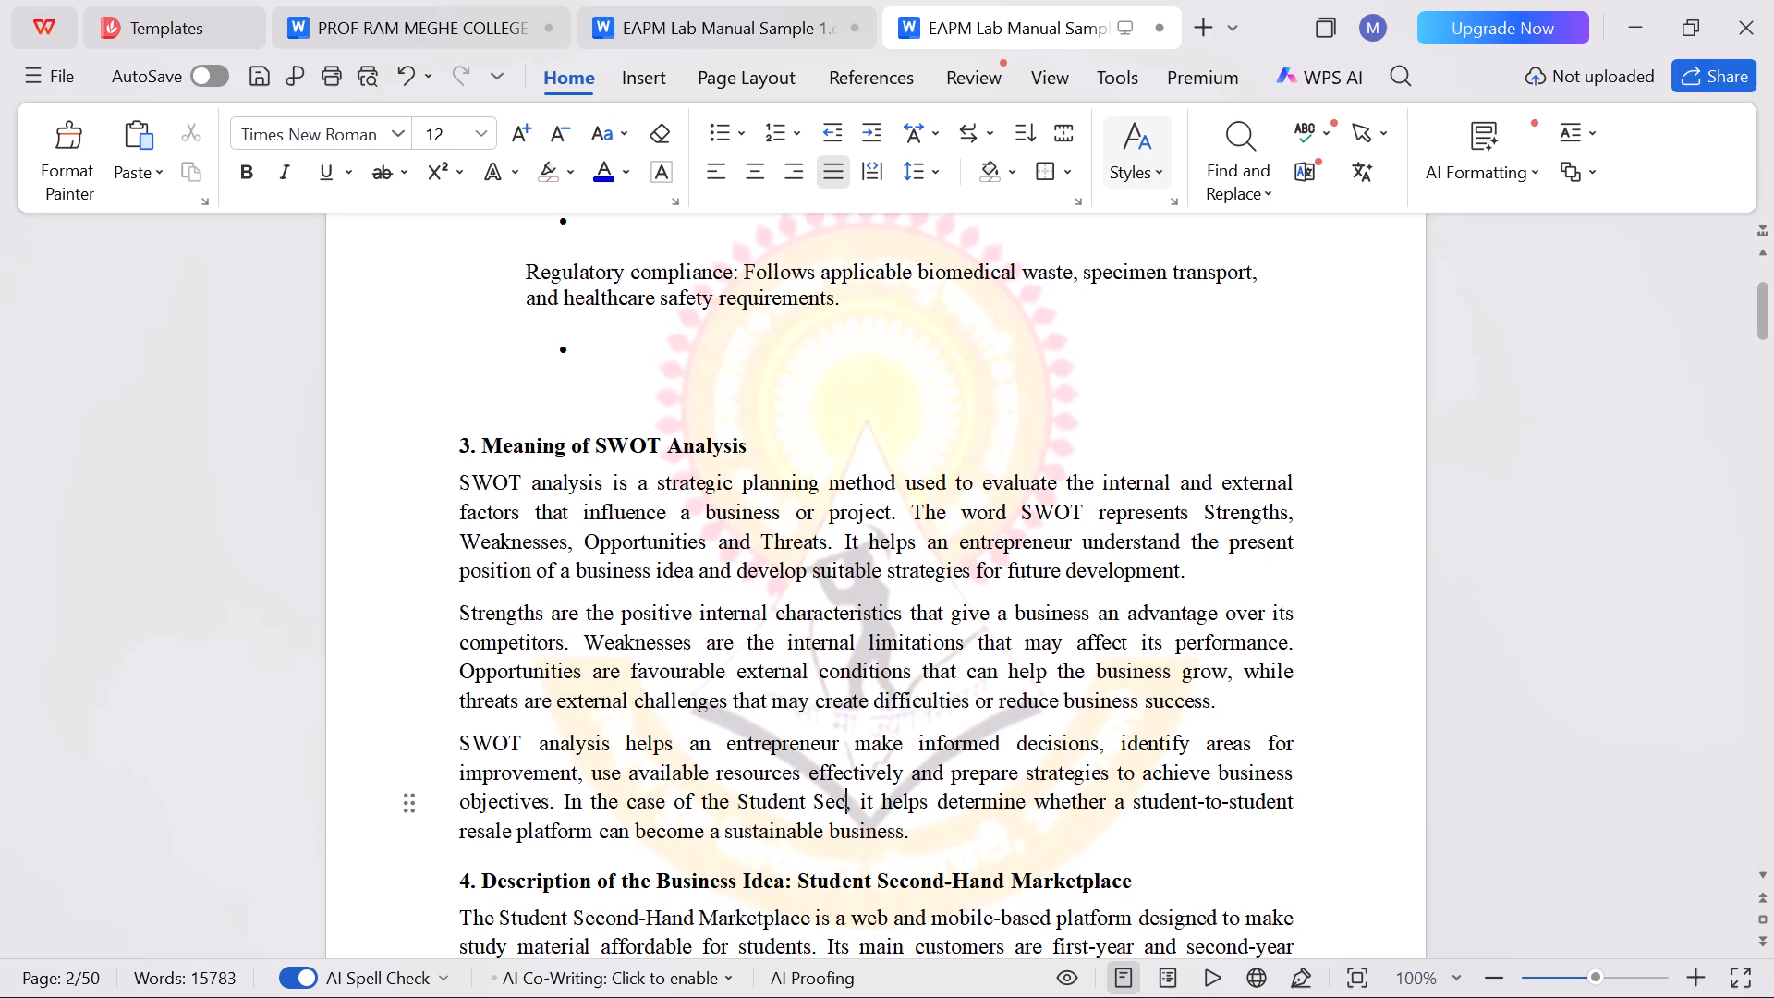
pyautogui.press('BackSpace')
pyautogui.press('BackSpace')
pyautogui.press('BackSpace')
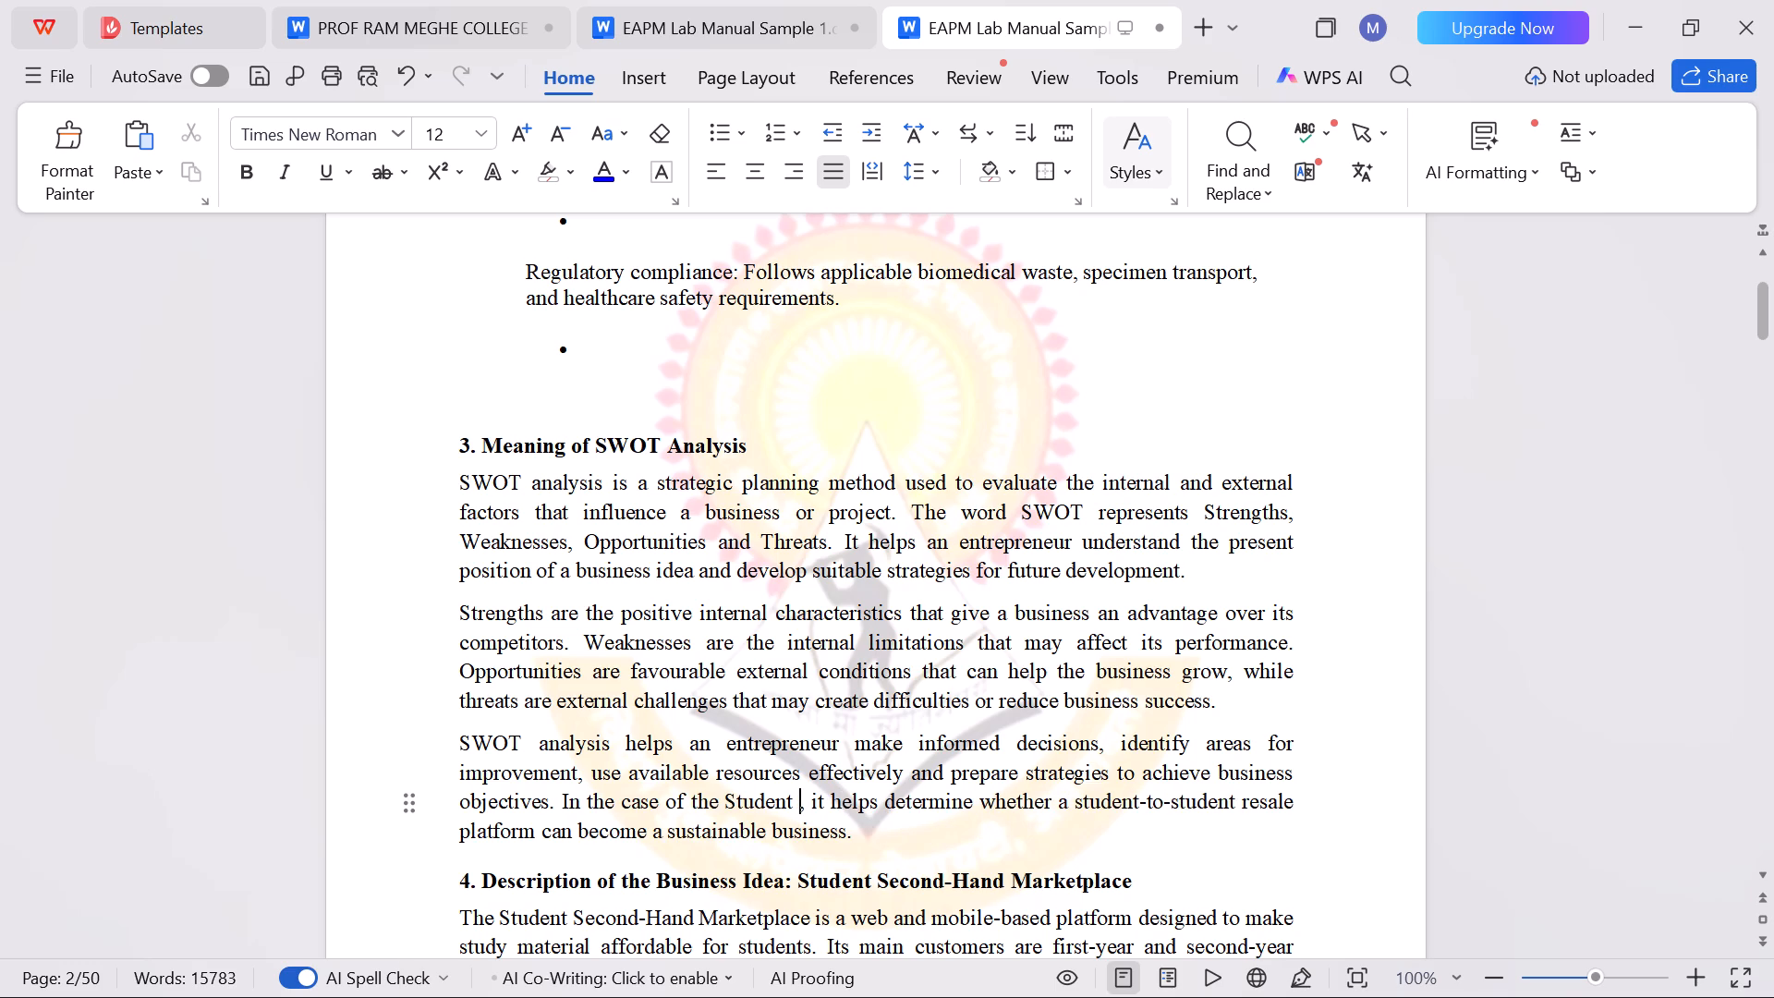
pyautogui.write('med')
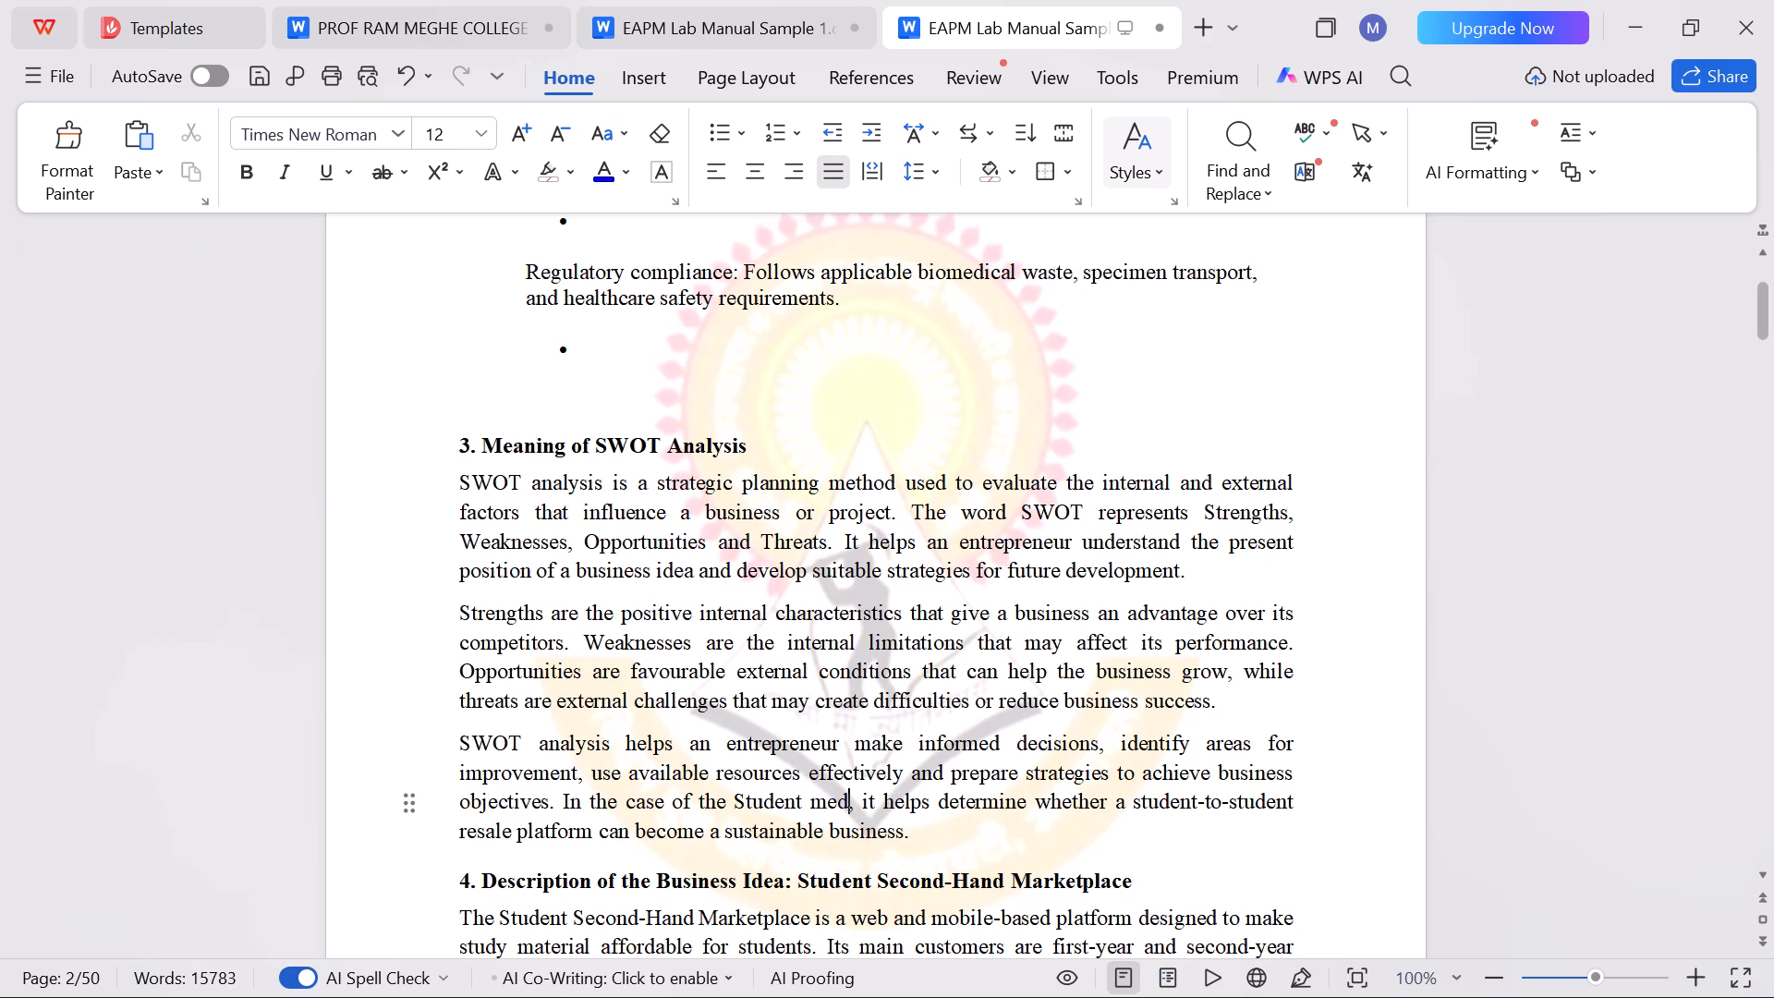
pyautogui.write('ica')
pyautogui.write('l')
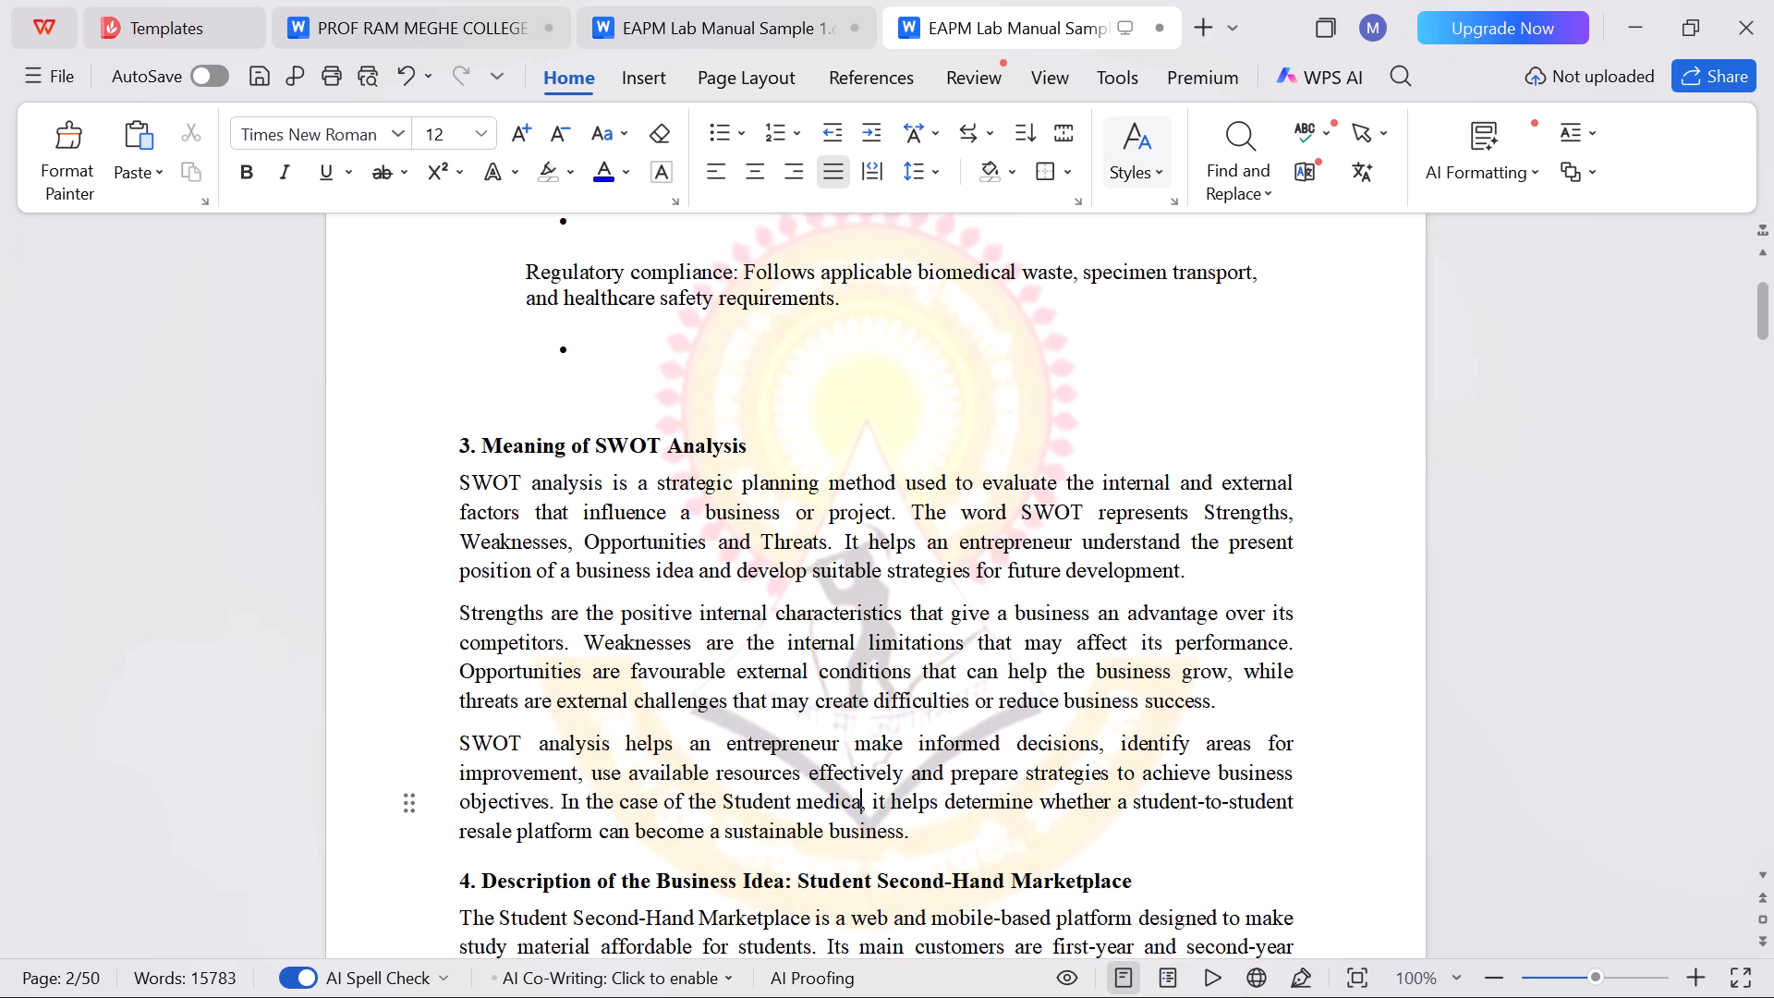
pyautogui.press('space')
pyautogui.write('courier')
pyautogui.press('space')
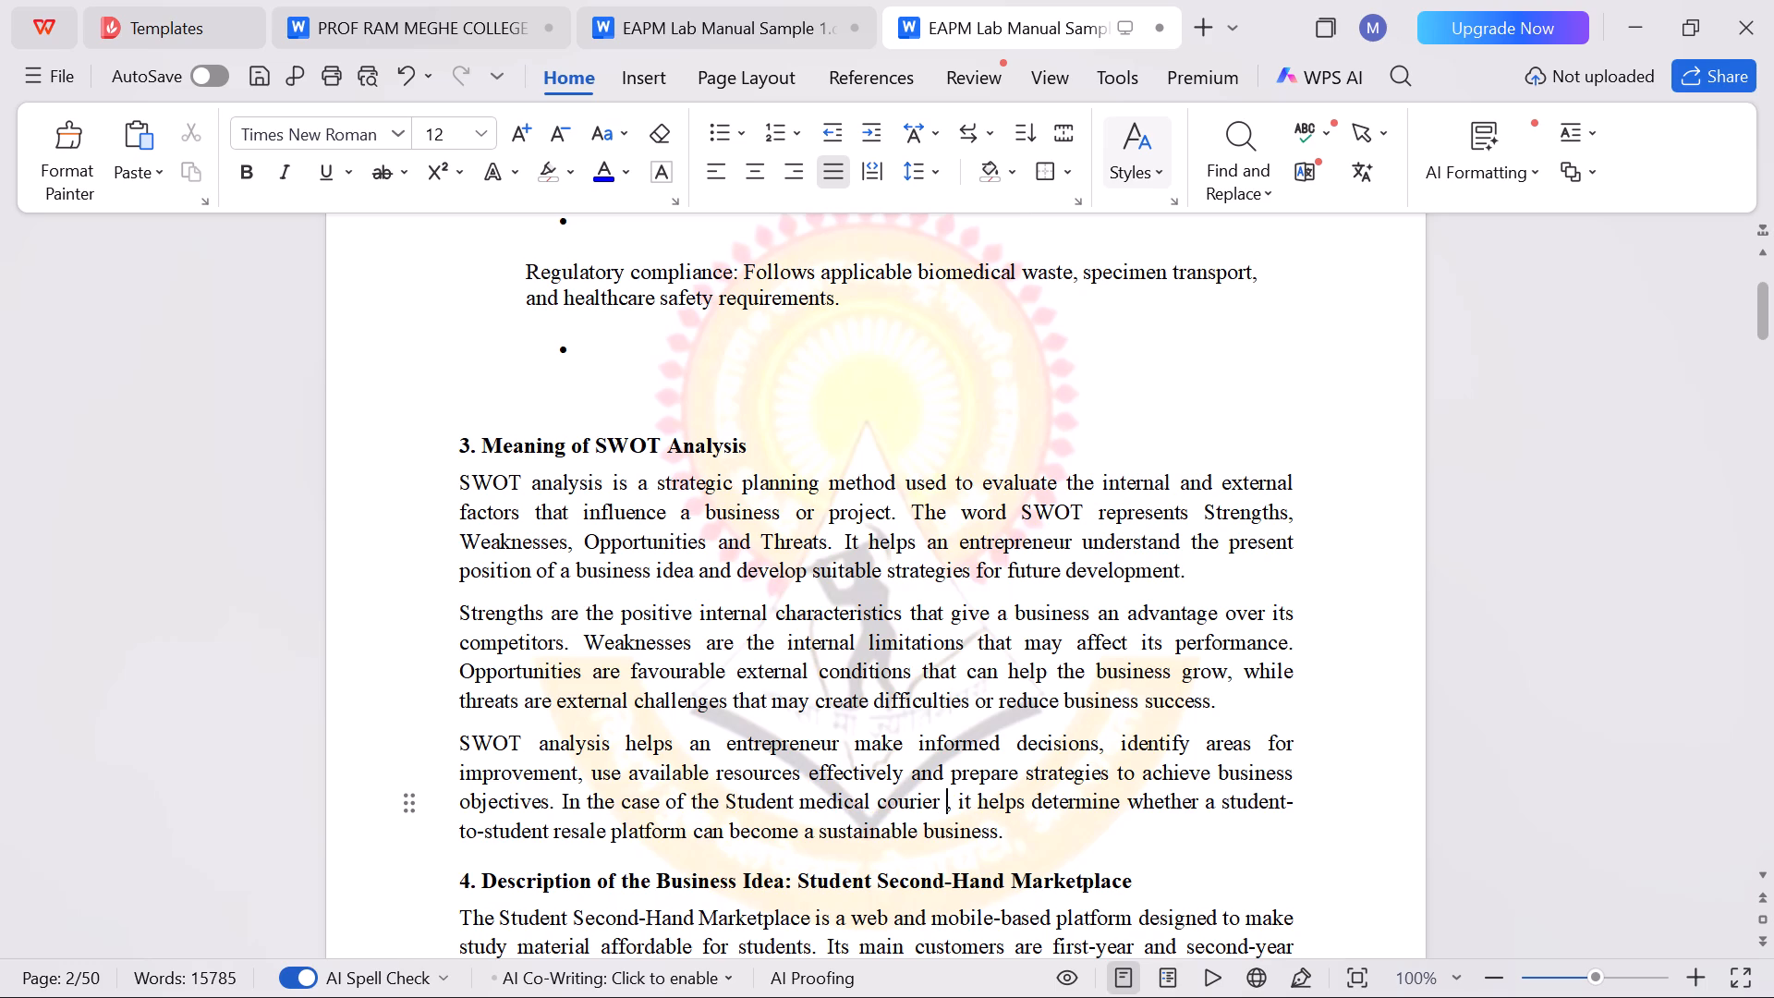
pyautogui.write('ser')
pyautogui.write('vices')
pyautogui.press('space')
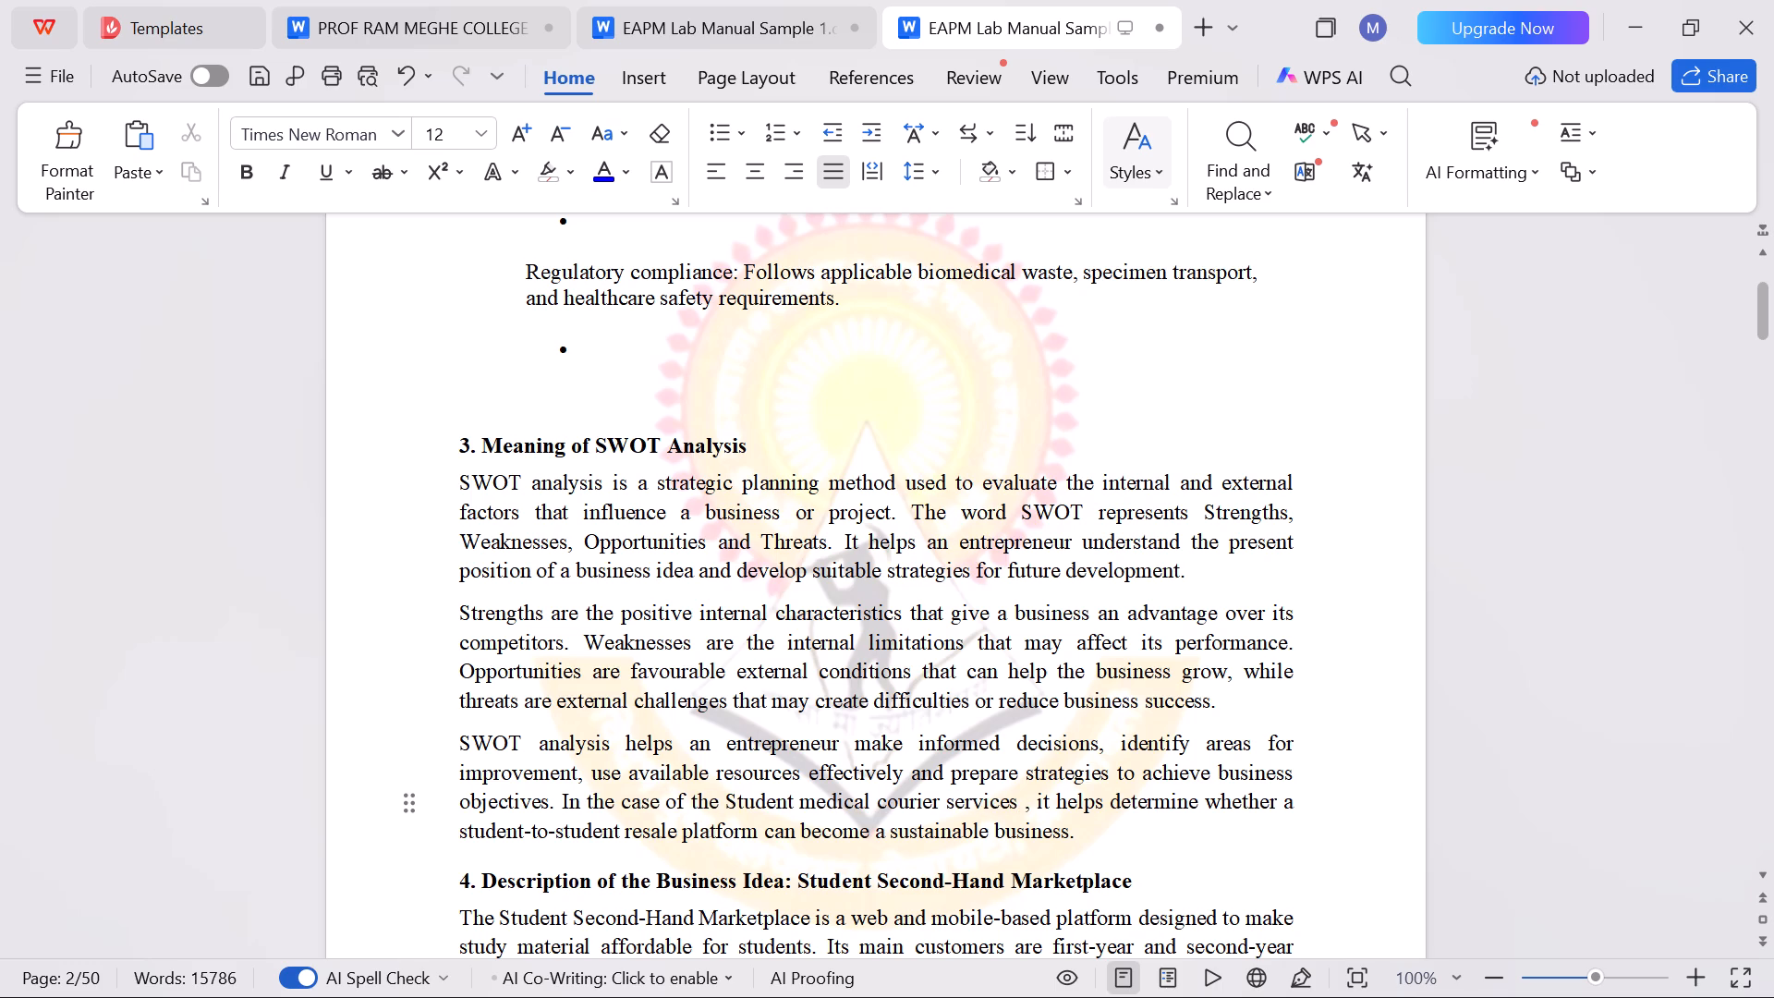
# Change the business name in the section 4 heading from "Student Second-Hand Marketplace" to "medical courier services".
pyautogui.scroll(-2, 1119, 867)
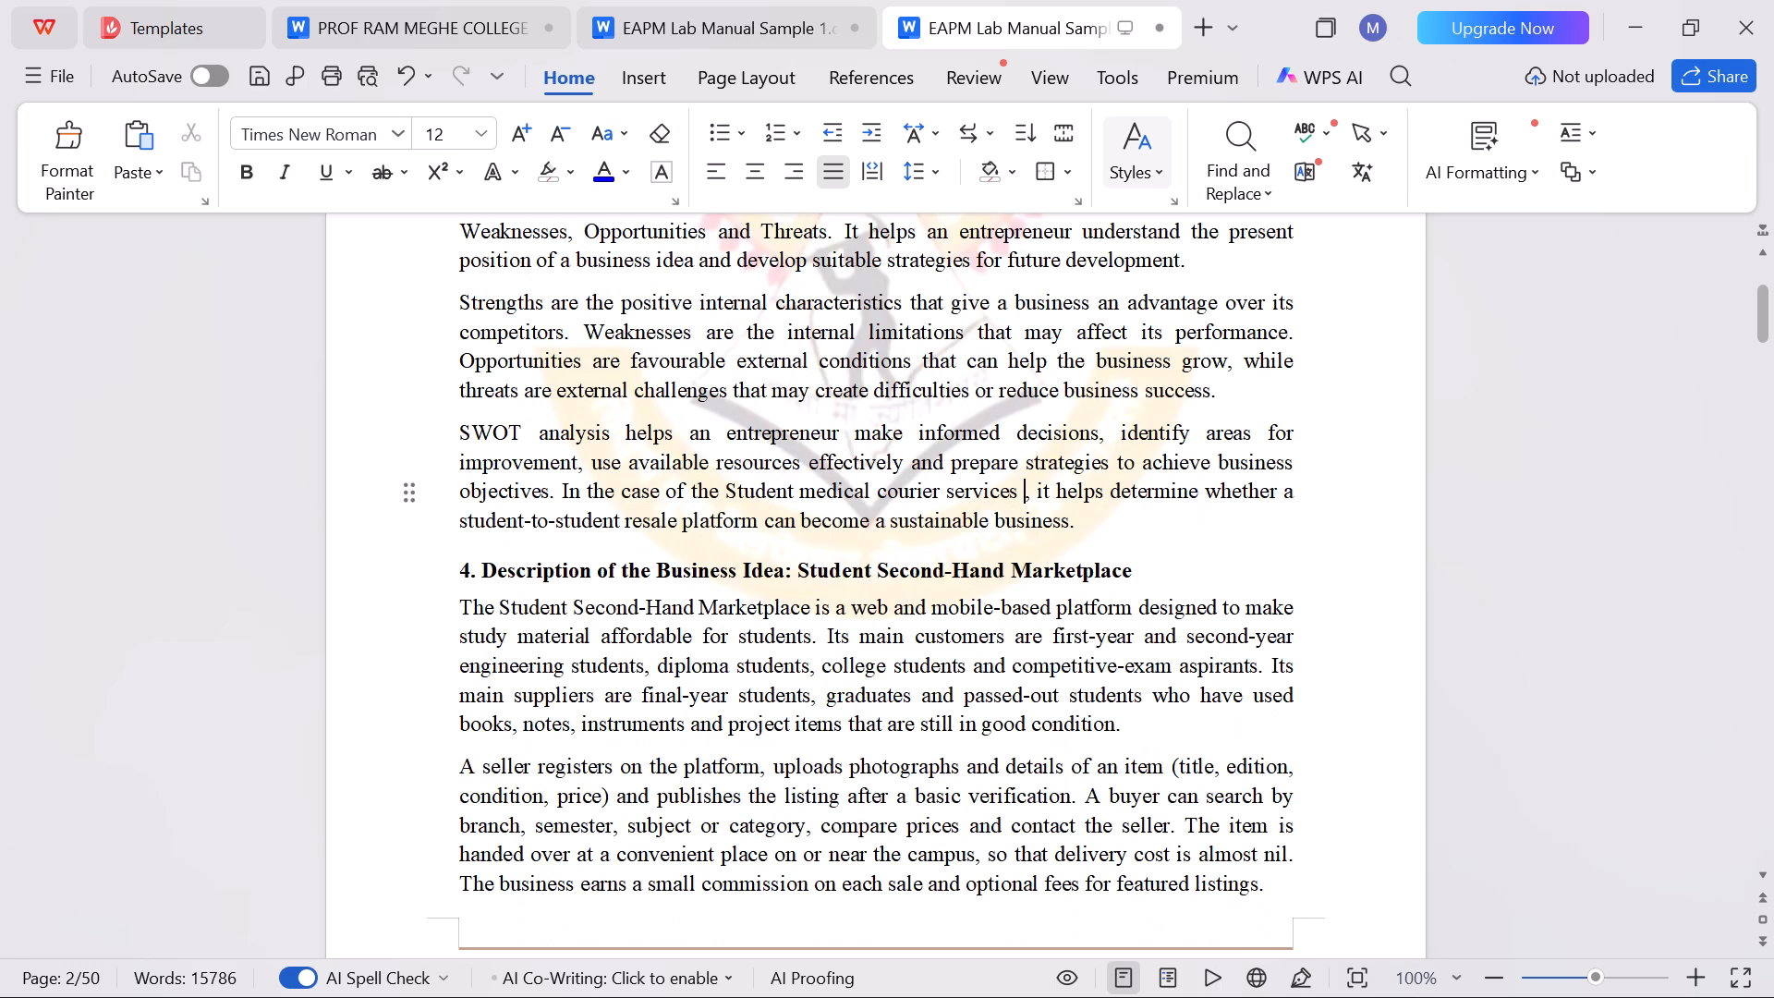
pyautogui.click(1132, 552)
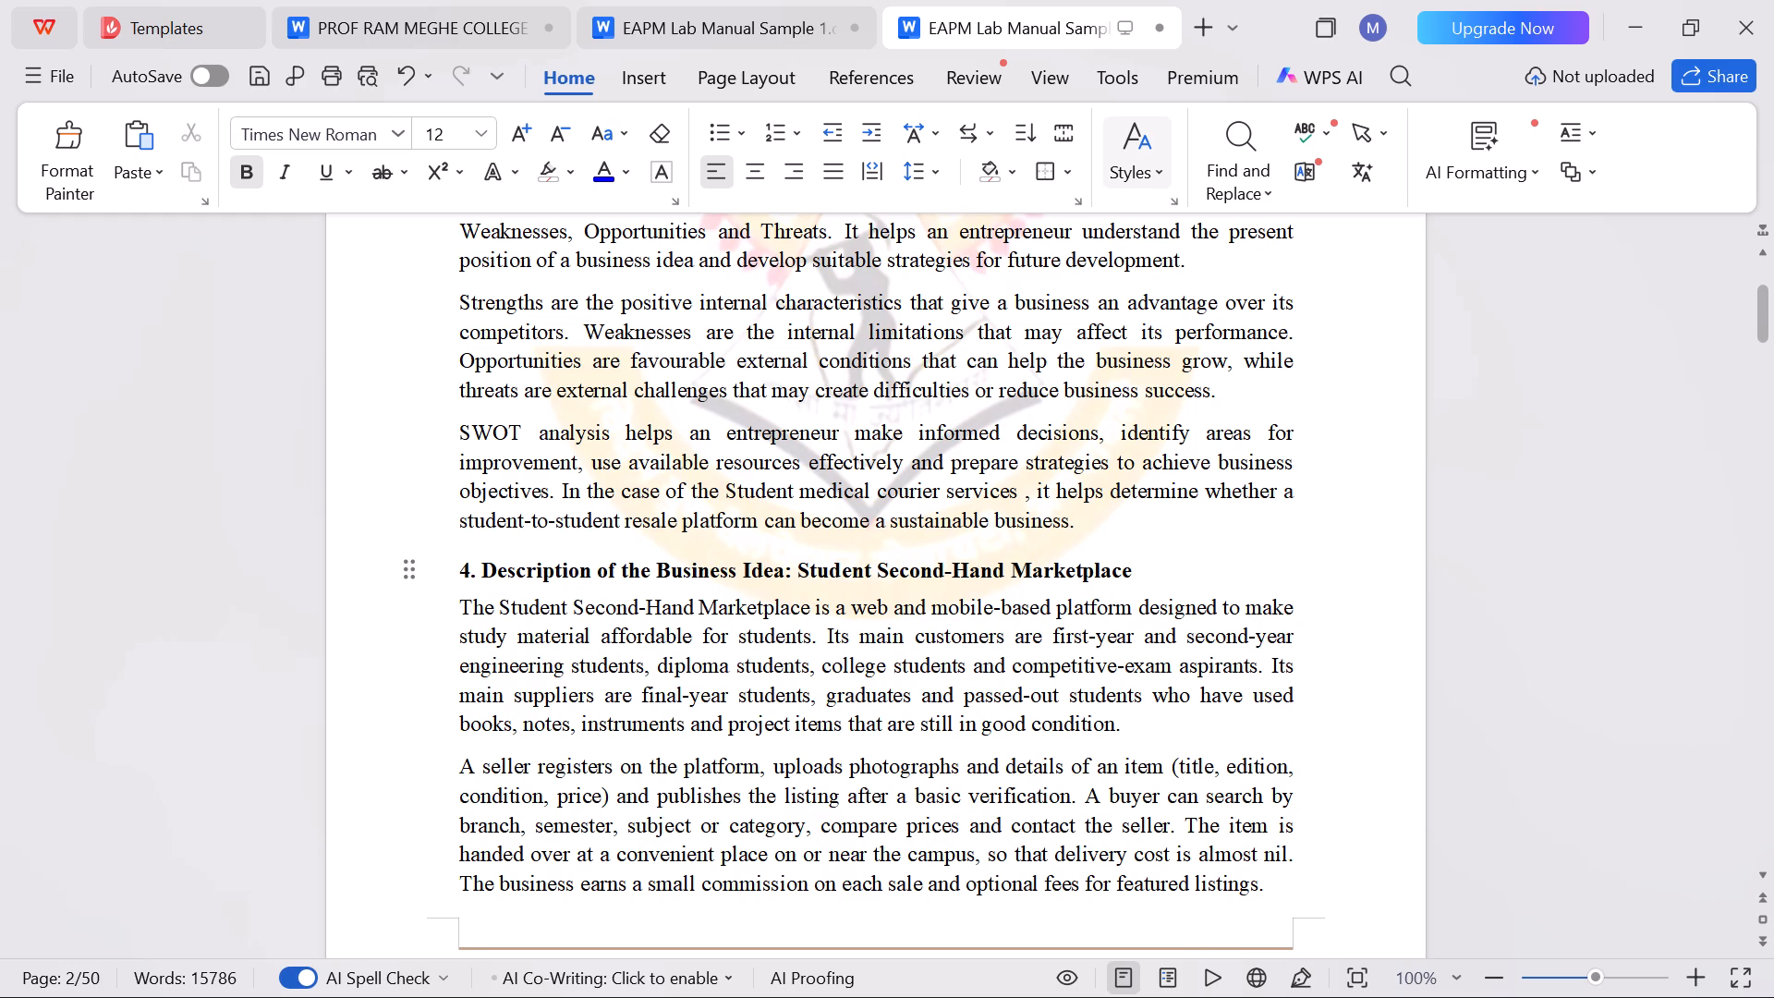
pyautogui.click(1142, 553)
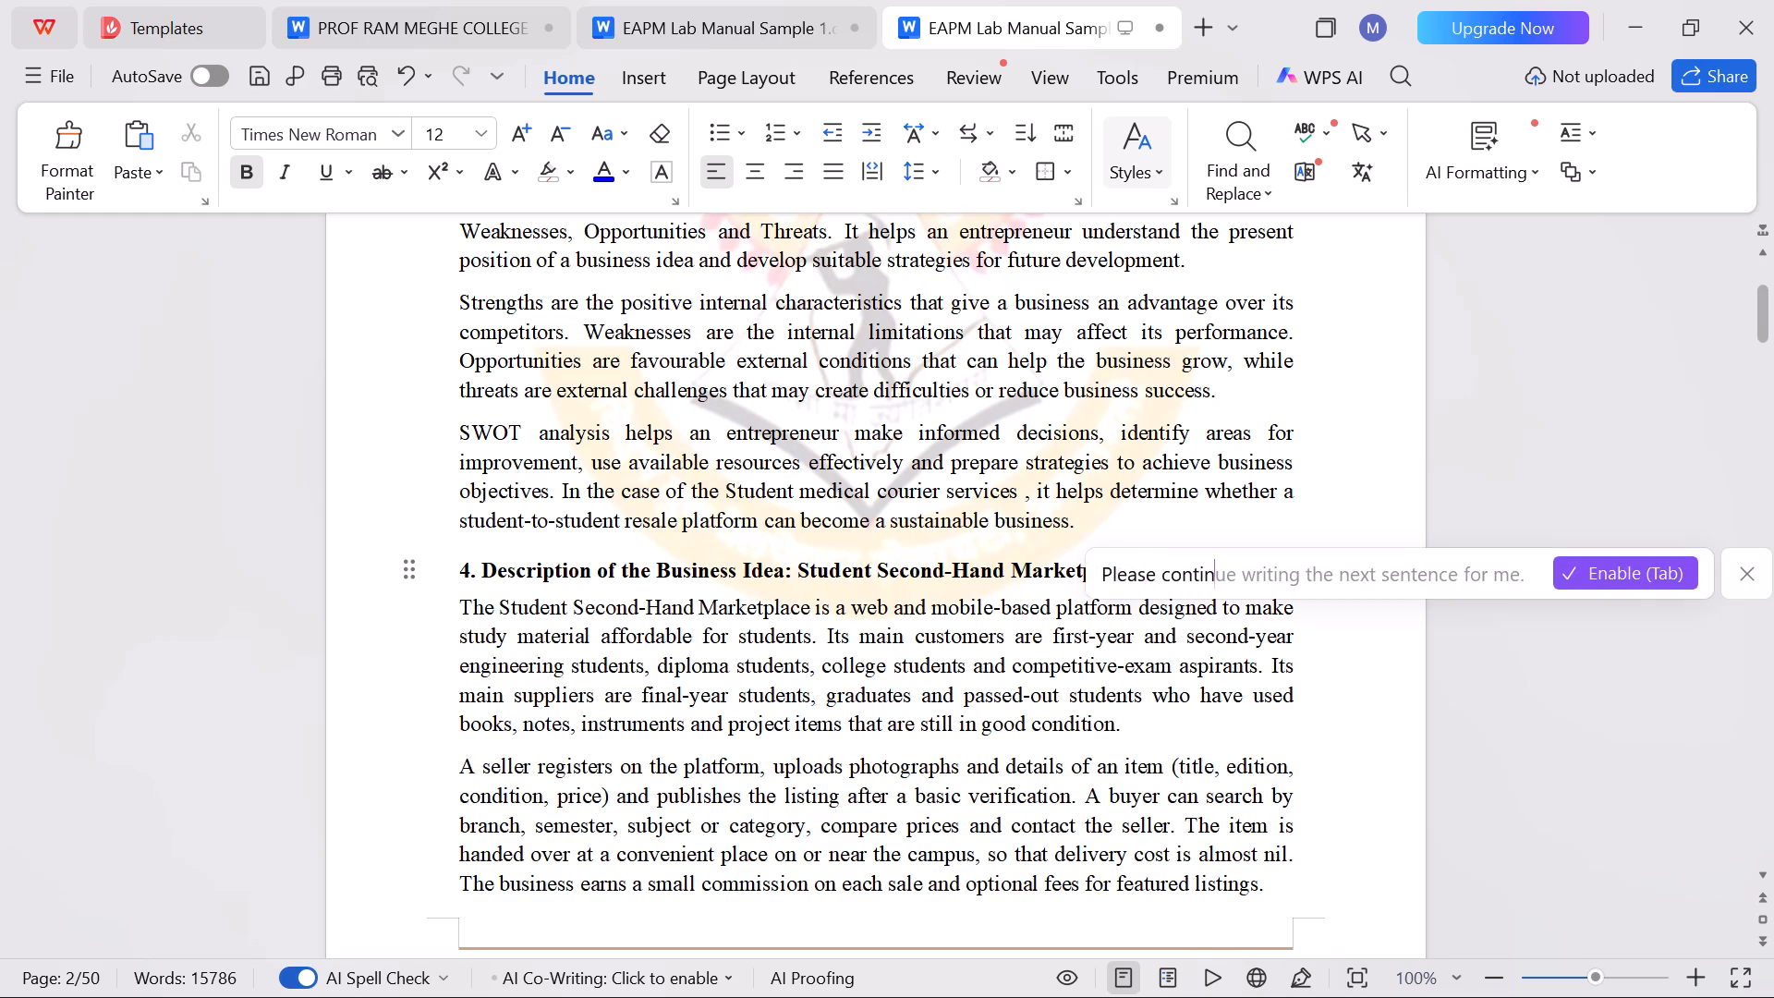
pyautogui.press('BackSpace')
pyautogui.press('BackSpace')
pyautogui.press('BackSpace')
pyautogui.press('BackSpace')
pyautogui.press('BackSpace')
pyautogui.press('BackSpace')
pyautogui.press('BackSpace')
pyautogui.press('BackSpace')
pyautogui.press('BackSpace')
pyautogui.press('BackSpace')
pyautogui.press('BackSpace')
pyautogui.press('BackSpace')
pyautogui.press('BackSpace')
pyautogui.press('BackSpace')
pyautogui.press('BackSpace')
pyautogui.press('BackSpace')
pyautogui.press('BackSpace')
pyautogui.press('BackSpace')
pyautogui.press('BackSpace')
pyautogui.press('BackSpace')
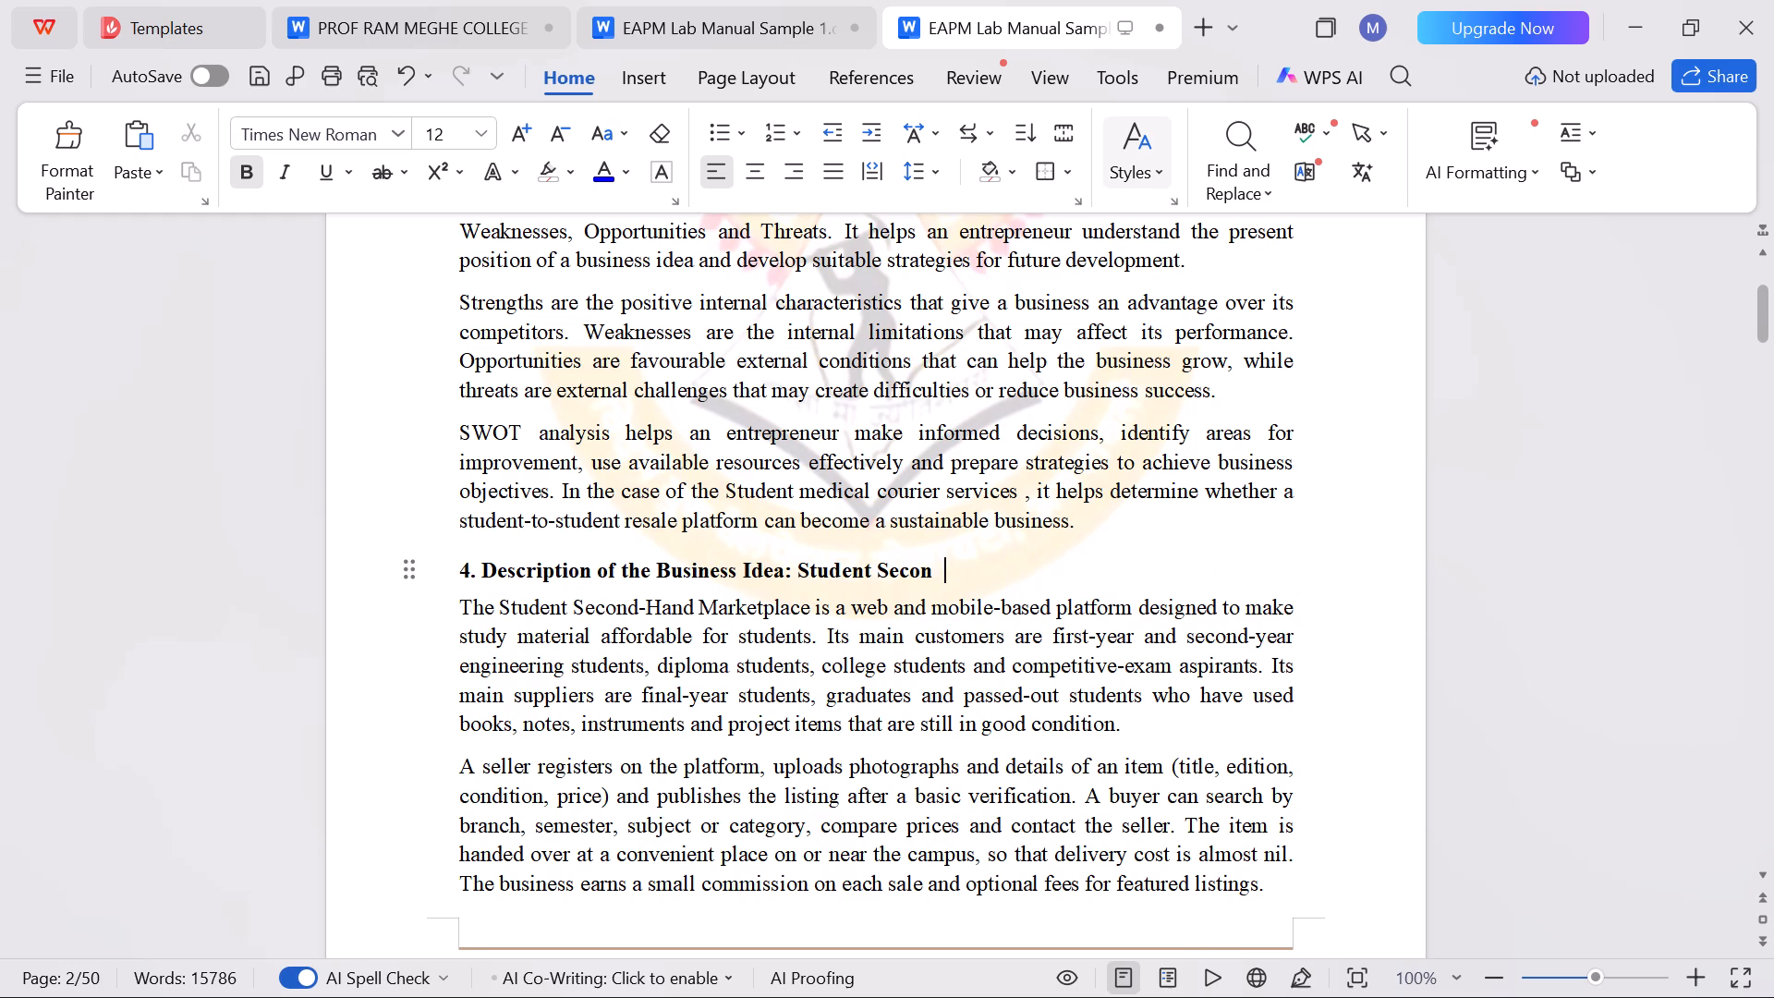
pyautogui.press('BackSpace')
pyautogui.press('BackSpace')
pyautogui.press('BackSpace')
pyautogui.press('BackSpace')
pyautogui.press('BackSpace')
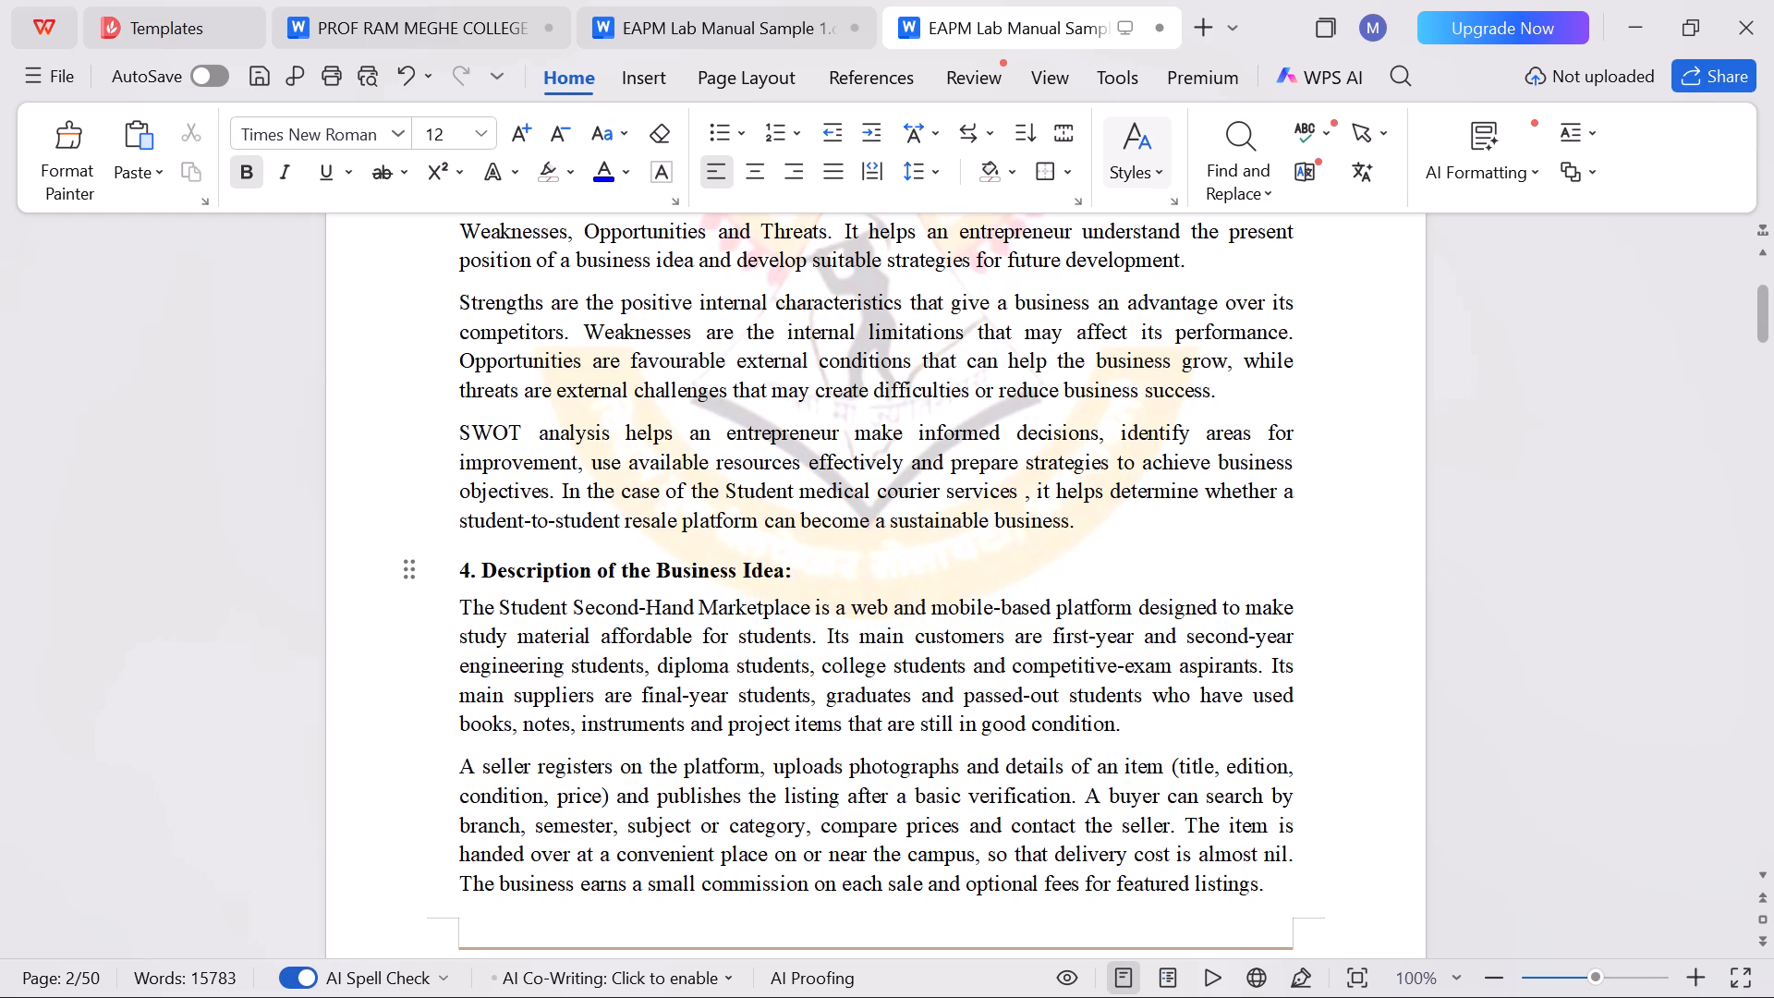
pyautogui.write('medical')
pyautogui.press('space')
pyautogui.write('courier services')
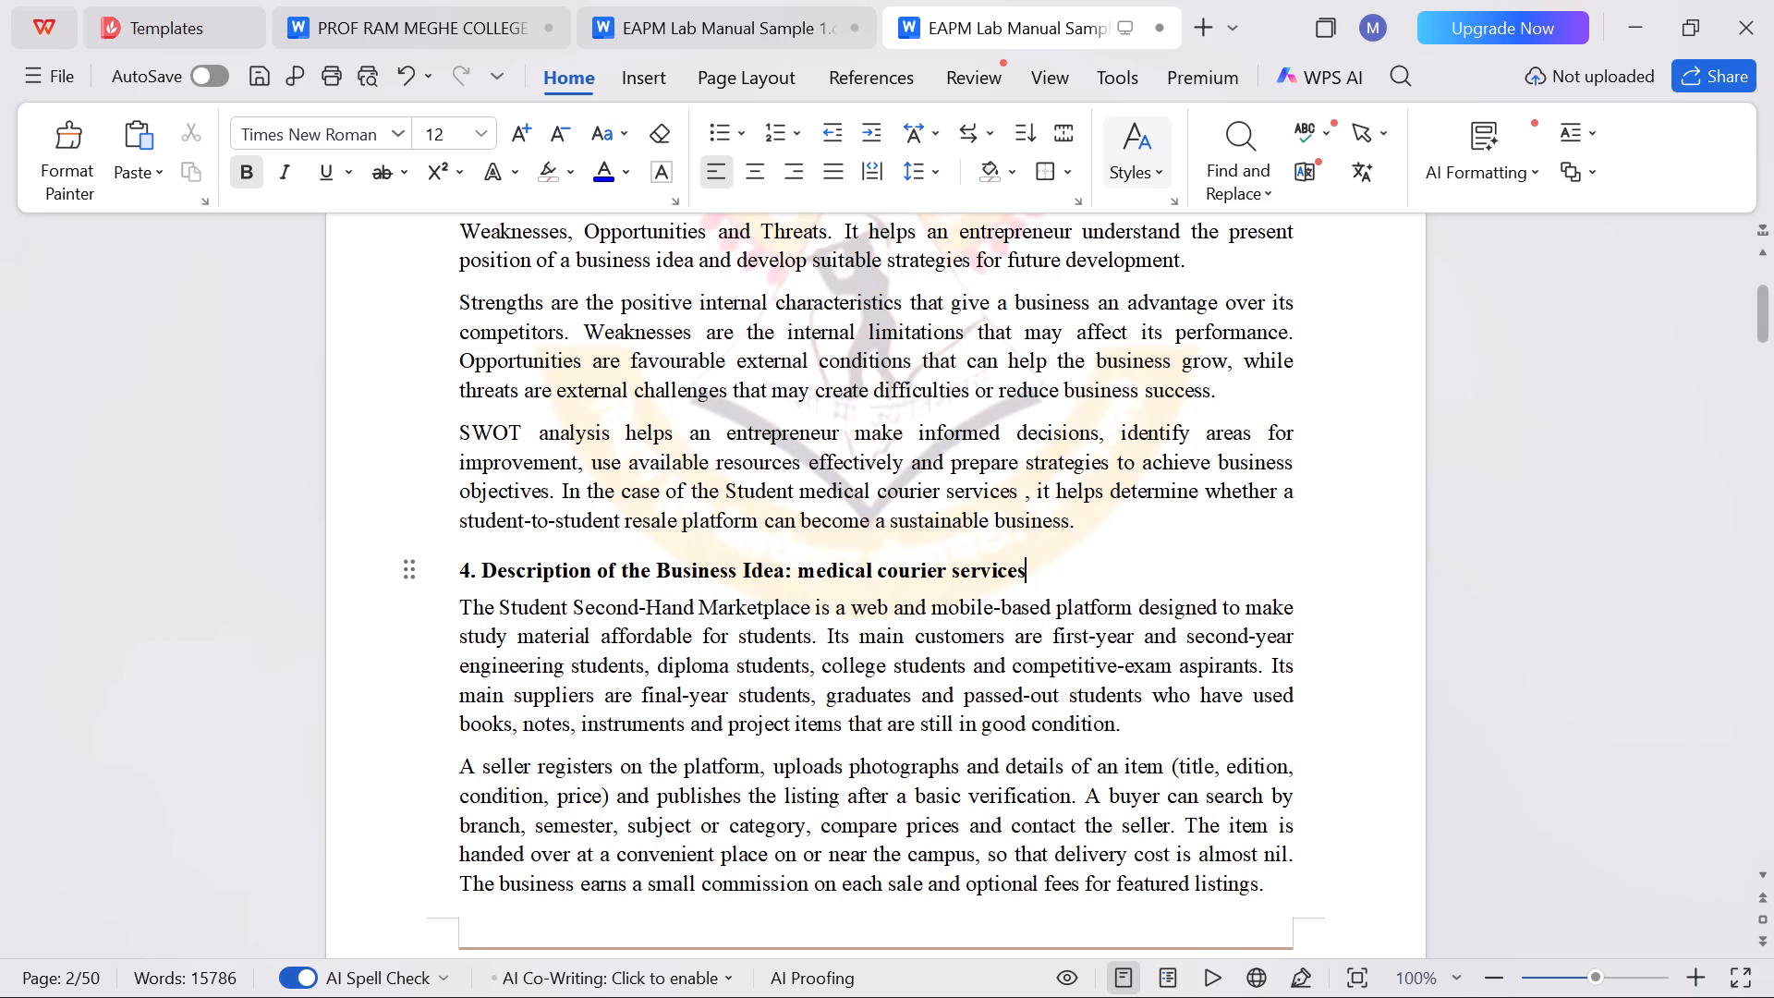
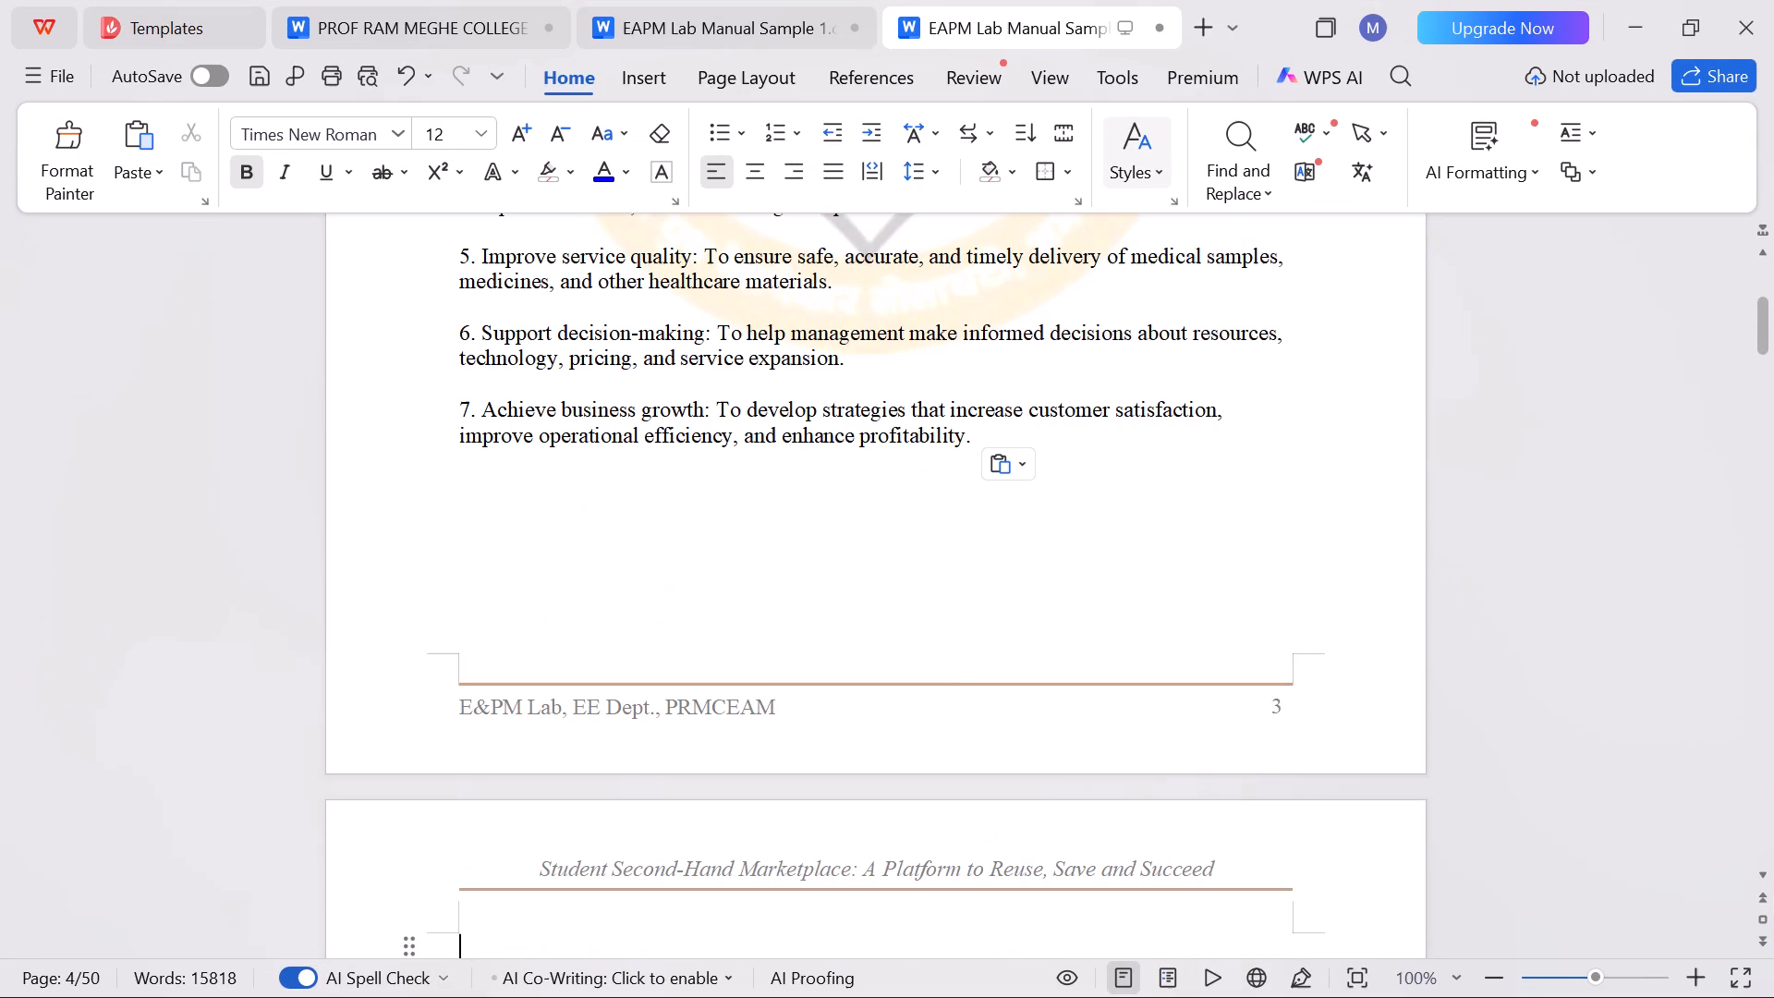
pyautogui.scroll(5, 559, 309)
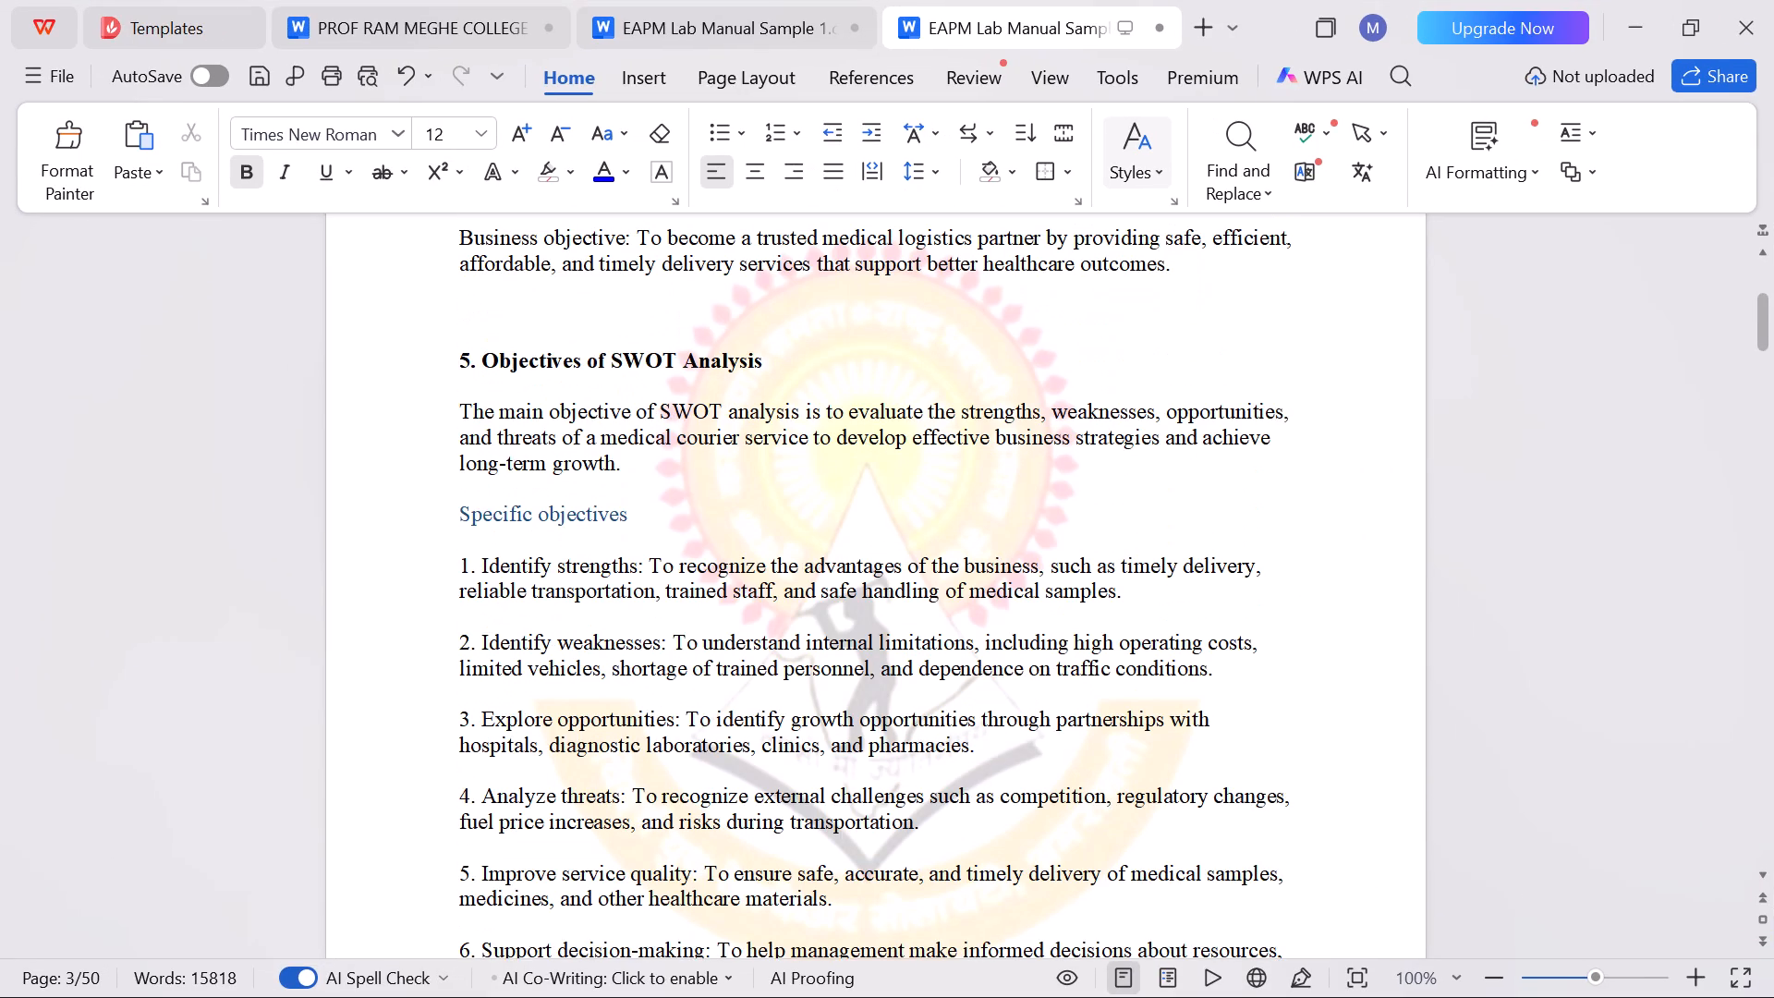
# Replace "Second-Hand Marketplace" with "medical courier service" in the section 6 heading, keeping the word "Student".
pyautogui.scroll(-3, 946, 651)
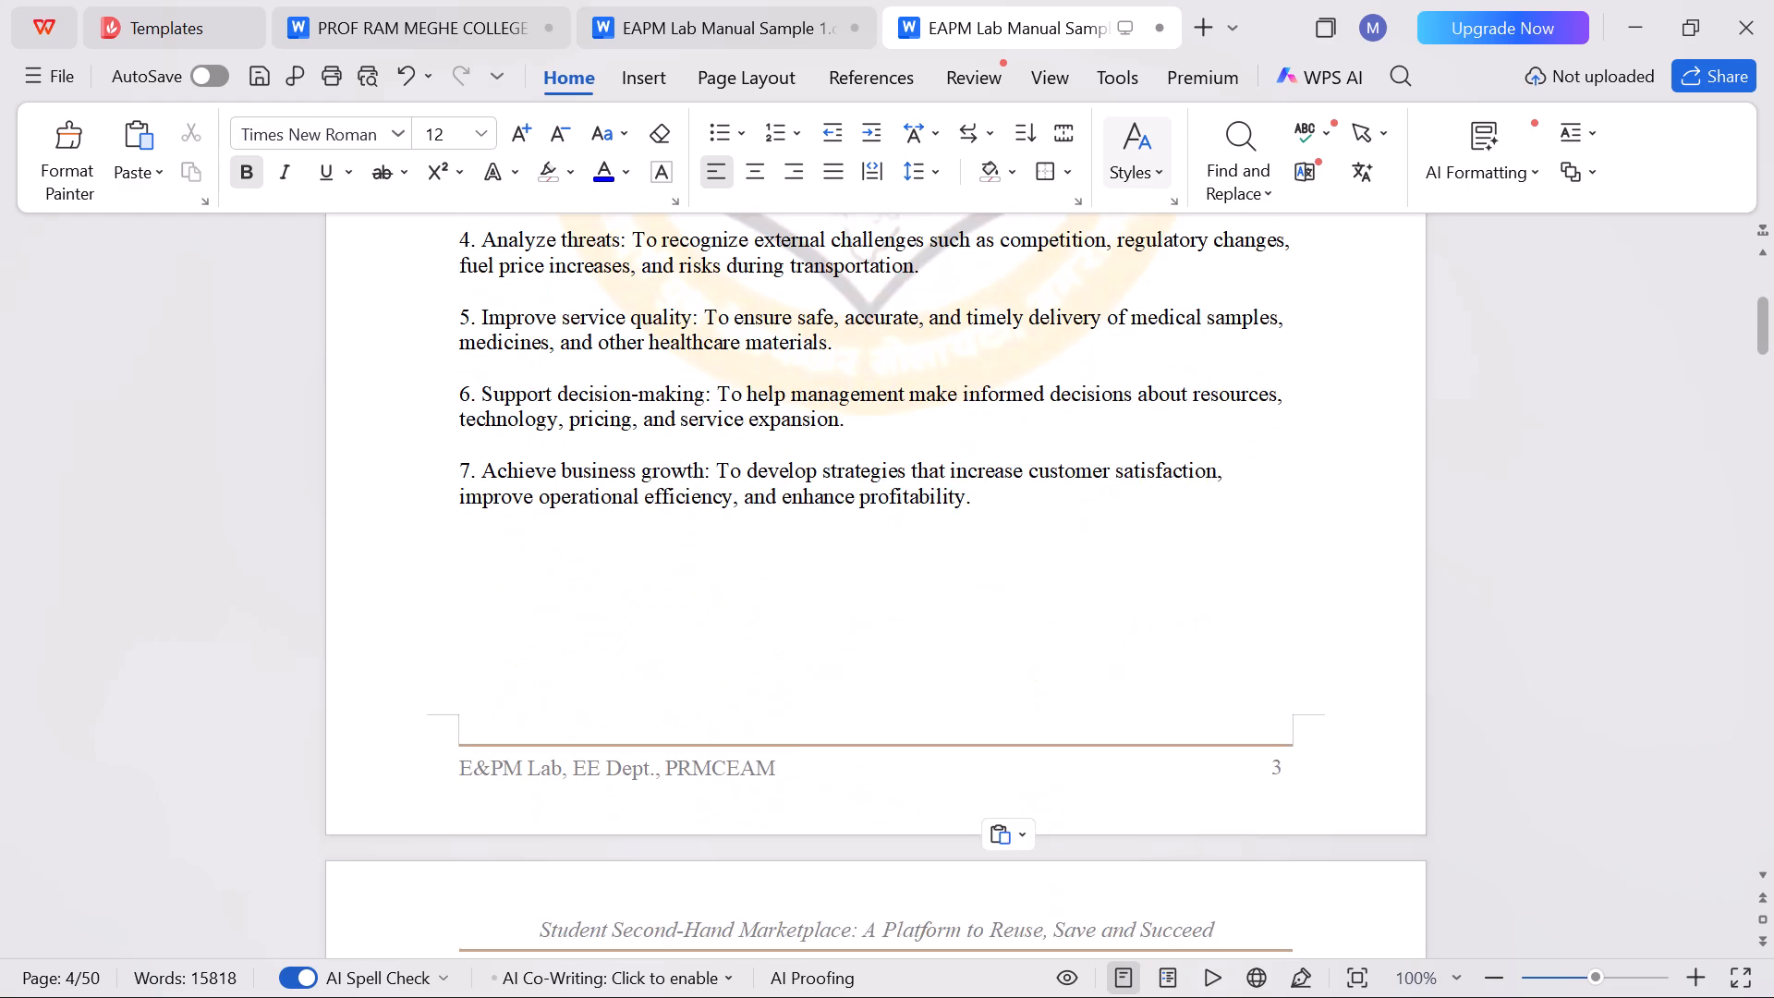
pyautogui.scroll(-5, 946, 651)
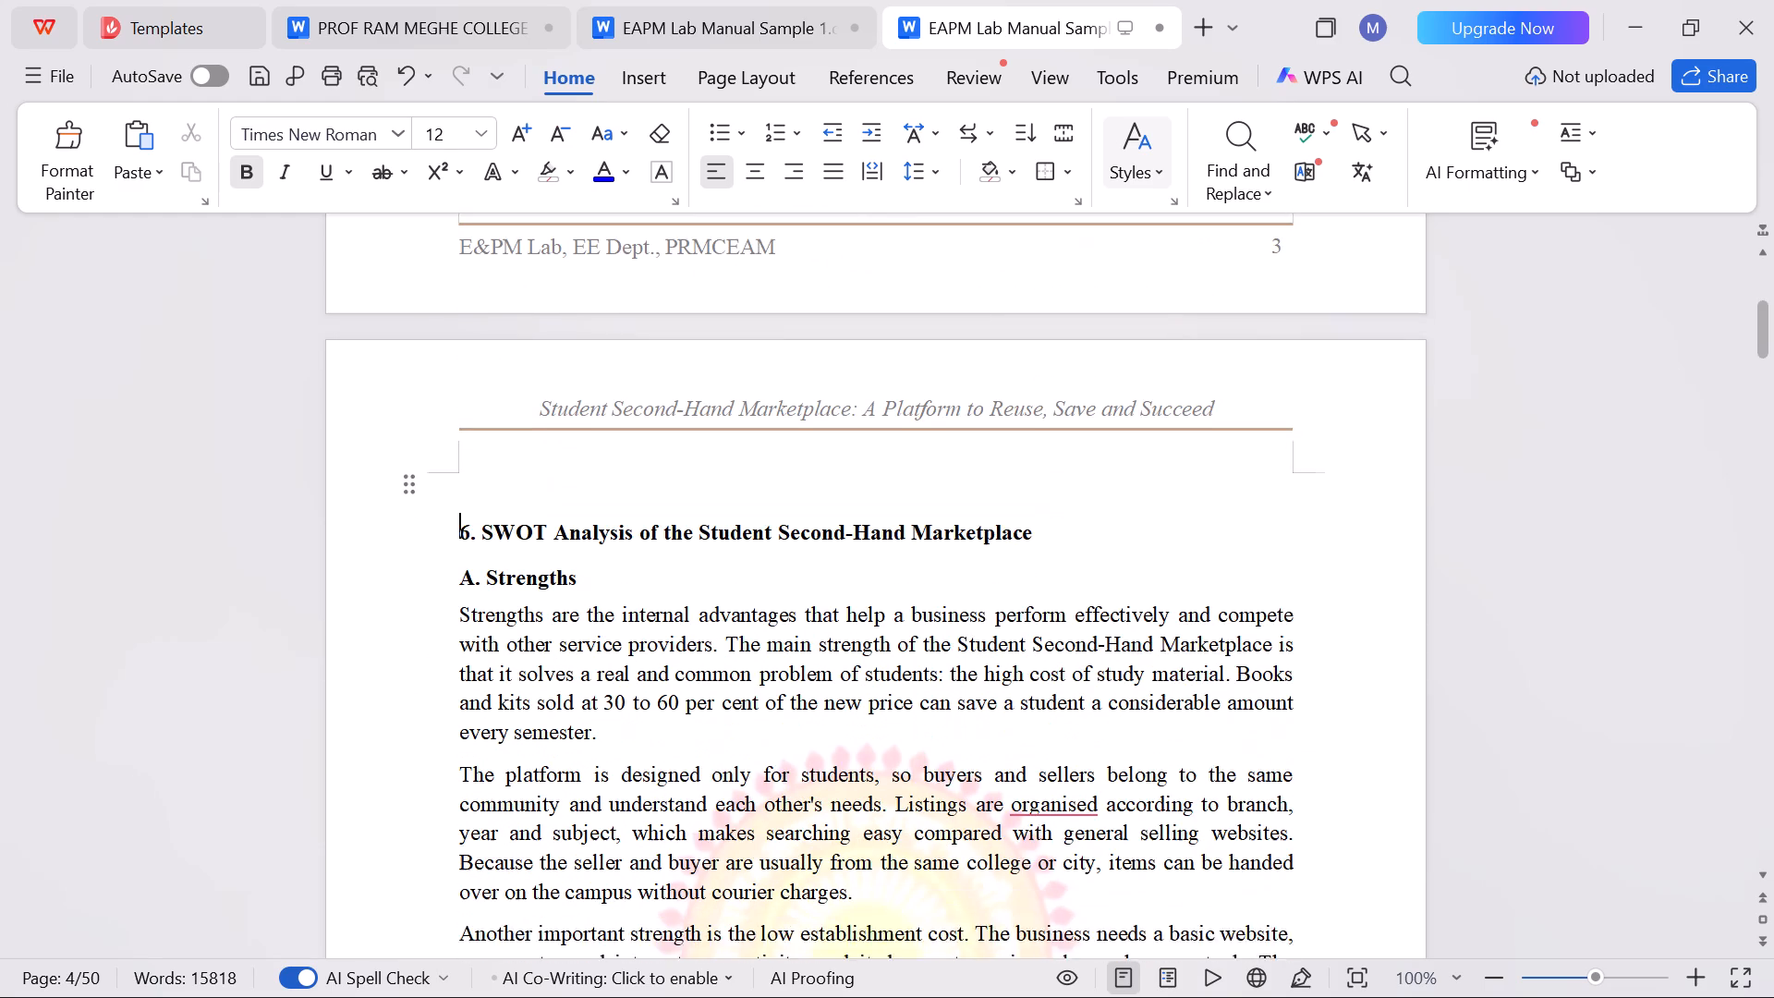
pyautogui.scroll(-1, 946, 651)
pyautogui.click(1049, 421)
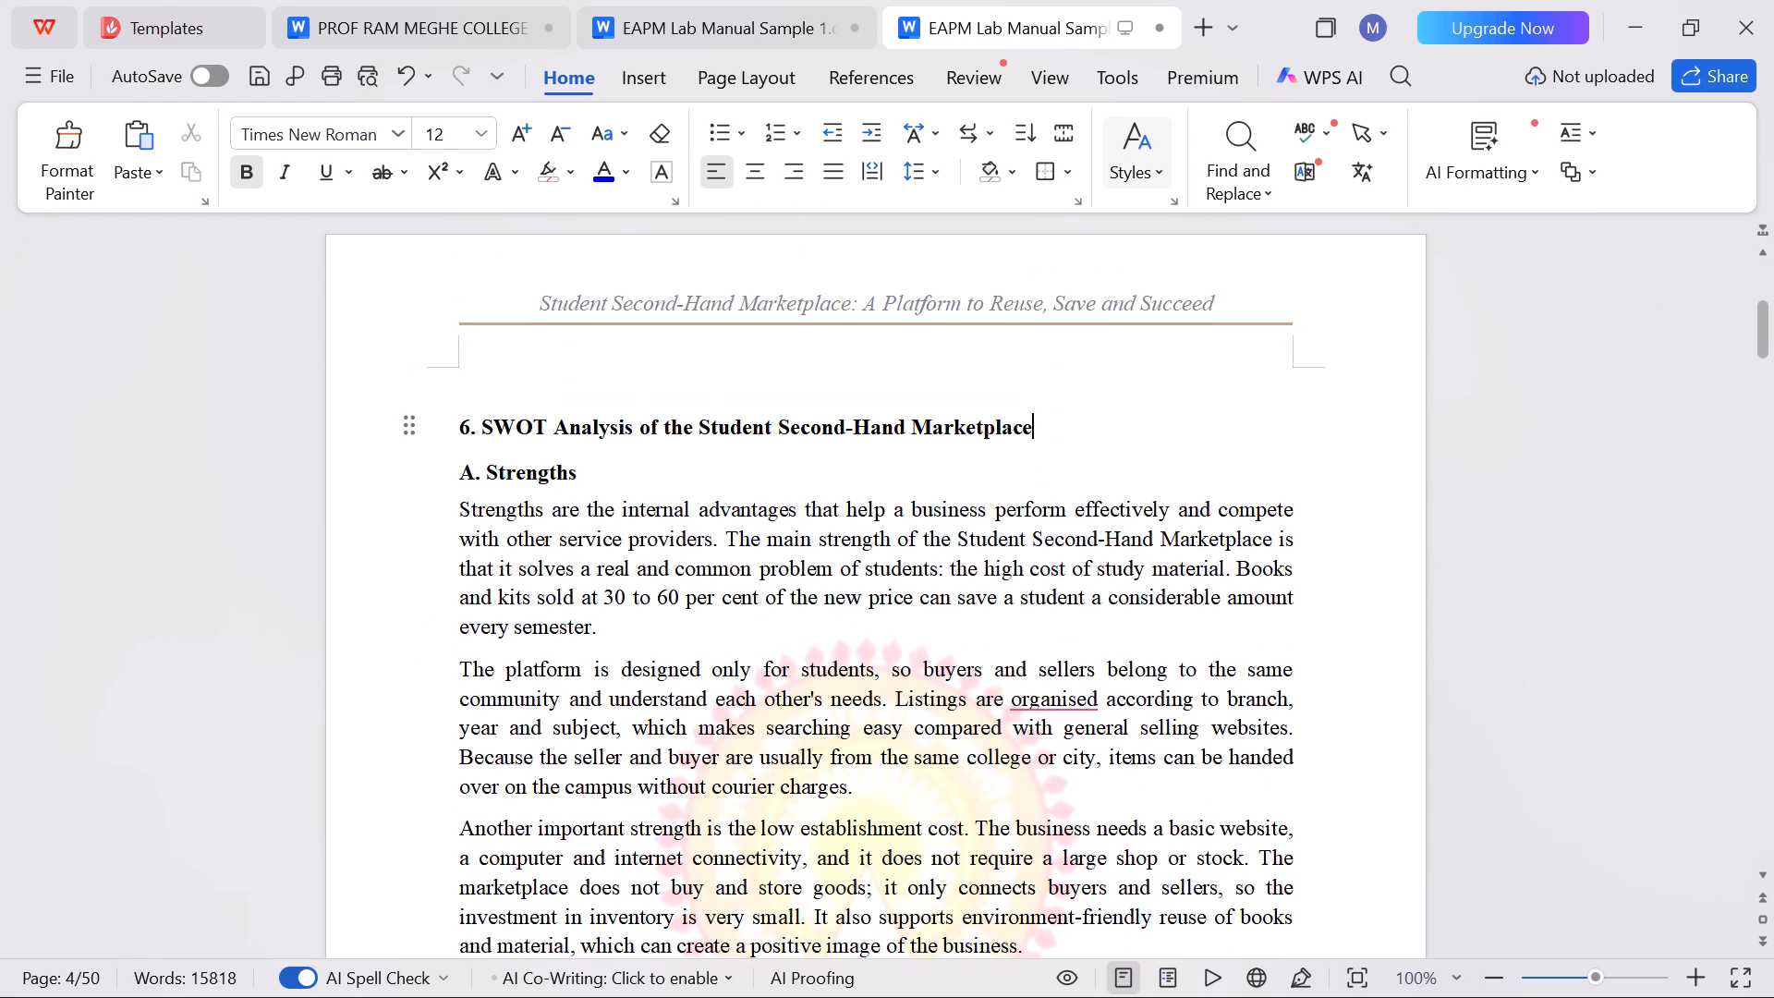
pyautogui.press('BackSpace')
pyautogui.press('BackSpace')
pyautogui.press('BackSpace')
pyautogui.press('BackSpace')
pyautogui.press('BackSpace')
pyautogui.press('BackSpace')
pyautogui.press('BackSpace')
pyautogui.press('BackSpace')
pyautogui.press('BackSpace')
pyautogui.press('BackSpace')
pyautogui.press('BackSpace')
pyautogui.press('BackSpace')
pyautogui.press('BackSpace')
pyautogui.press('BackSpace')
pyautogui.press('BackSpace')
pyautogui.press('BackSpace')
pyautogui.press('BackSpace')
pyautogui.press('BackSpace')
pyautogui.press('BackSpace')
pyautogui.press('BackSpace')
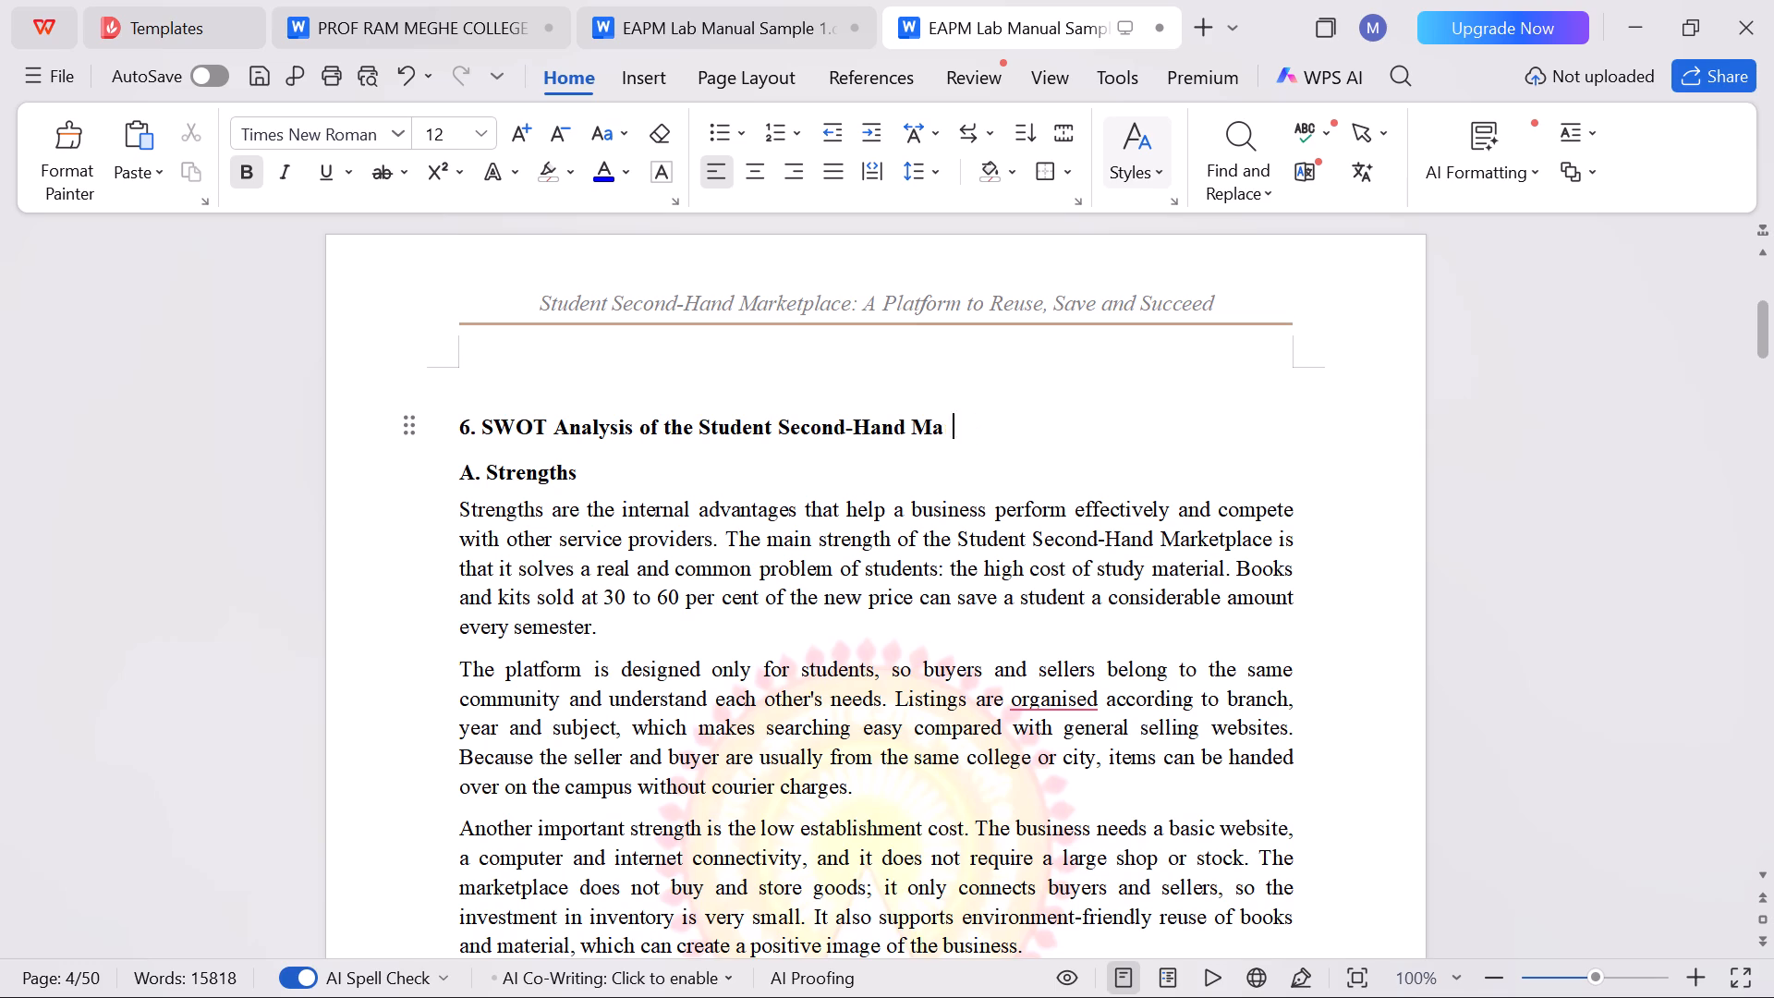
pyautogui.press('BackSpace')
pyautogui.press('BackSpace')
pyautogui.press('BackSpace')
pyautogui.press('BackSpace')
pyautogui.press('BackSpace')
pyautogui.press('BackSpace')
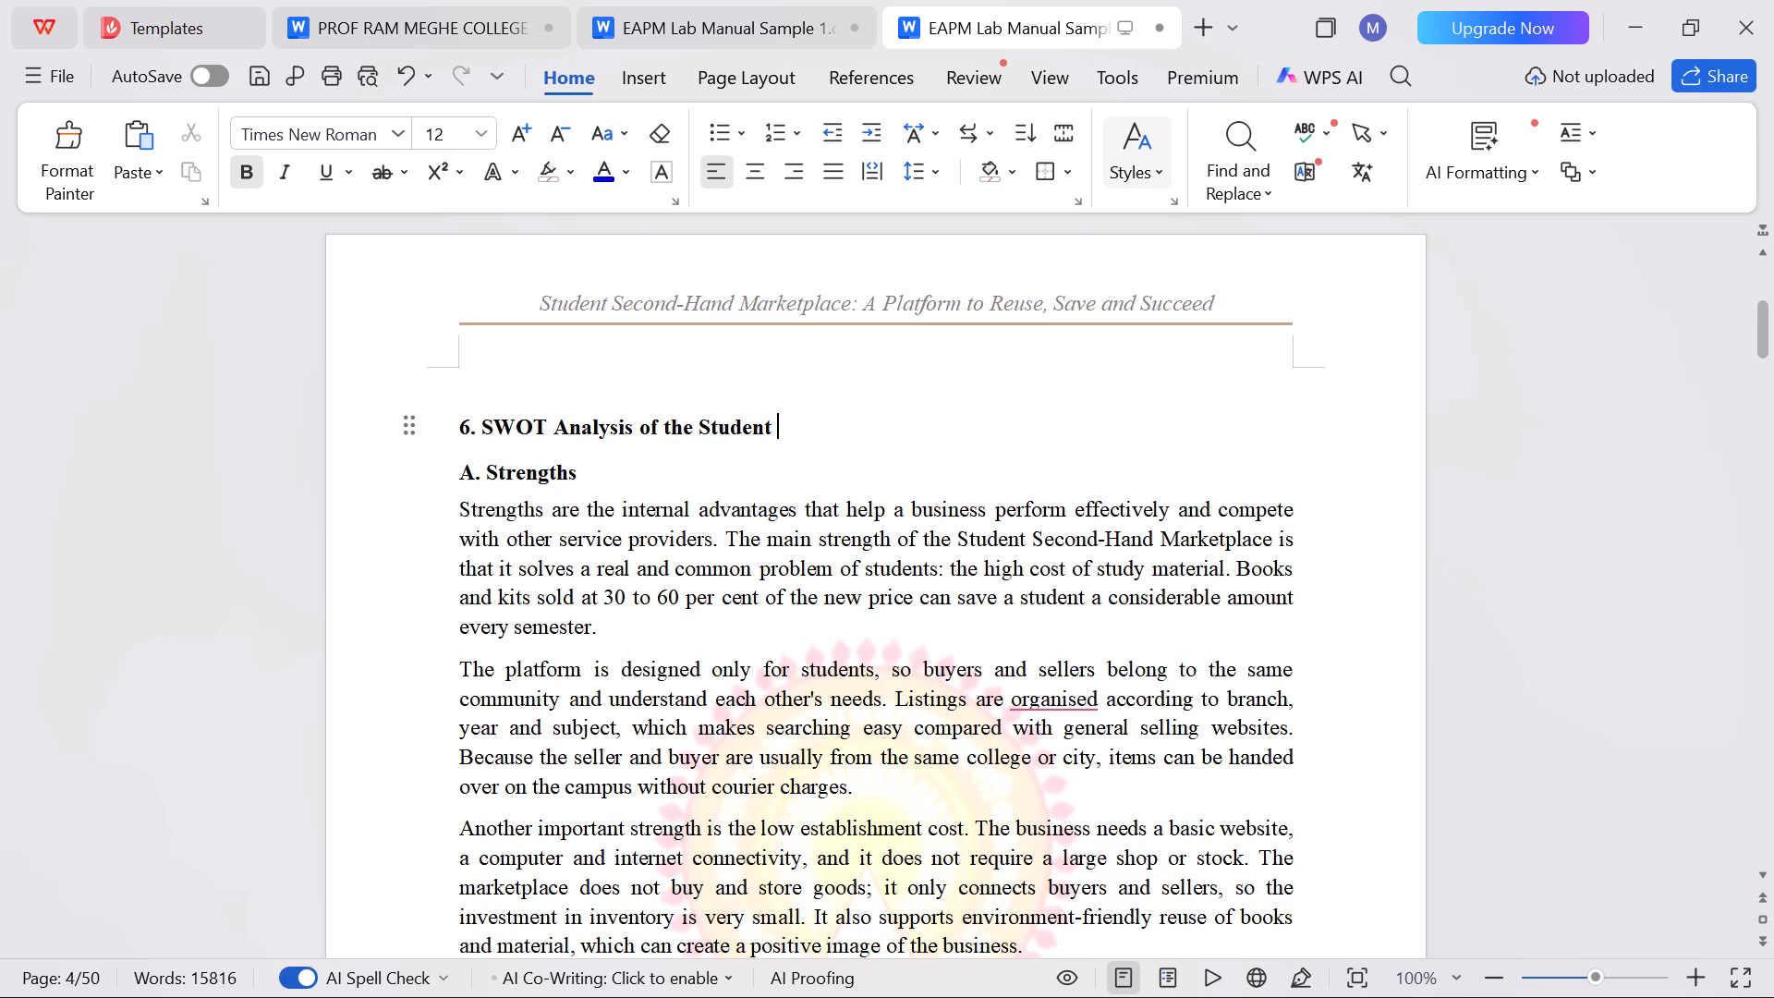
pyautogui.write('medical courier service')
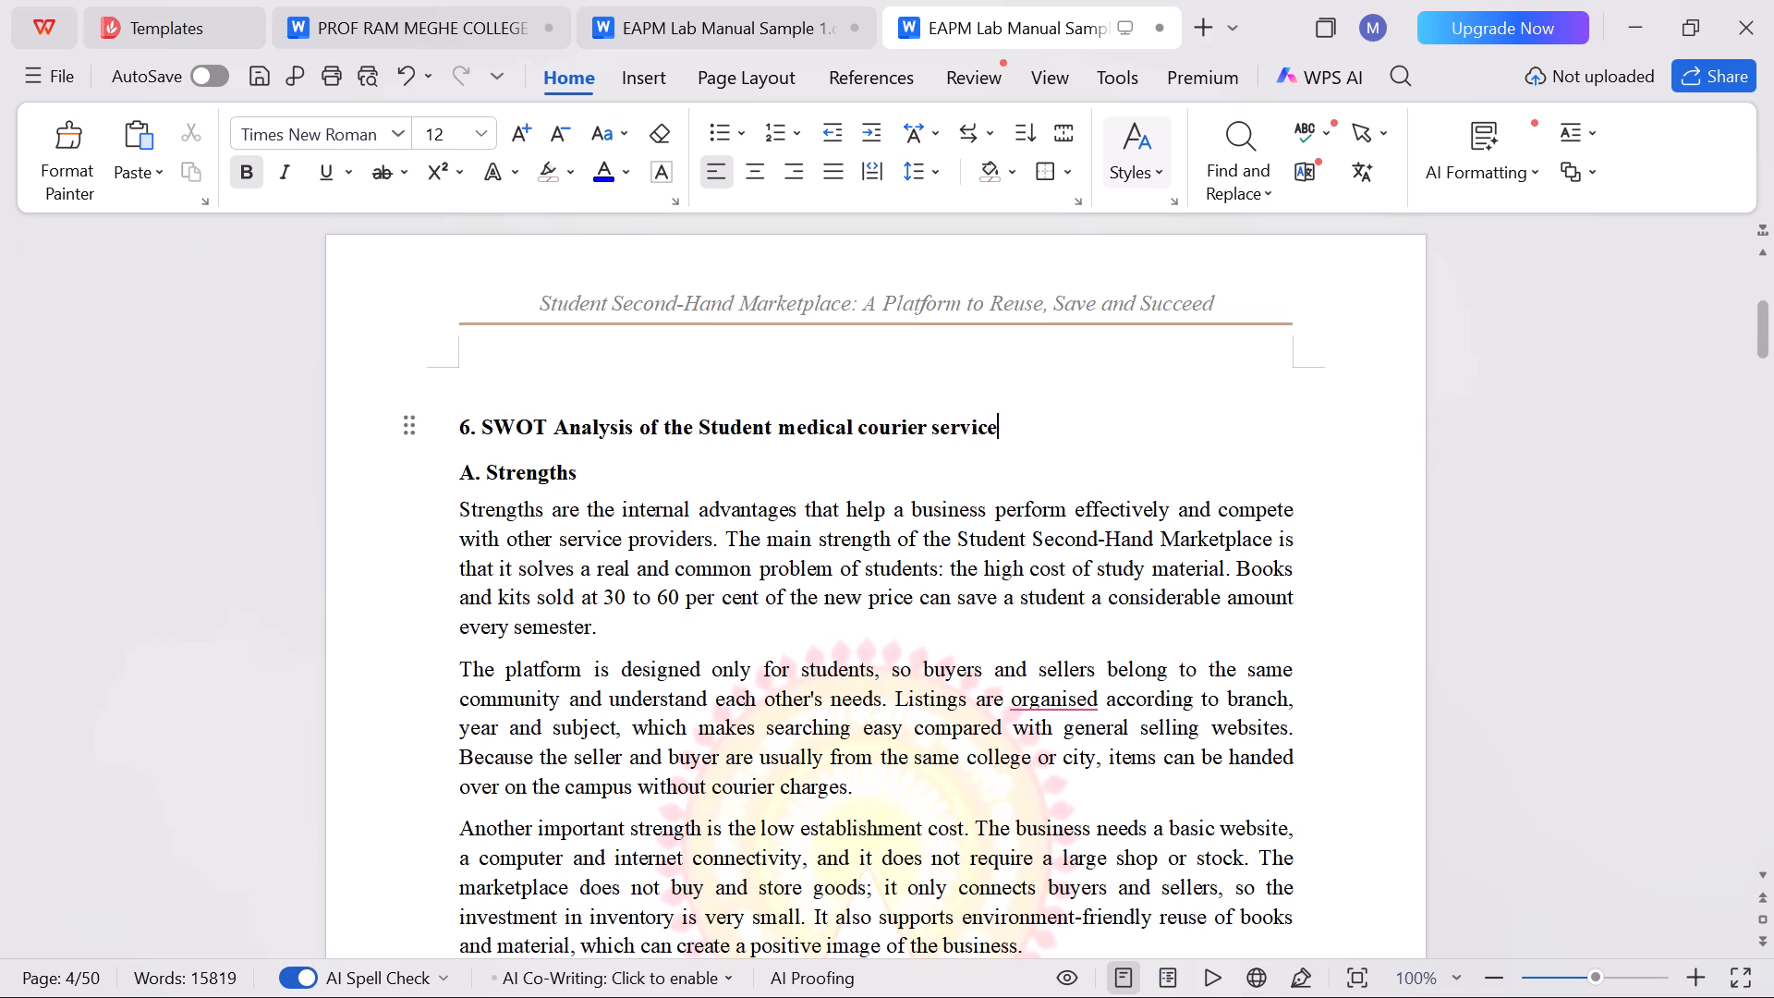
# Look through the remaining marketplace content from section 6 Strengths through the SWOT matrix tables to the section 8 flowchart.
pyautogui.scroll(-3, 1124, 591)
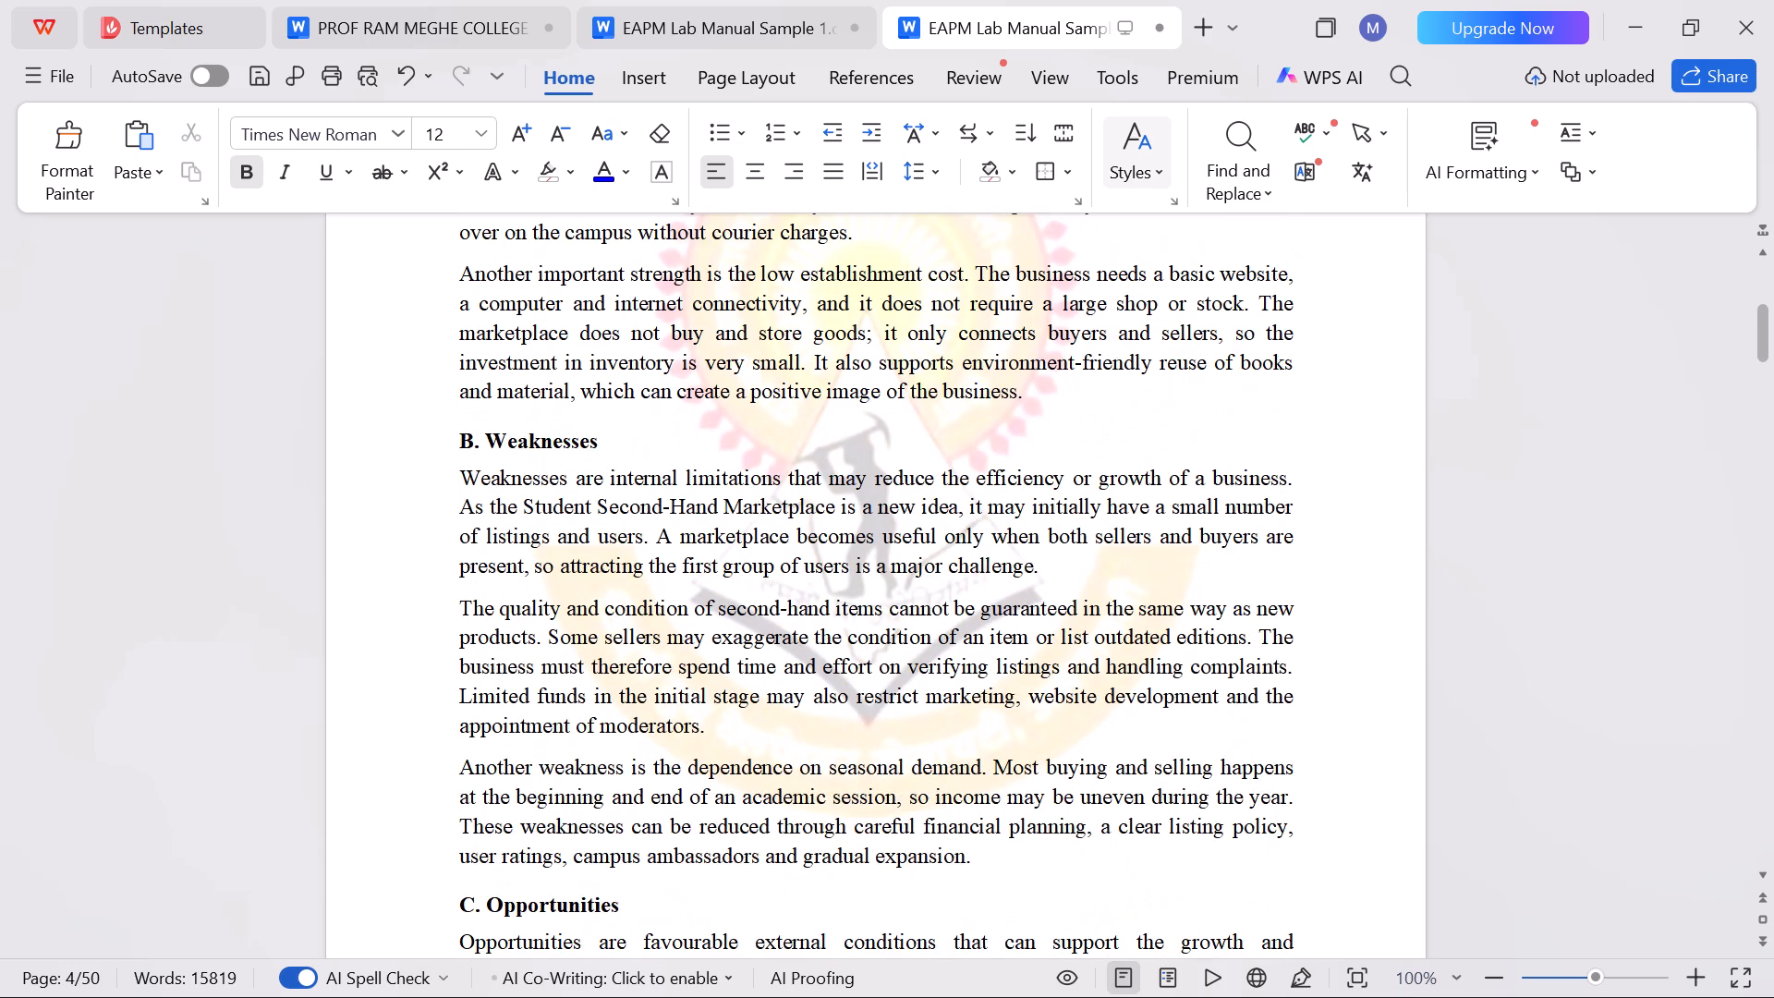
pyautogui.scroll(-1, 1124, 591)
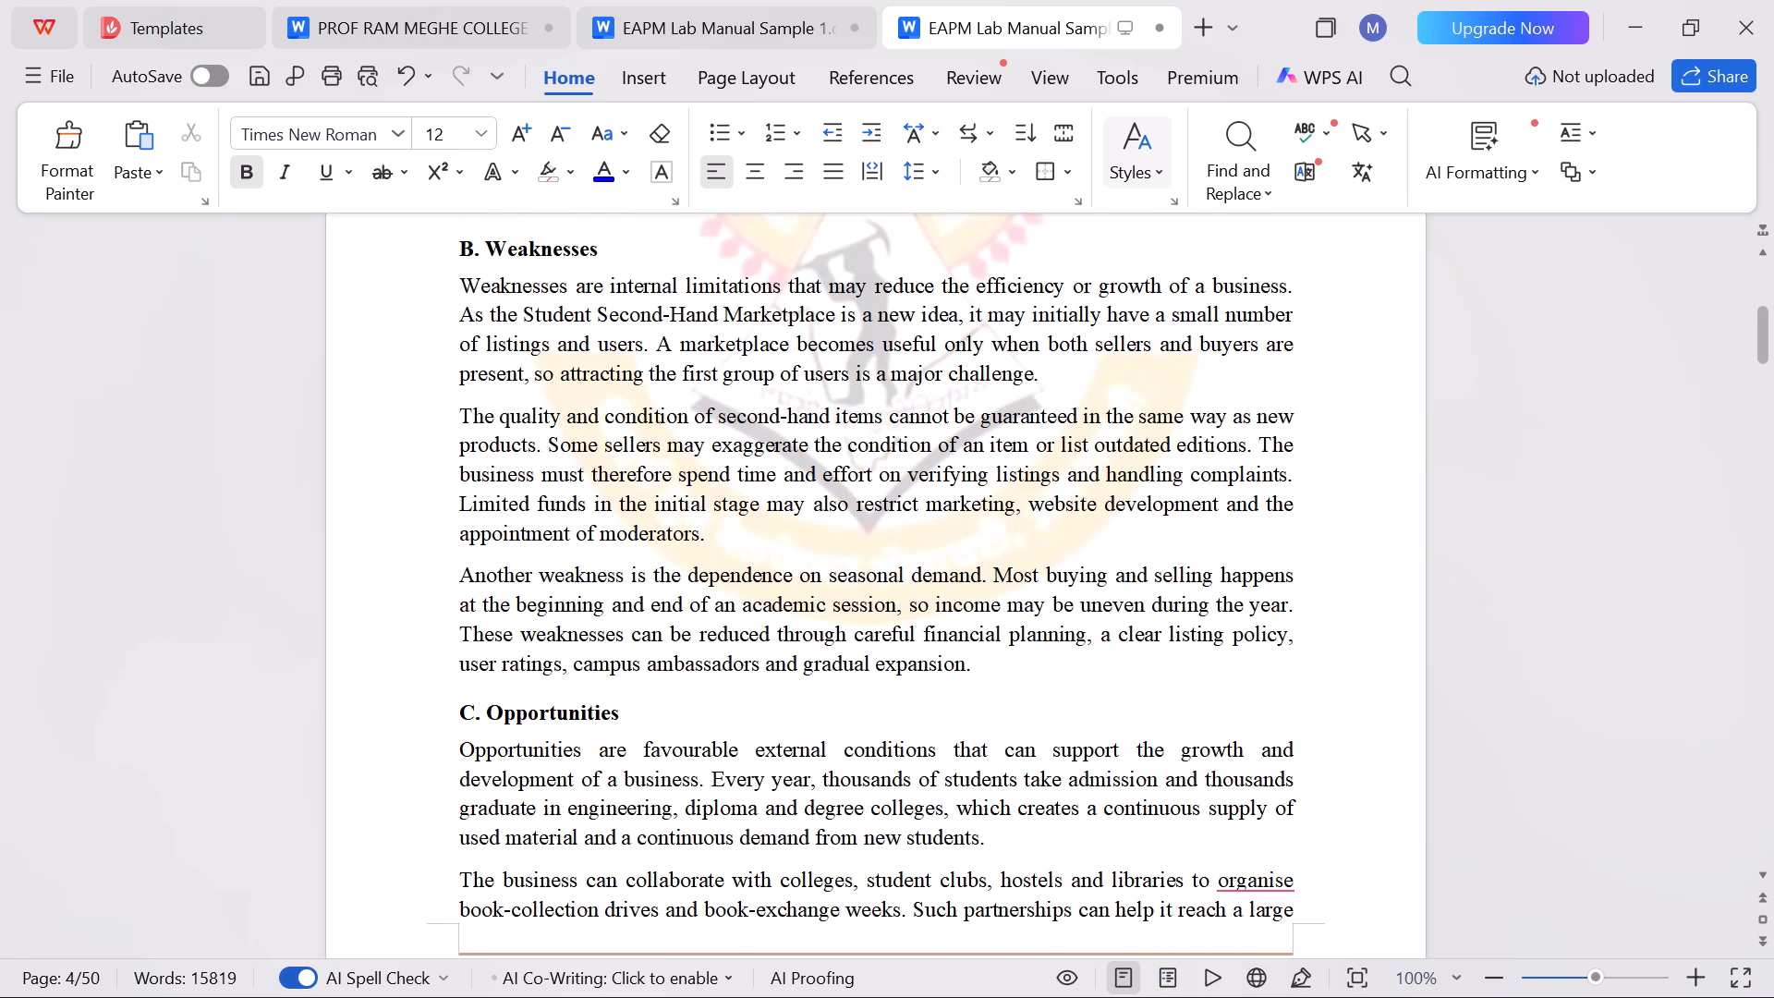
pyautogui.scroll(5, 1124, 591)
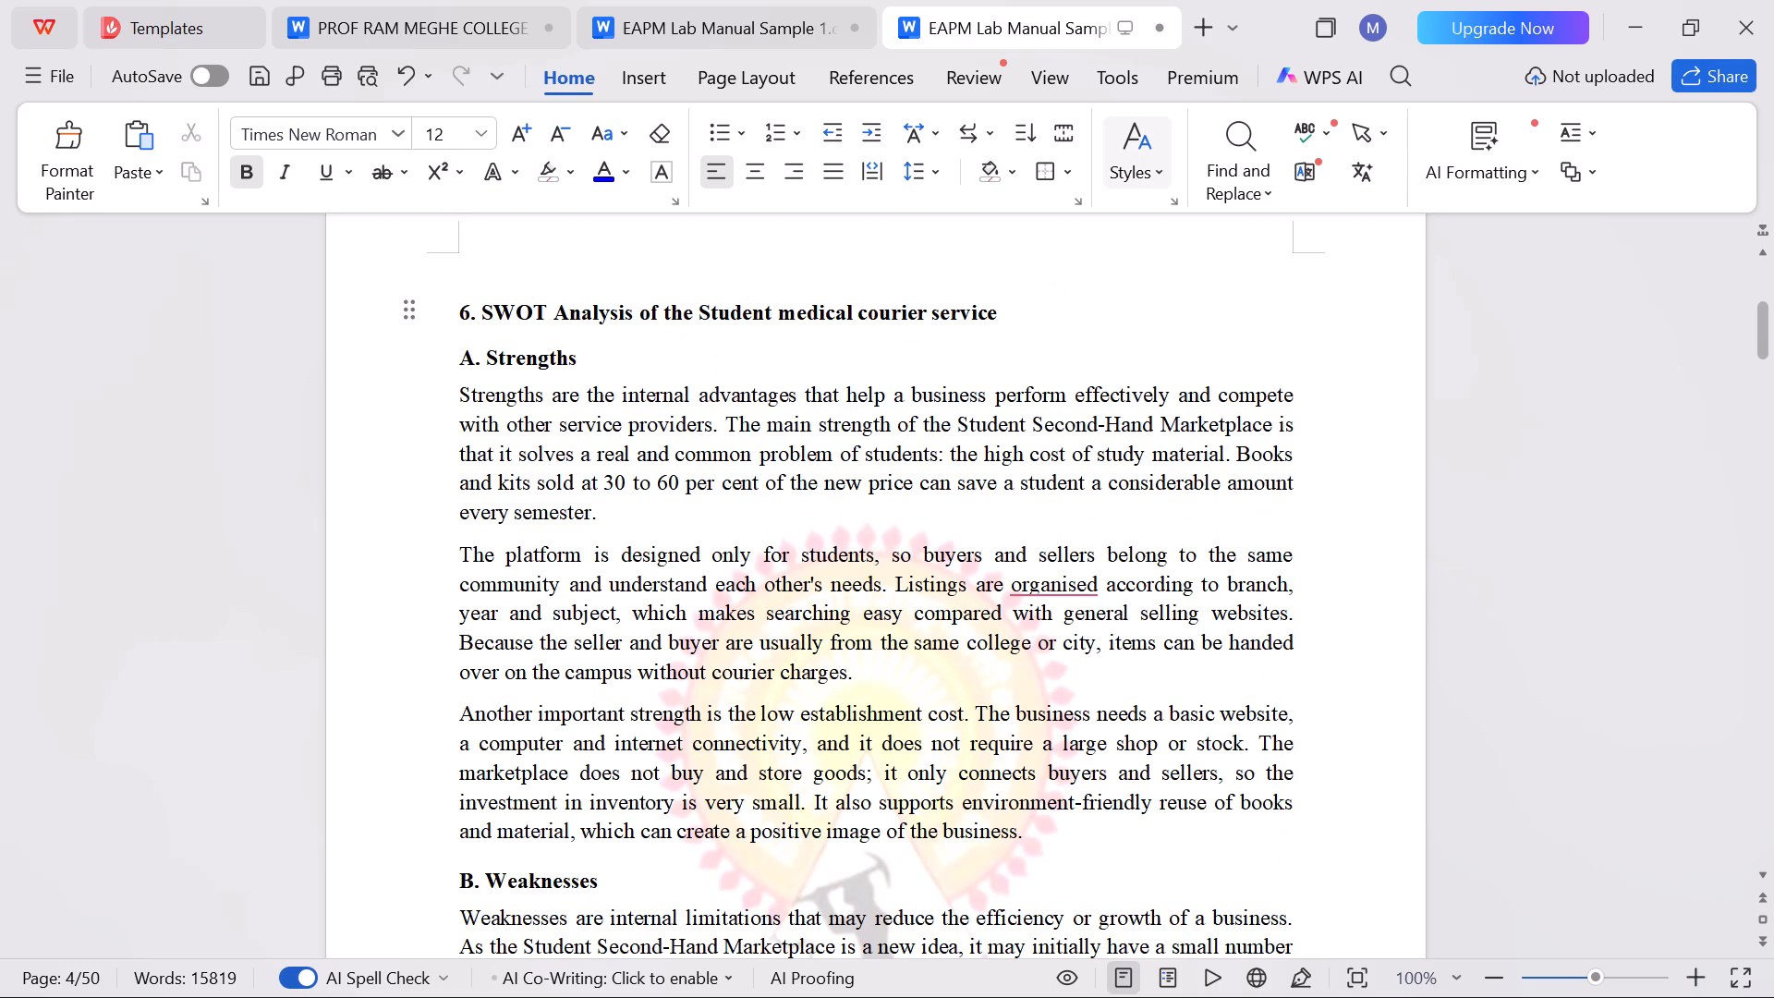
pyautogui.scroll(-2, 1071, 513)
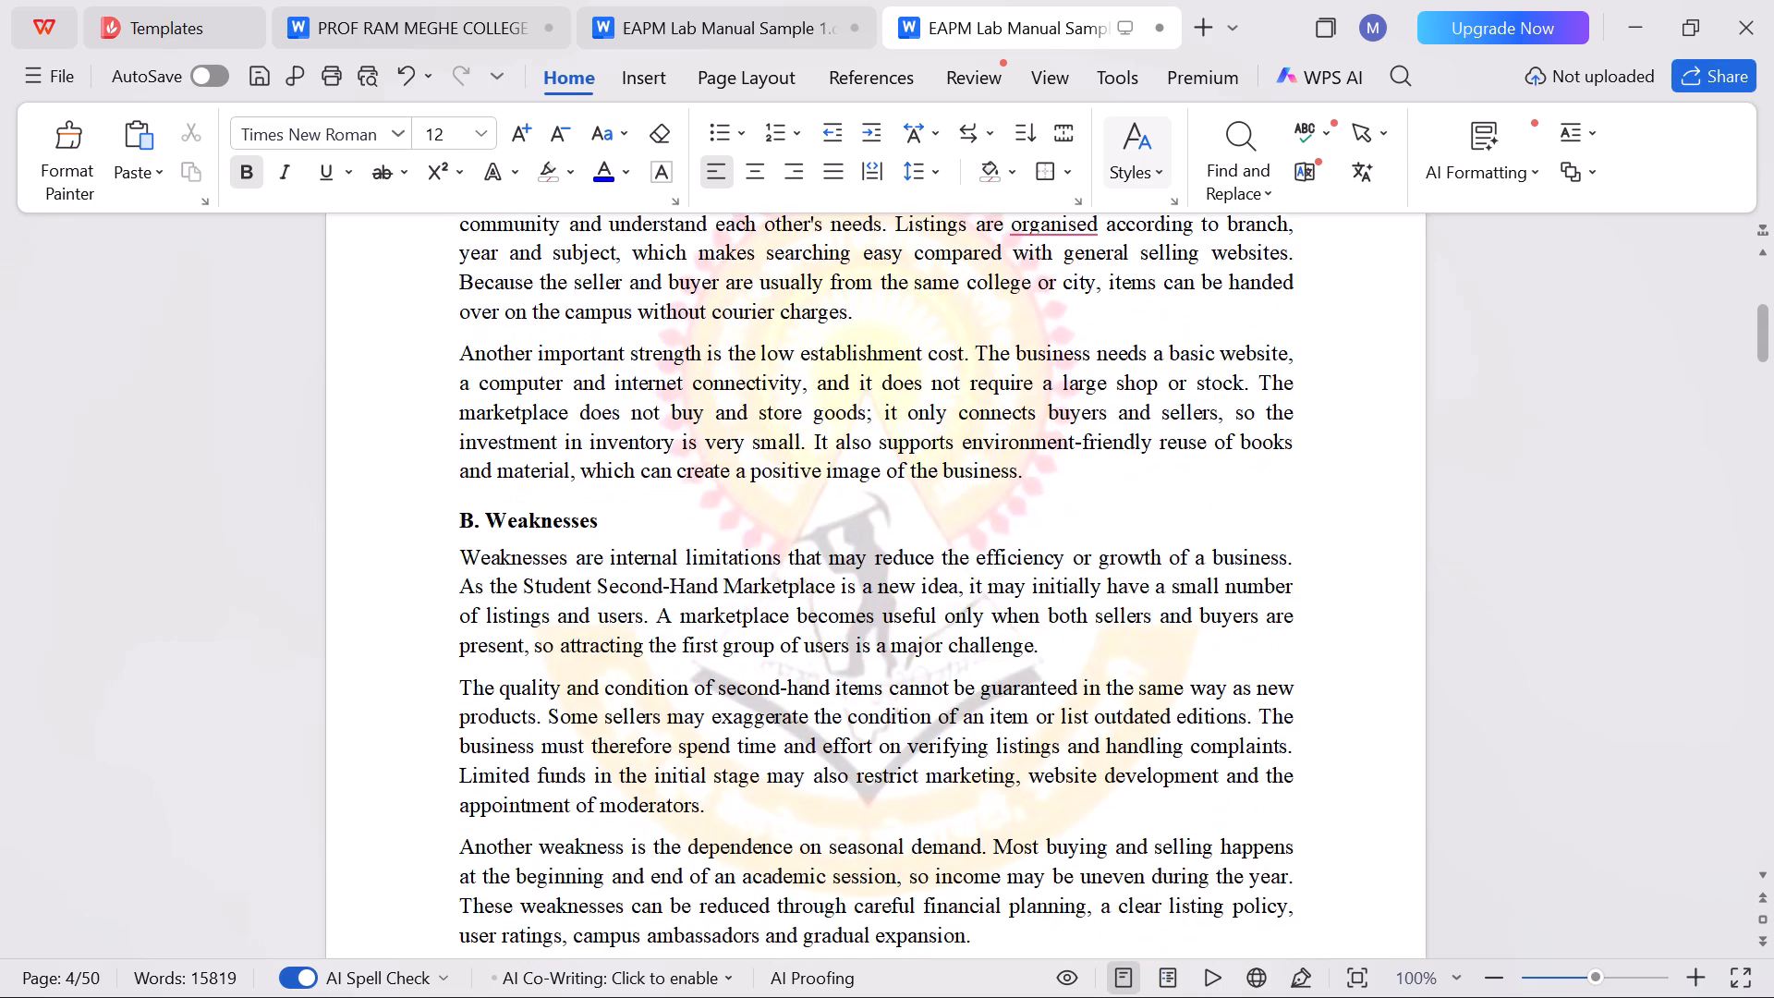
pyautogui.scroll(-7, 1071, 513)
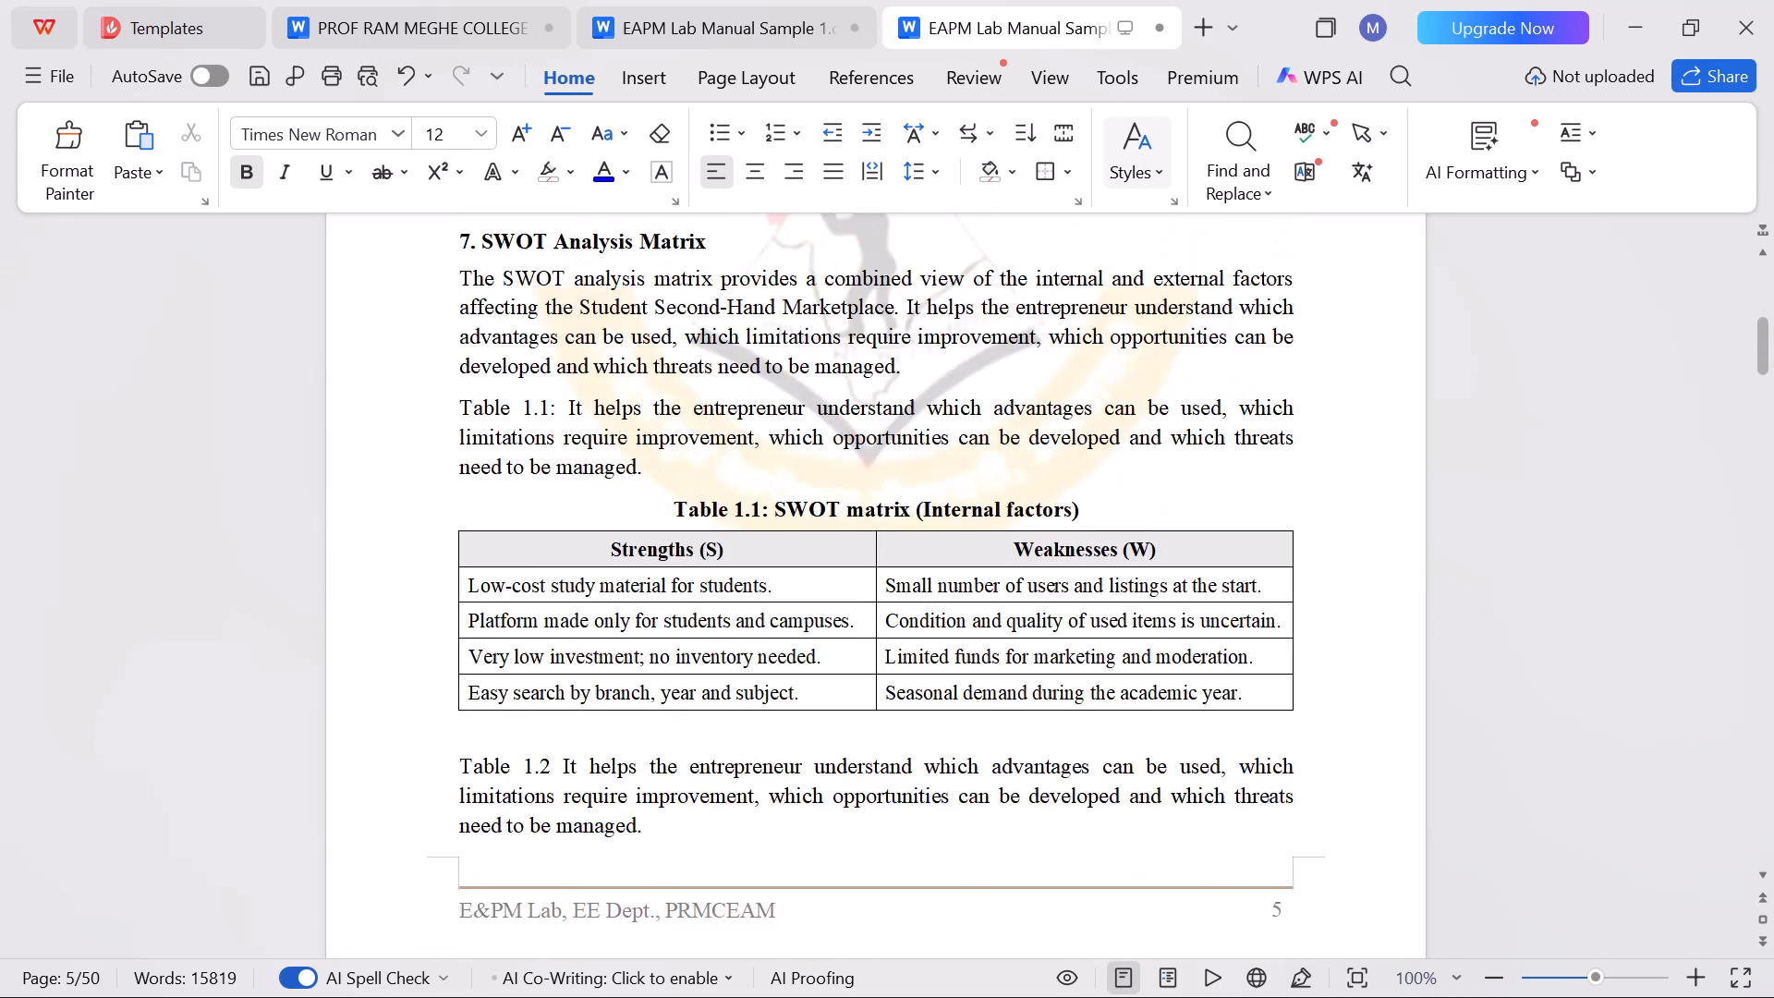
pyautogui.scroll(-5, 1071, 513)
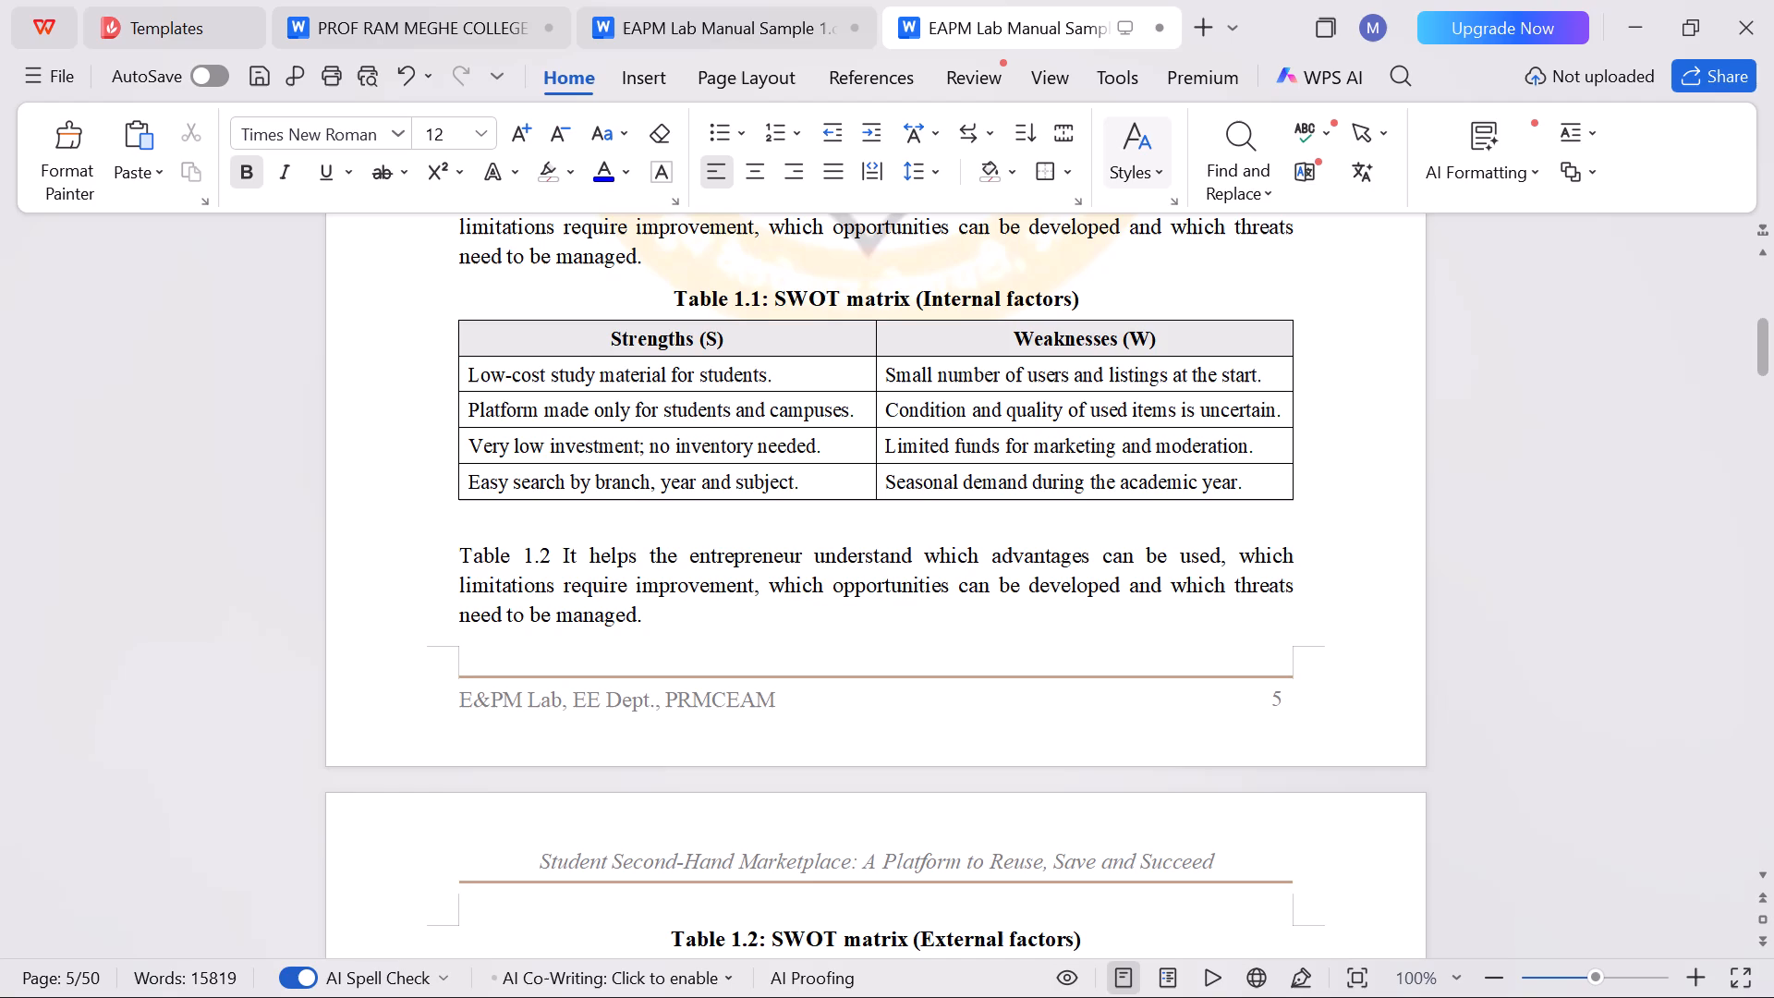
pyautogui.scroll(-5, 1071, 513)
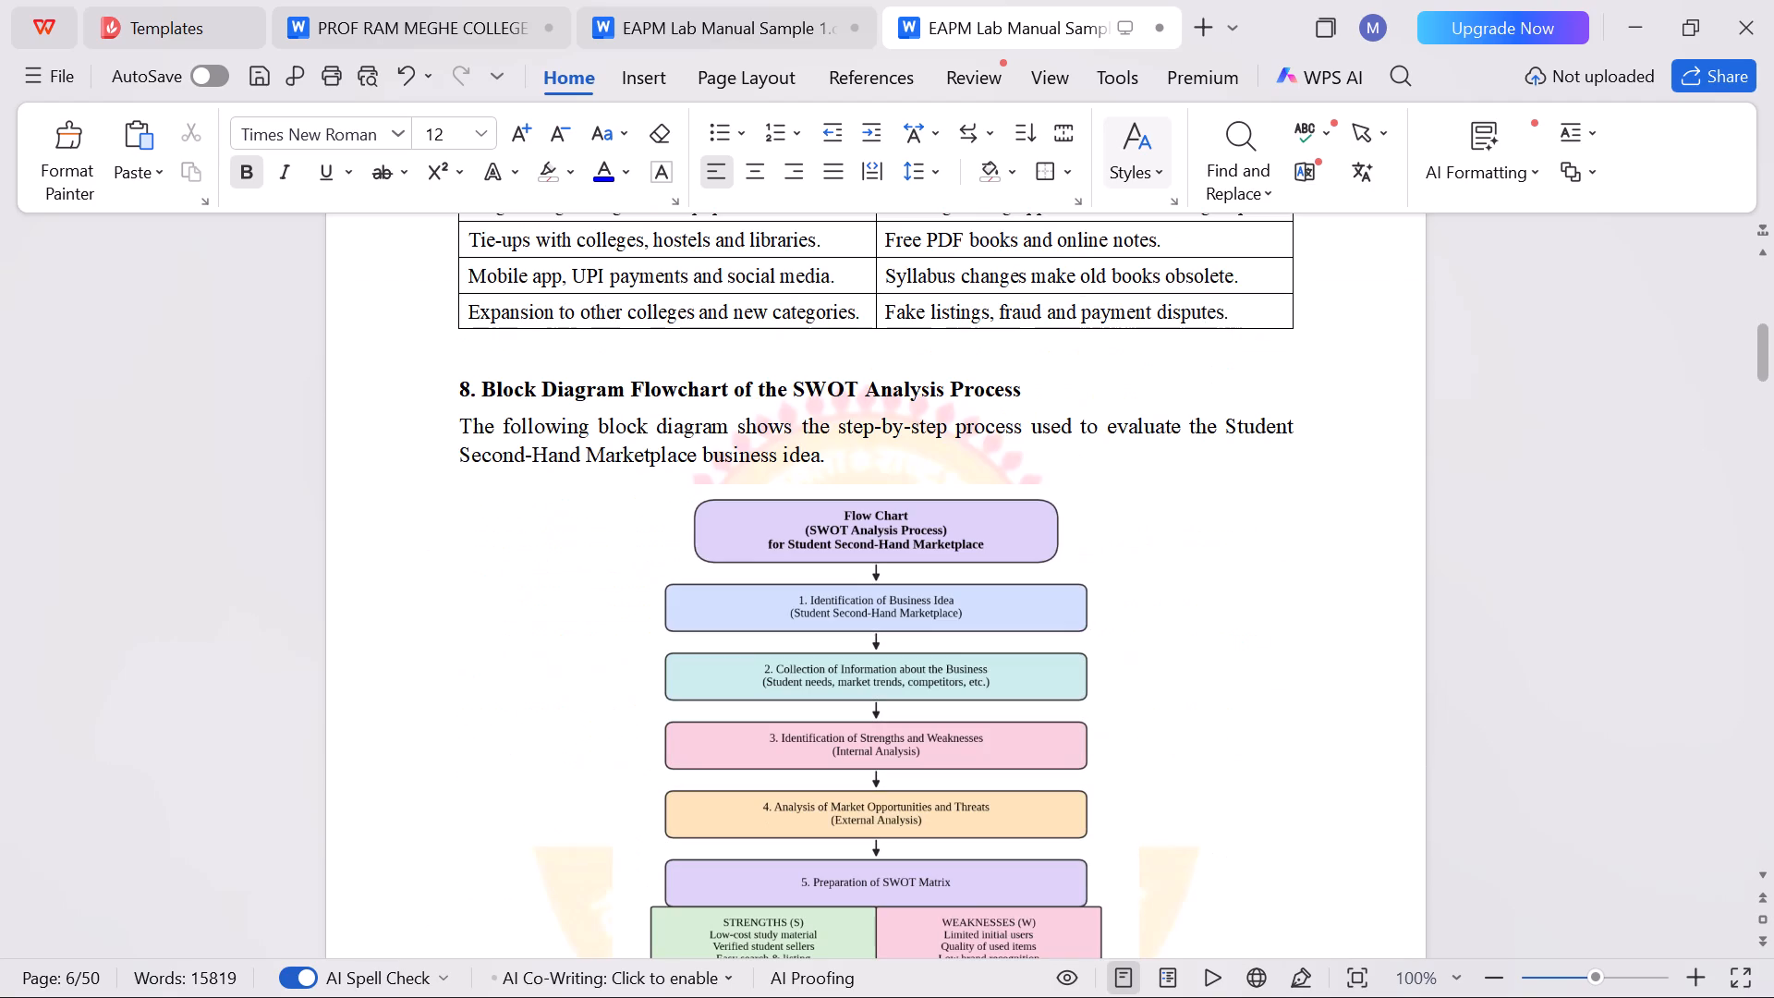
# Look through the remaining marketplace text from the section 8 flowchart to the closing SWOT paragraphs, returning to section 6 Strengths.
pyautogui.scroll(-4, 1071, 513)
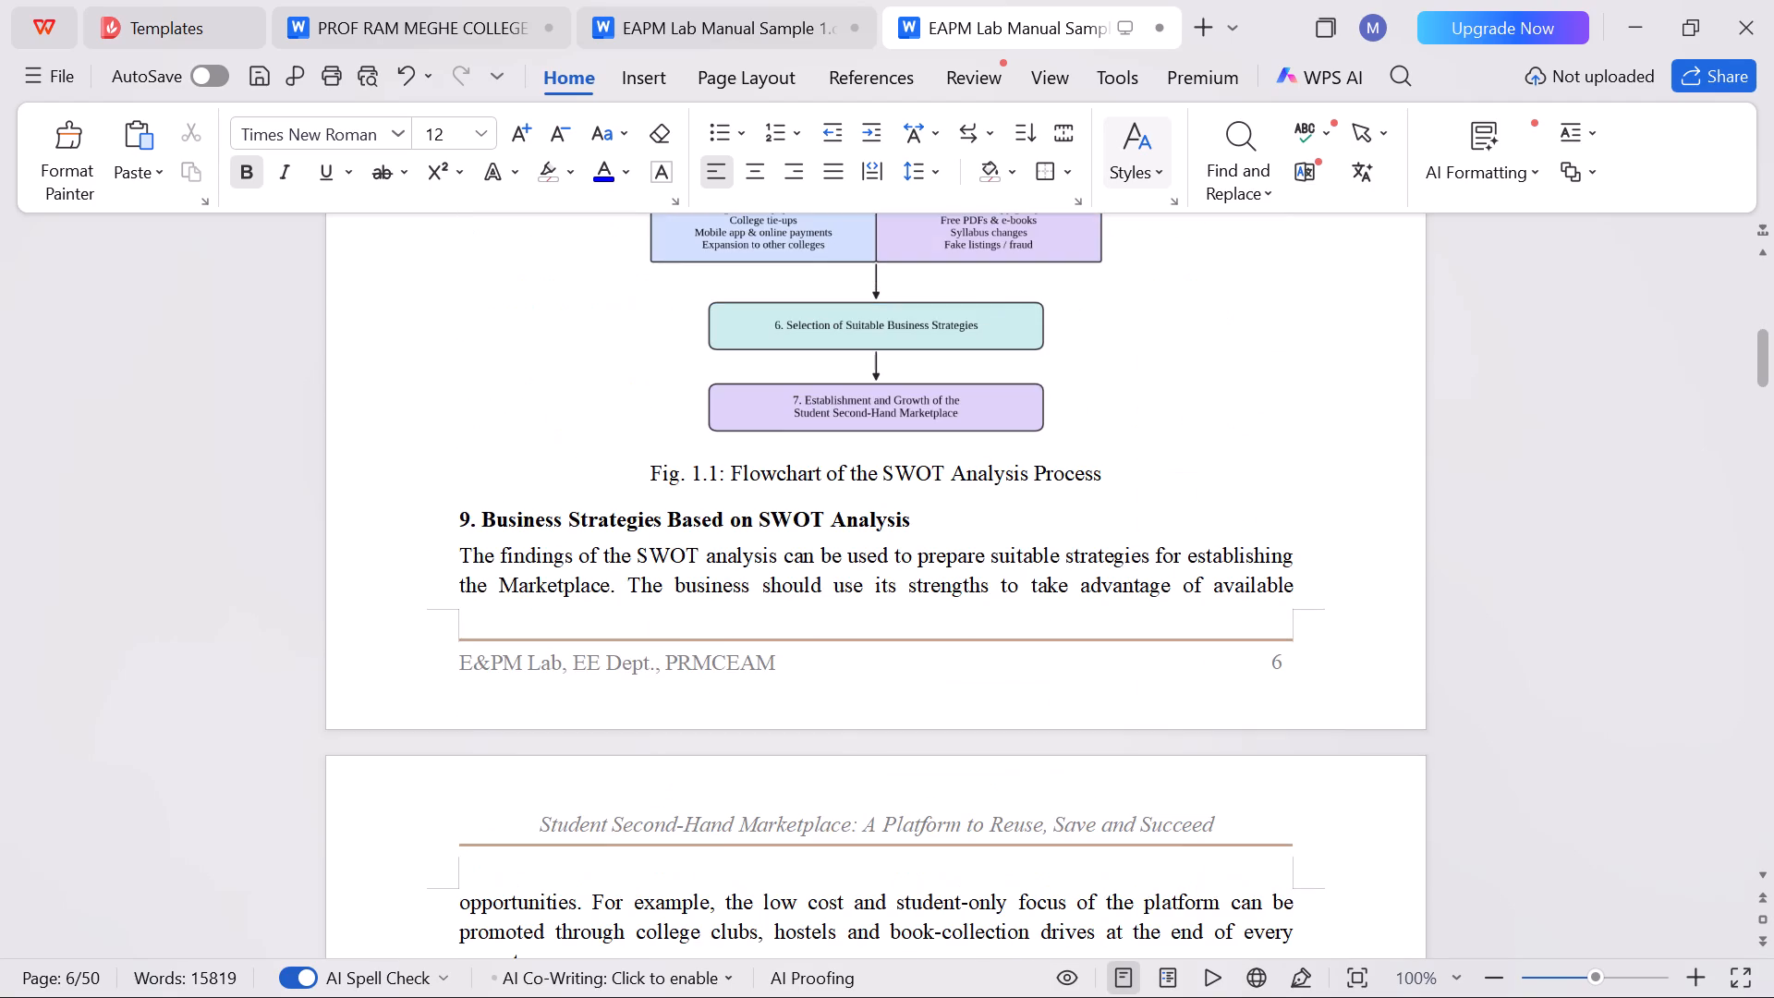
pyautogui.scroll(-7, 1071, 513)
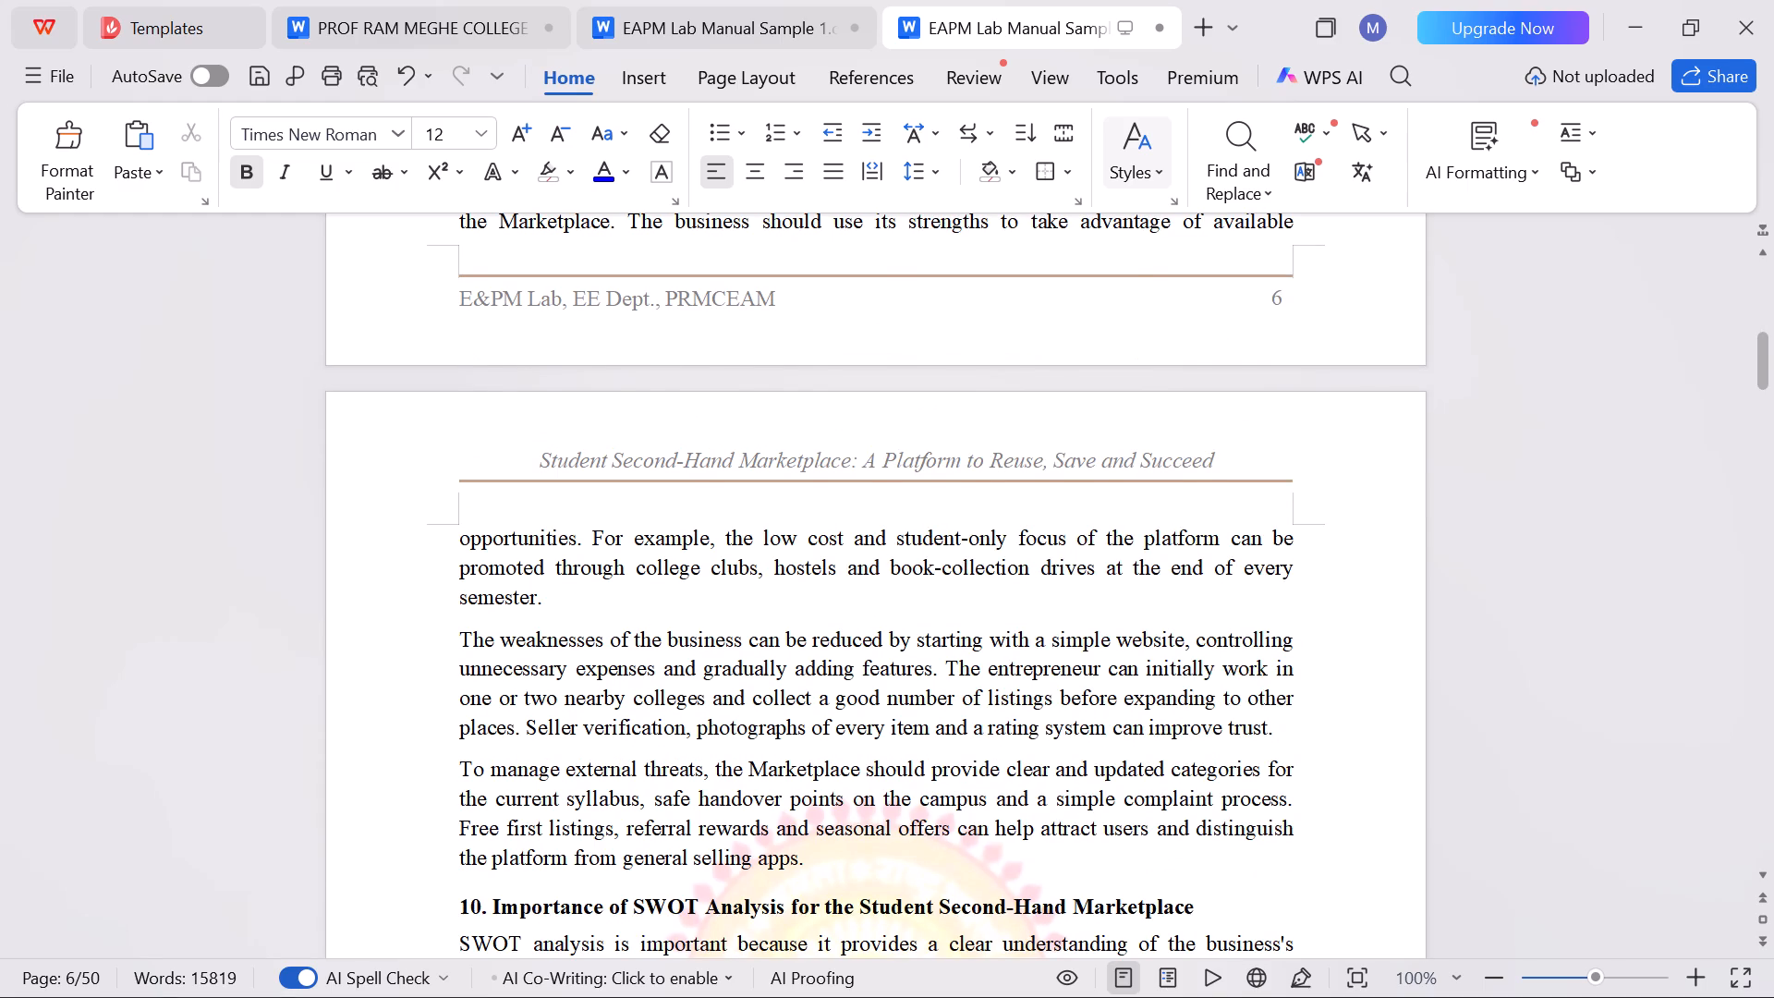
pyautogui.scroll(-4, 1071, 513)
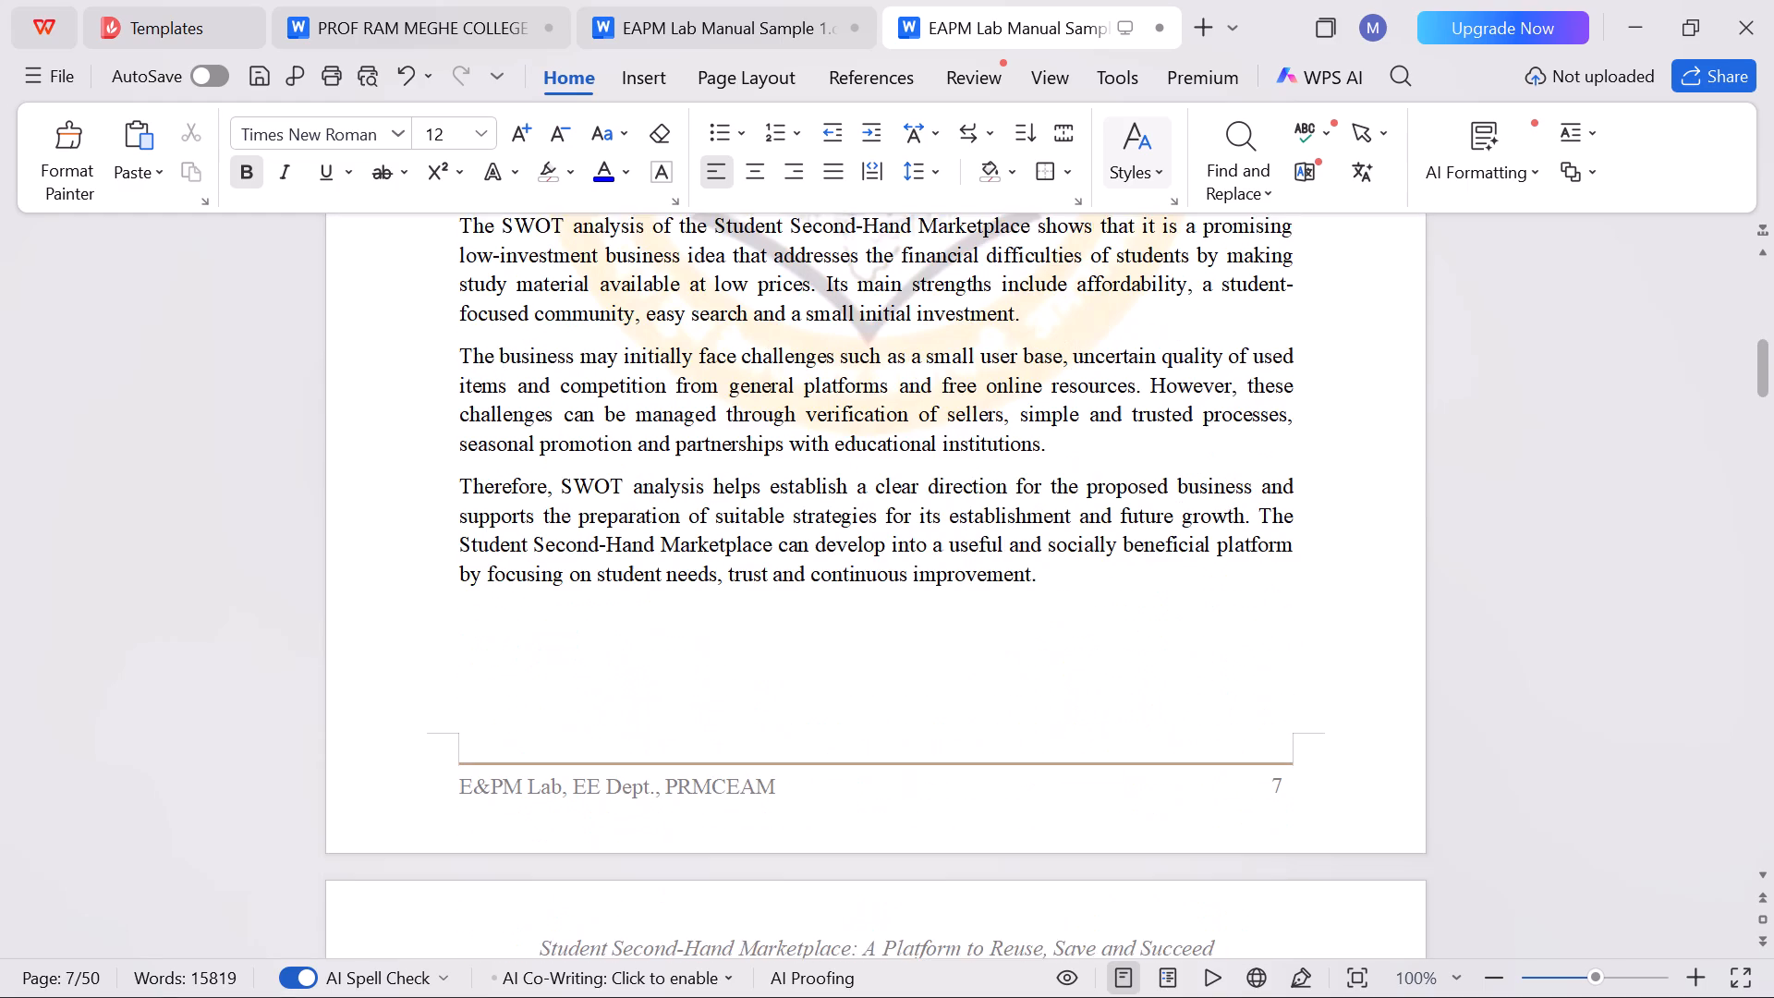
pyautogui.scroll(-1, 1071, 513)
pyautogui.scroll(7, 1071, 513)
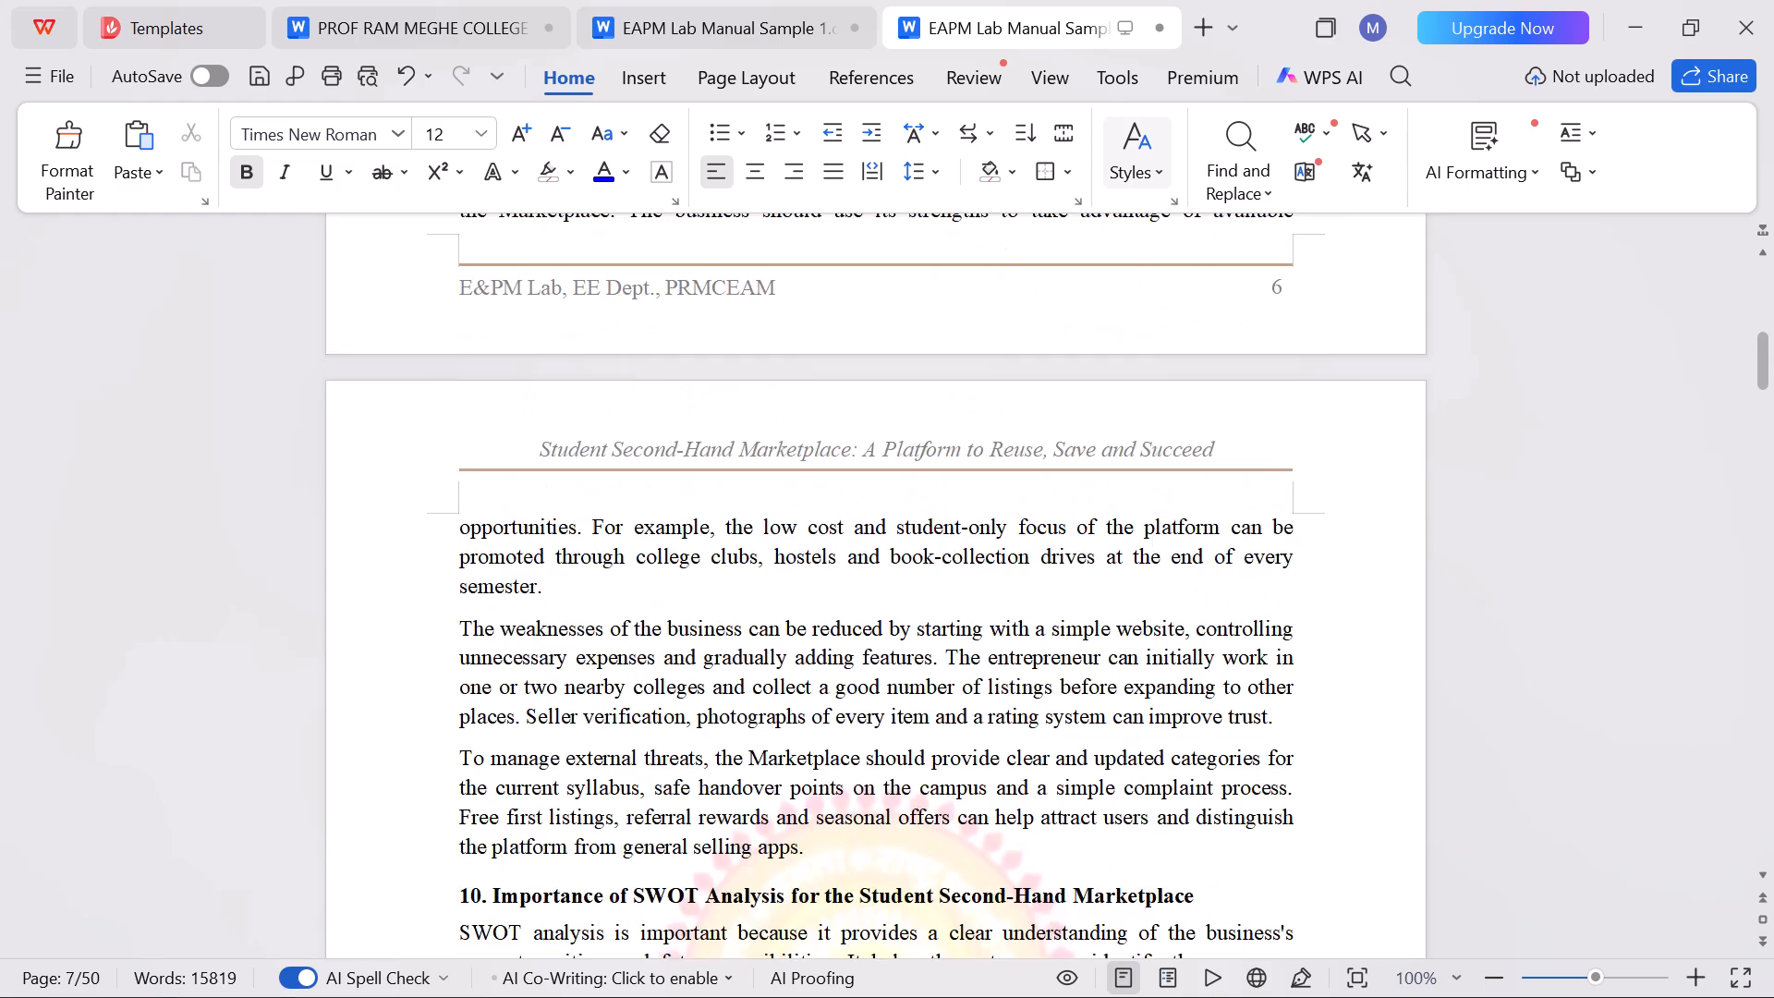
pyautogui.scroll(10, 1071, 513)
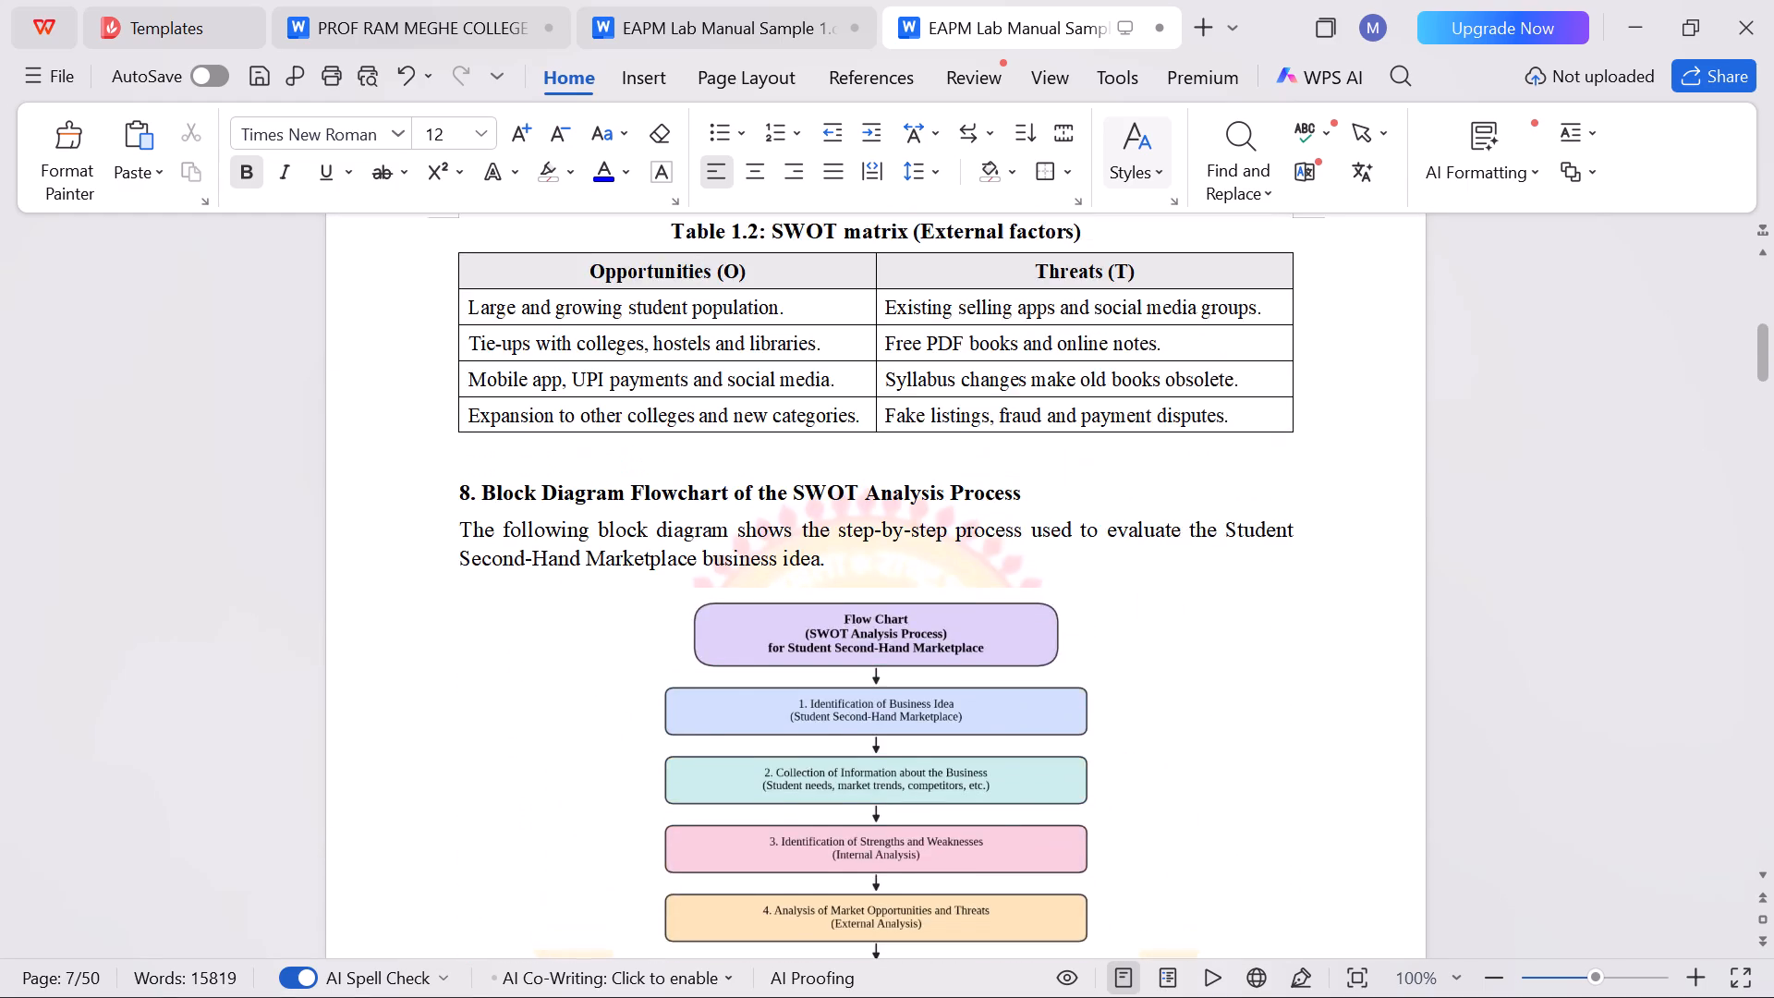
pyautogui.scroll(7, 1071, 513)
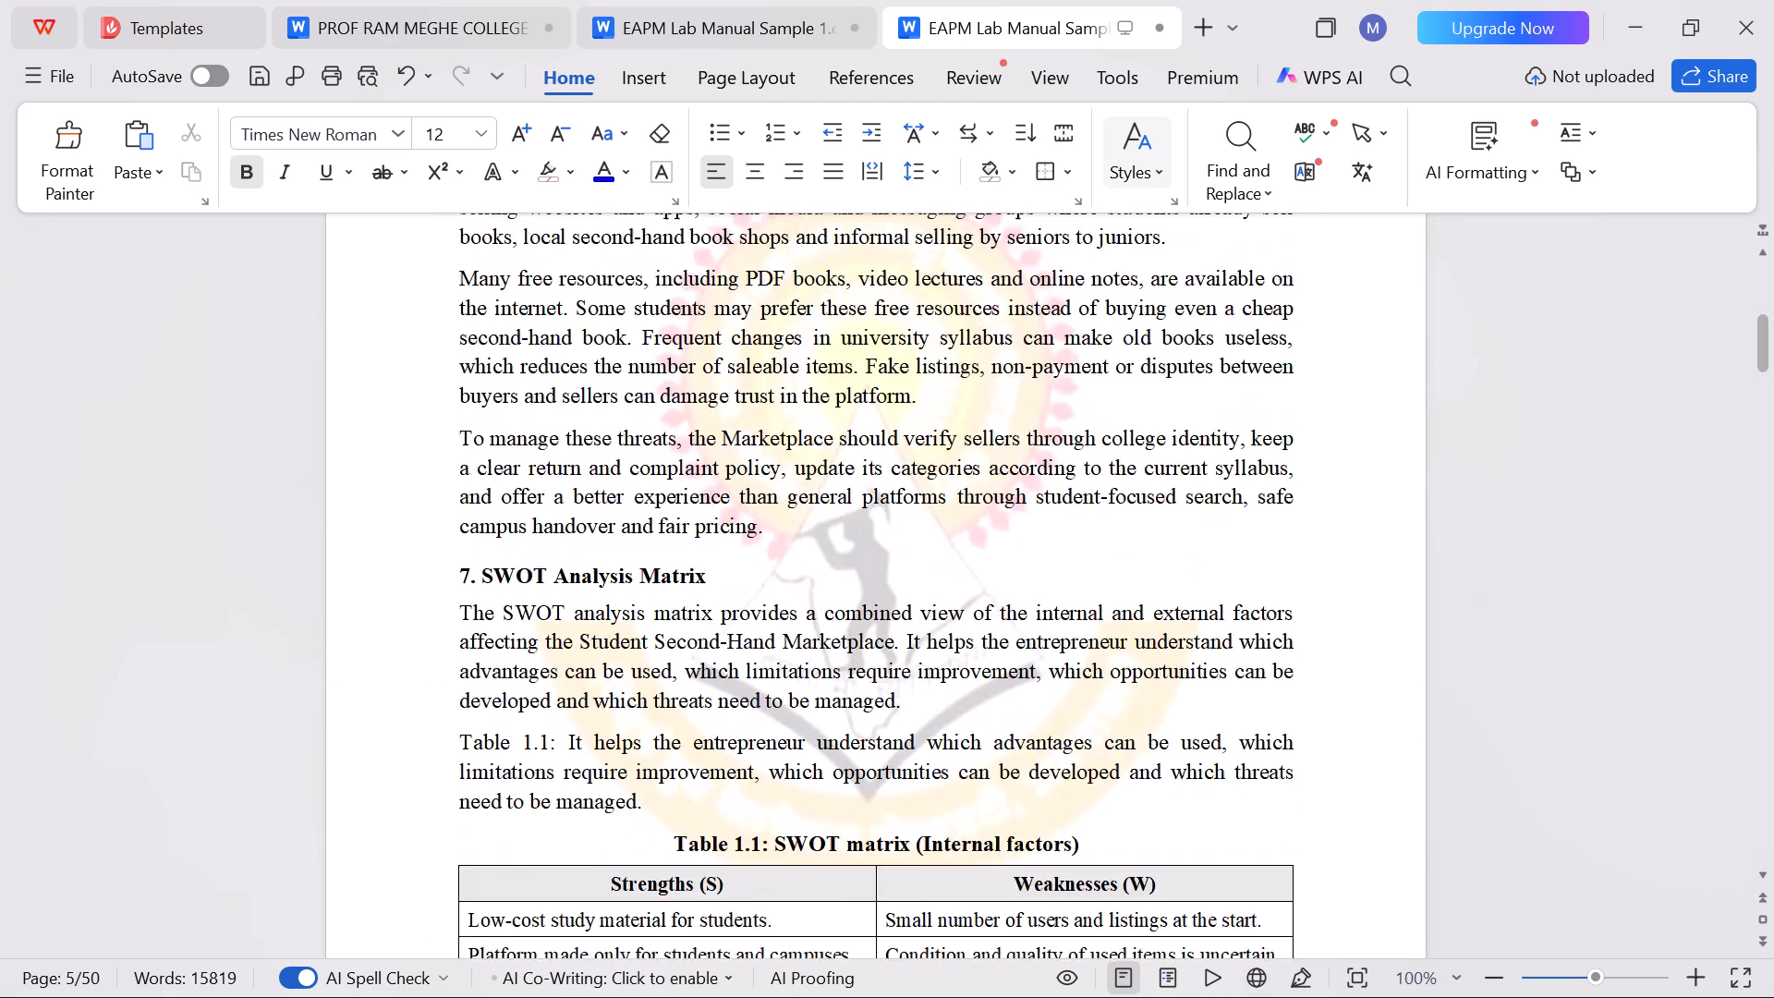
pyautogui.scroll(10, 1071, 513)
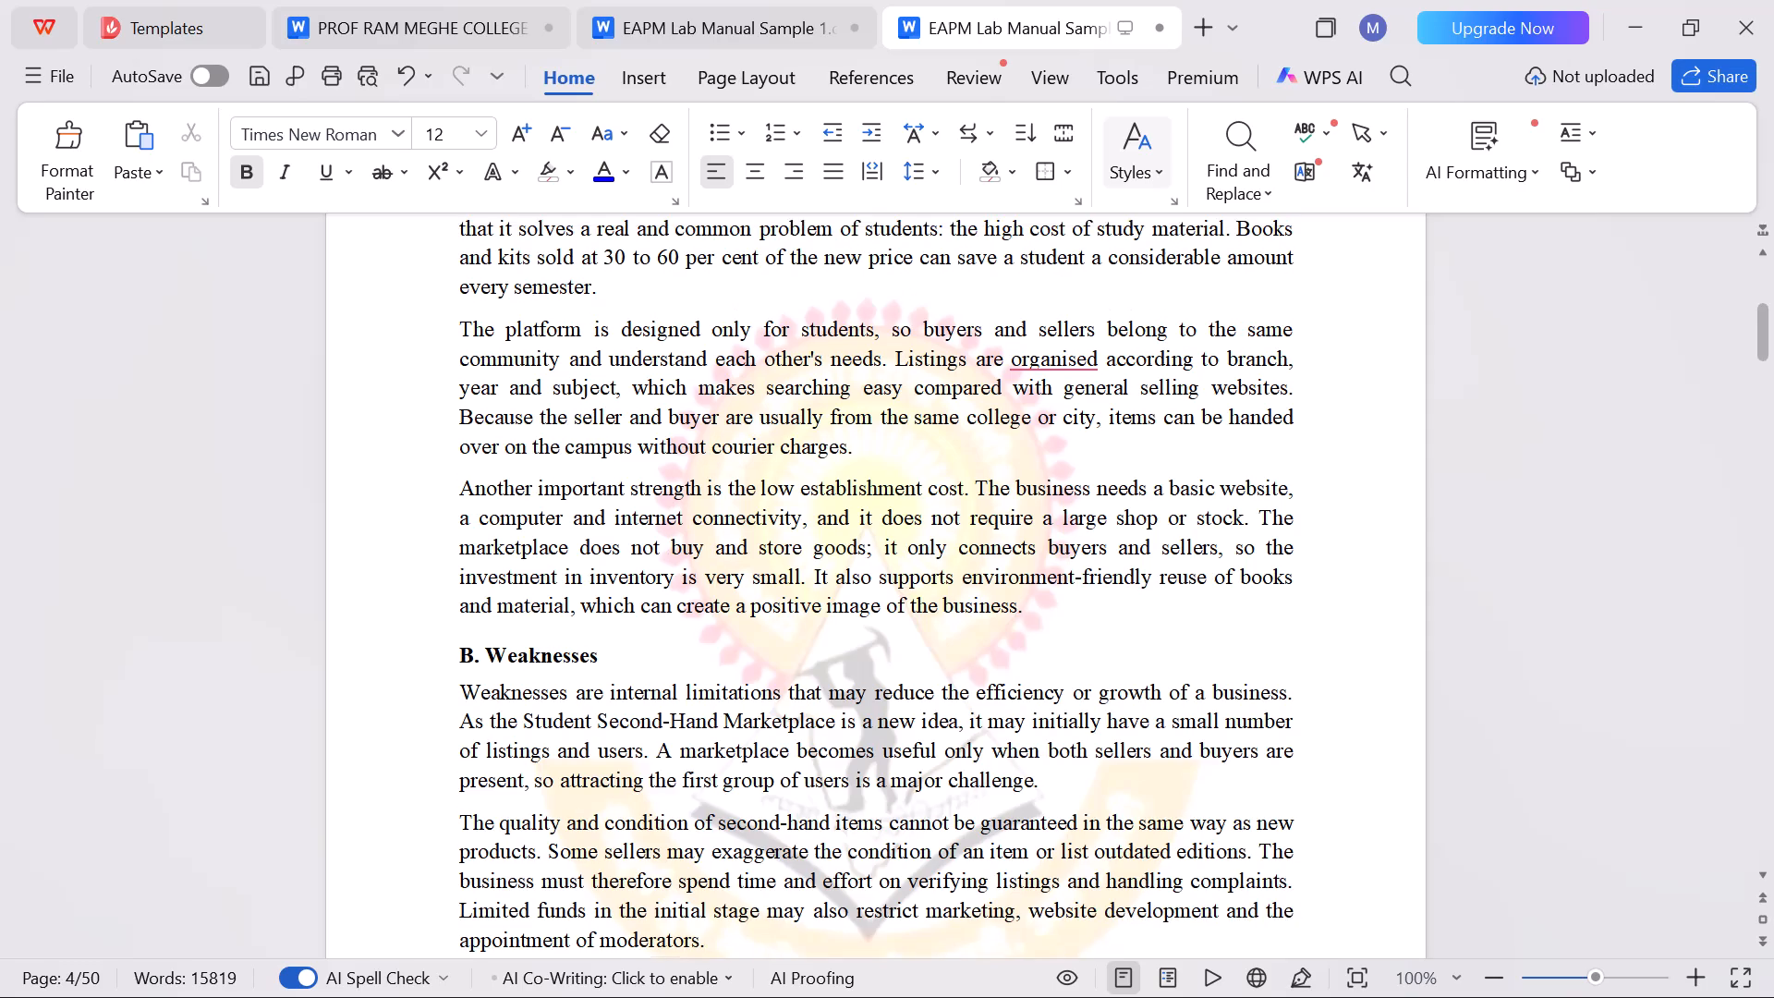
pyautogui.scroll(1, 1071, 513)
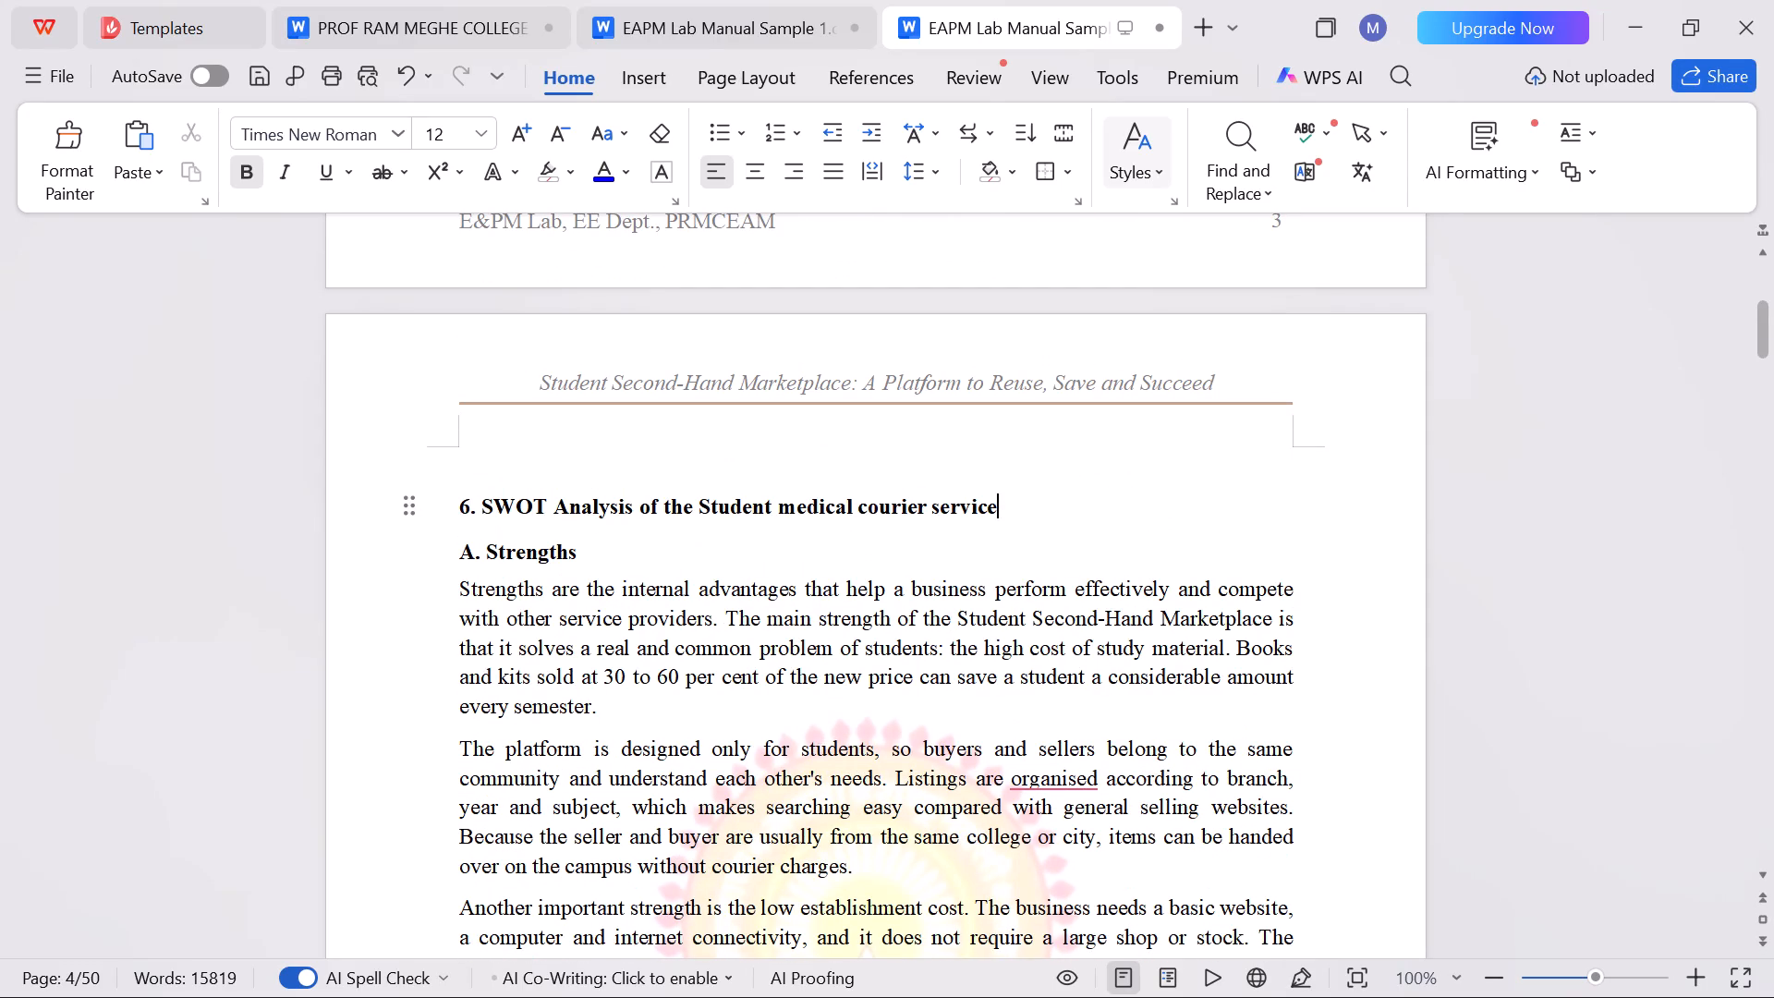
# Replace "Second-Hand Marketplace" with "medical courier service" in the first paragraph under A. Strengths, keeping the word "Student".
pyautogui.click(1270, 619)
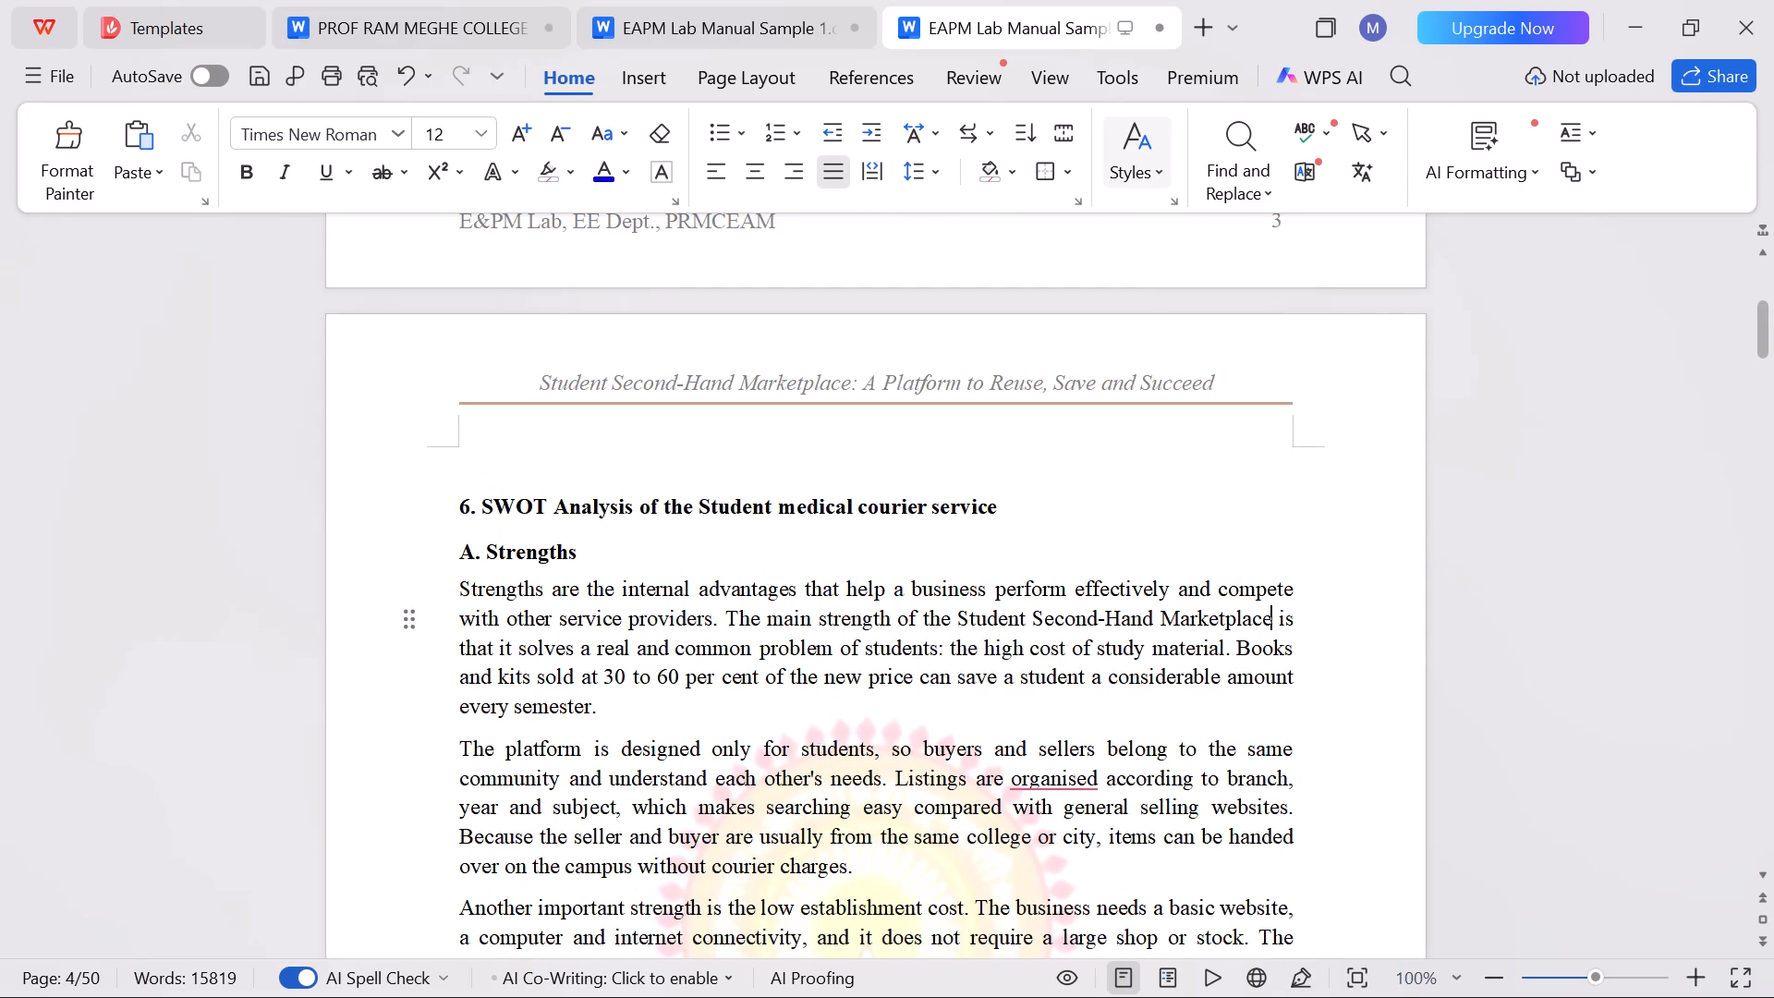
pyautogui.press('BackSpace')
pyautogui.press('BackSpace')
pyautogui.press('BackSpace')
pyautogui.press('BackSpace')
pyautogui.press('BackSpace')
pyautogui.press('BackSpace')
pyautogui.press('BackSpace')
pyautogui.press('BackSpace')
pyautogui.press('BackSpace')
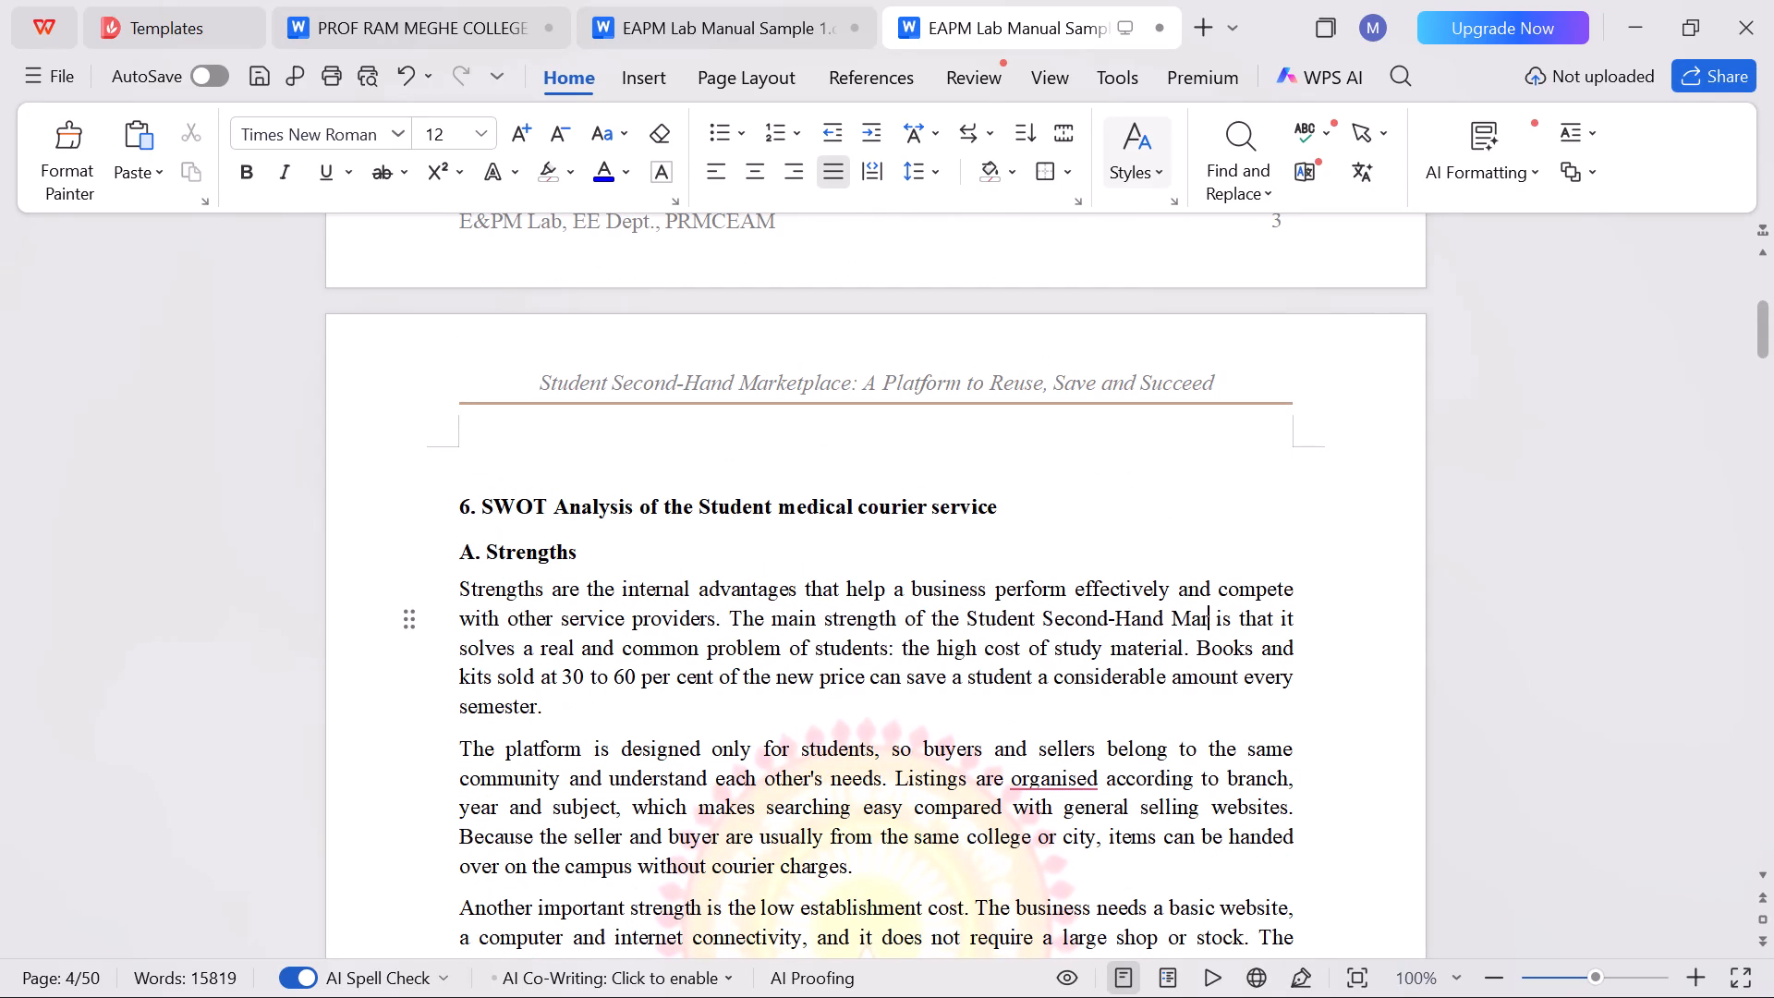
pyautogui.press('BackSpace')
pyautogui.press('BackSpace')
pyautogui.press('BackSpace')
pyautogui.press('BackSpace')
pyautogui.press('BackSpace')
pyautogui.press('BackSpace')
pyautogui.press('BackSpace')
pyautogui.press('BackSpace')
pyautogui.press('BackSpace')
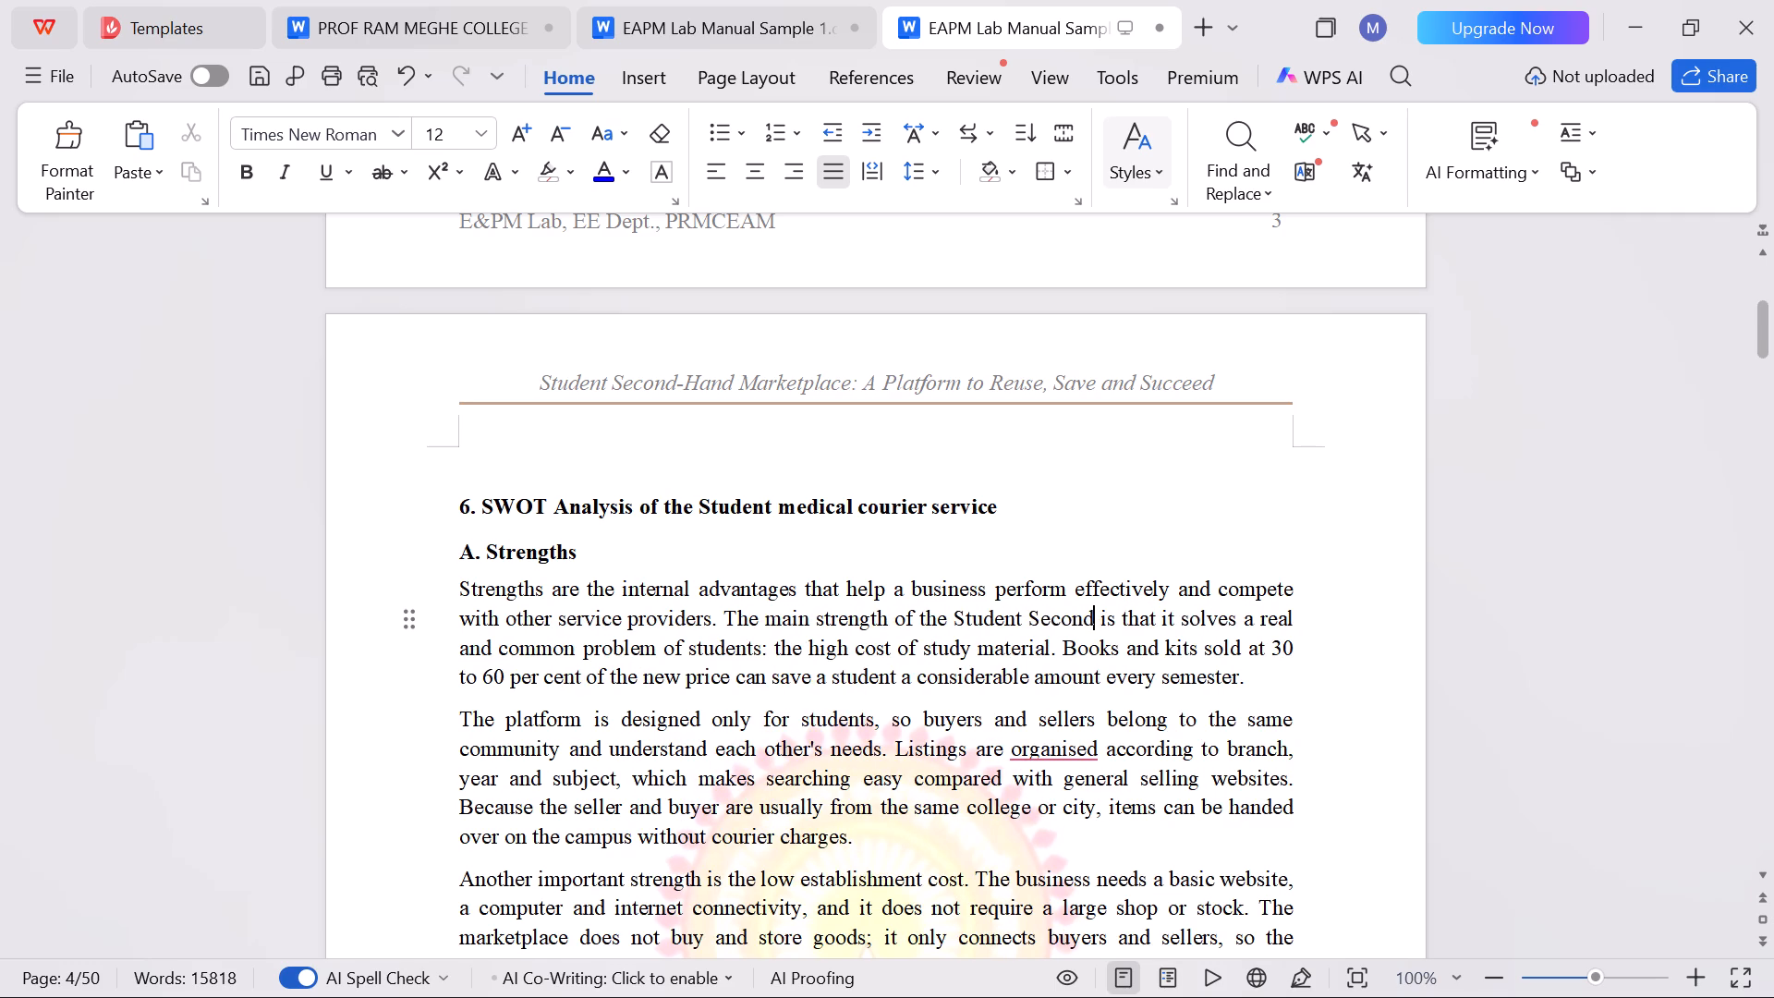
pyautogui.press('BackSpace')
pyautogui.press('BackSpace')
pyautogui.press('BackSpace')
pyautogui.press('BackSpace')
pyautogui.press('BackSpace')
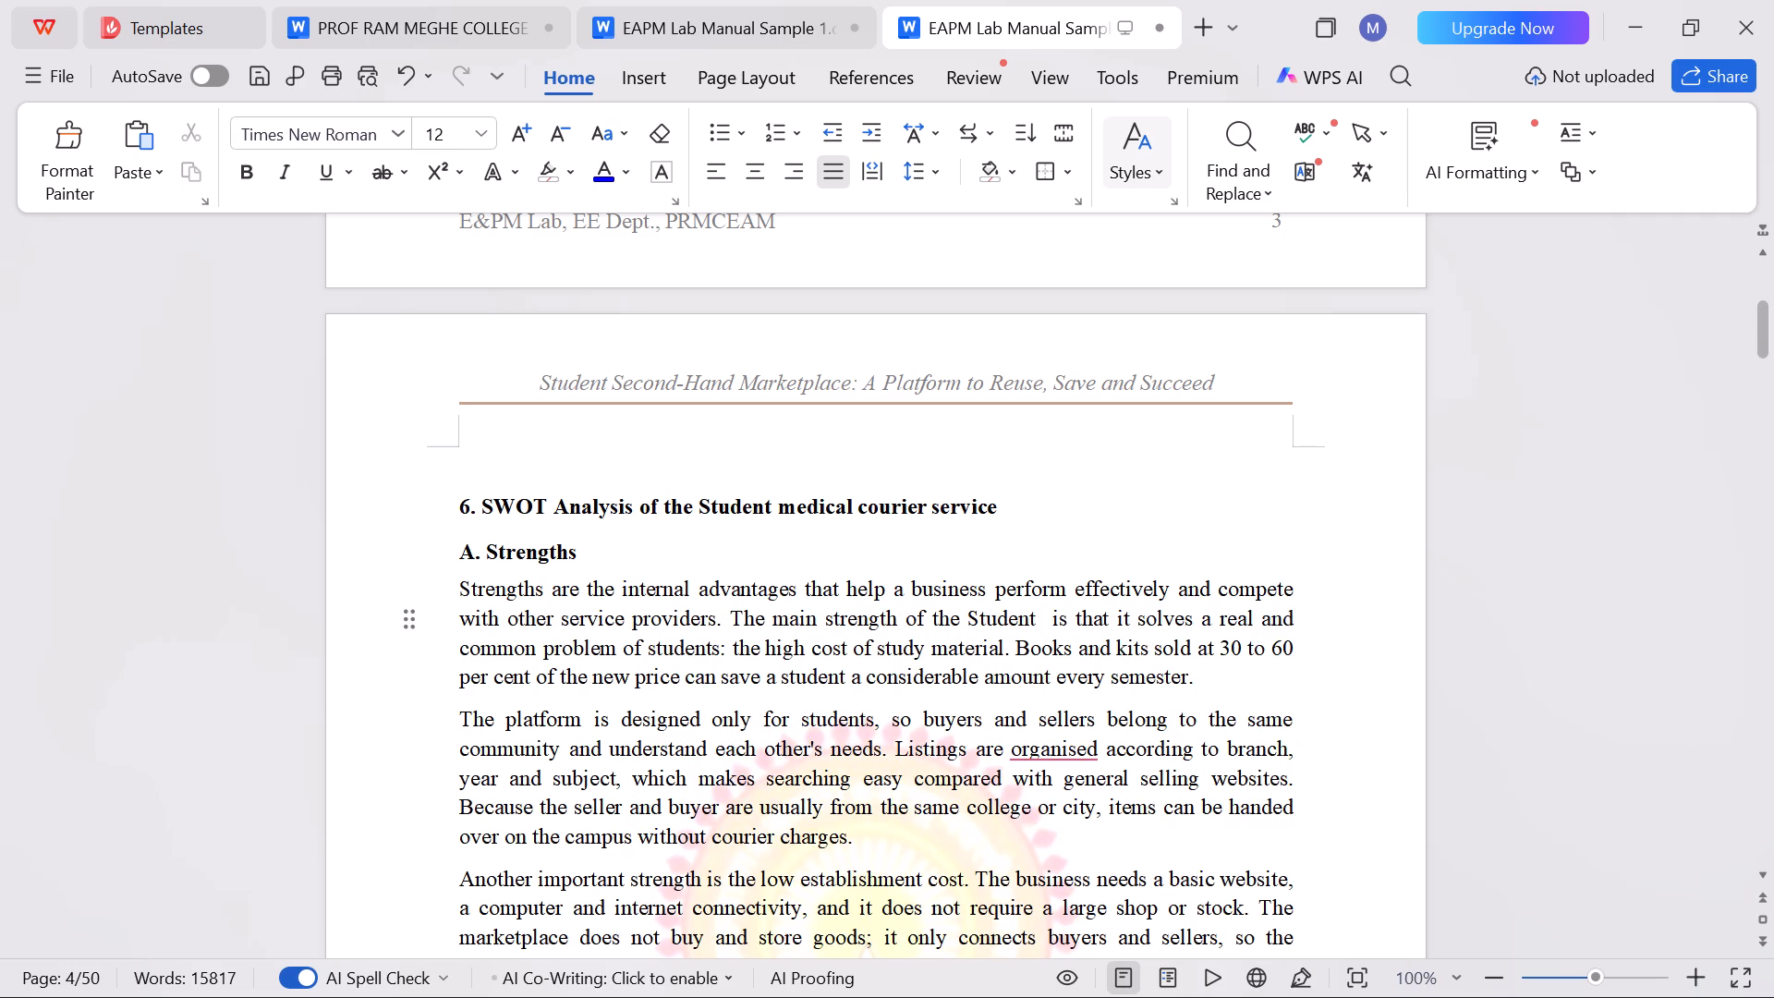
pyautogui.write('mr')
pyautogui.press('BackSpace')
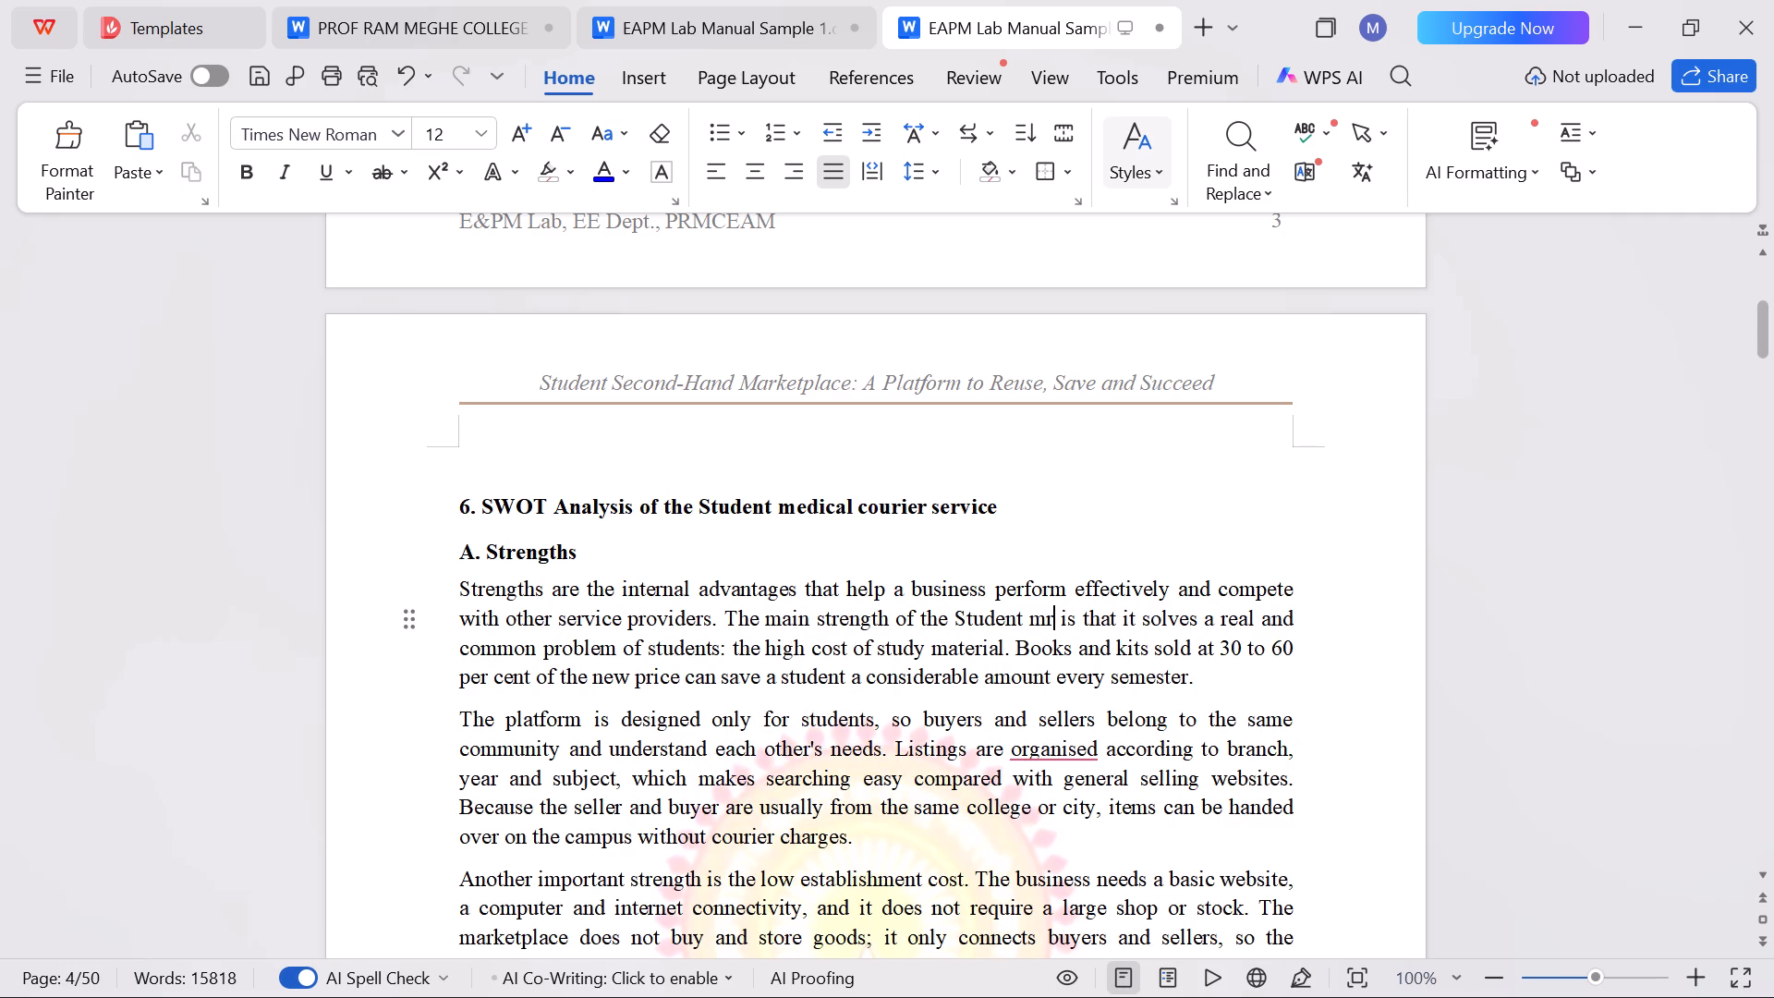
pyautogui.write('edical v')
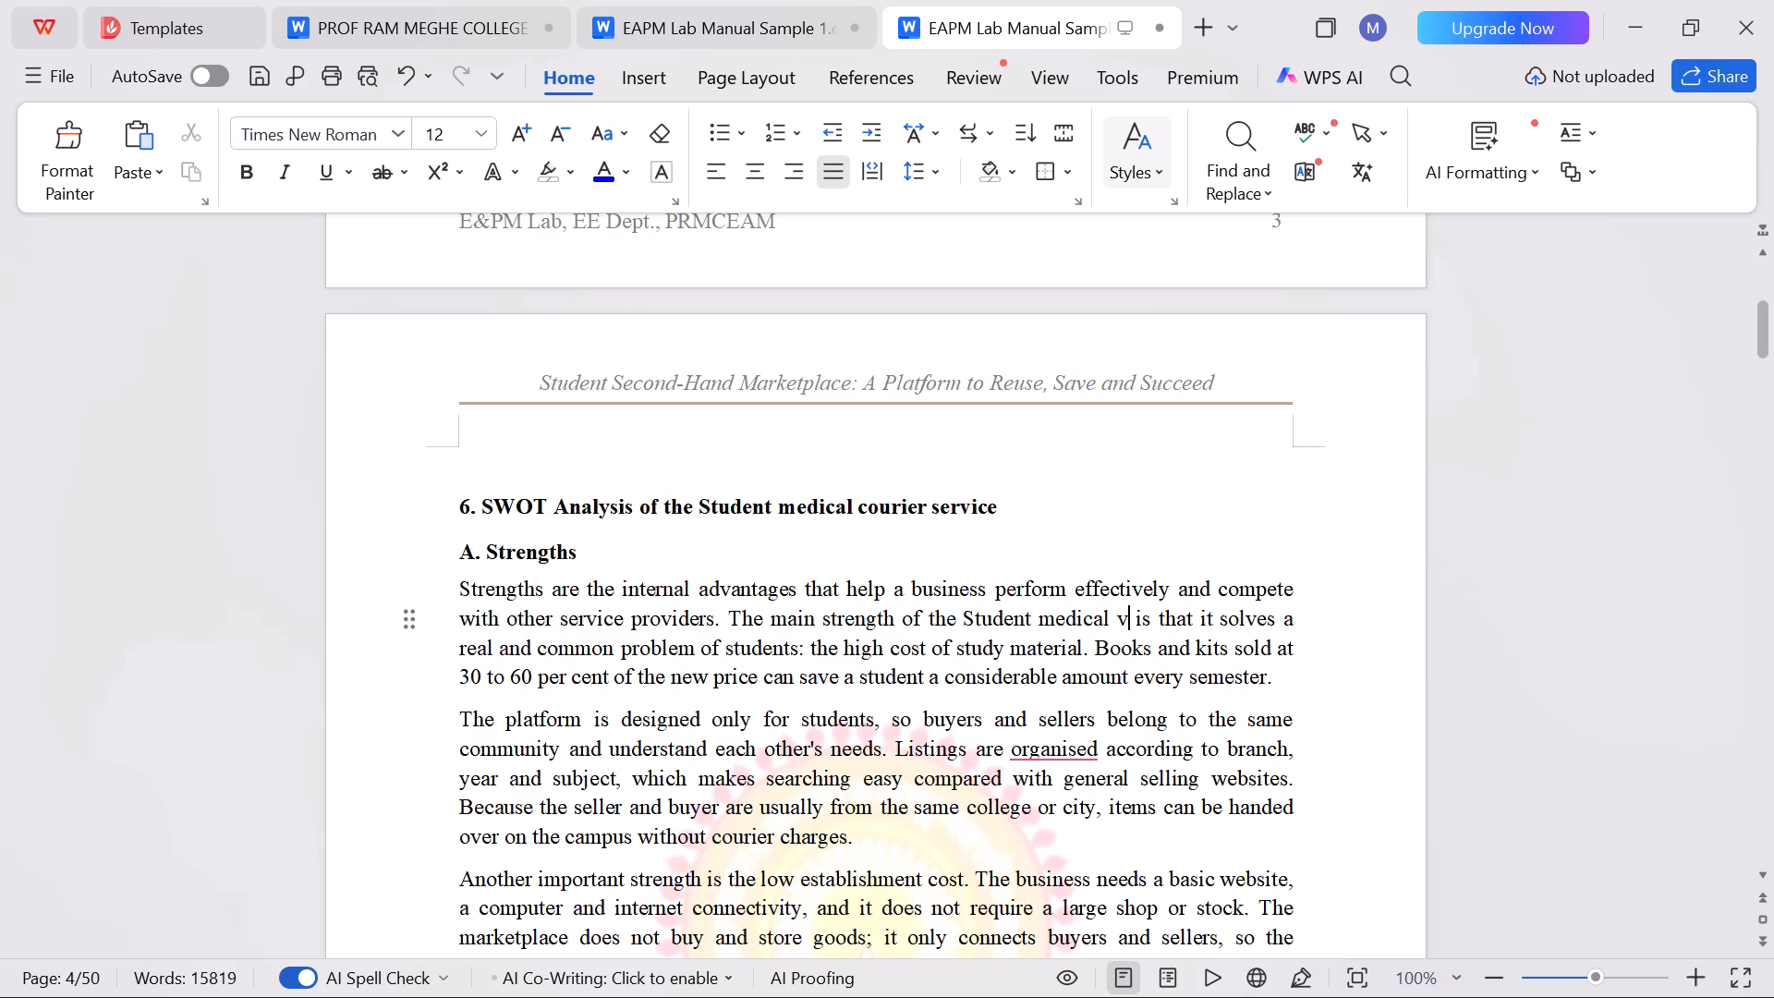
pyautogui.press('BackSpace')
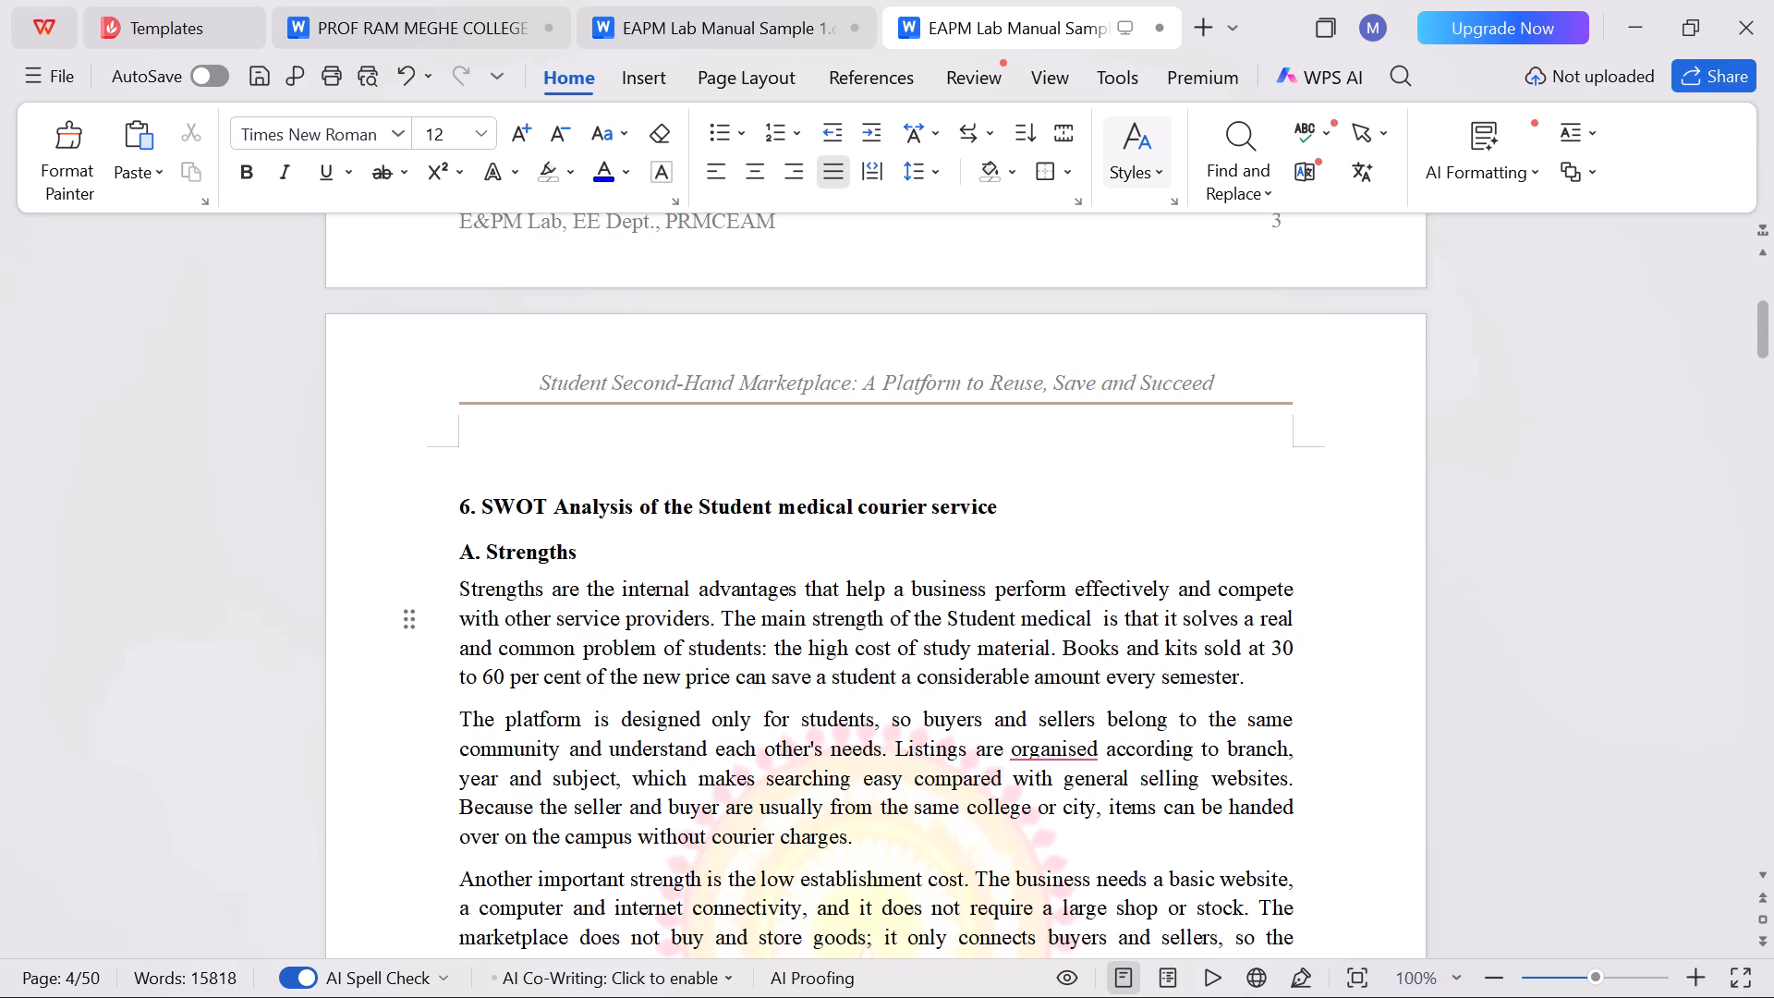
pyautogui.write('courier service')
pyautogui.press('space')
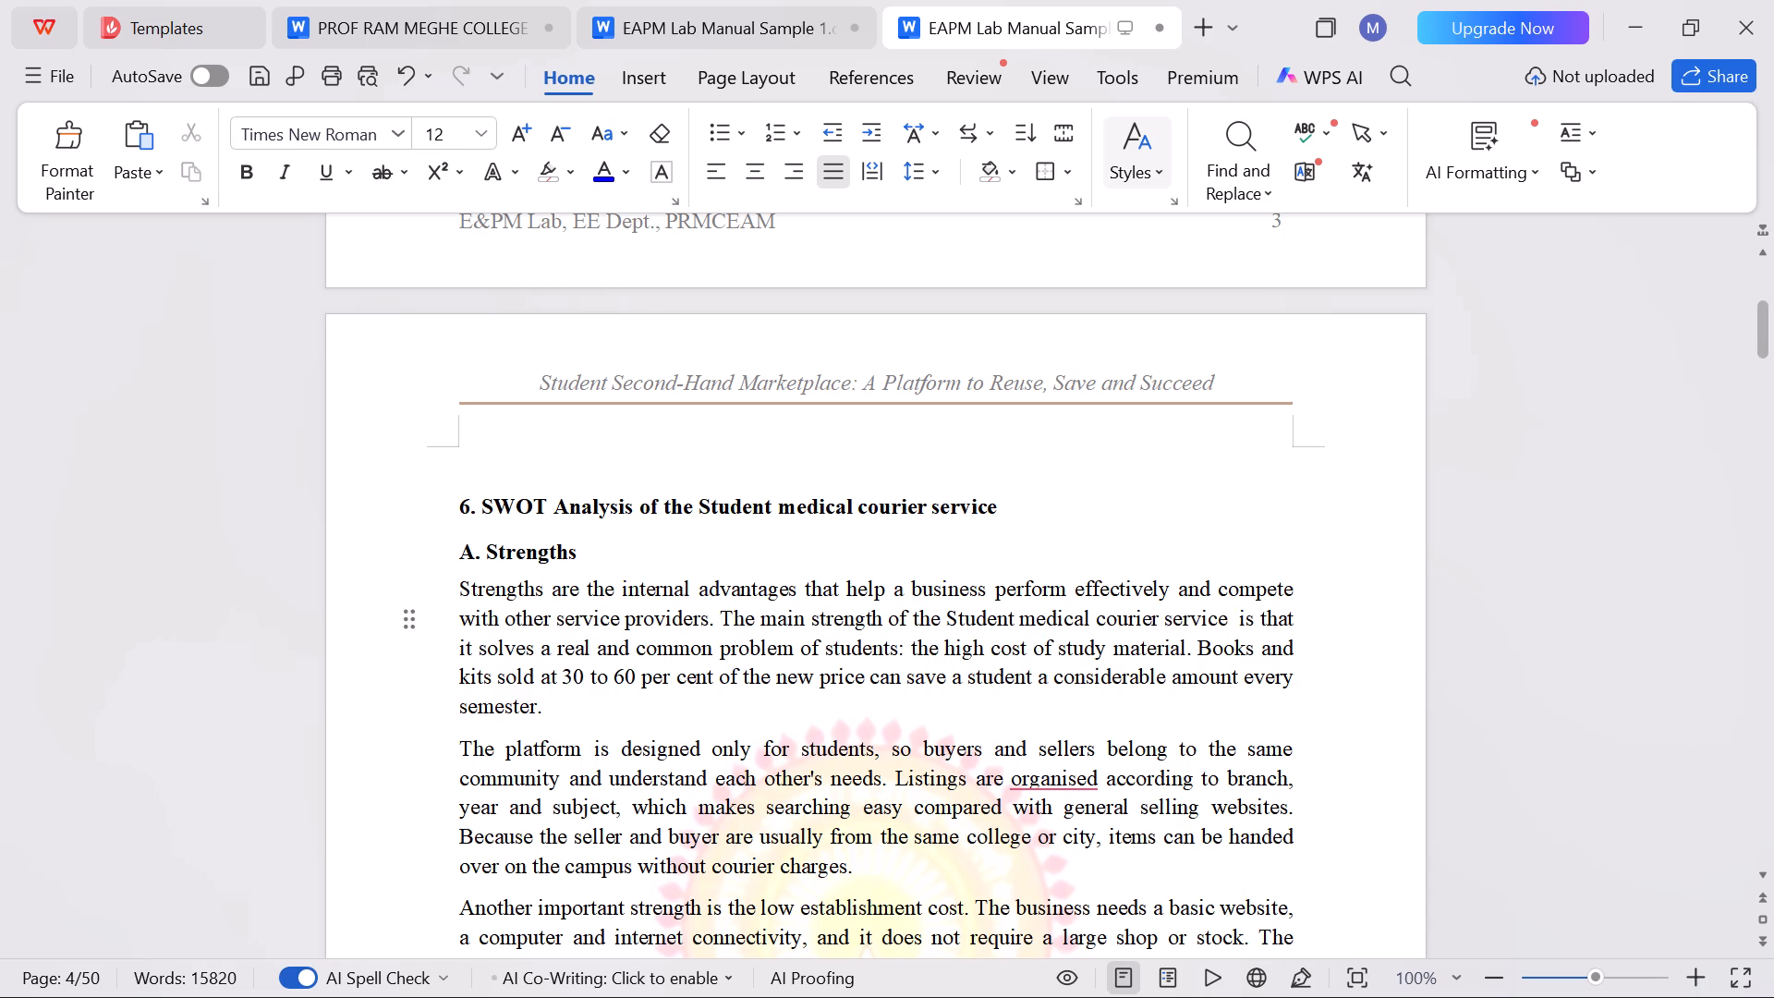
# Replace "Second-Hand Marketplace" with "medical courier service" in the first paragraph under B. Weaknesses, keeping the word "Student".
pyautogui.scroll(-1, 1037, 726)
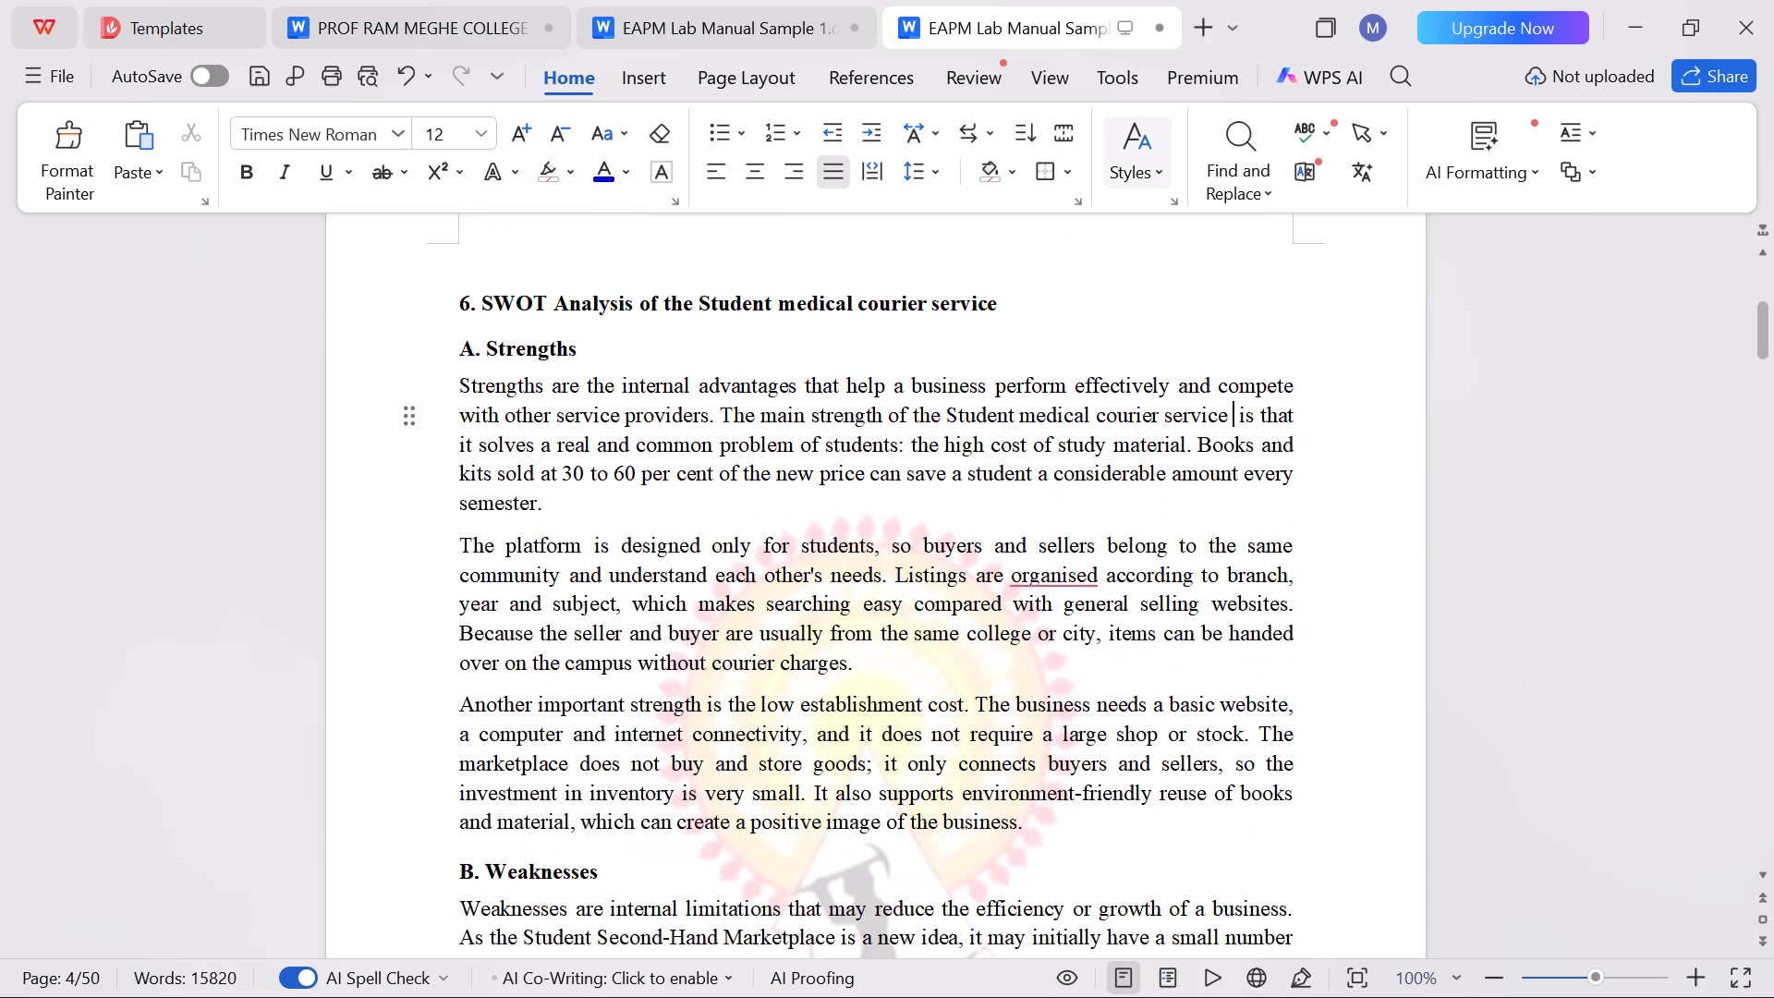
pyautogui.scroll(-1, 1037, 726)
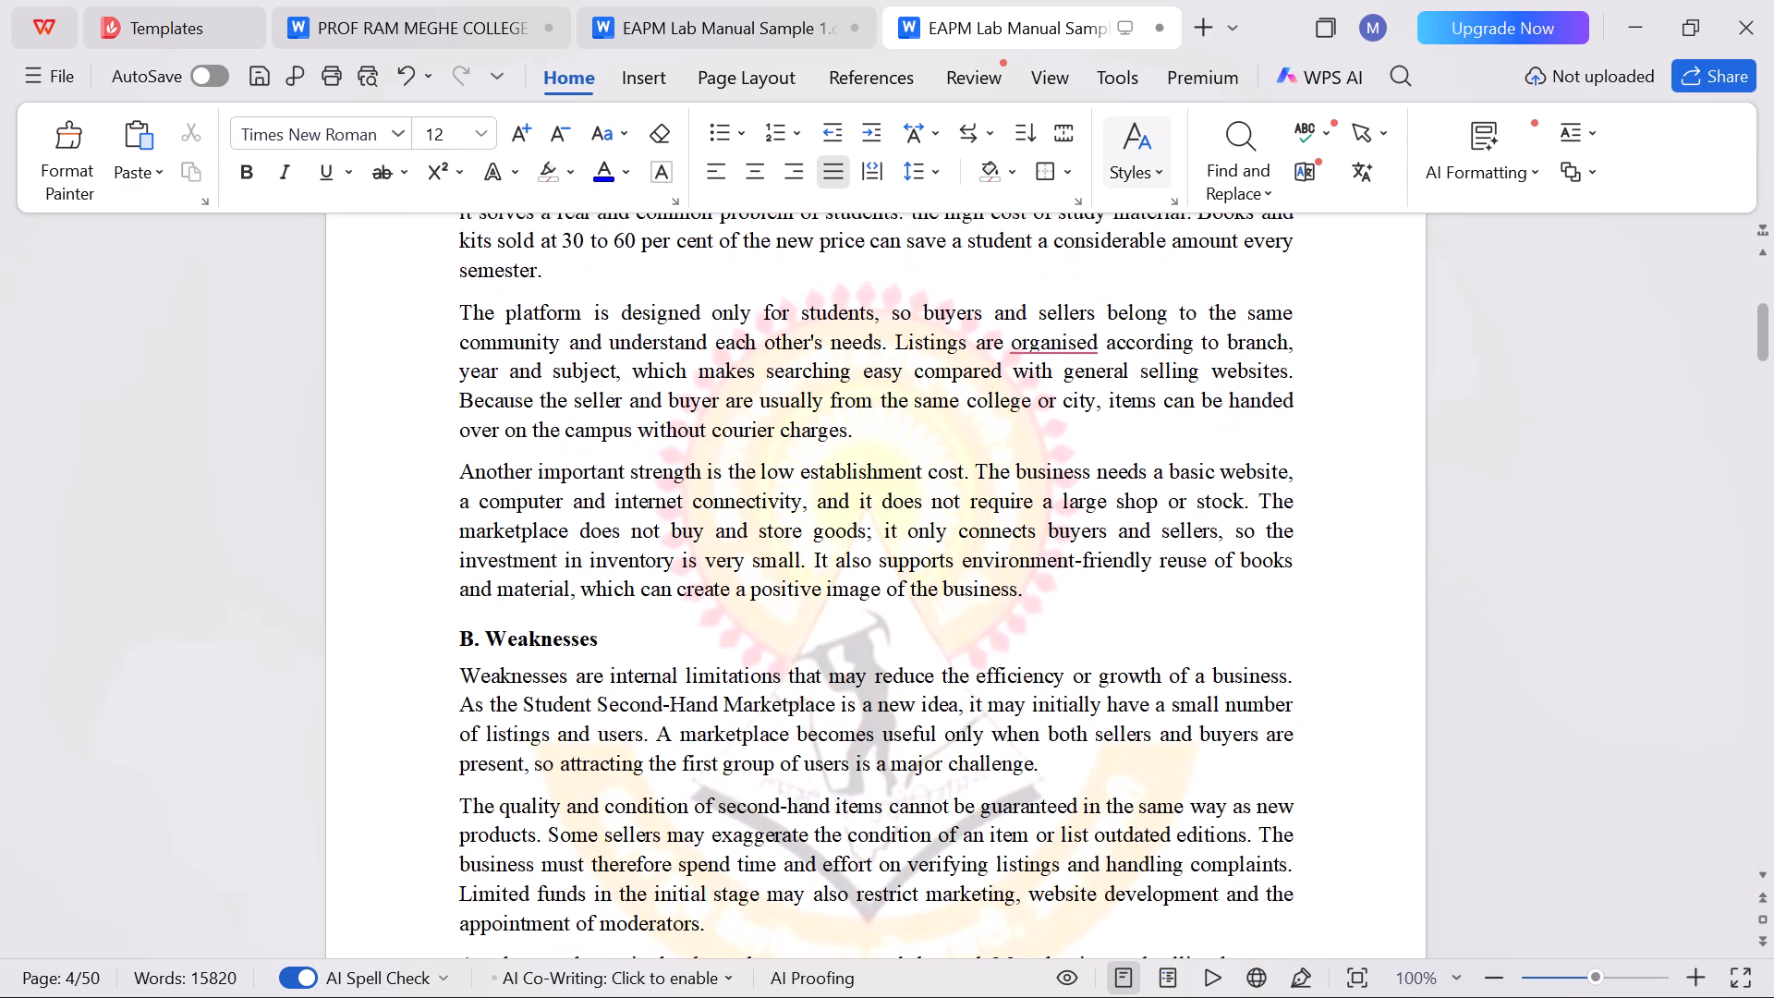
pyautogui.click(832, 701)
pyautogui.press('BackSpace')
pyautogui.press('BackSpace')
pyautogui.press('BackSpace')
pyautogui.press('BackSpace')
pyautogui.press('BackSpace')
pyautogui.press('BackSpace')
pyautogui.press('BackSpace')
pyautogui.press('BackSpace')
pyautogui.press('BackSpace')
pyautogui.press('BackSpace')
pyautogui.press('BackSpace')
pyautogui.press('BackSpace')
pyautogui.press('BackSpace')
pyautogui.press('BackSpace')
pyautogui.press('BackSpace')
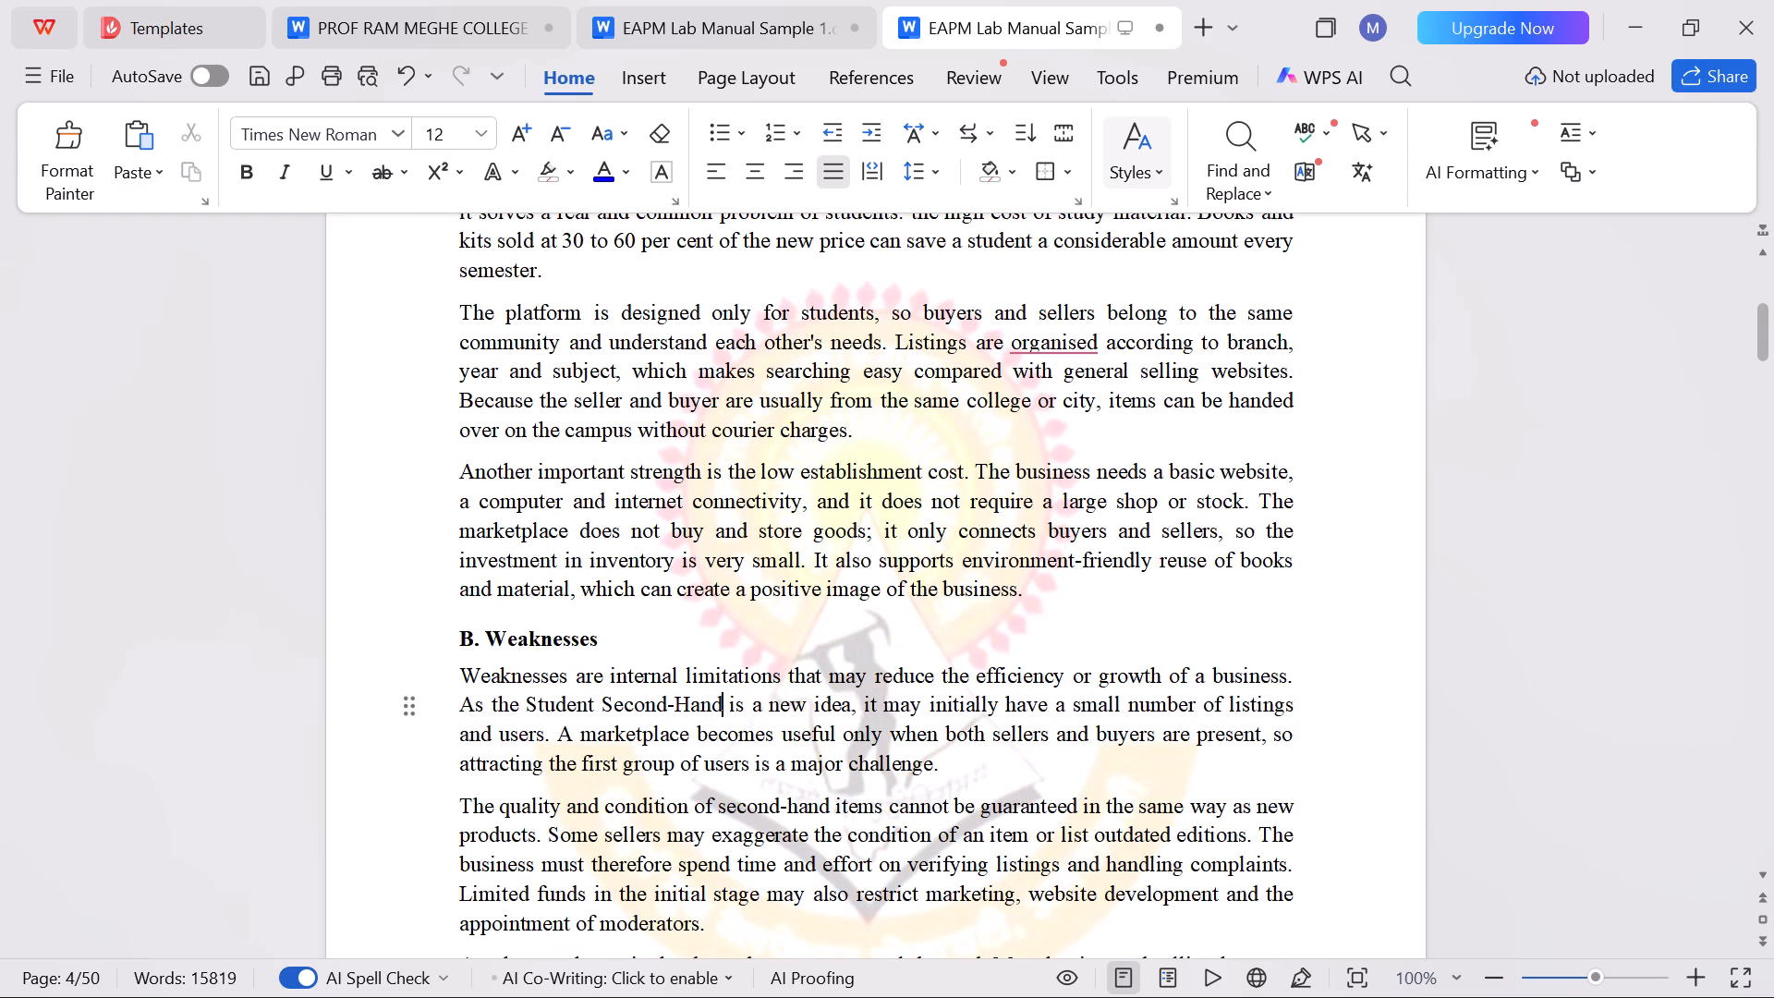
pyautogui.press('BackSpace')
pyautogui.press('BackSpace')
pyautogui.press('BackSpace')
pyautogui.press('BackSpace')
pyautogui.press('BackSpace')
pyautogui.press('BackSpace')
pyautogui.press('BackSpace')
pyautogui.press('BackSpace')
pyautogui.press('BackSpace')
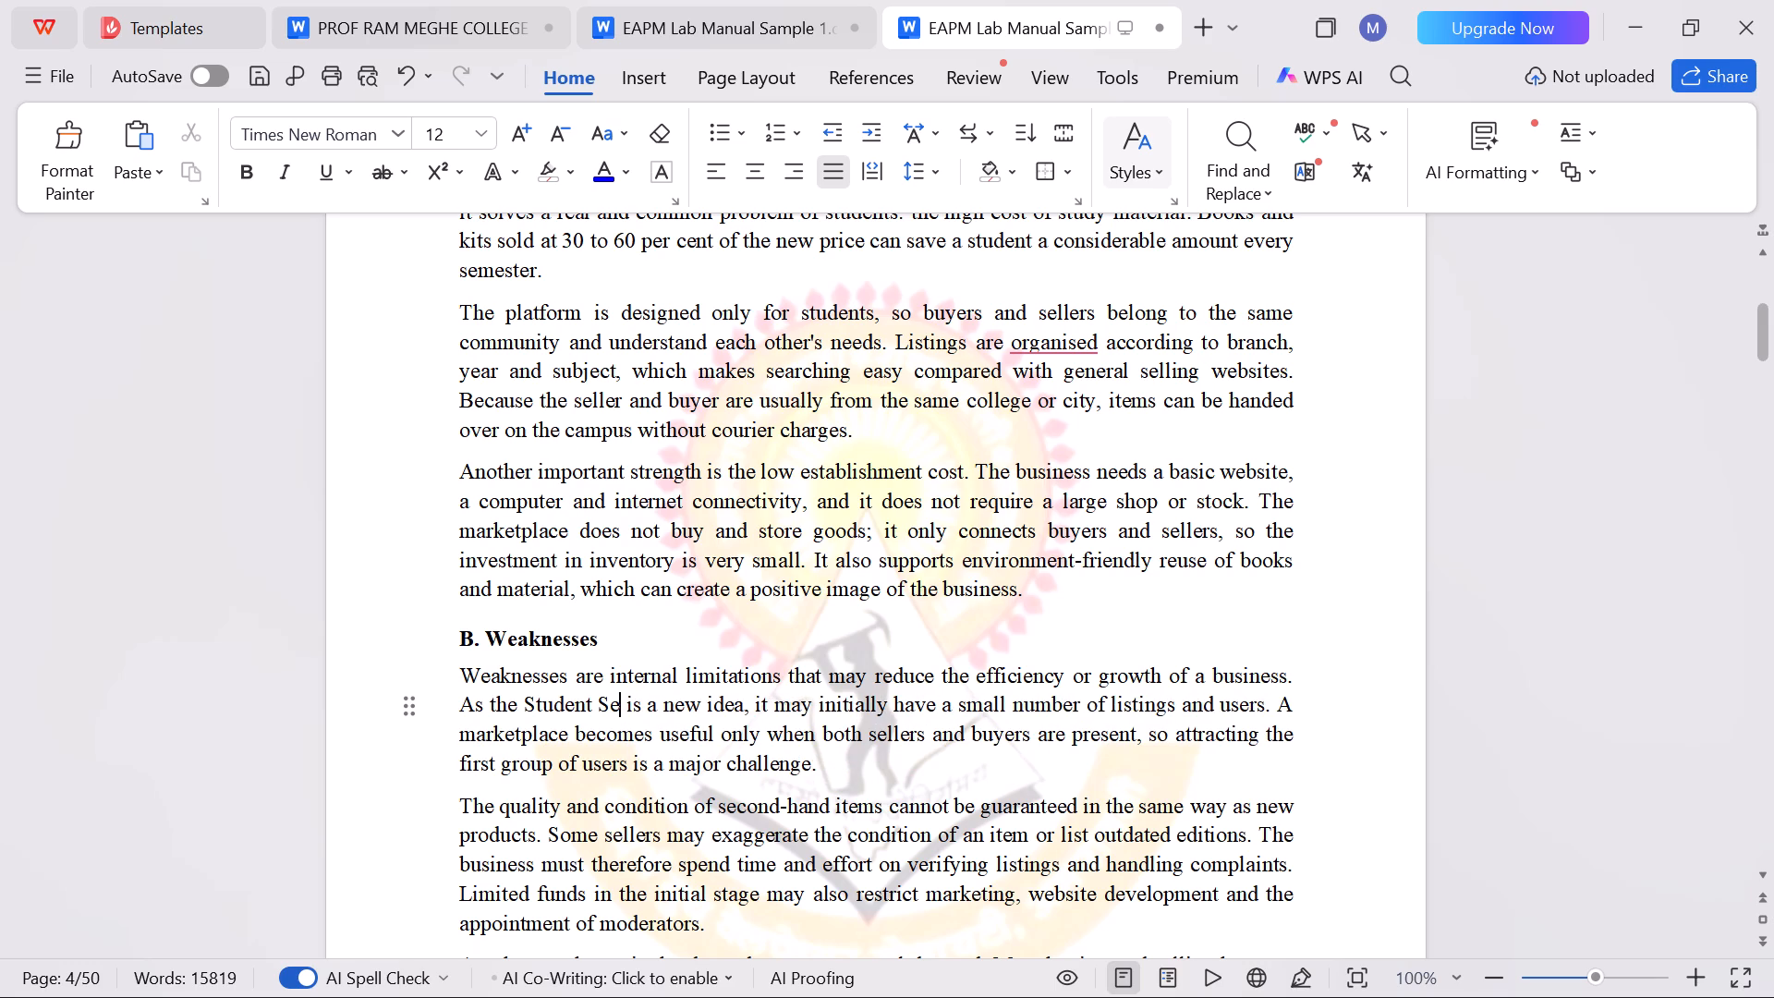
pyautogui.press('BackSpace')
pyautogui.write('medical courier')
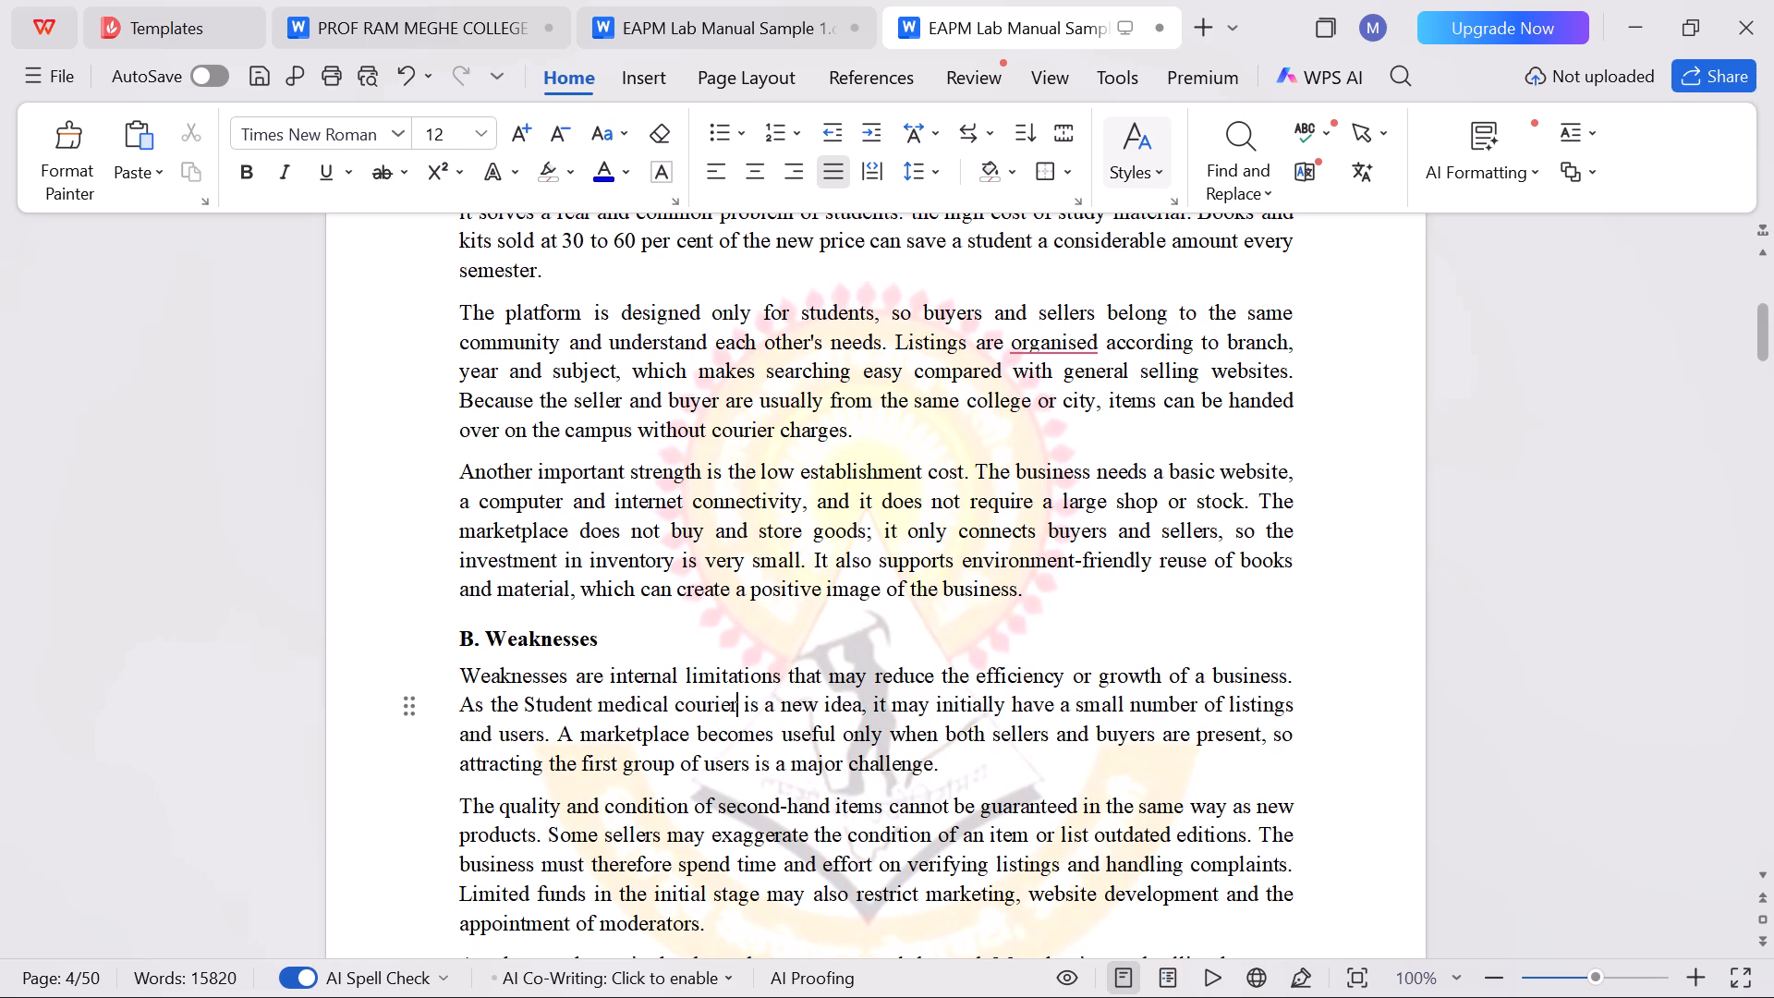
pyautogui.press('space')
pyautogui.press('s')
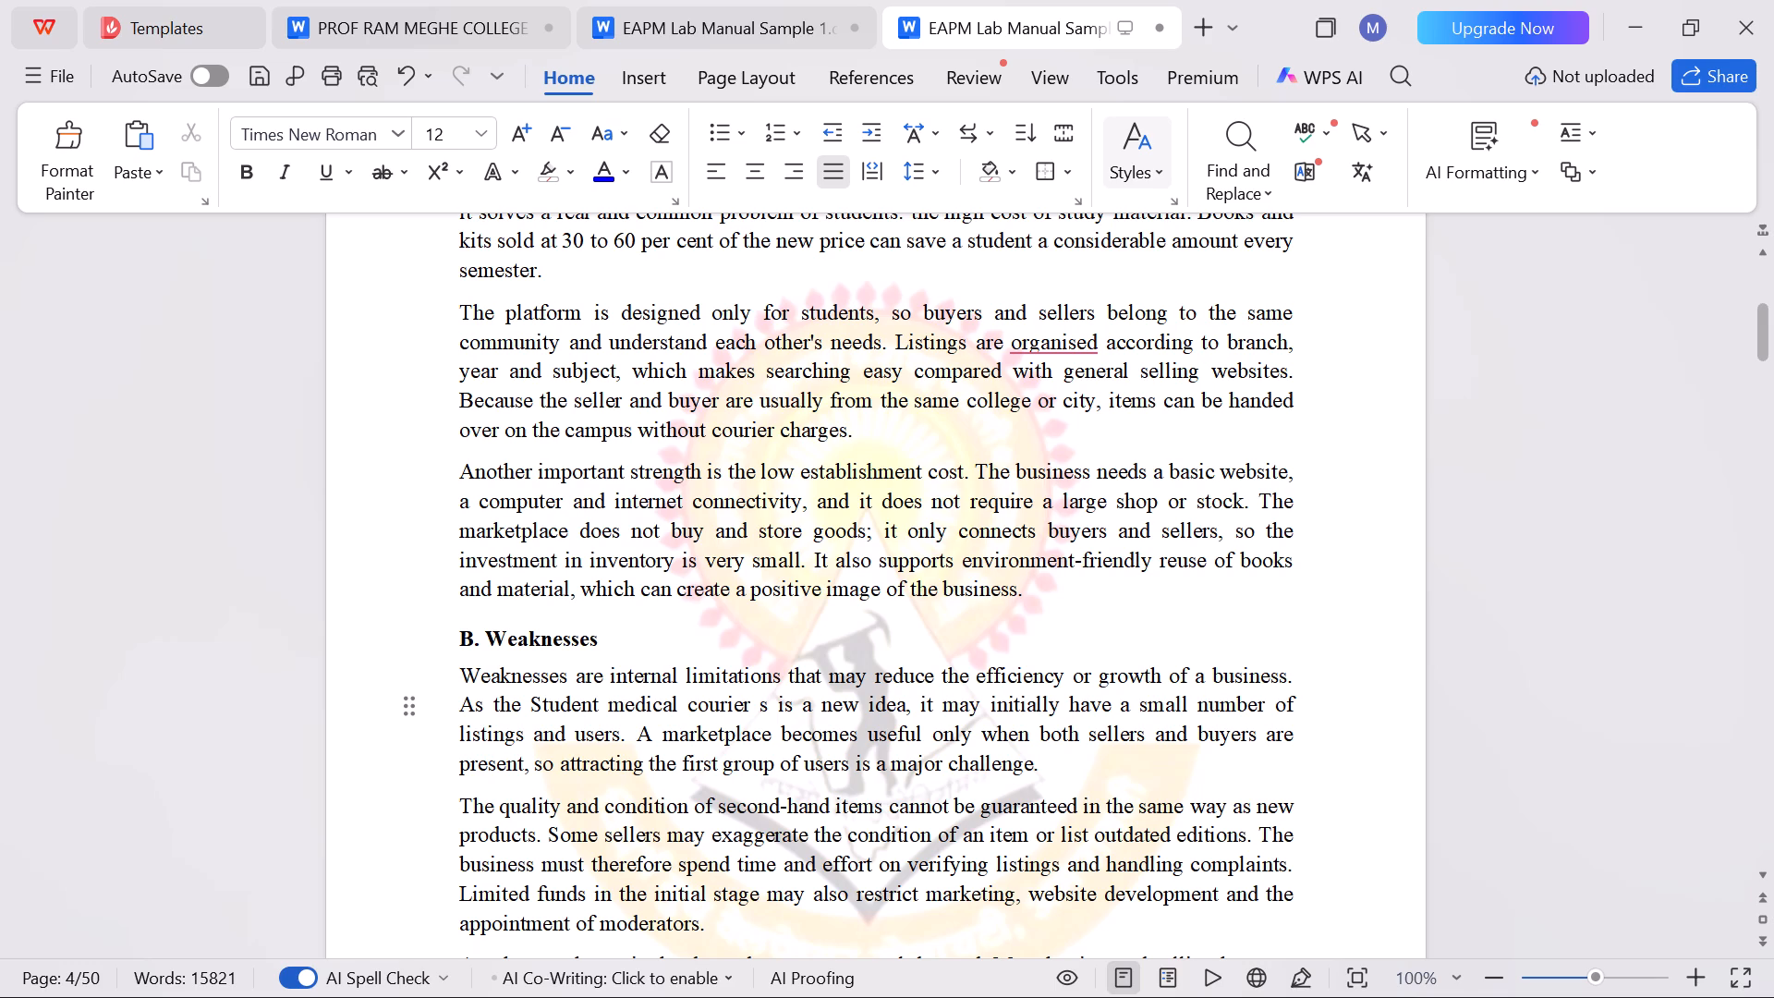
pyautogui.write('ervice')
pyautogui.press('space')
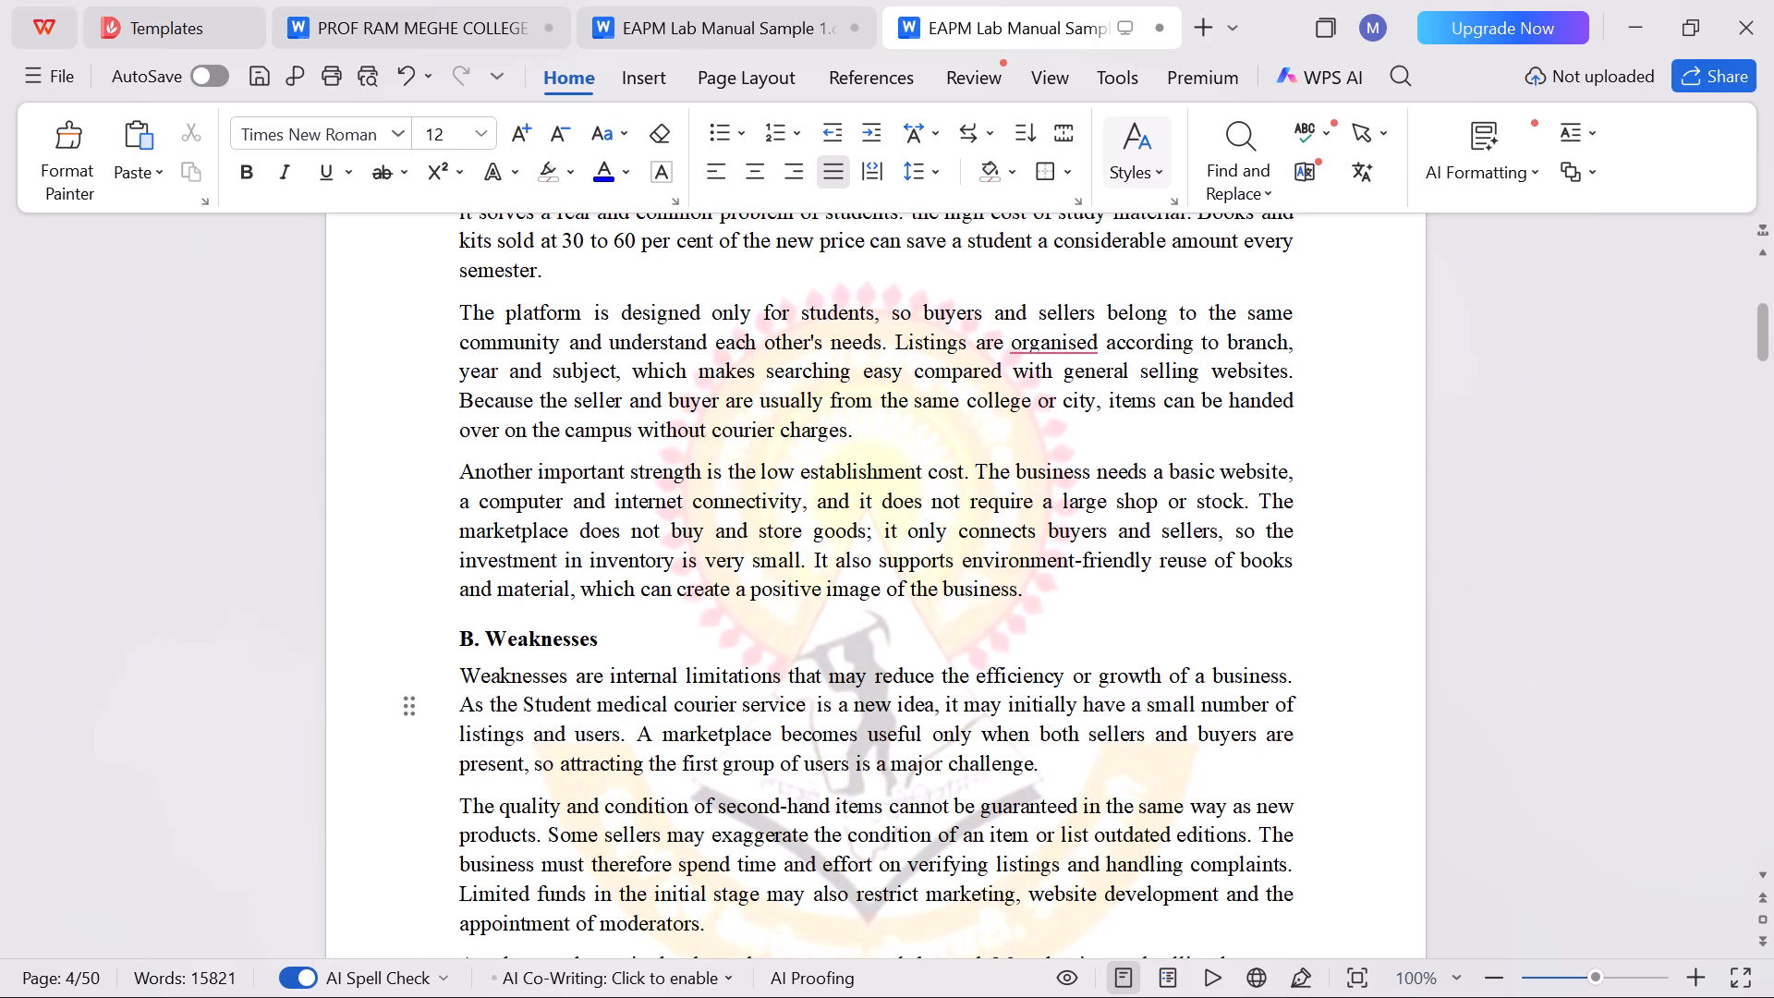
# Replace "Second-Hand Marketplace" with "medical courier service" in the first paragraph under D. Threats, keeping the word "Student".
pyautogui.scroll(-1, 959, 780)
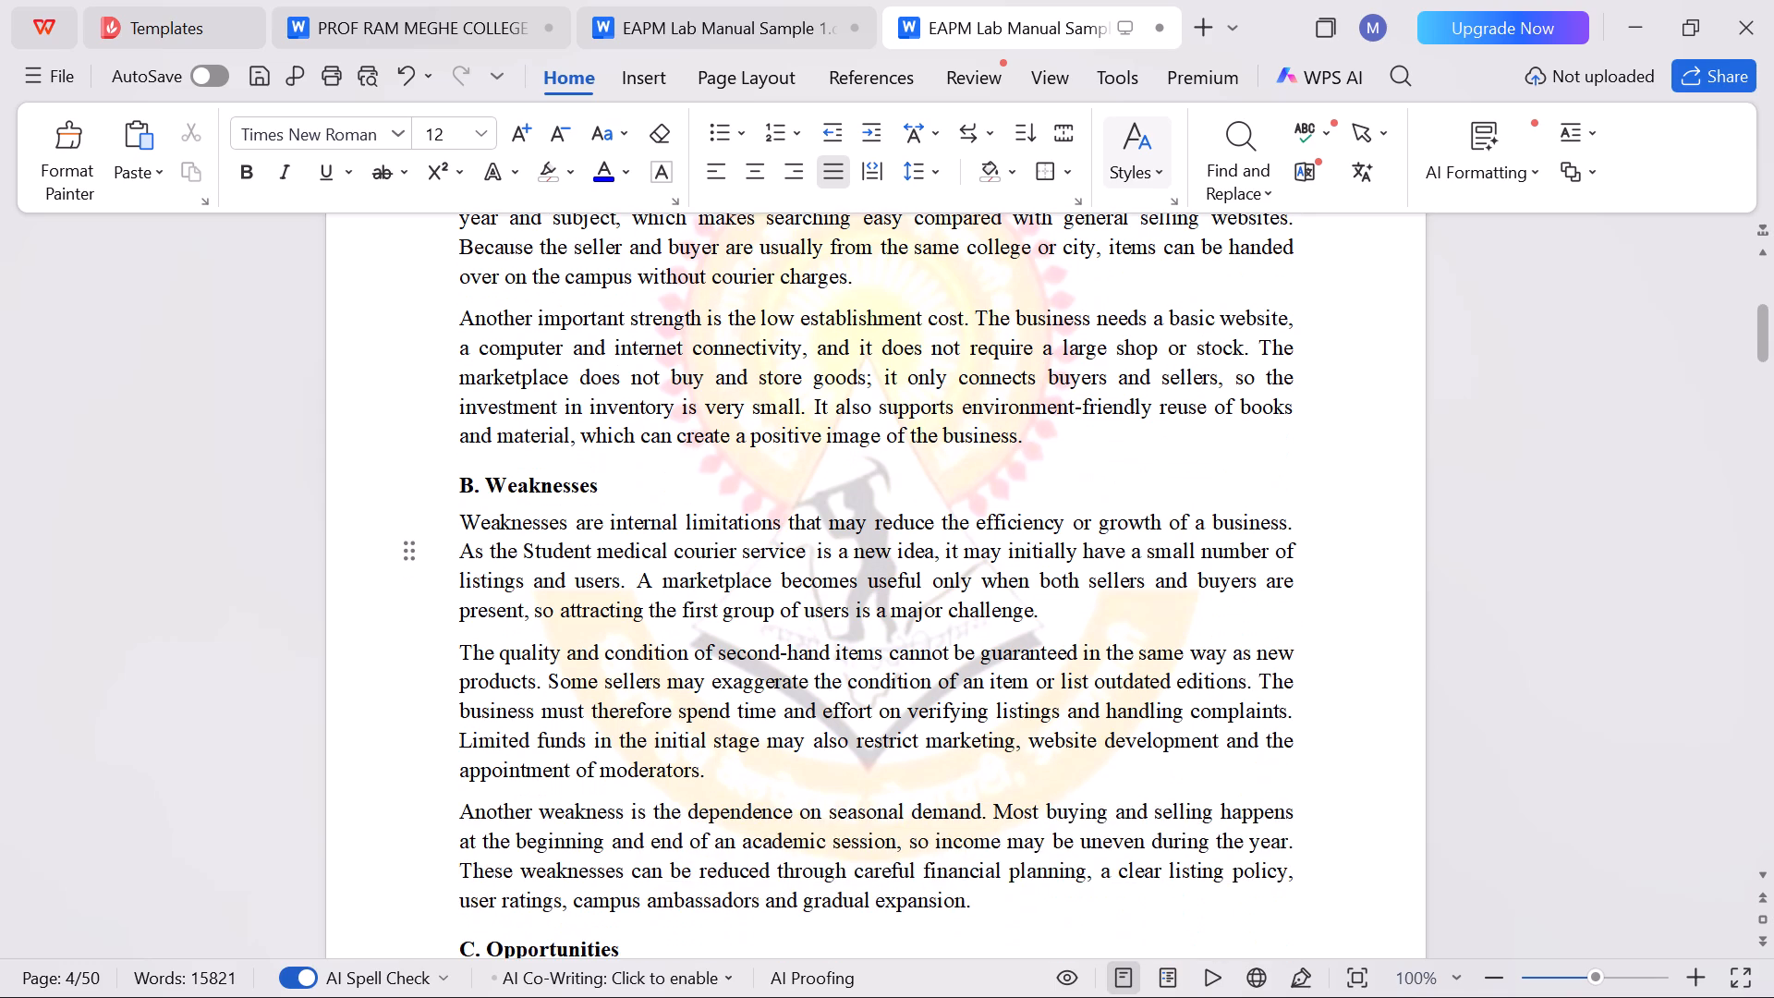
pyautogui.scroll(-1, 959, 780)
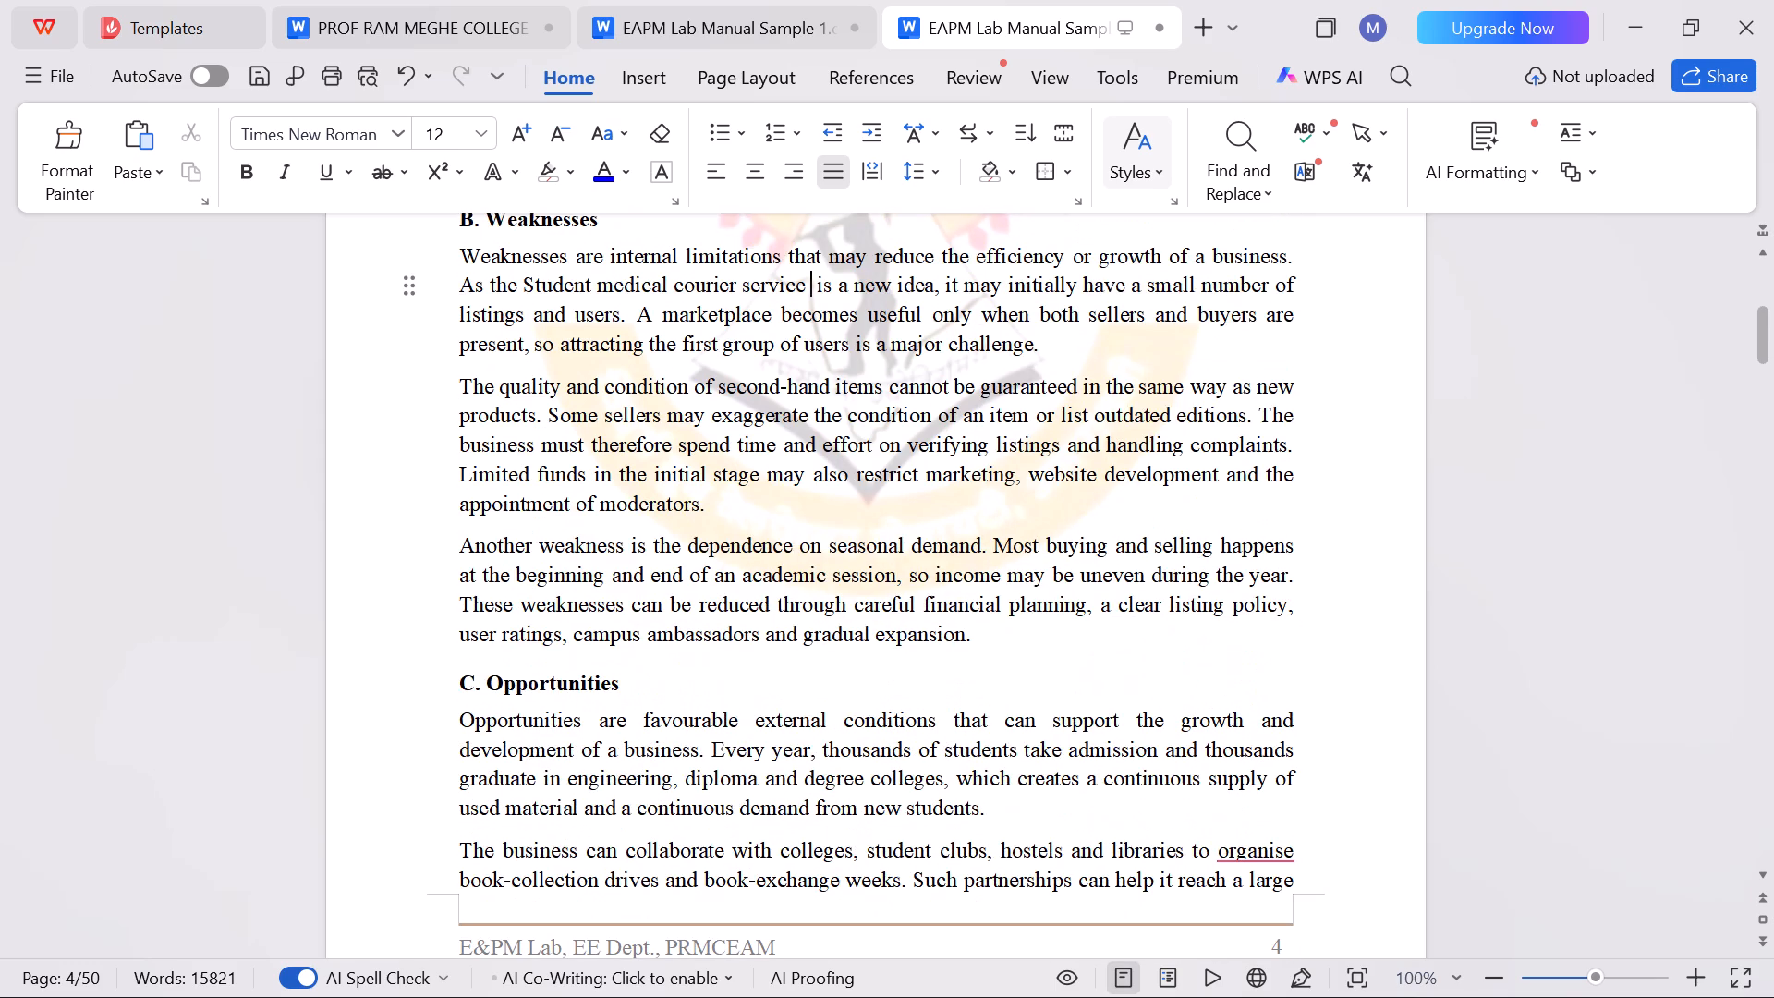
pyautogui.scroll(-1, 959, 780)
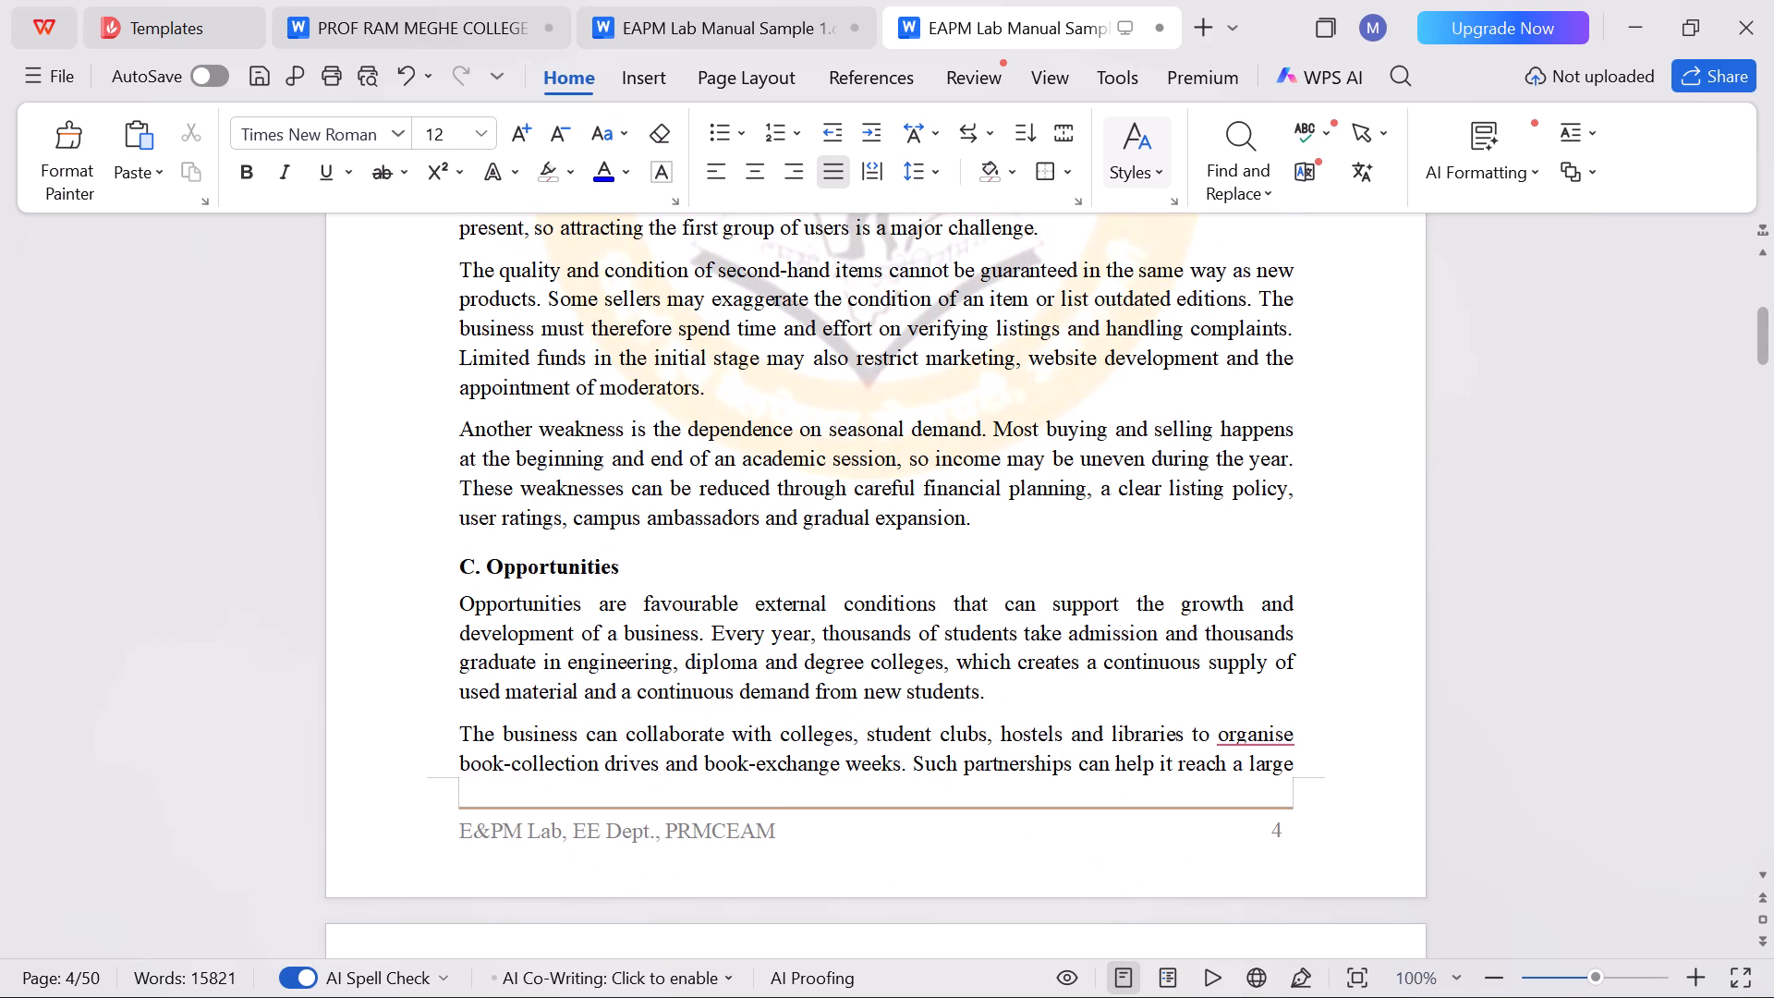
pyautogui.scroll(-1, 959, 780)
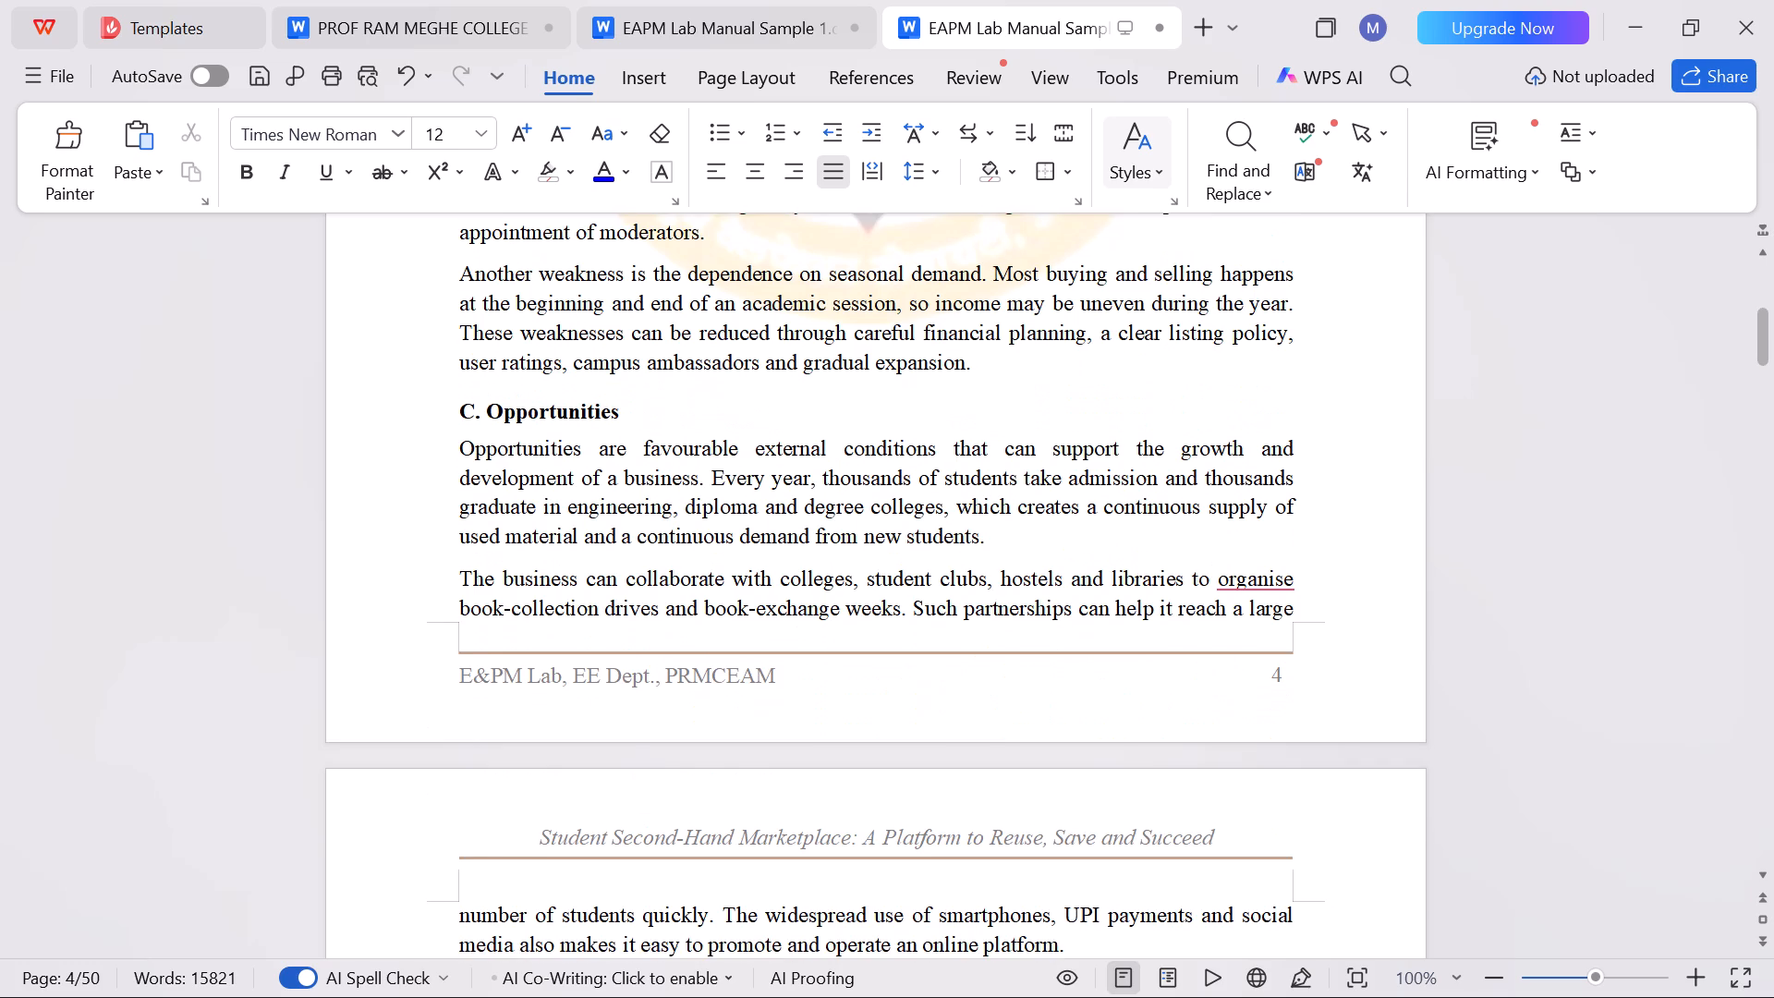
pyautogui.scroll(-3, 959, 780)
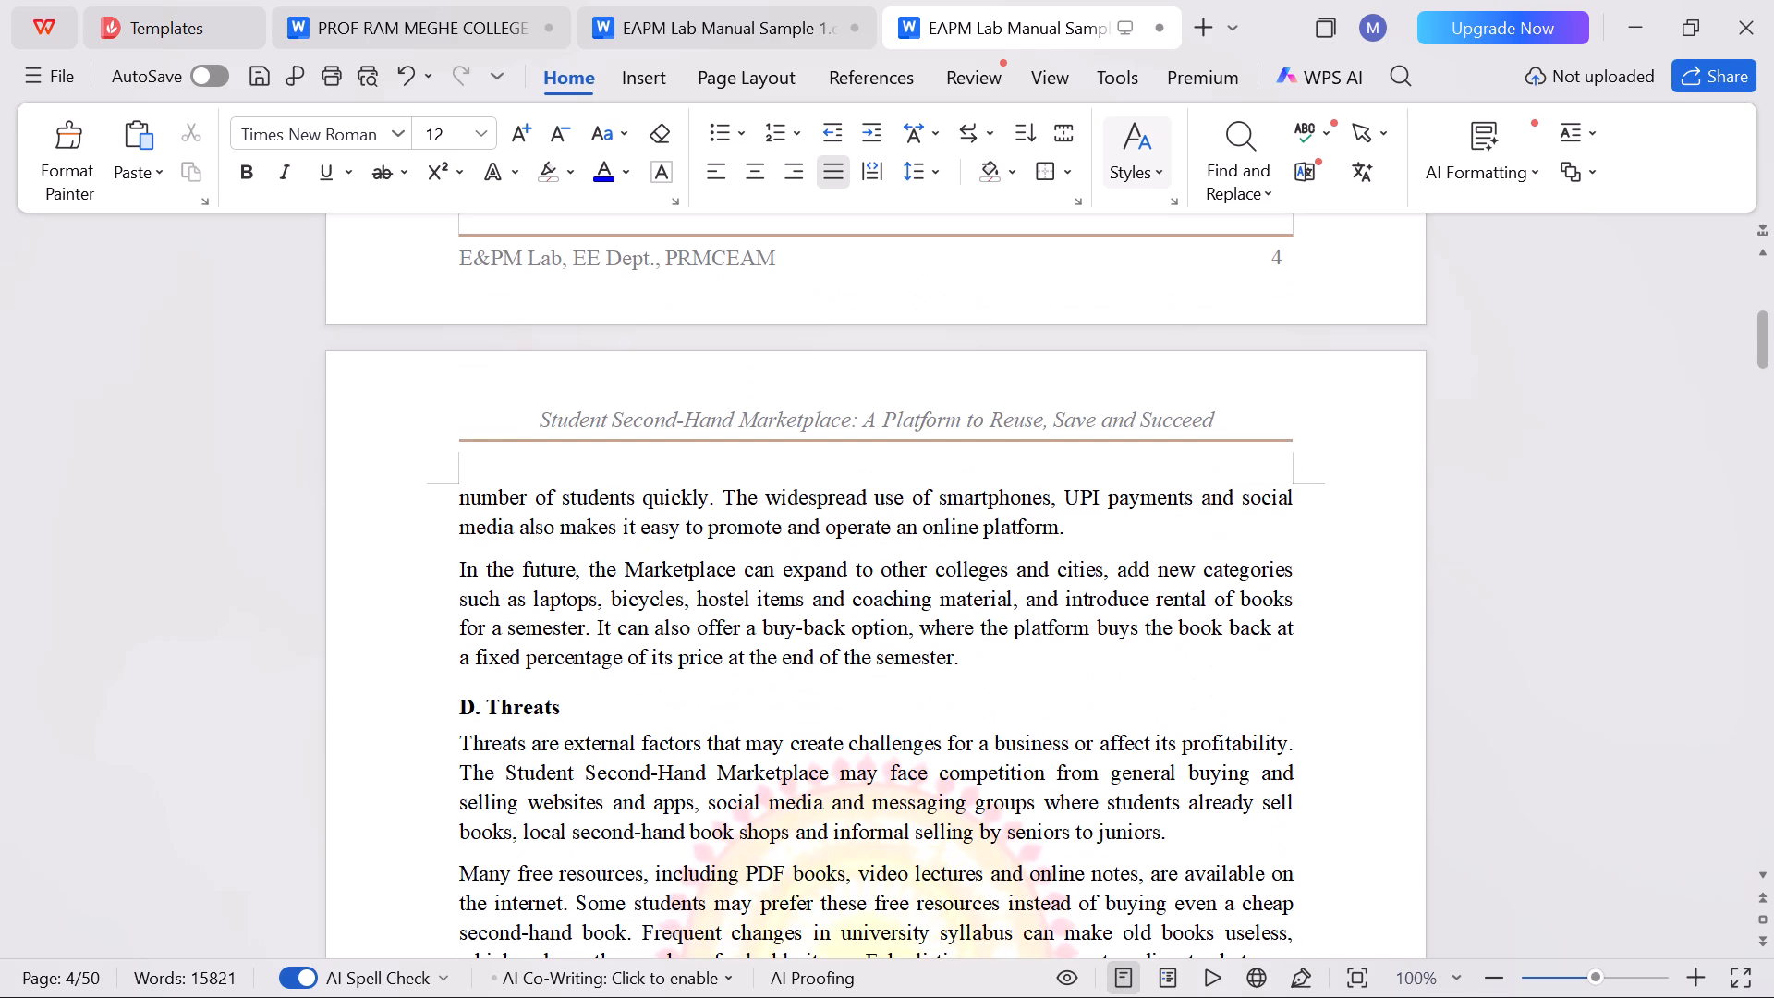
pyautogui.scroll(-1, 1007, 707)
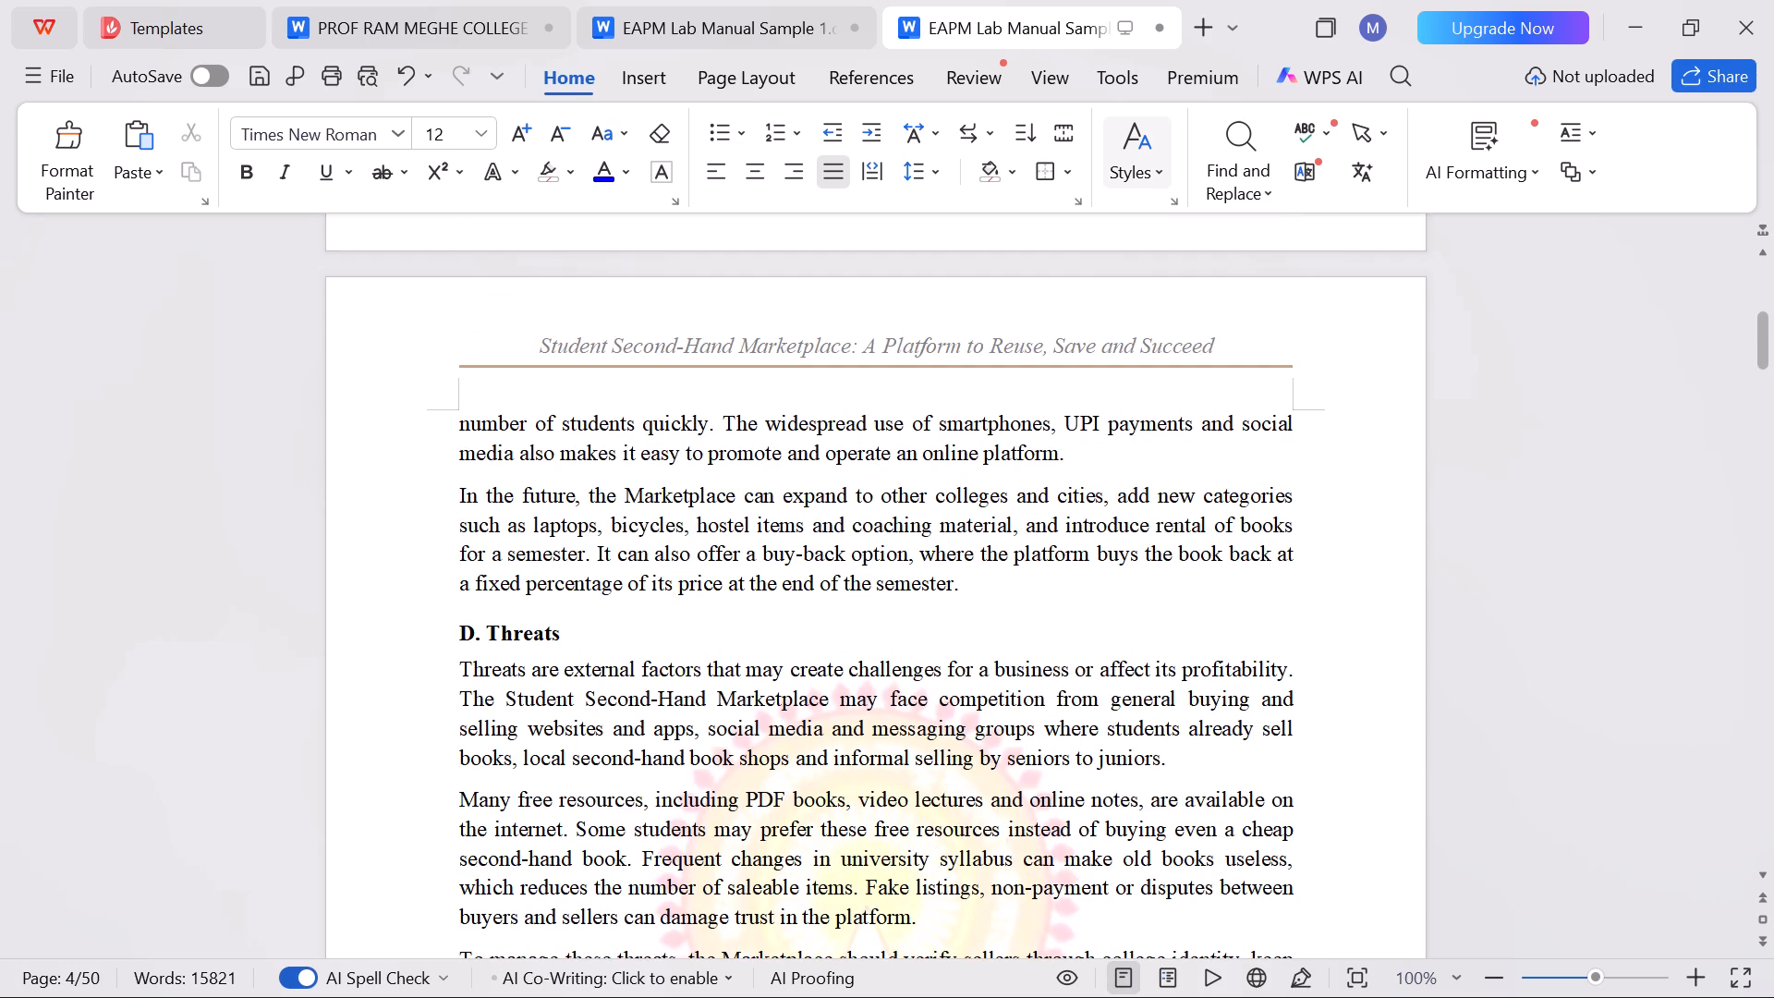
pyautogui.click(829, 696)
pyautogui.press('BackSpace')
pyautogui.press('BackSpace')
pyautogui.press('BackSpace')
pyautogui.press('BackSpace')
pyautogui.press('BackSpace')
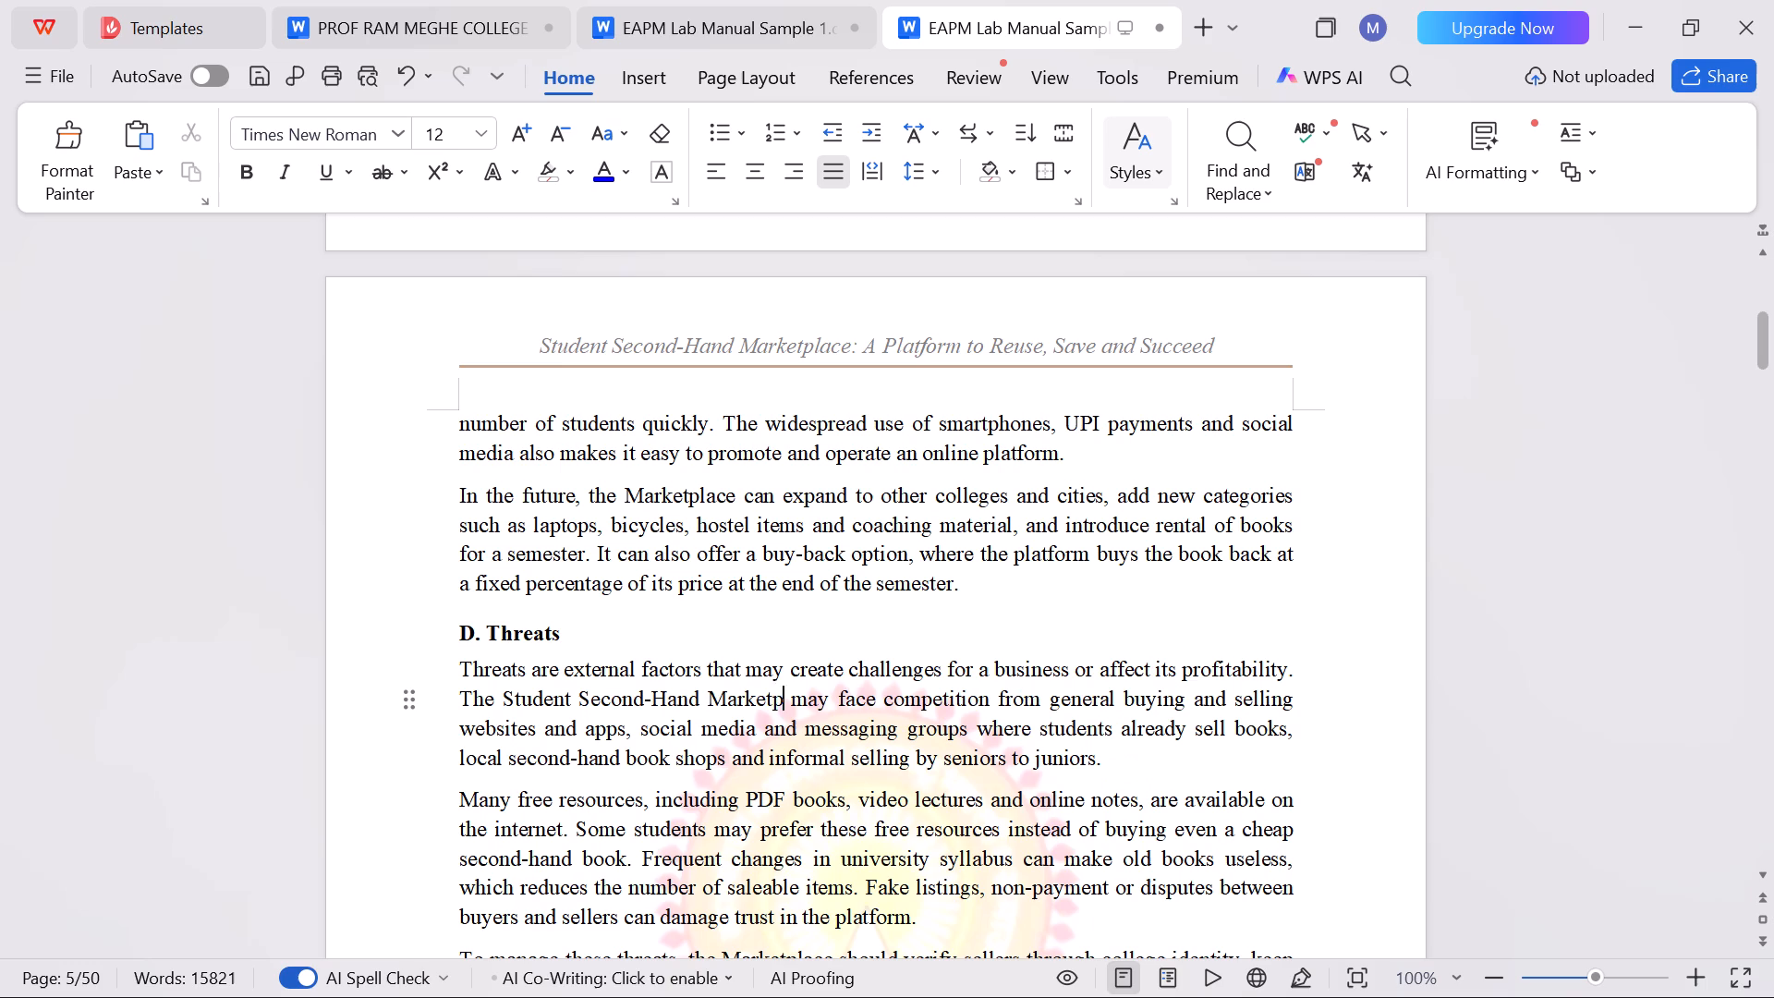
pyautogui.press('BackSpace')
pyautogui.press('BackSpace')
pyautogui.press('BackSpace')
pyautogui.press('BackSpace')
pyautogui.press('BackSpace')
pyautogui.press('BackSpace')
pyautogui.press('BackSpace')
pyautogui.press('BackSpace')
pyautogui.press('BackSpace')
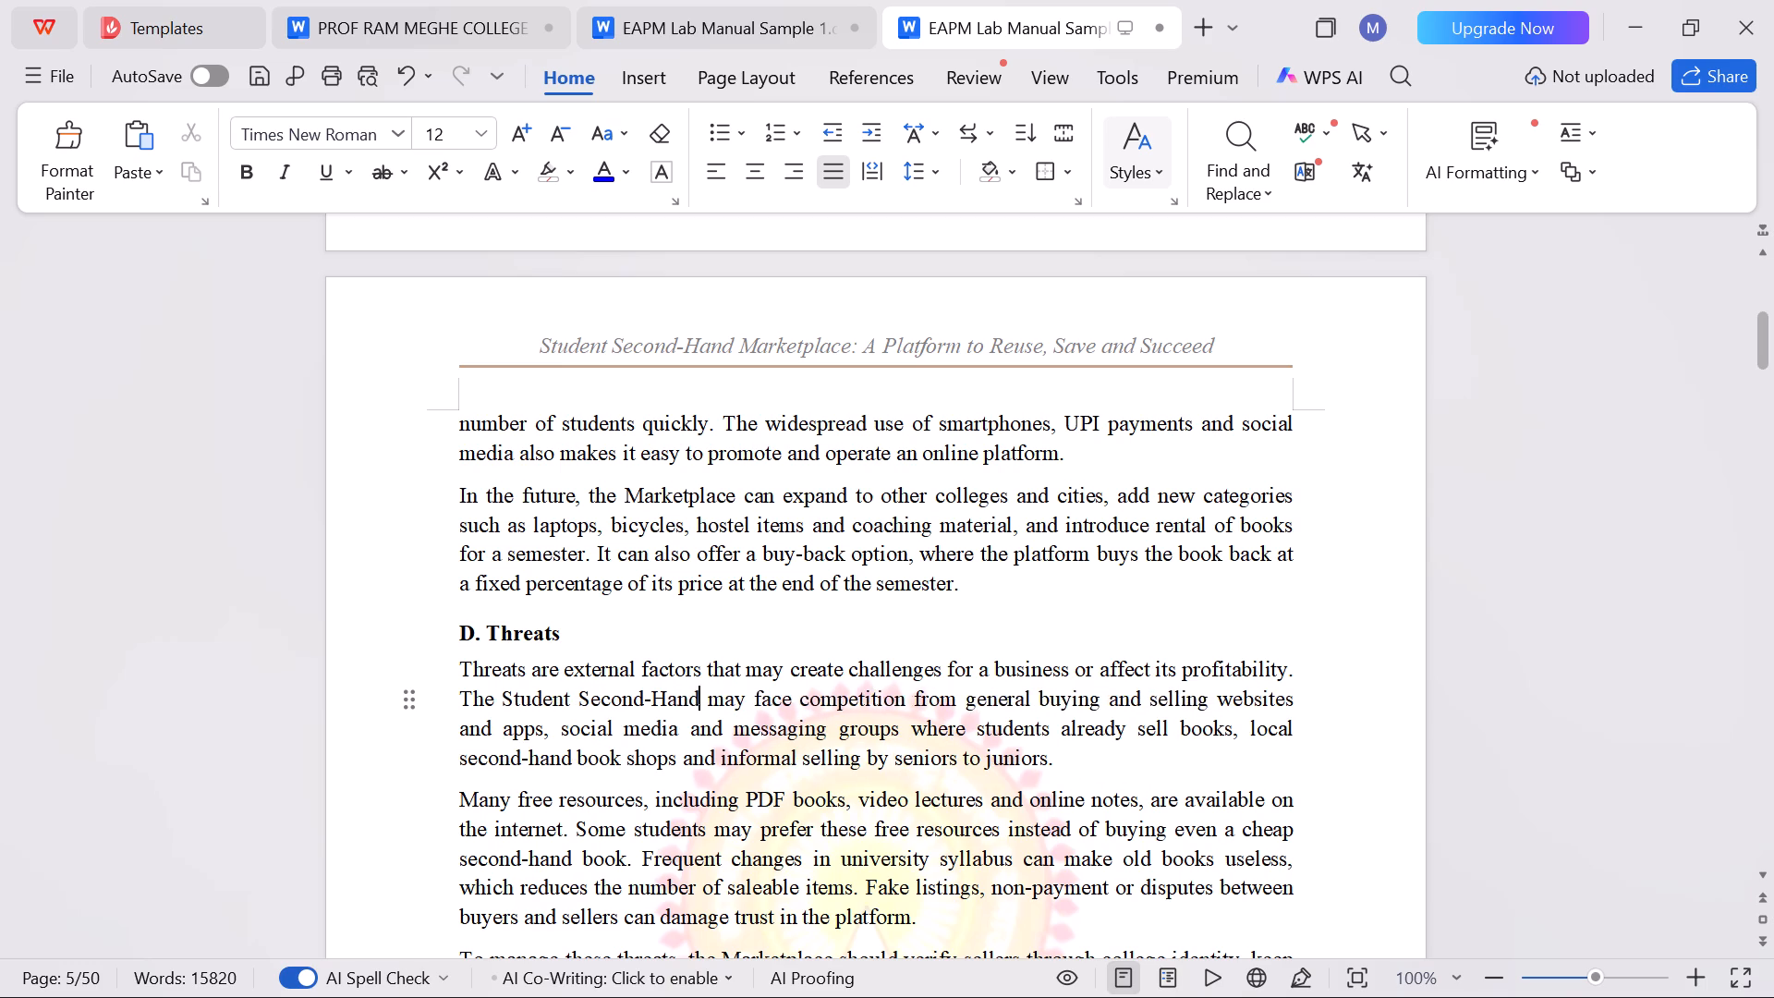
pyautogui.press('BackSpace')
pyautogui.press('BackSpace')
pyautogui.press('BackSpace')
pyautogui.press('BackSpace')
pyautogui.press('BackSpace')
pyautogui.press('BackSpace')
pyautogui.press('BackSpace')
pyautogui.press('BackSpace')
pyautogui.press('BackSpace')
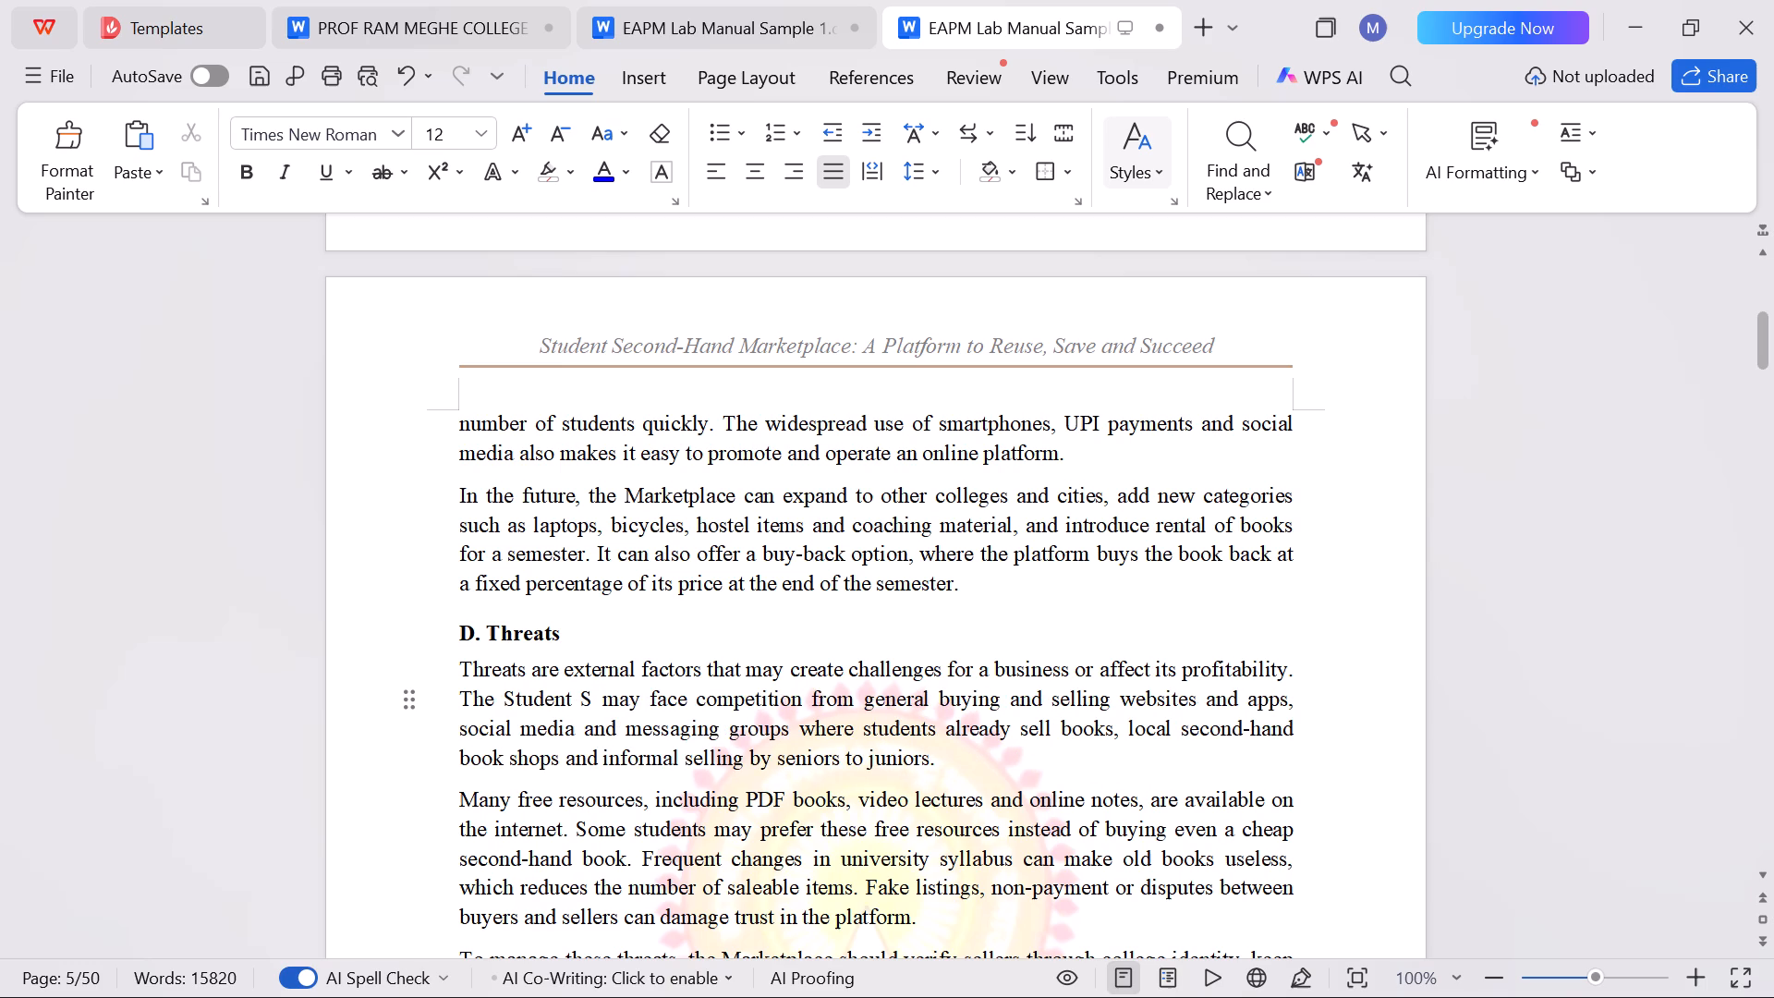
pyautogui.write('medical cour')
pyautogui.write('ier service')
pyautogui.press('space')
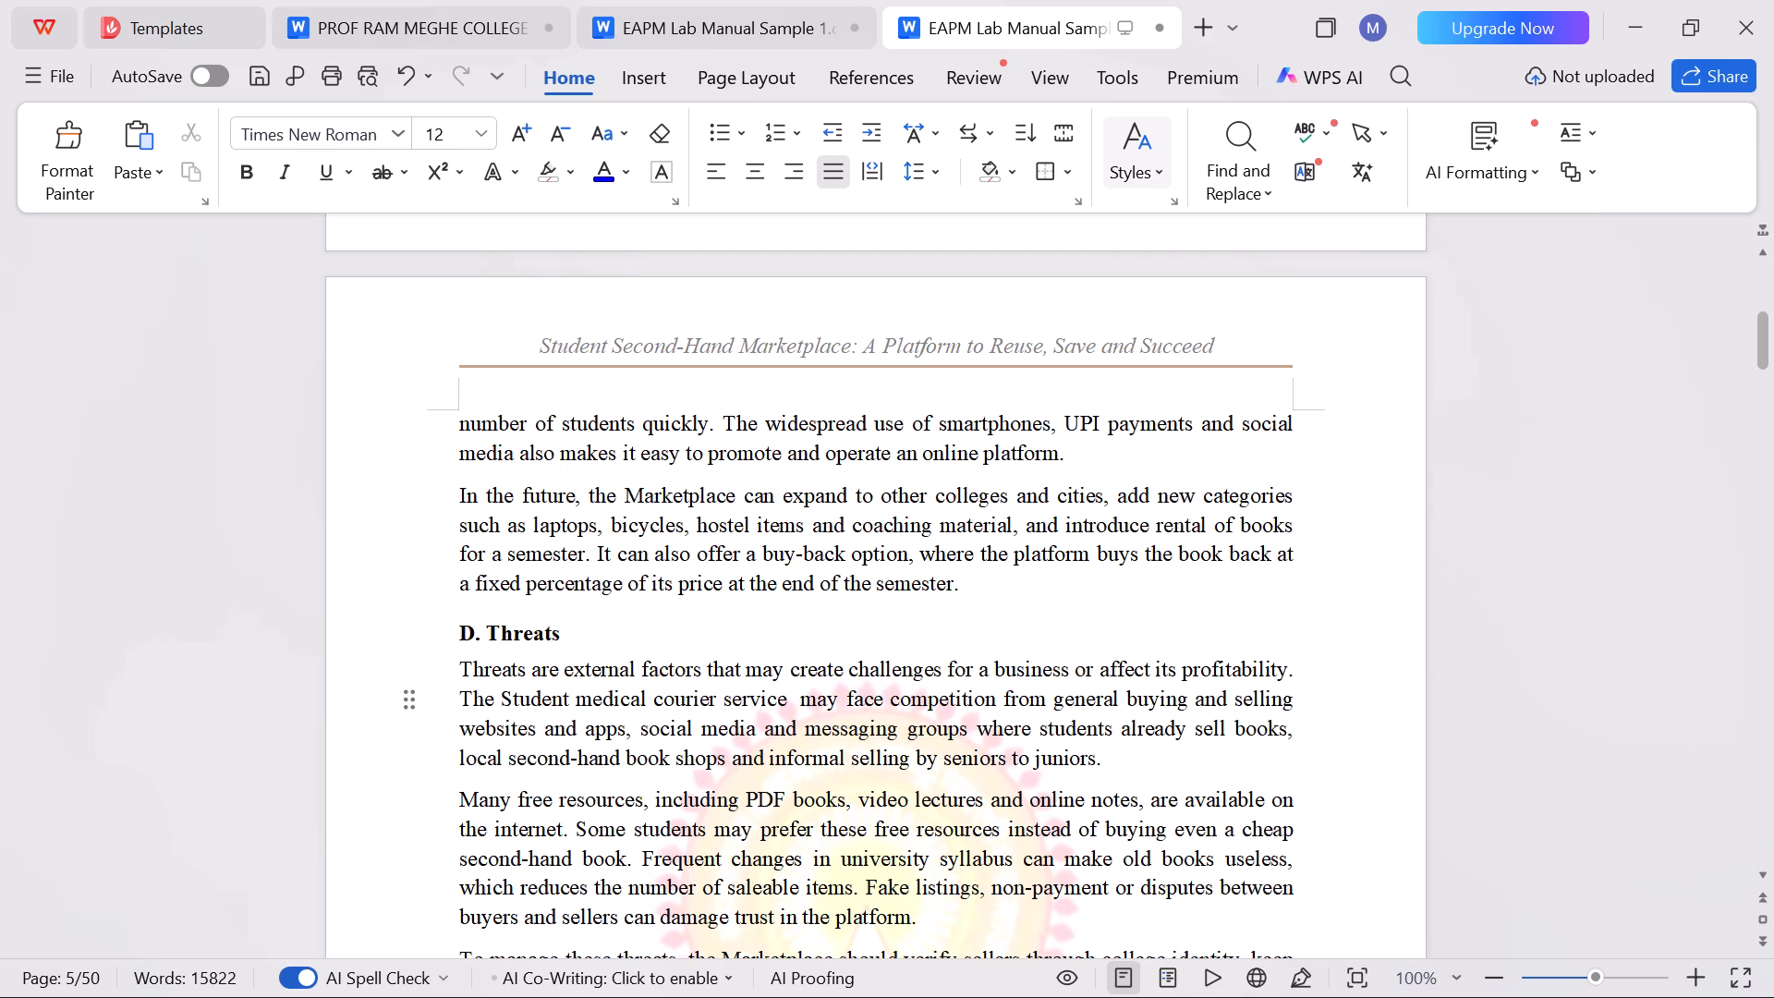
# Replace "Second-Hand Marketplace." including its full stop with "medical couerier service" in section 7's opening paragraph, keeping "Student".
pyautogui.scroll(-2, 1018, 817)
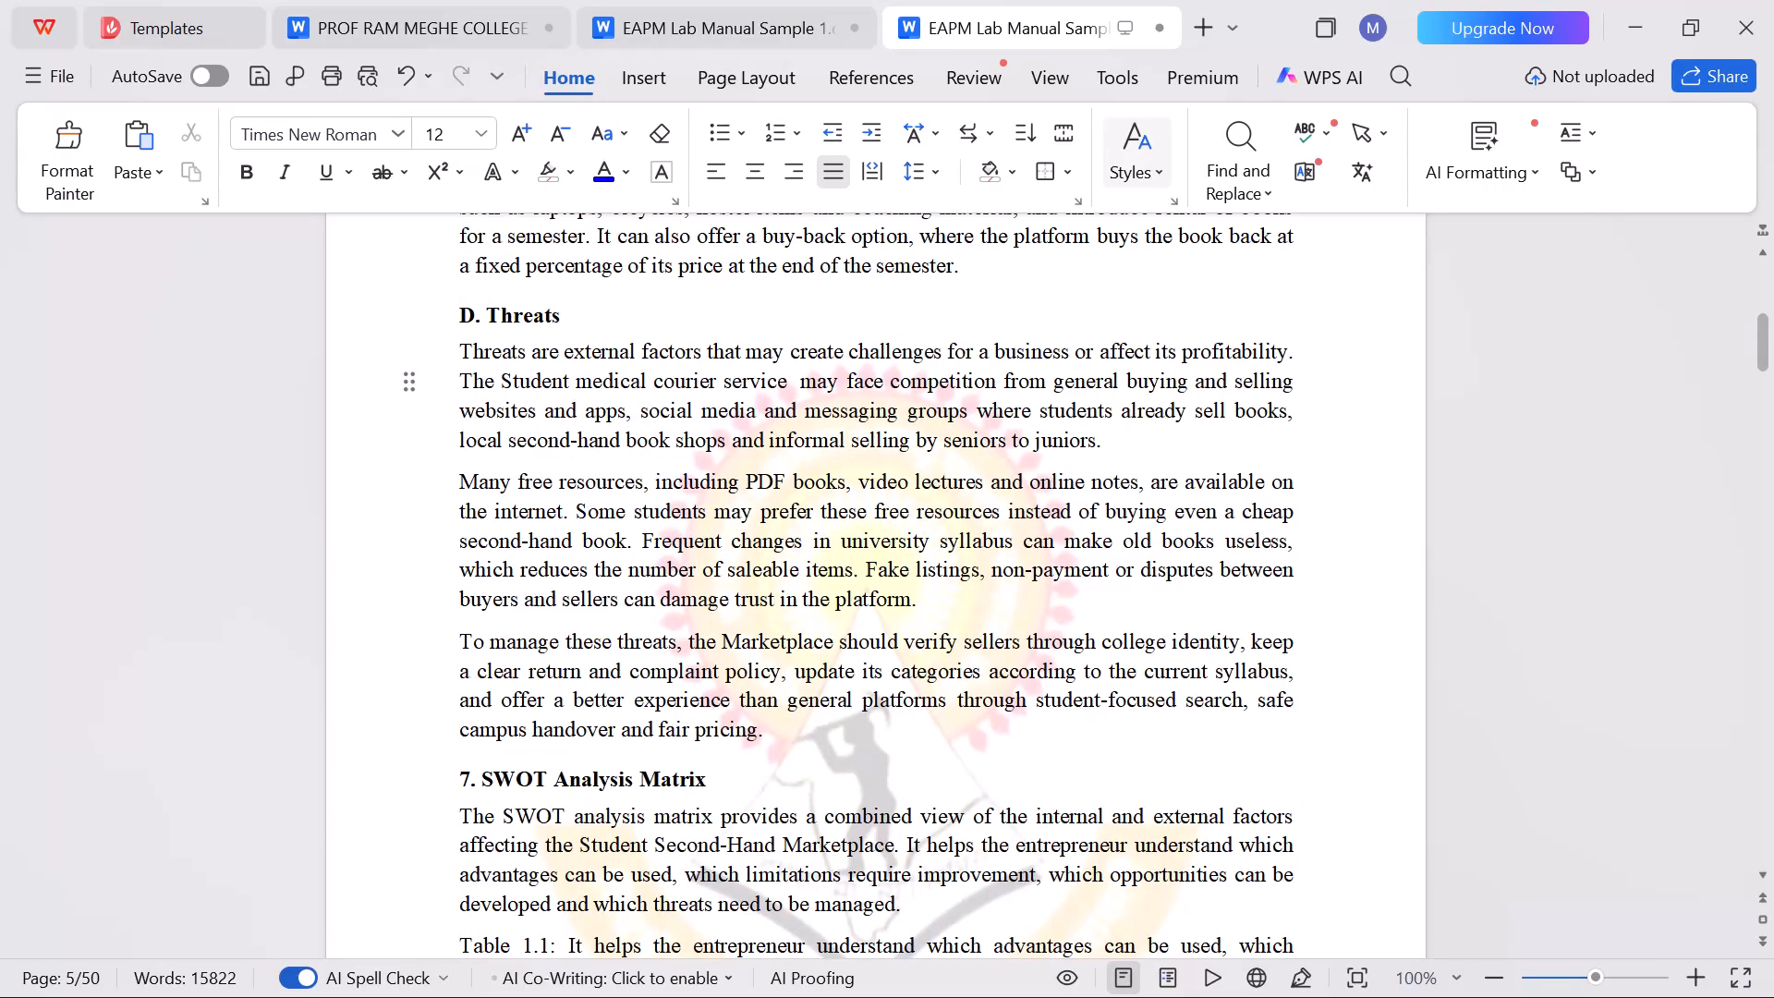
pyautogui.scroll(-1, 978, 713)
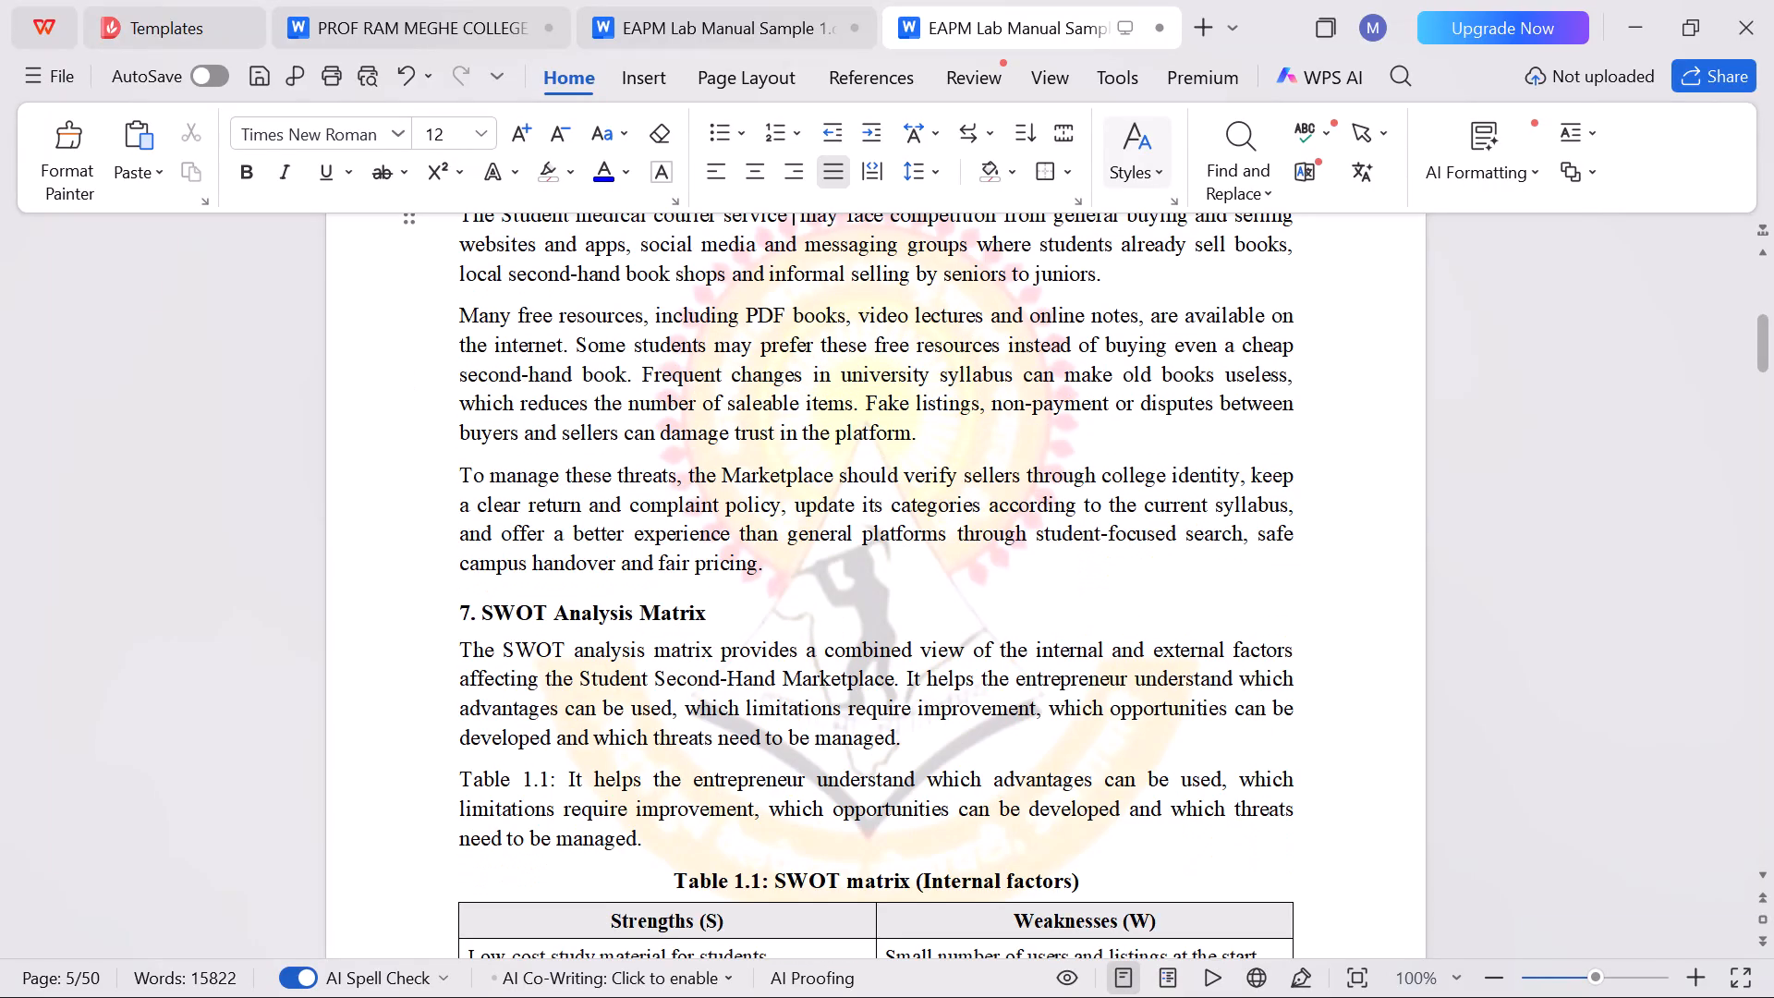
pyautogui.click(898, 675)
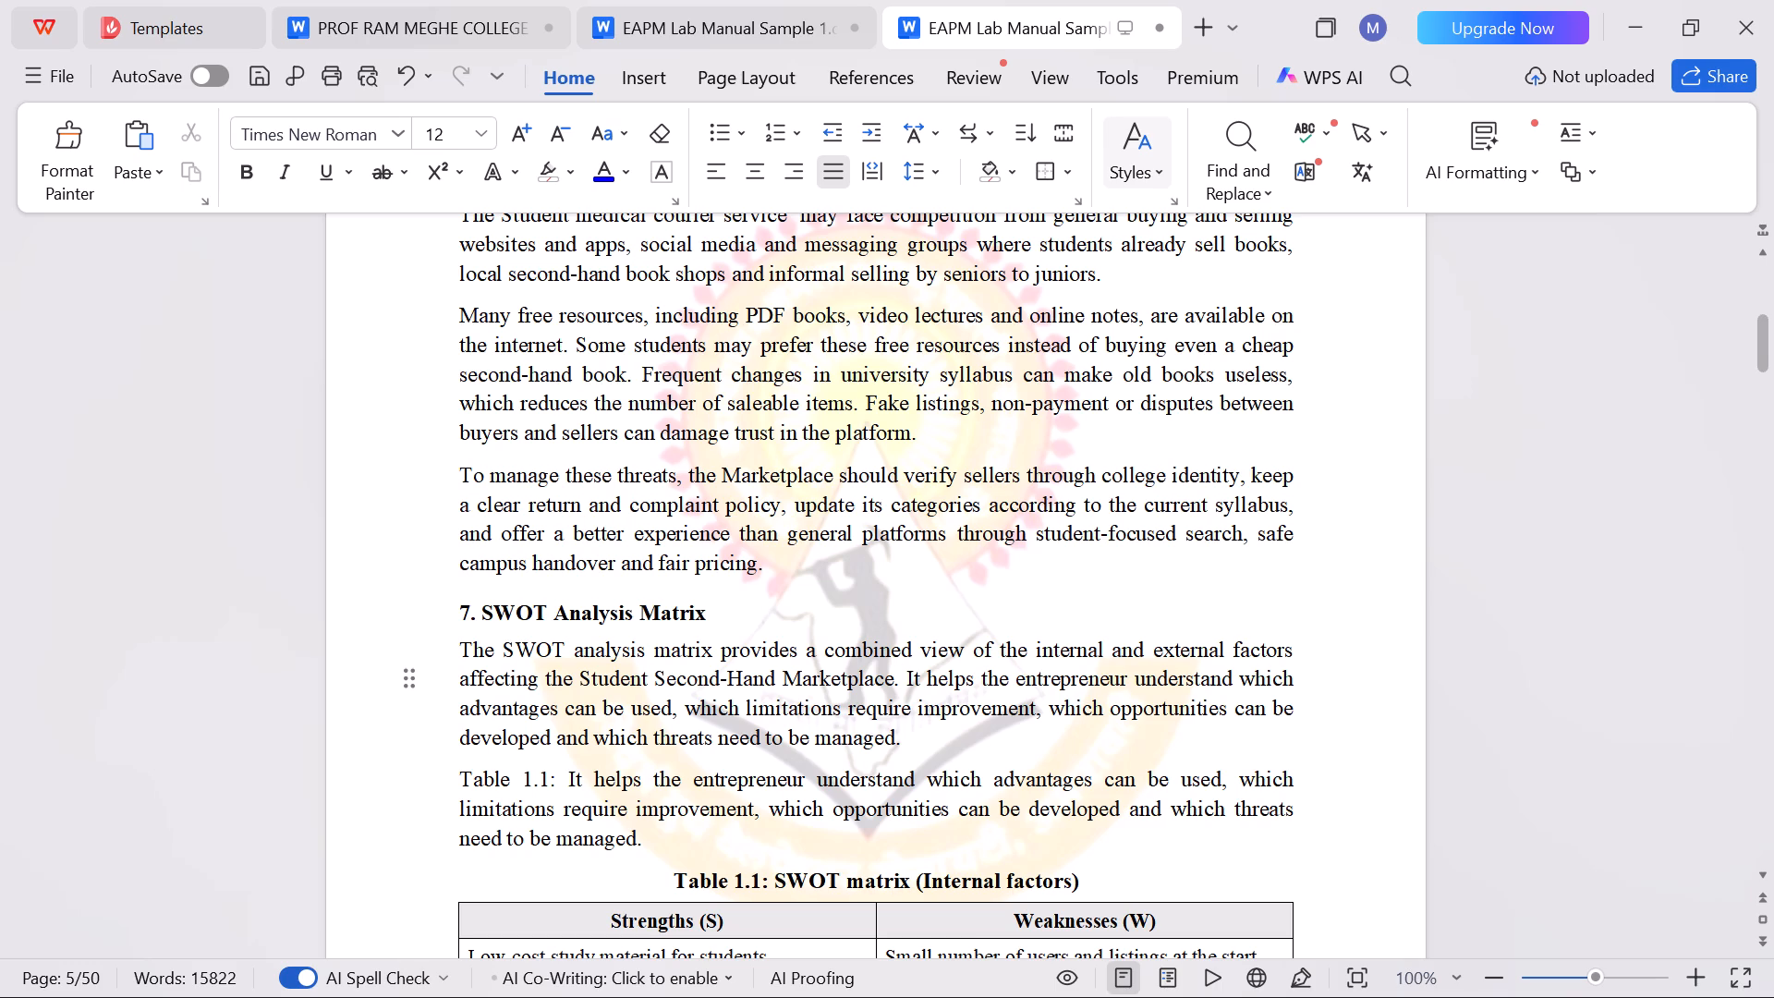
pyautogui.press('BackSpace')
pyautogui.press('BackSpace')
pyautogui.press('BackSpace')
pyautogui.press('BackSpace')
pyautogui.press('BackSpace')
pyautogui.press('BackSpace')
pyautogui.press('BackSpace')
pyautogui.press('BackSpace')
pyautogui.press('BackSpace')
pyautogui.press('BackSpace')
pyautogui.press('BackSpace')
pyautogui.press('BackSpace')
pyautogui.press('BackSpace')
pyautogui.press('BackSpace')
pyautogui.press('BackSpace')
pyautogui.press('BackSpace')
pyautogui.press('BackSpace')
pyautogui.press('BackSpace')
pyautogui.press('BackSpace')
pyautogui.press('BackSpace')
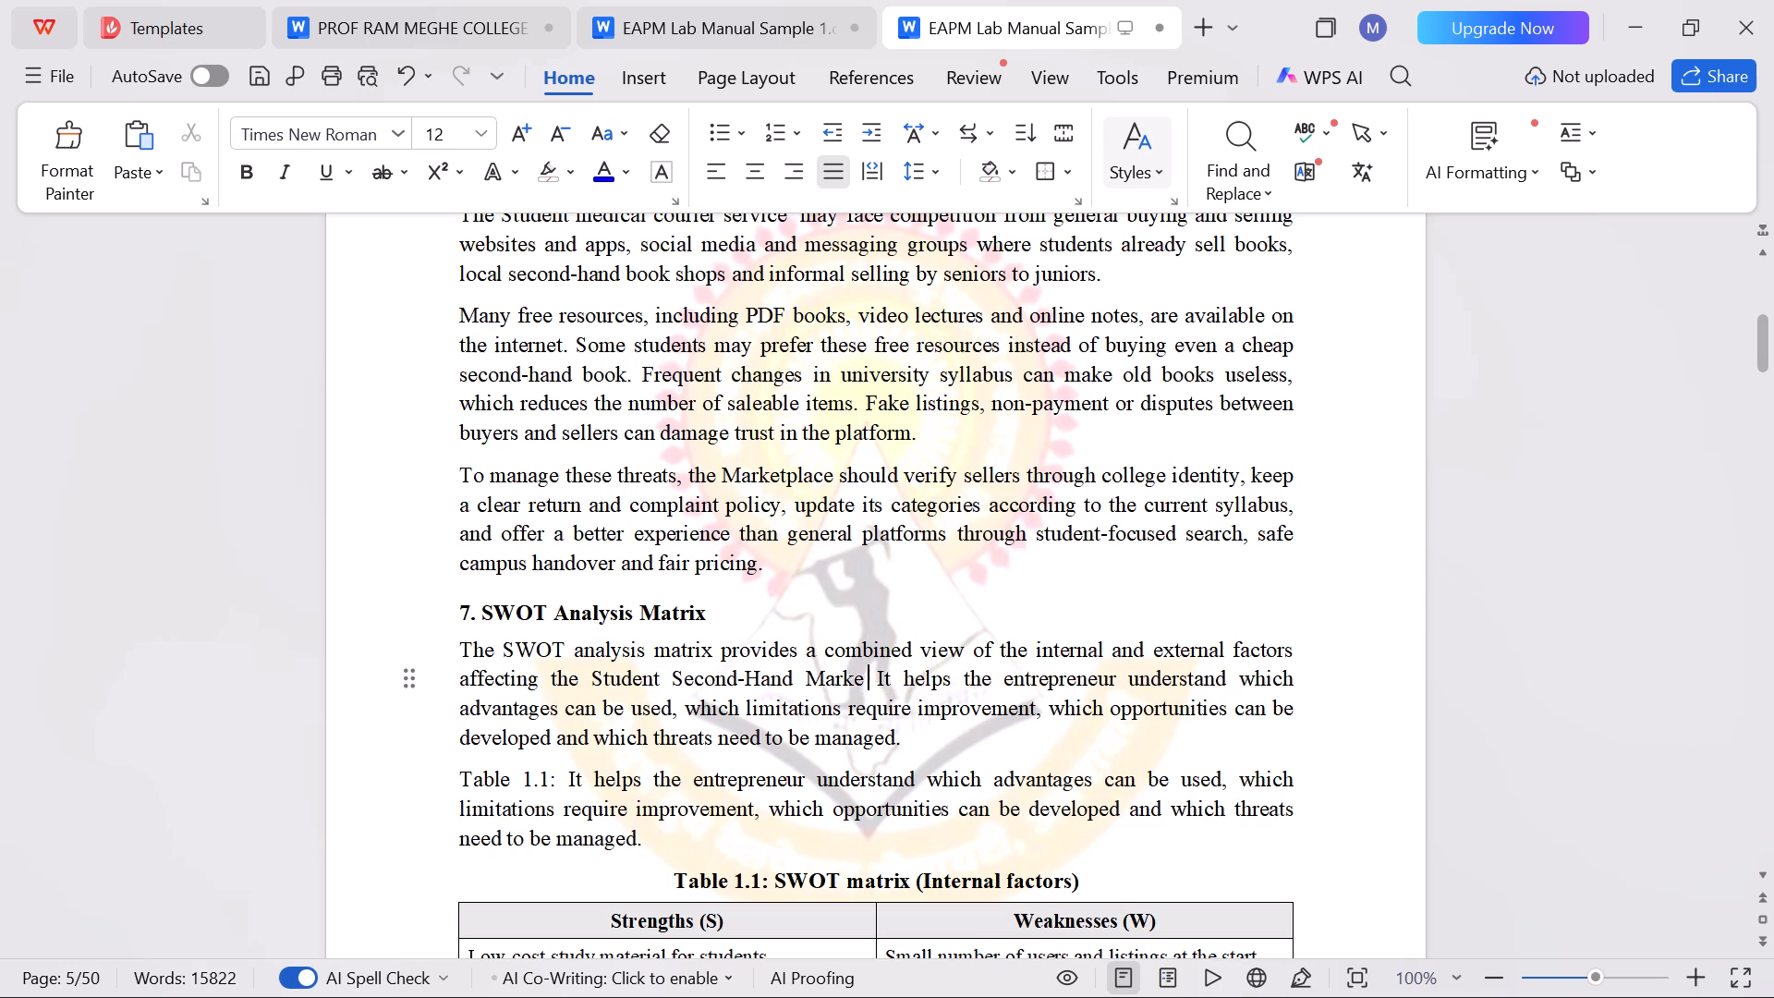
pyautogui.press('BackSpace')
pyautogui.press('BackSpace')
pyautogui.press('BackSpace')
pyautogui.press('BackSpace')
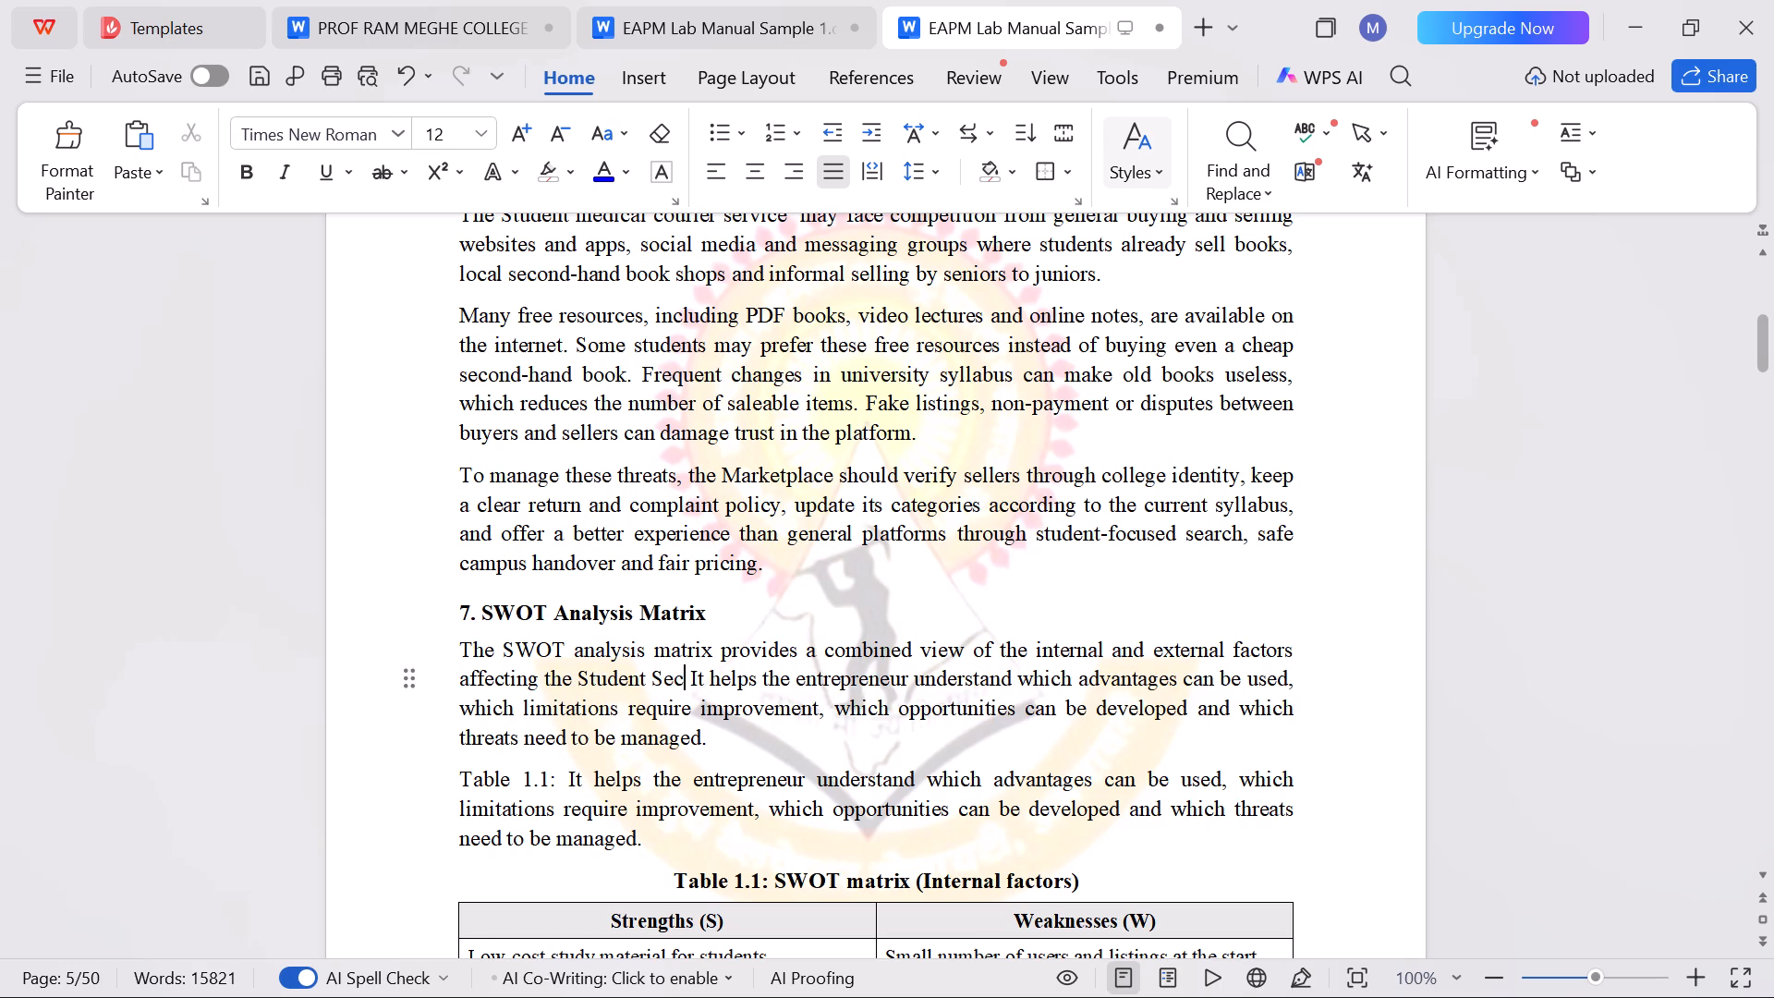
pyautogui.press('BackSpace')
pyautogui.press('BackSpace')
pyautogui.write('medical couer')
pyautogui.write('ier service')
pyautogui.press('space')
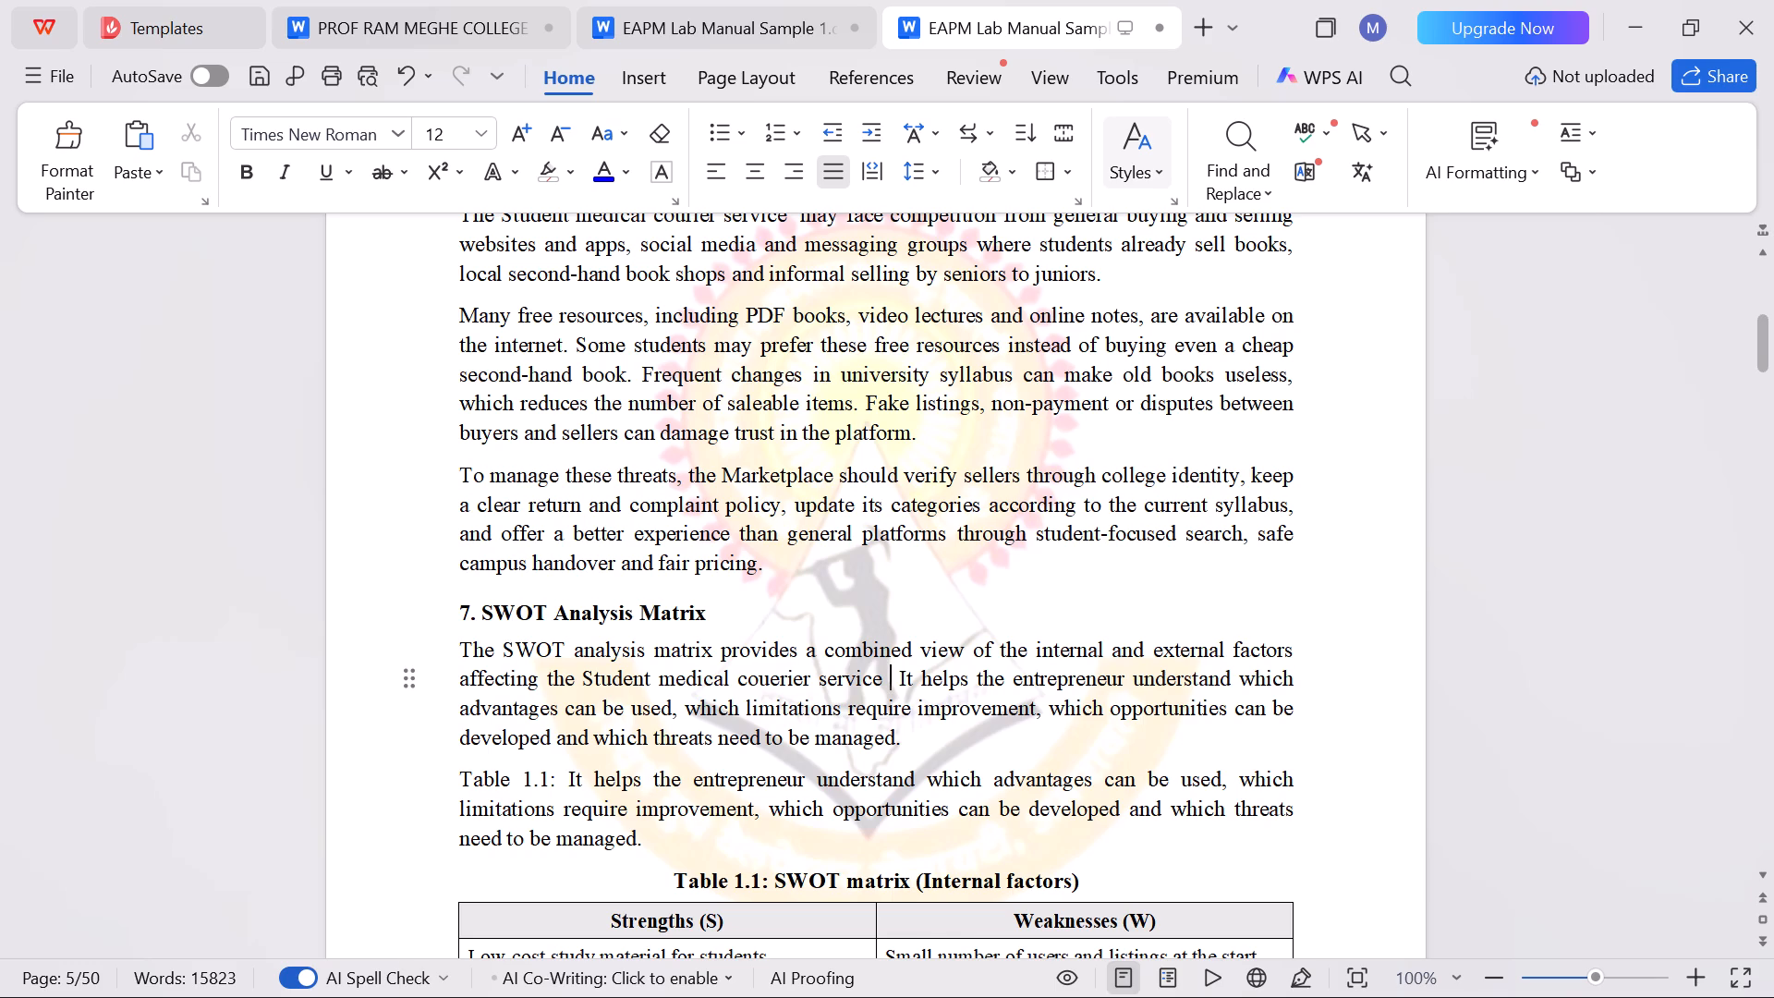
# Replace "Second-Hand Marketplace" with "medical couerier service" in the sentence introducing section 8's block diagram, keeping the word "Student".
pyautogui.scroll(-2, 931, 779)
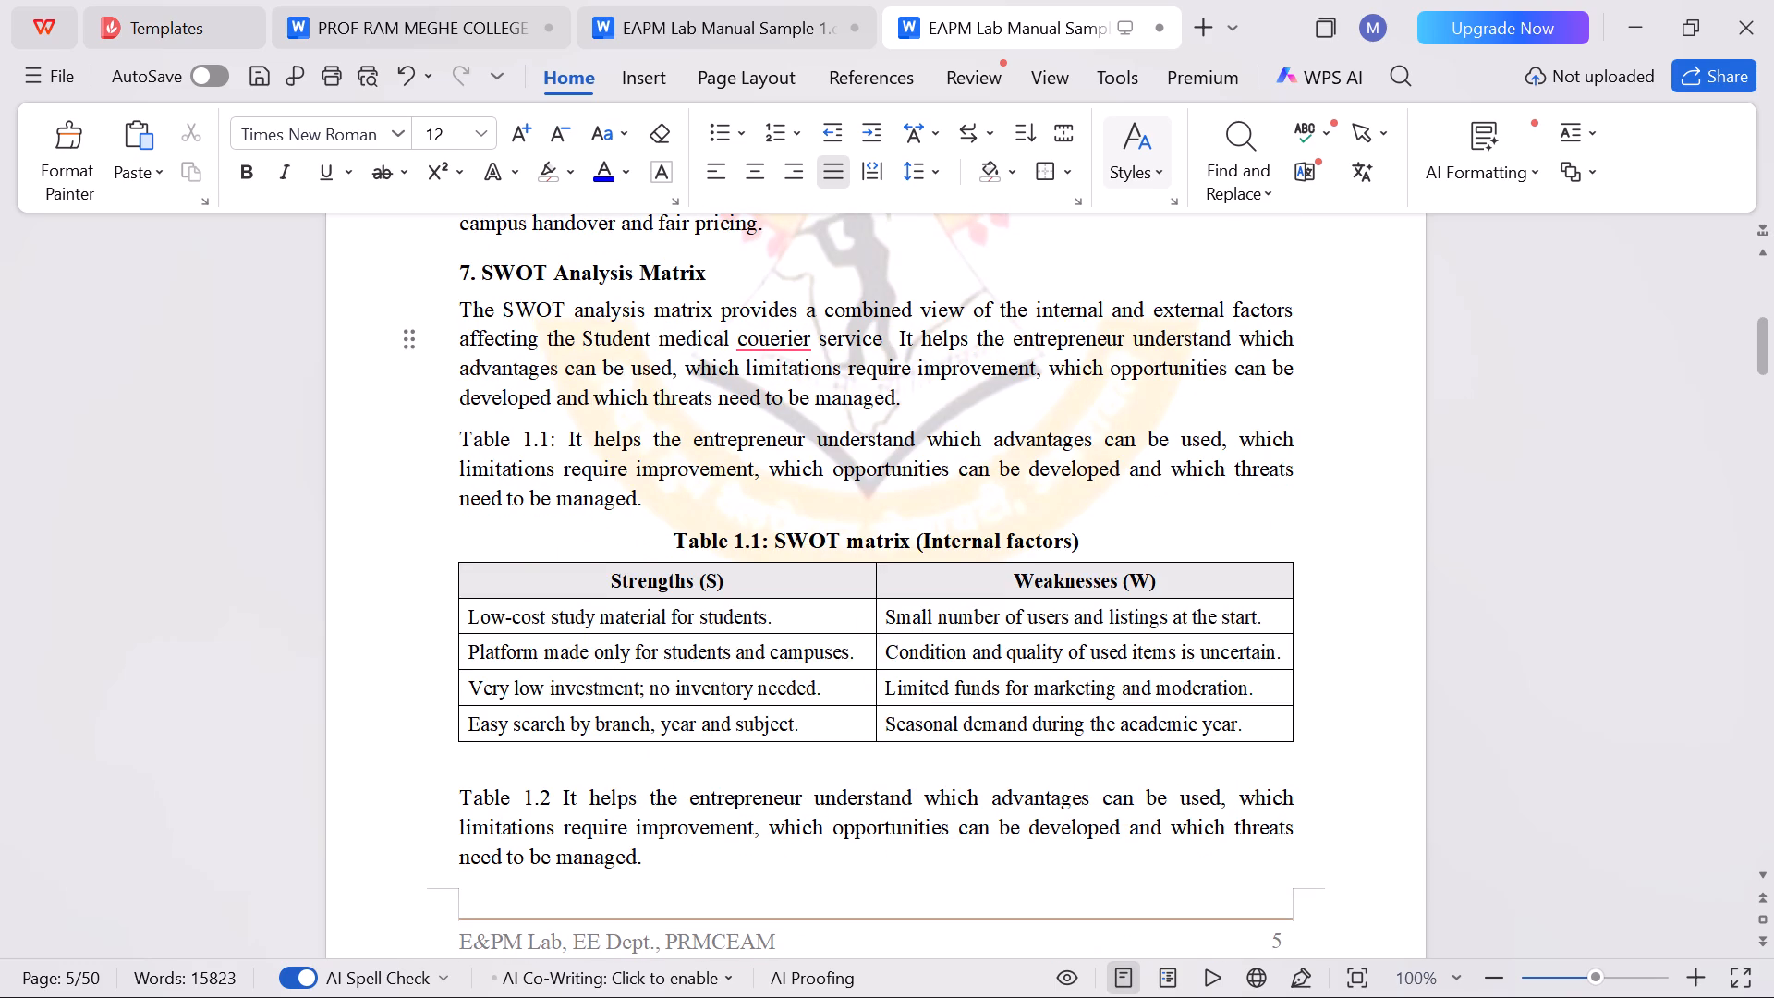
pyautogui.scroll(-3, 931, 779)
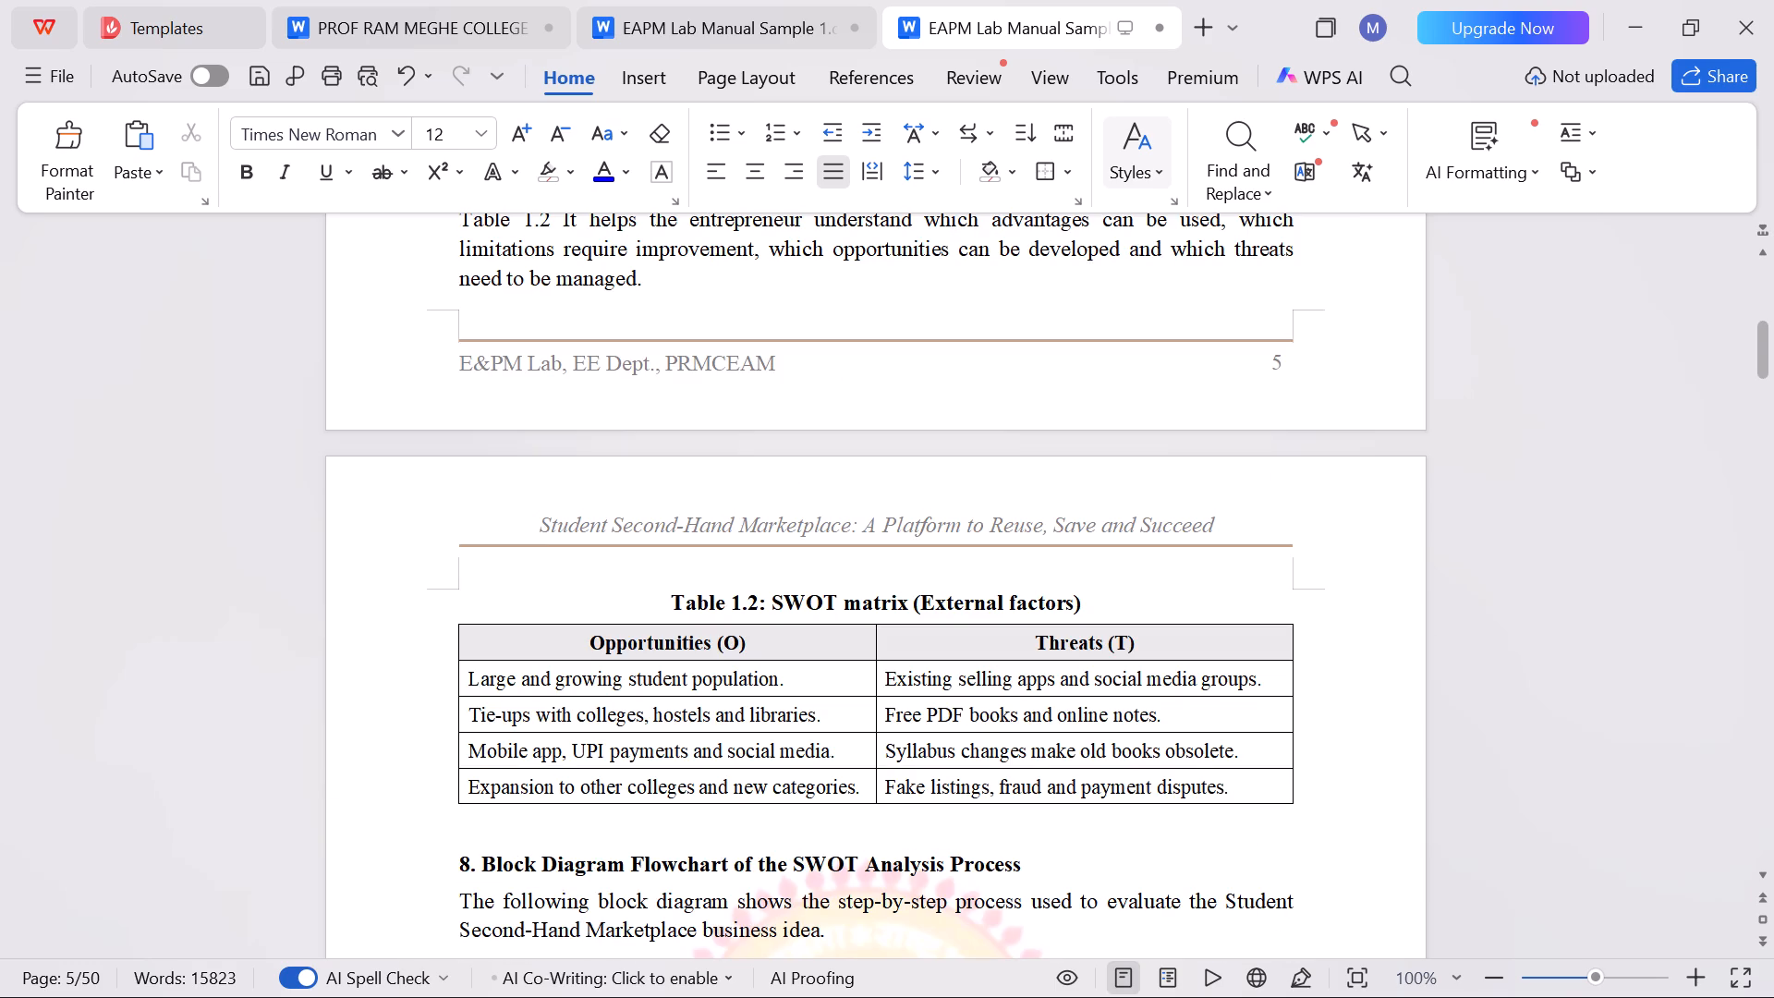
pyautogui.scroll(-2, 931, 779)
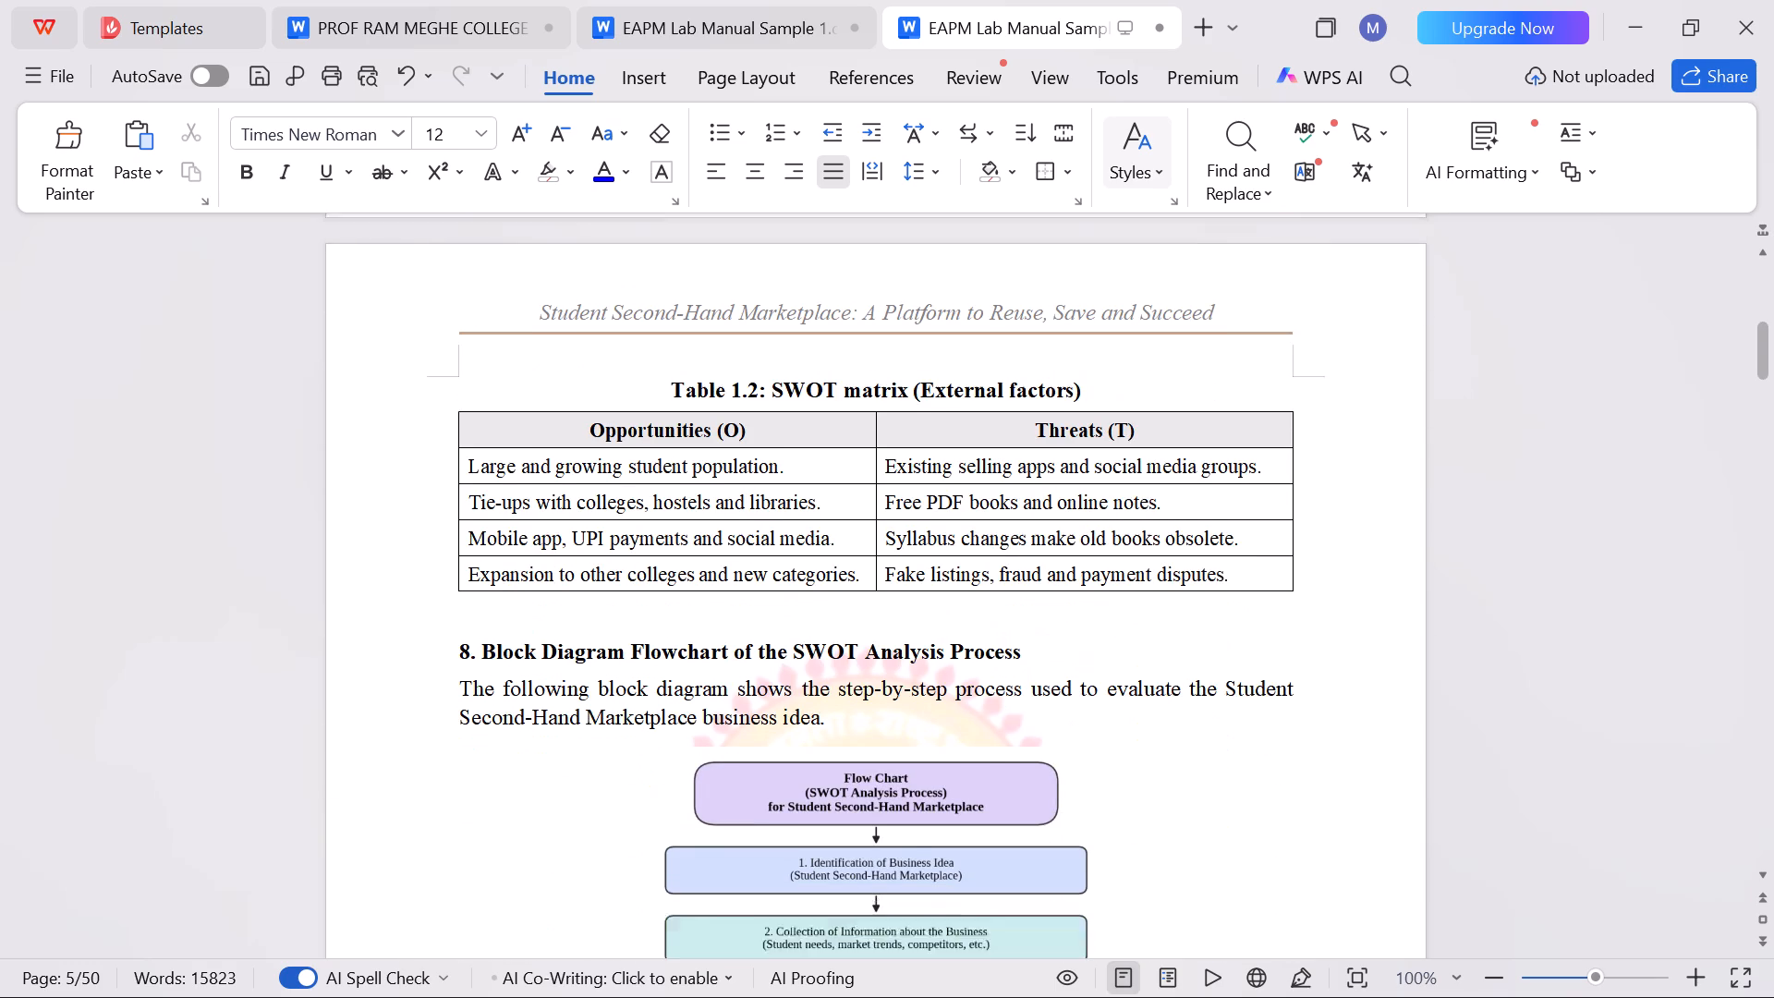
pyautogui.scroll(-1, 931, 779)
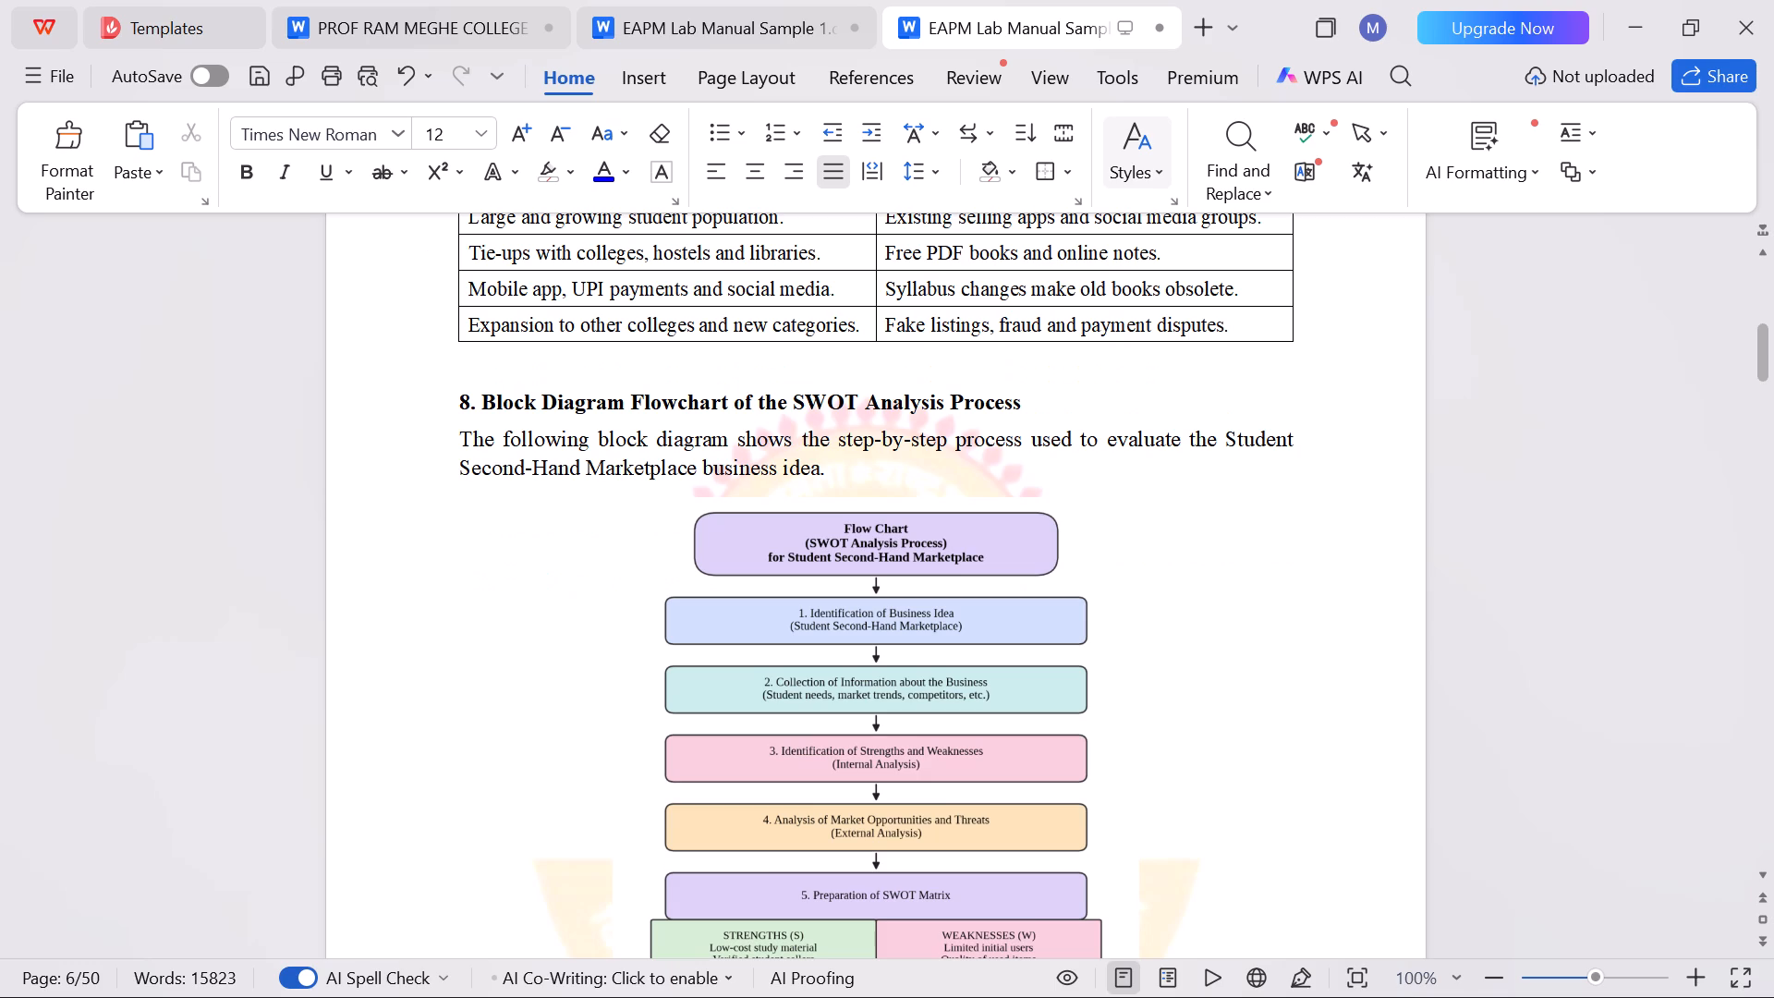
pyautogui.click(693, 464)
pyautogui.press('BackSpace')
pyautogui.press('BackSpace')
pyautogui.press('BackSpace')
pyautogui.press('BackSpace')
pyautogui.press('BackSpace')
pyautogui.press('BackSpace')
pyautogui.press('BackSpace')
pyautogui.press('BackSpace')
pyautogui.press('BackSpace')
pyautogui.press('BackSpace')
pyautogui.press('BackSpace')
pyautogui.press('BackSpace')
pyautogui.press('BackSpace')
pyautogui.press('BackSpace')
pyautogui.press('BackSpace')
pyautogui.press('BackSpace')
pyautogui.press('BackSpace')
pyautogui.press('BackSpace')
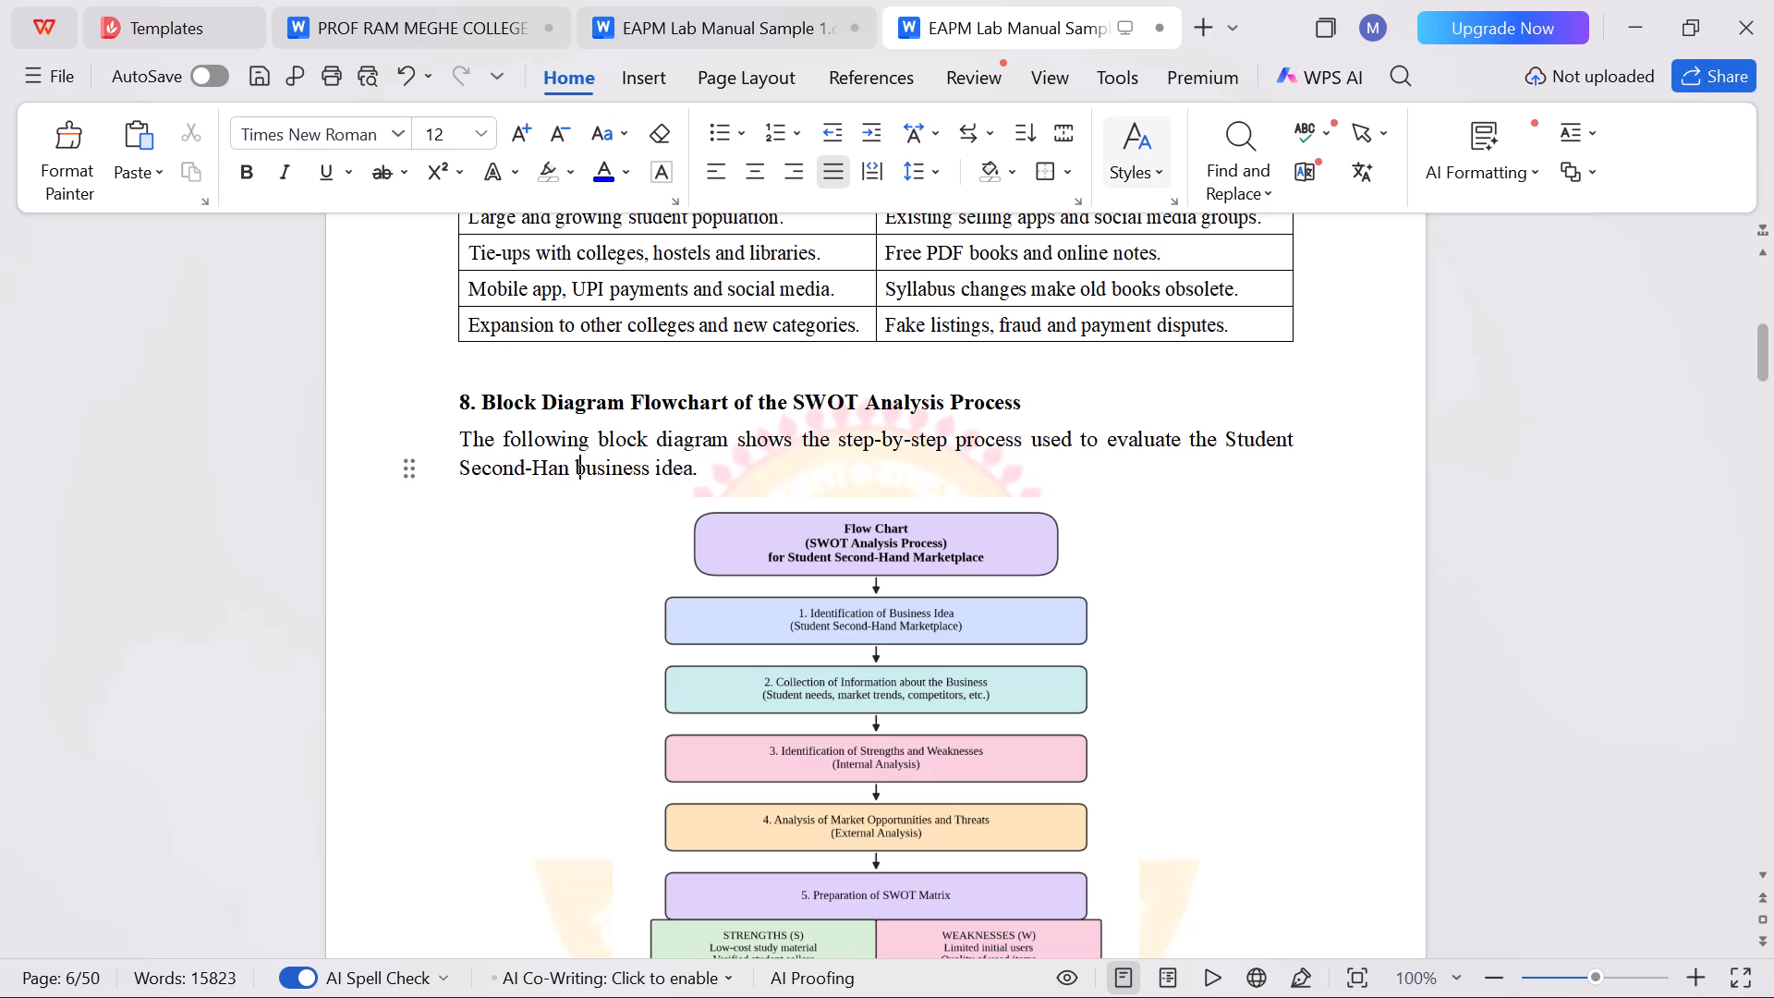
pyautogui.press('BackSpace')
pyautogui.press('BackSpace')
pyautogui.press('s')
pyautogui.press('BackSpace')
pyautogui.press('d')
pyautogui.press('BackSpace')
pyautogui.press('BackSpace')
pyautogui.press('BackSpace')
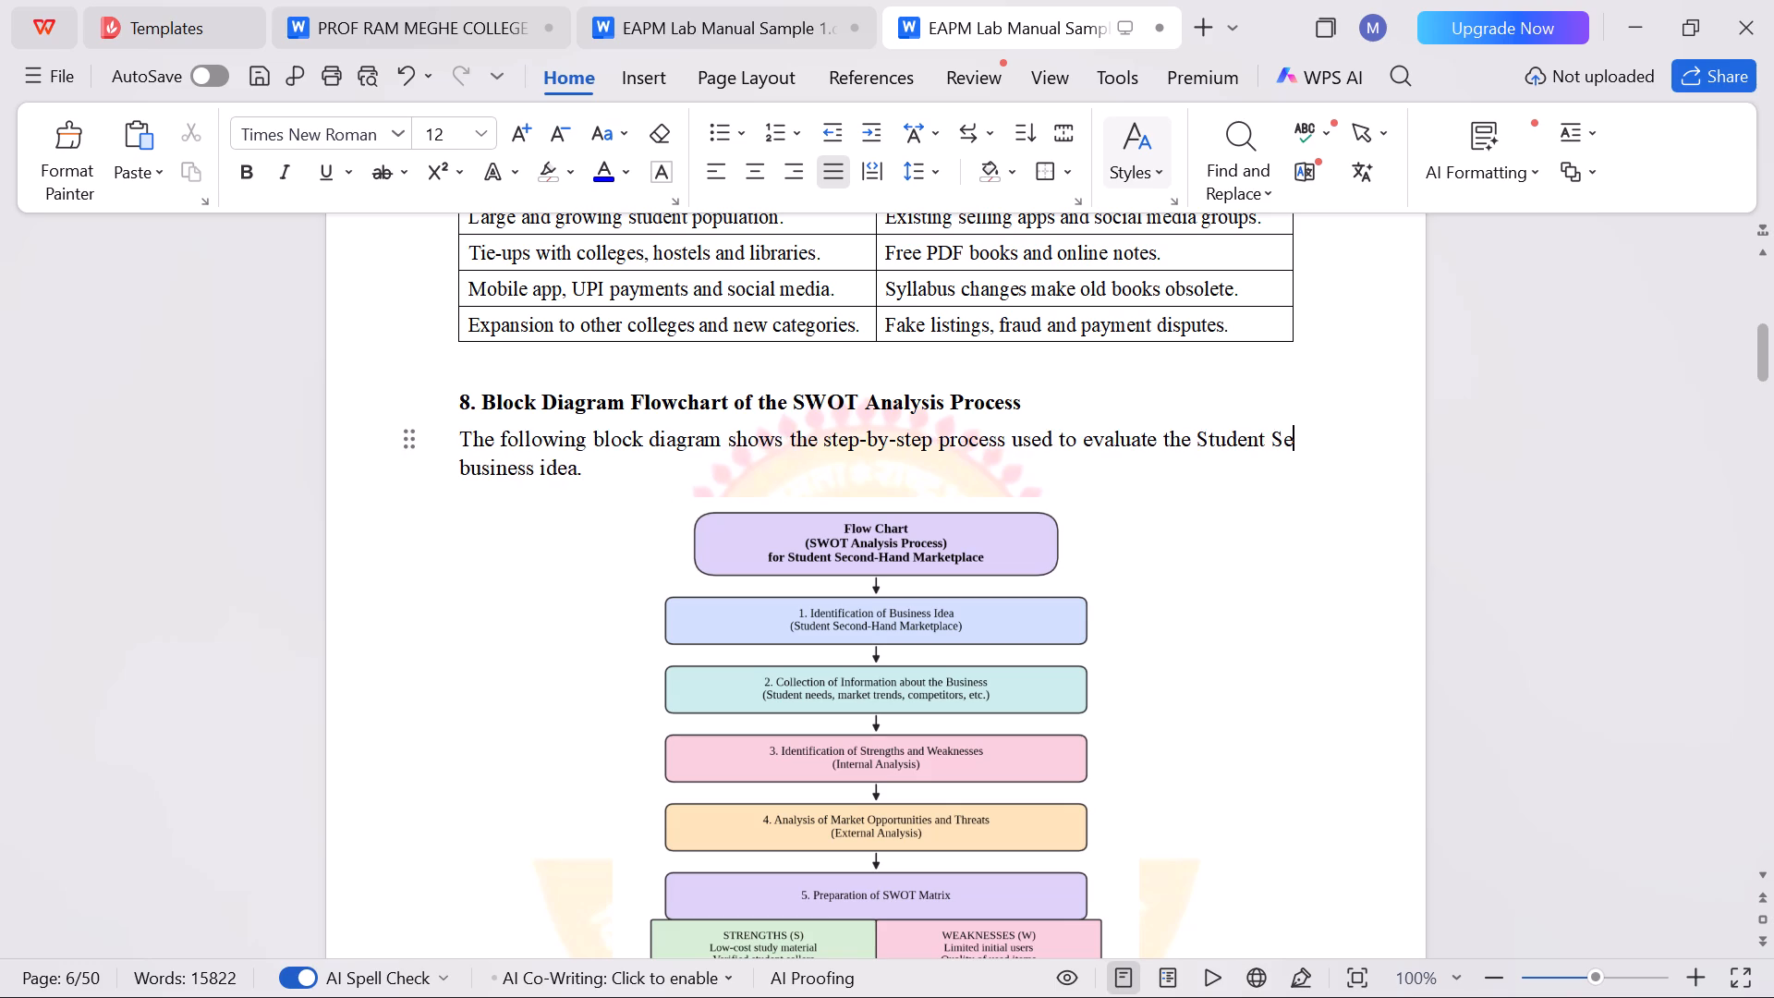
pyautogui.write('sxwawesawazawese')
pyautogui.press('BackSpace')
pyautogui.press('BackSpace')
pyautogui.press('BackSpace')
pyautogui.press('BackSpace')
pyautogui.press('BackSpace')
pyautogui.press('BackSpace')
pyautogui.press('BackSpace')
pyautogui.press('BackSpace')
pyautogui.press('BackSpace')
pyautogui.press('BackSpace')
pyautogui.press('BackSpace')
pyautogui.press('BackSpace')
pyautogui.press('BackSpace')
pyautogui.press('BackSpace')
pyautogui.press('BackSpace')
pyautogui.press('BackSpace')
pyautogui.press('BackSpace')
pyautogui.press('BackSpace')
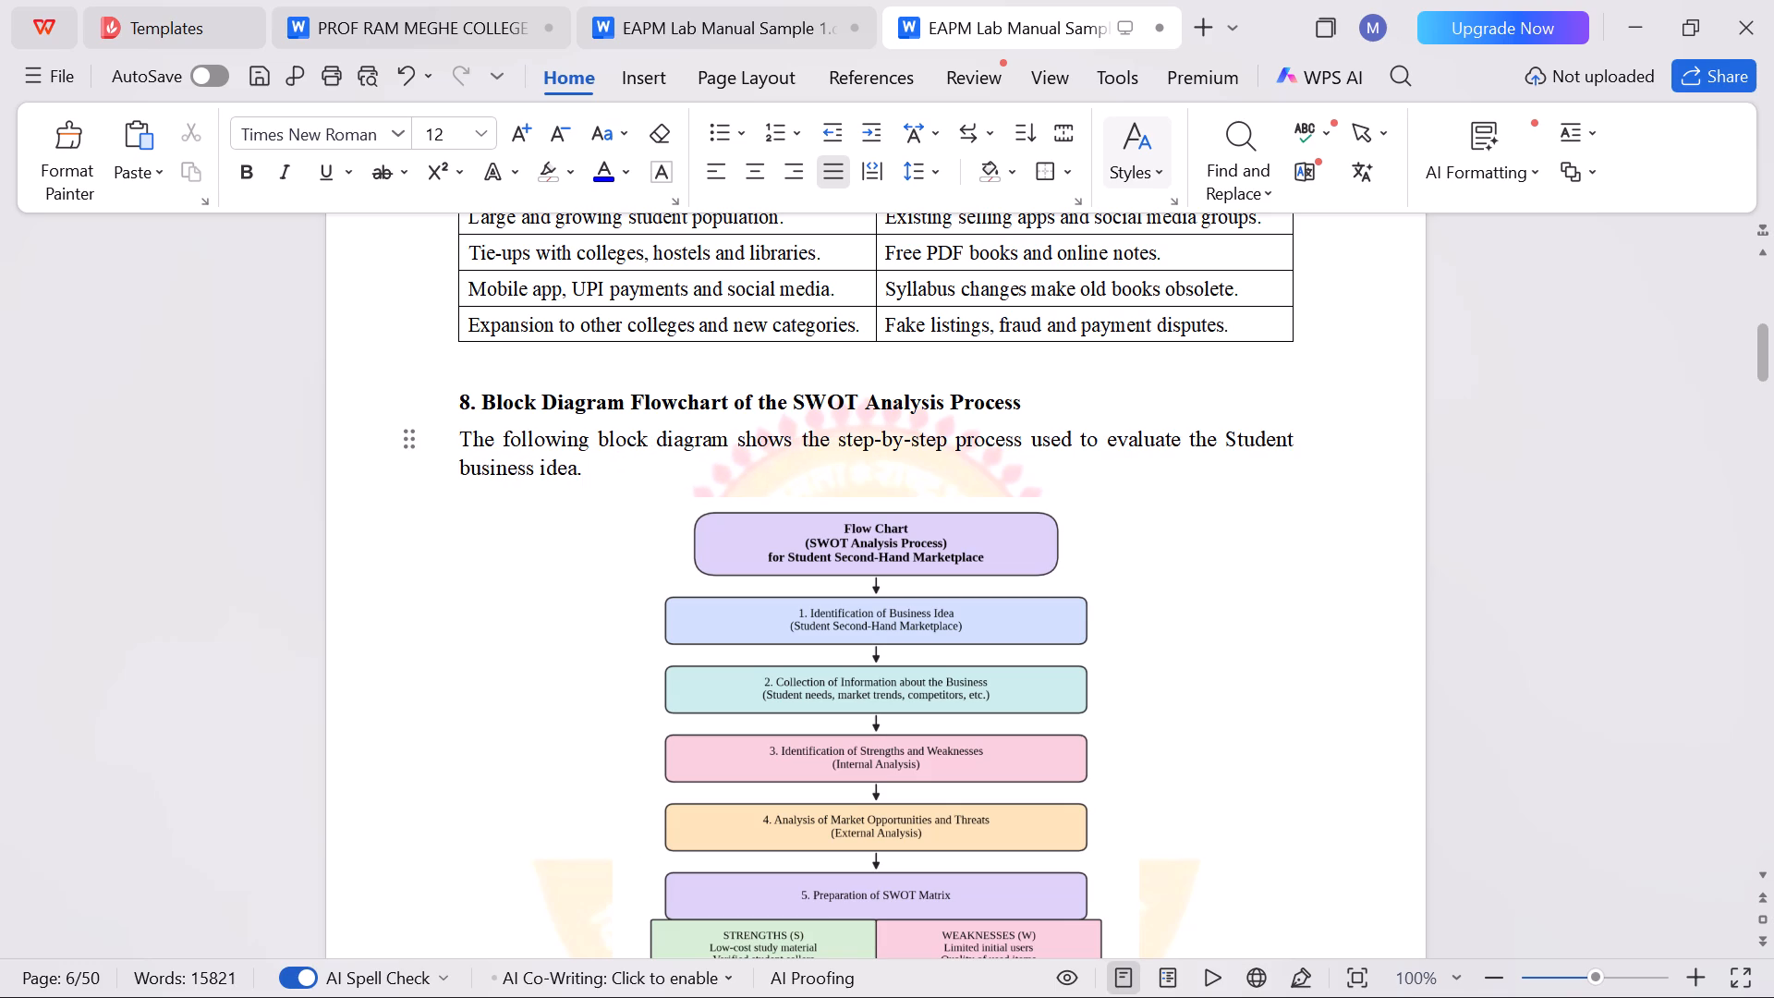
pyautogui.write('medica')
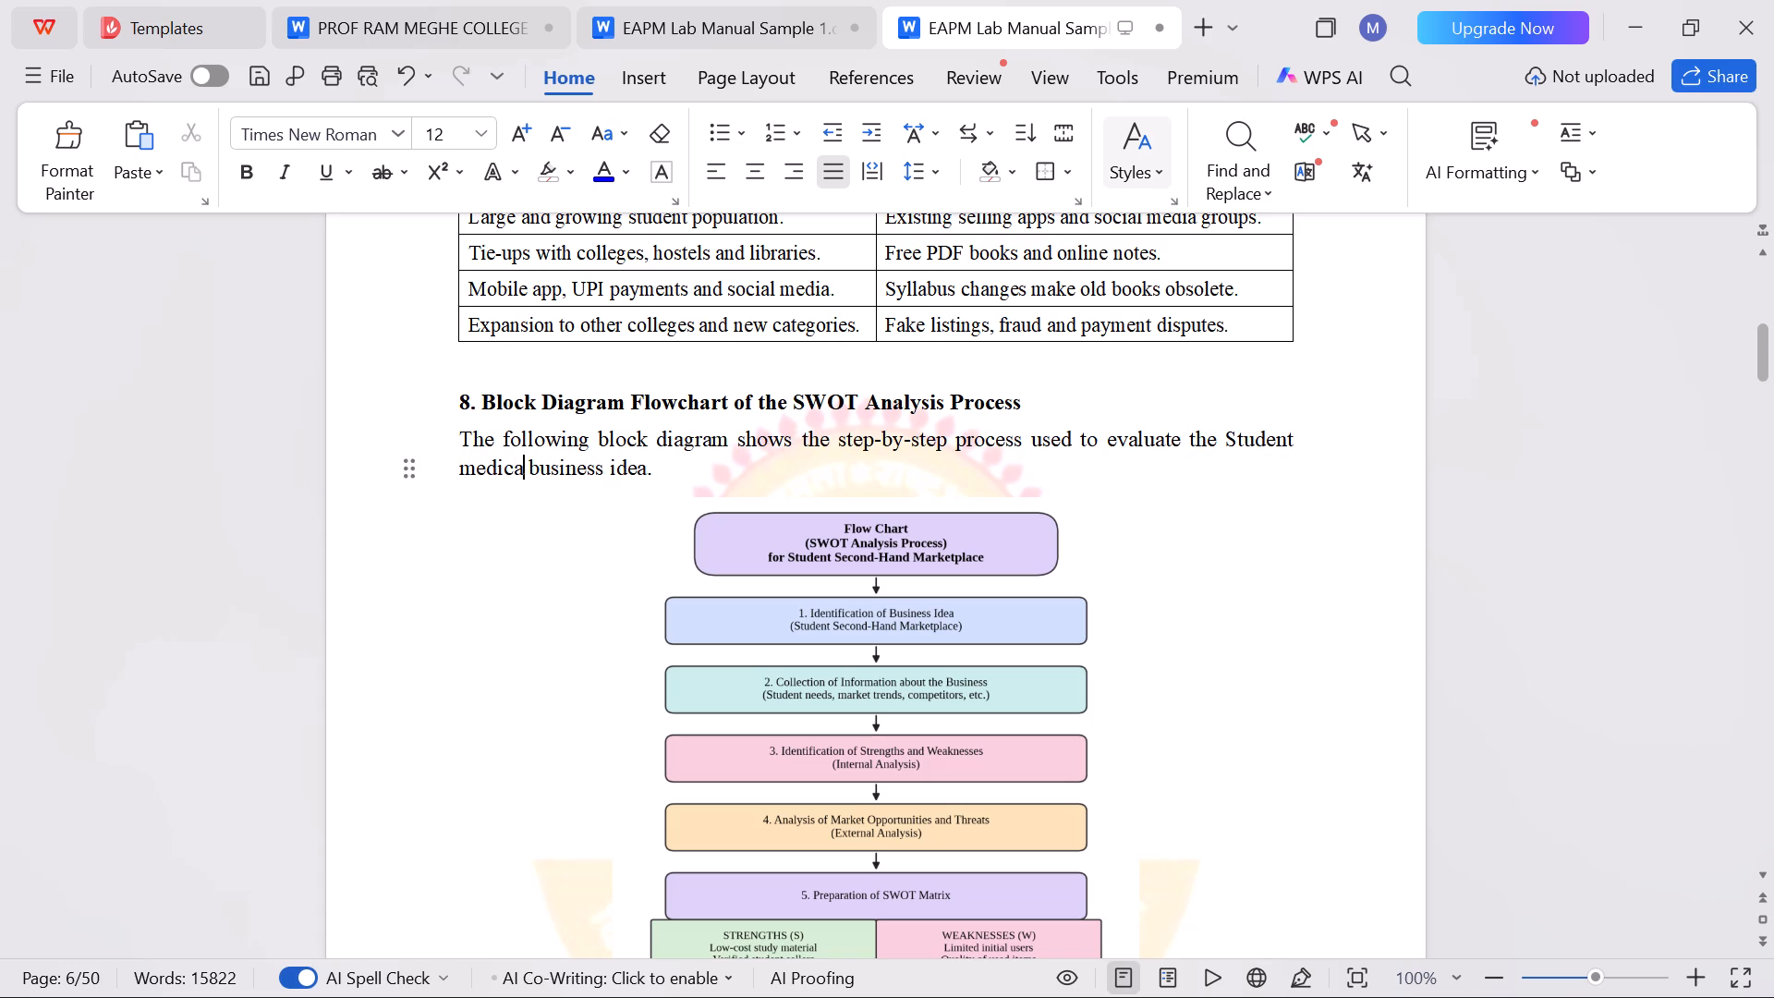
pyautogui.write('l')
pyautogui.press('space')
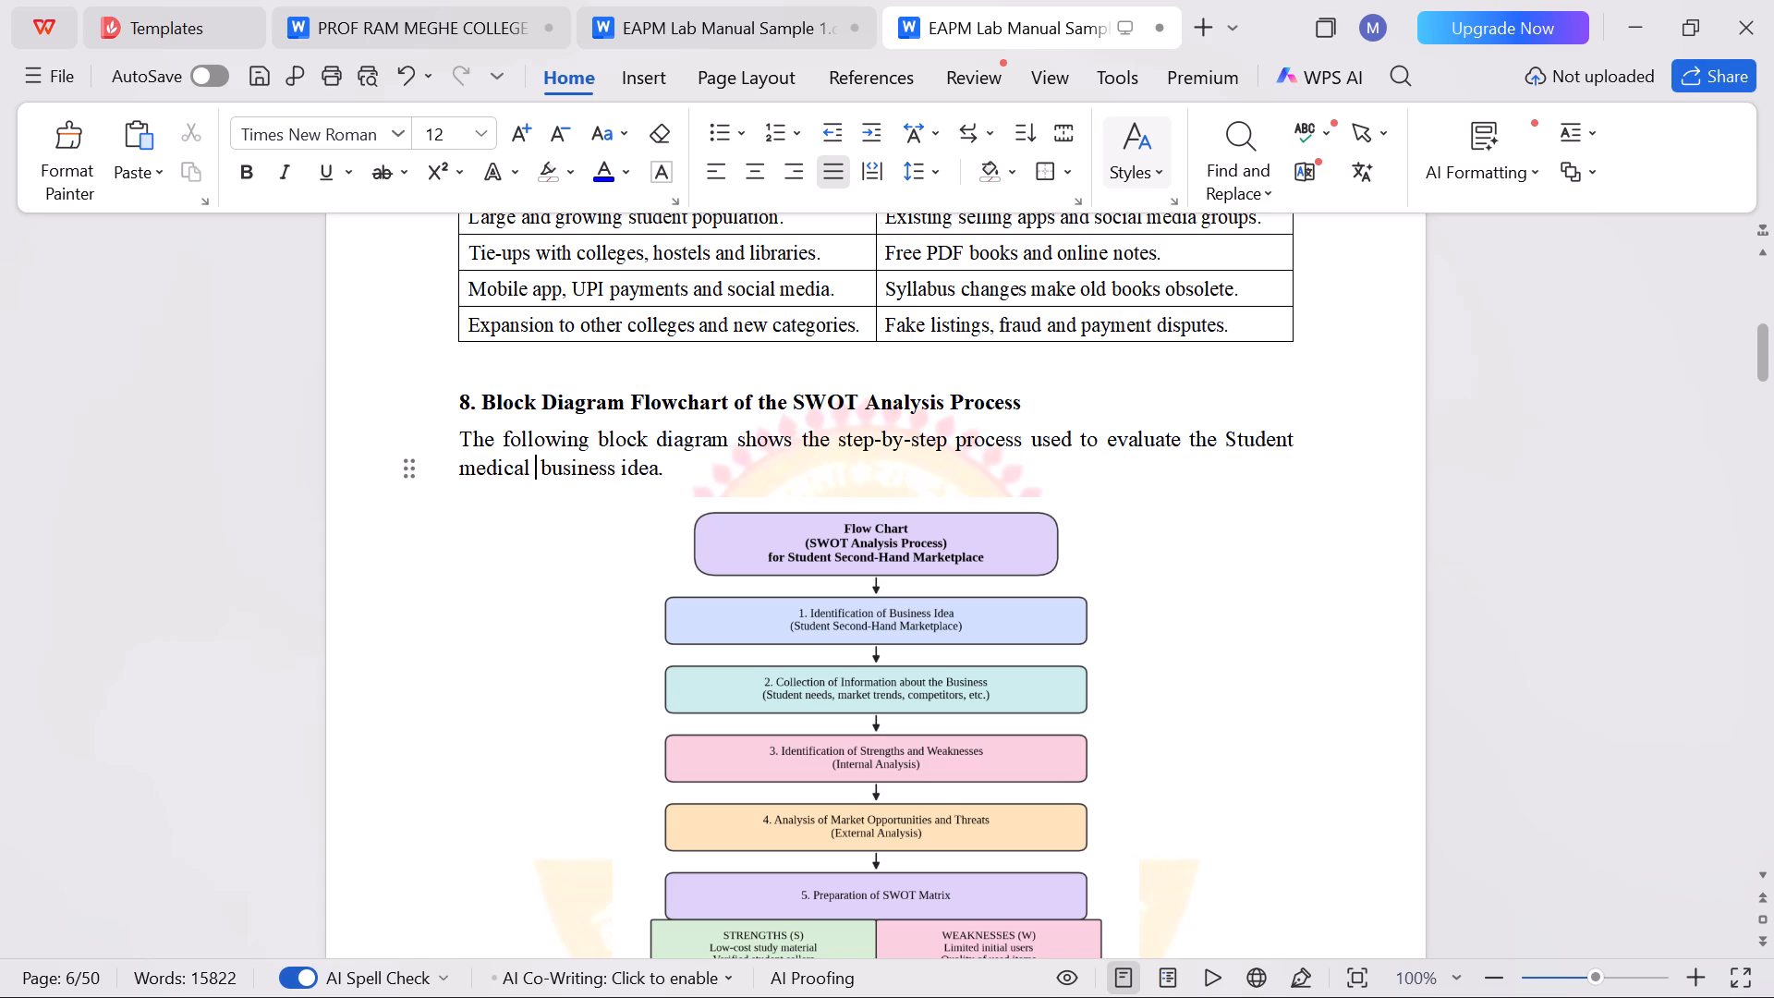
pyautogui.write('couerier')
pyautogui.press('space')
pyautogui.write('ser')
pyautogui.write('vice')
pyautogui.press('space')
# Look over the SWOT analysis flowchart in section 8 and select the flowchart picture.
pyautogui.scroll(-1, 888, 509)
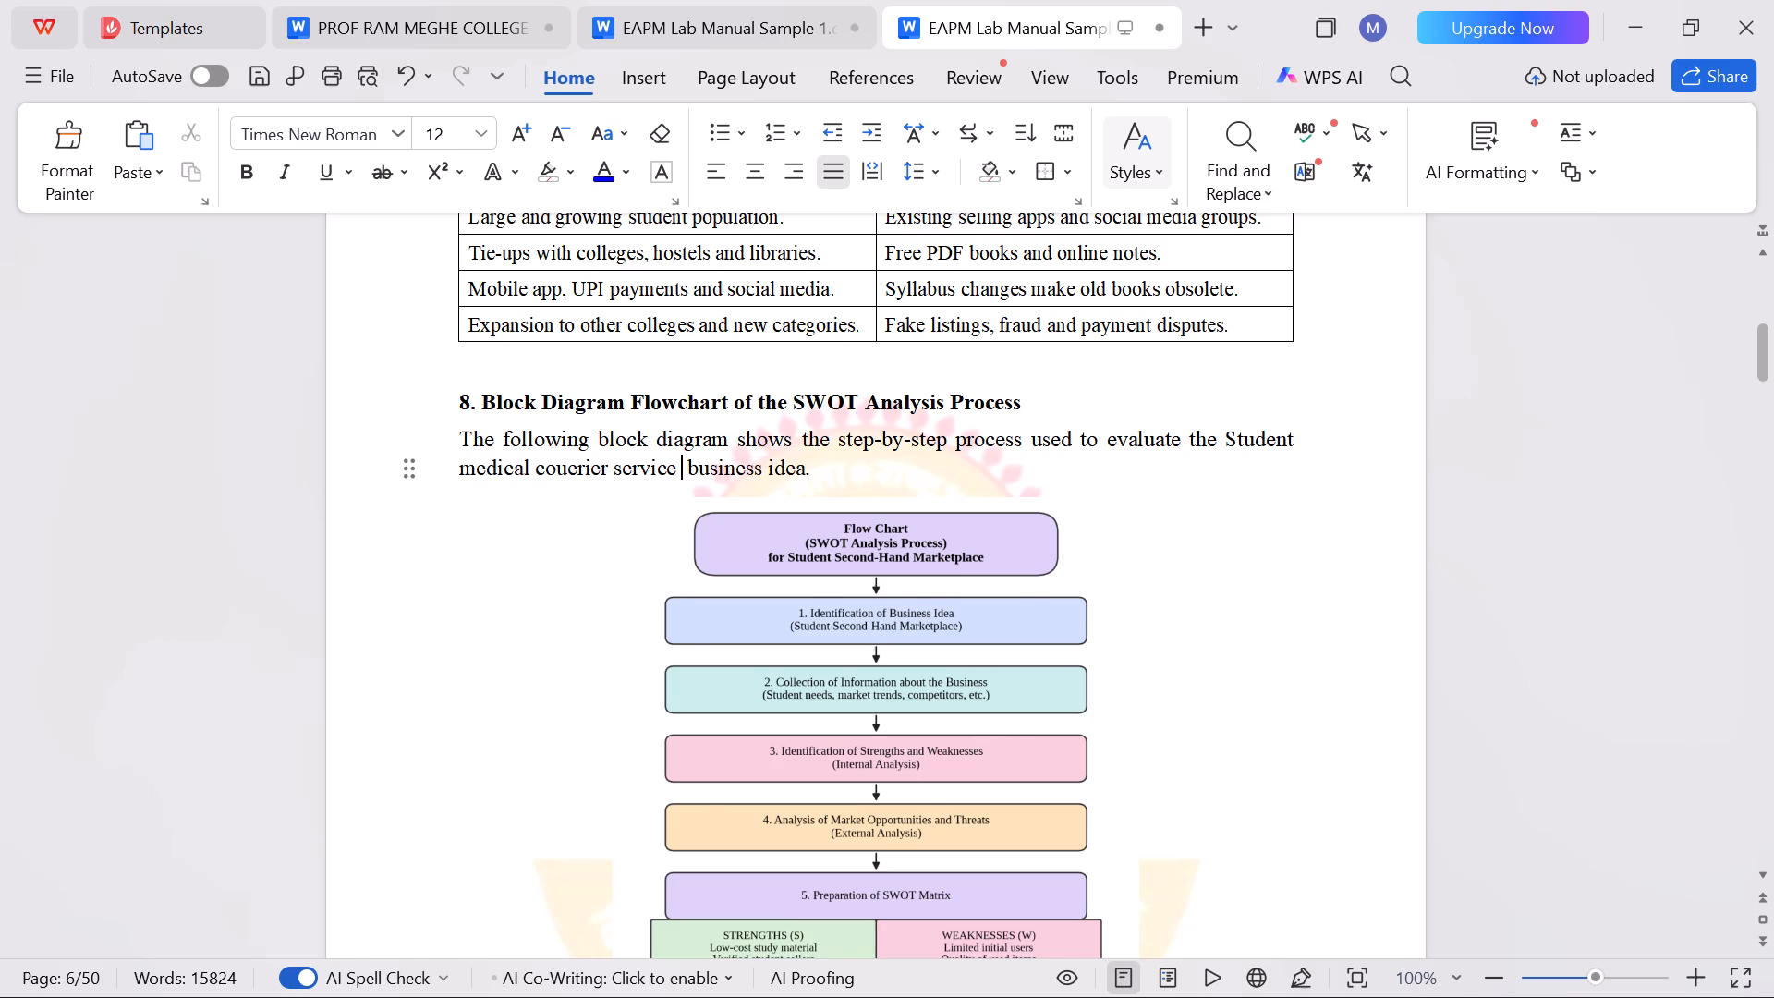
pyautogui.scroll(-2, 888, 509)
pyautogui.scroll(1, 888, 509)
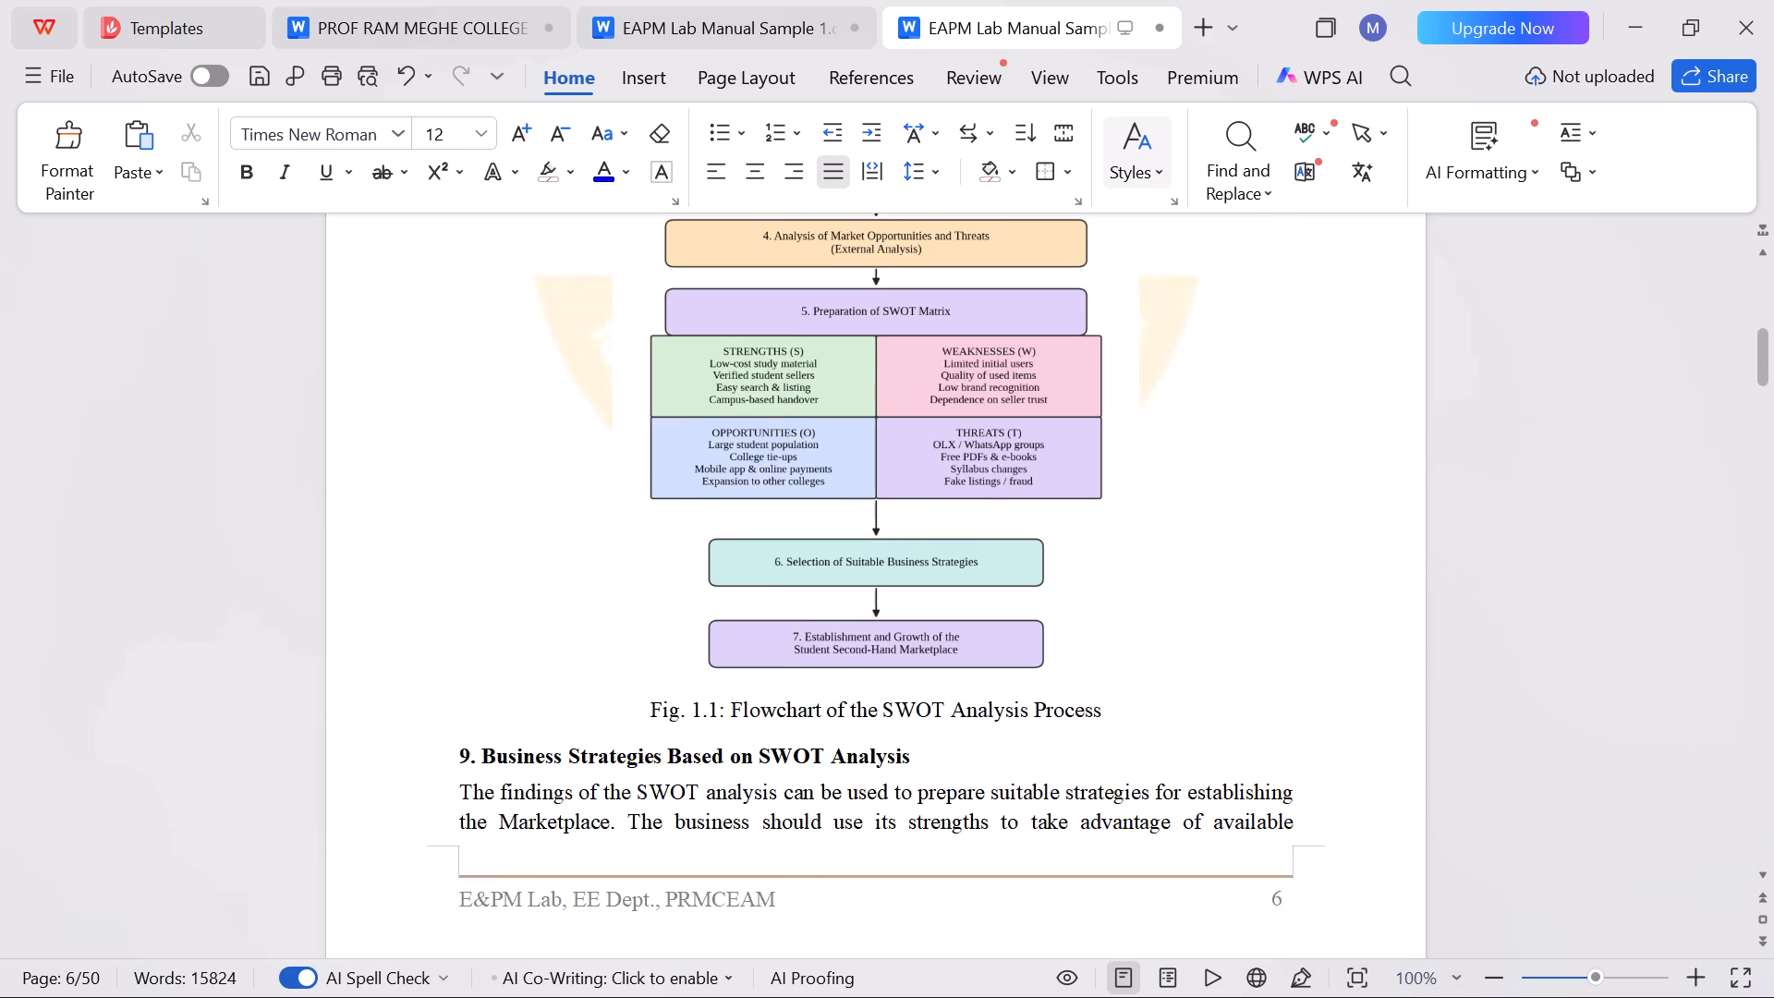
pyautogui.scroll(1, 888, 509)
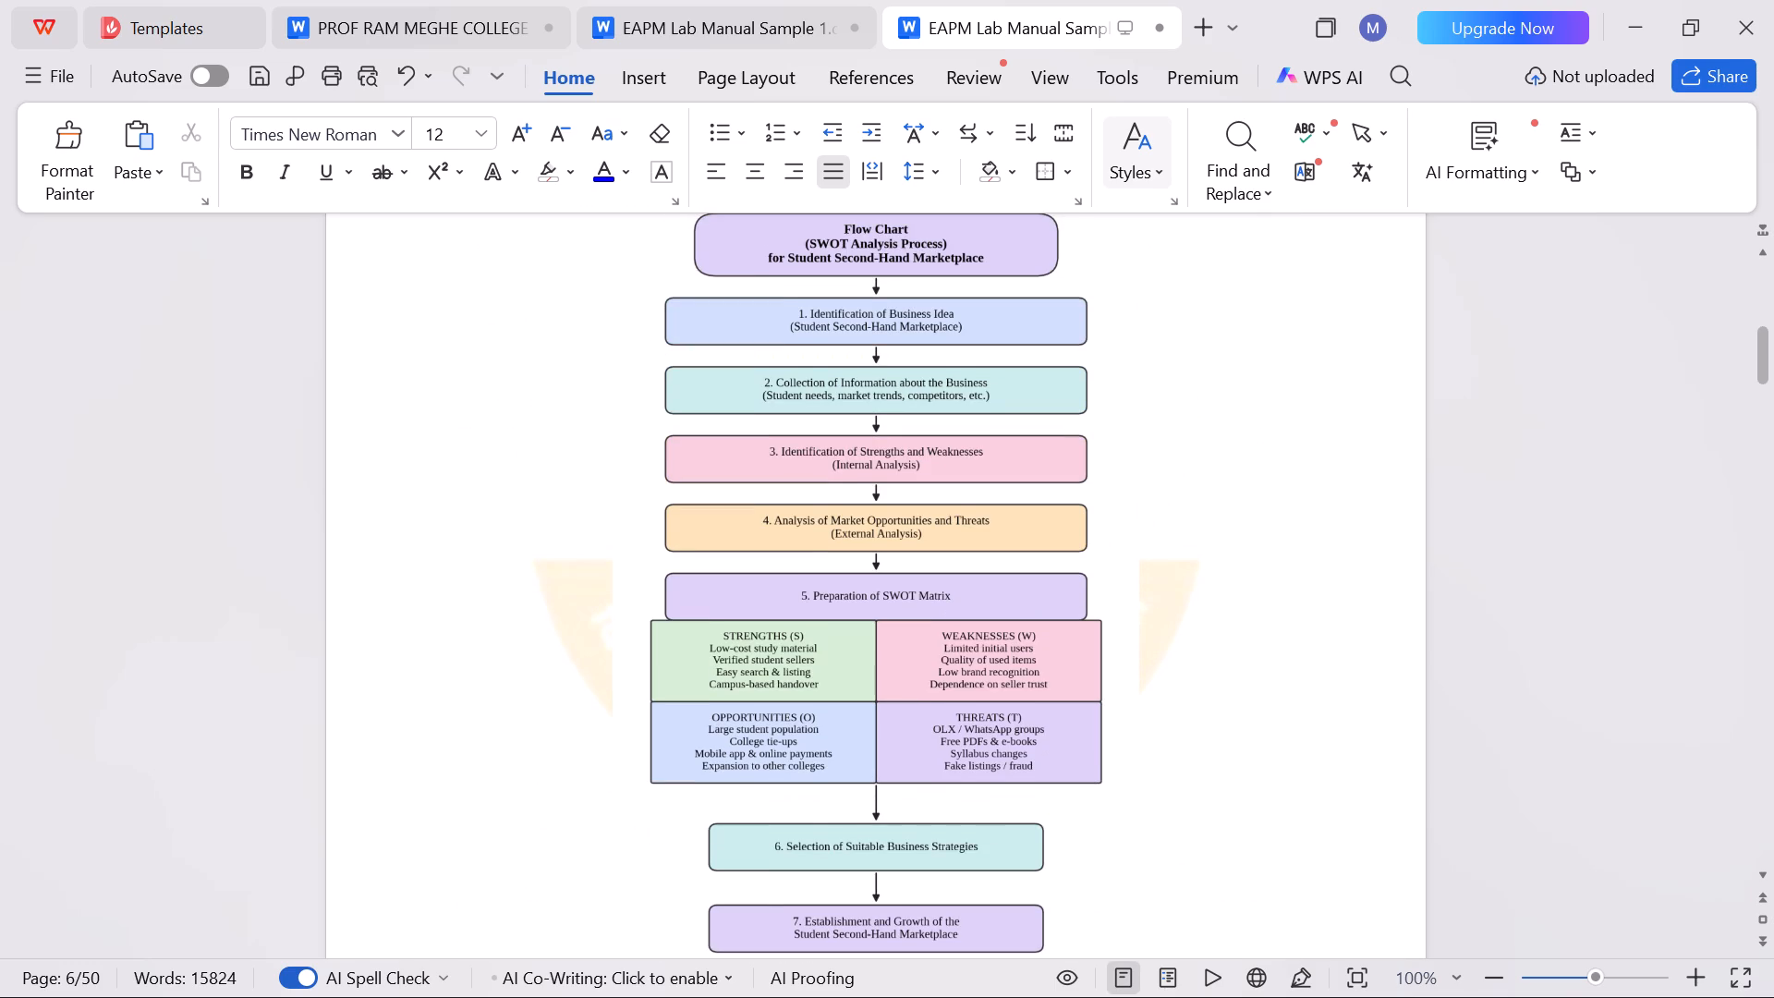
pyautogui.scroll(1, 888, 509)
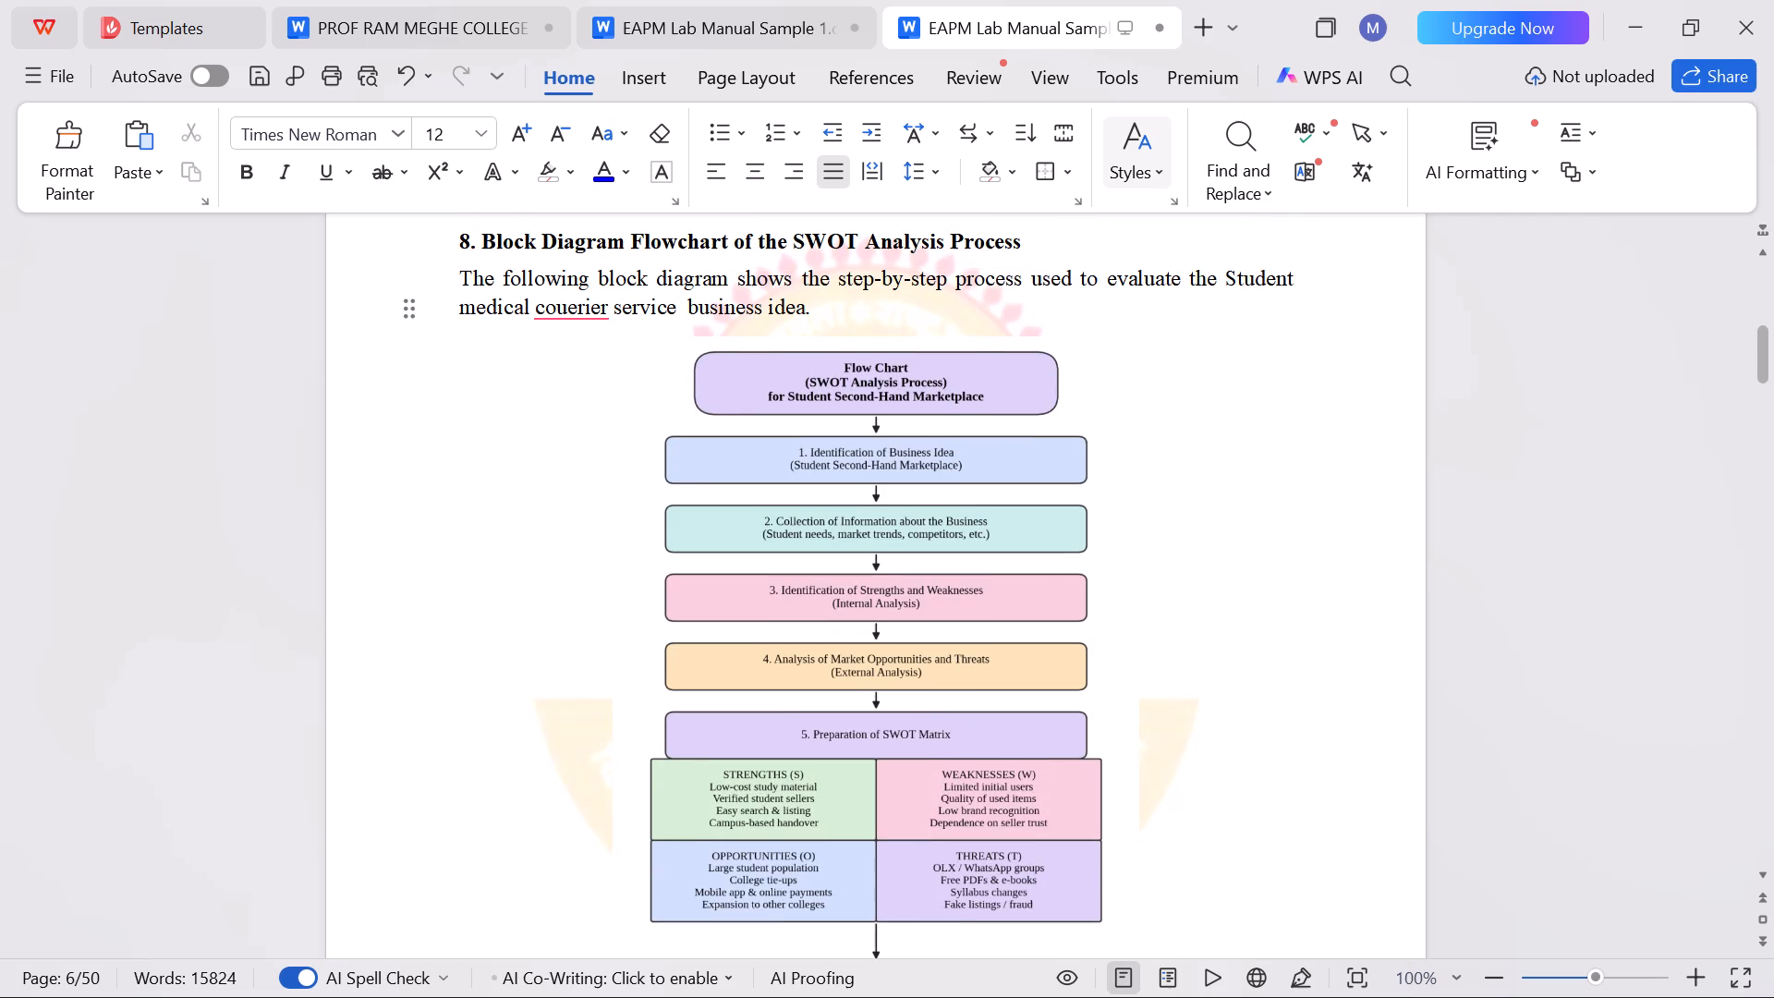
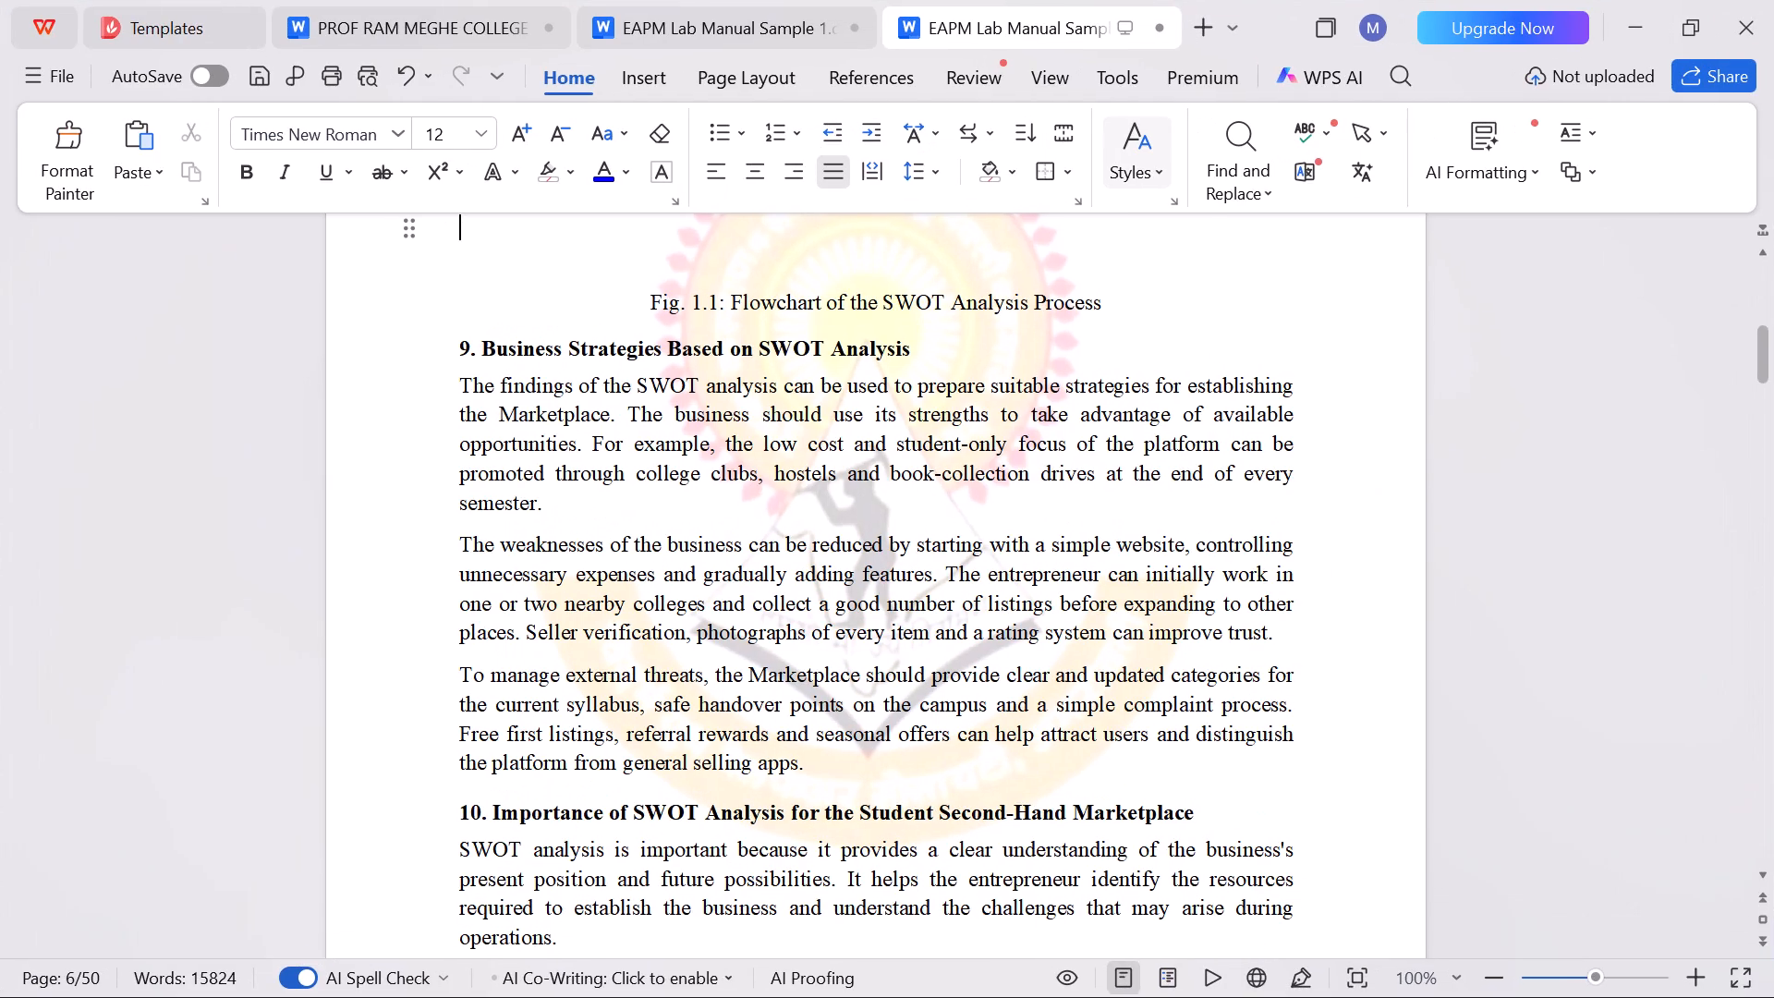
pyautogui.scroll(1, 730, 292)
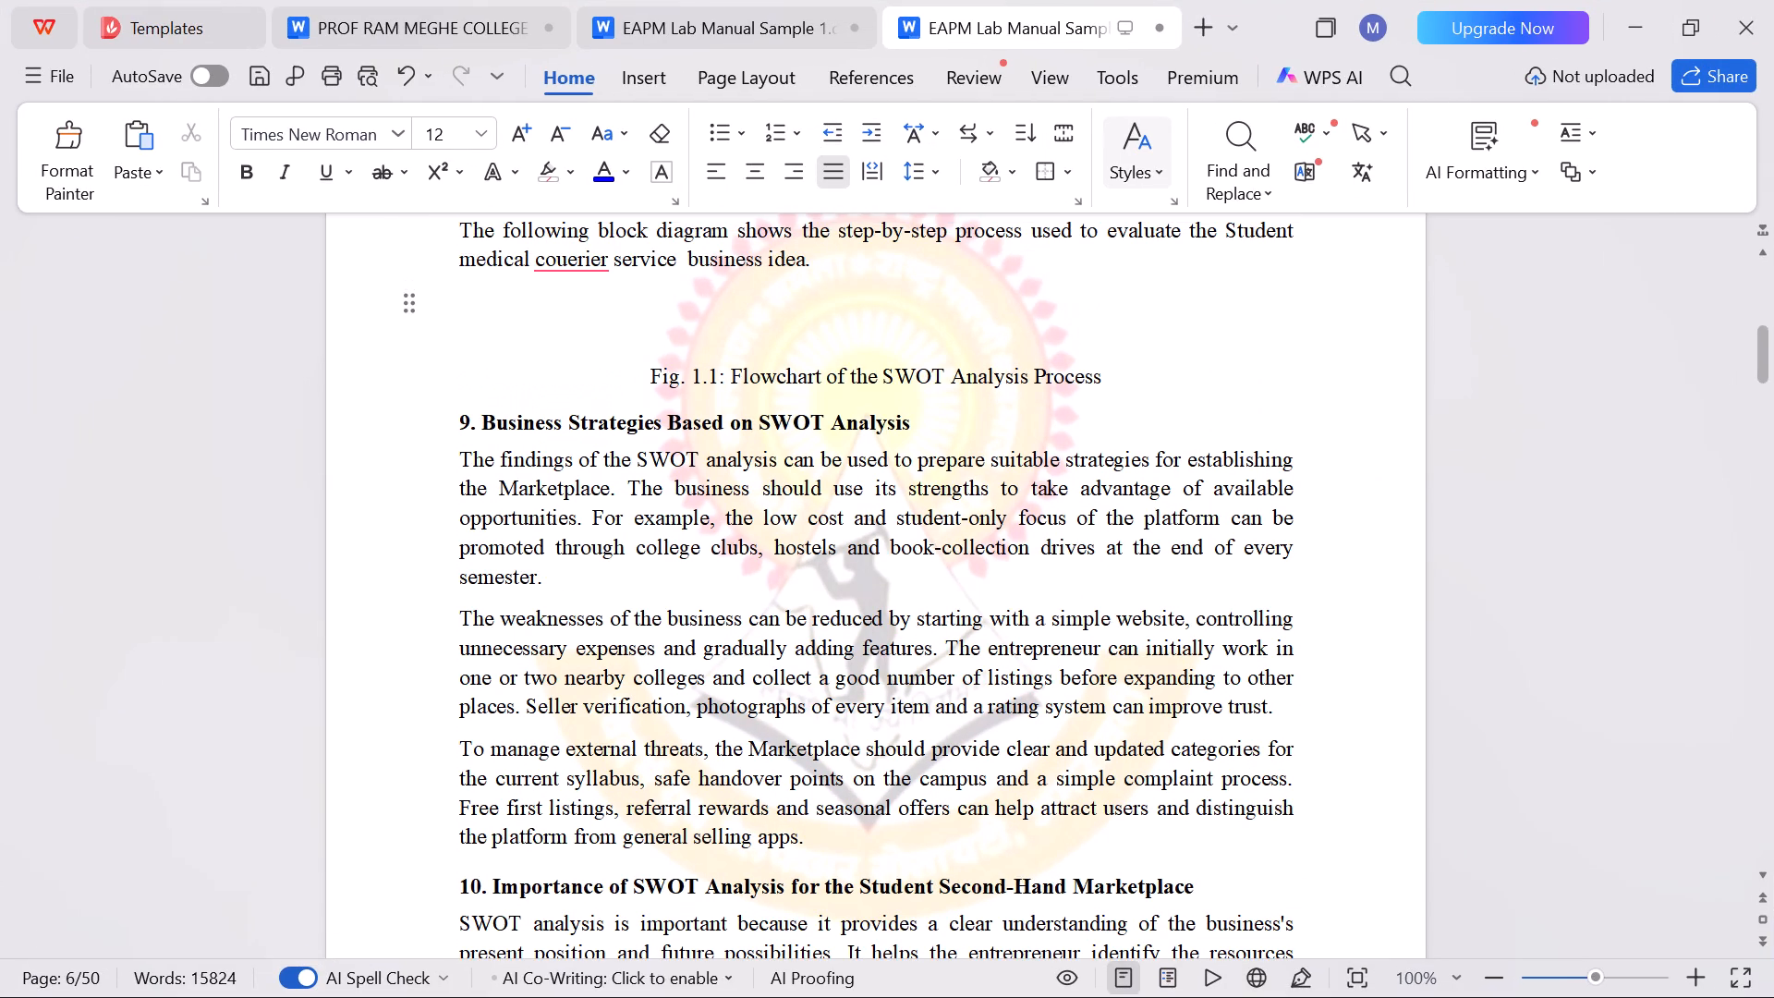
pyautogui.scroll(1, 730, 292)
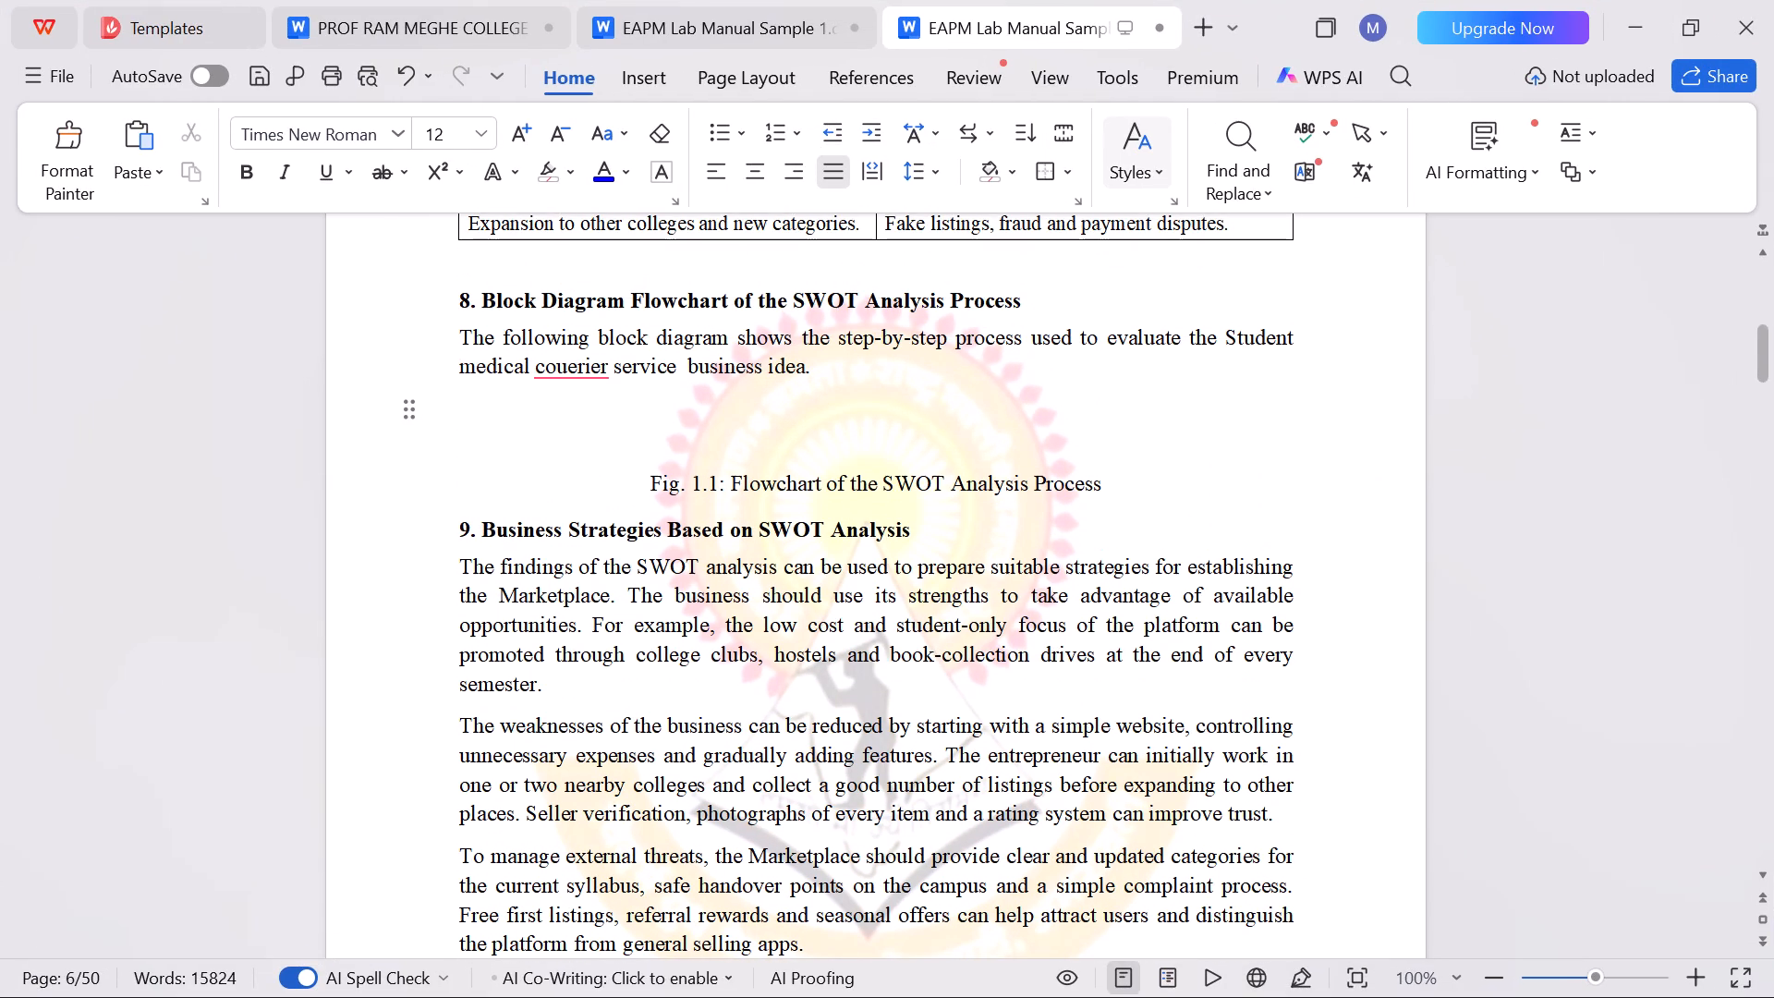
pyautogui.scroll(3, 730, 292)
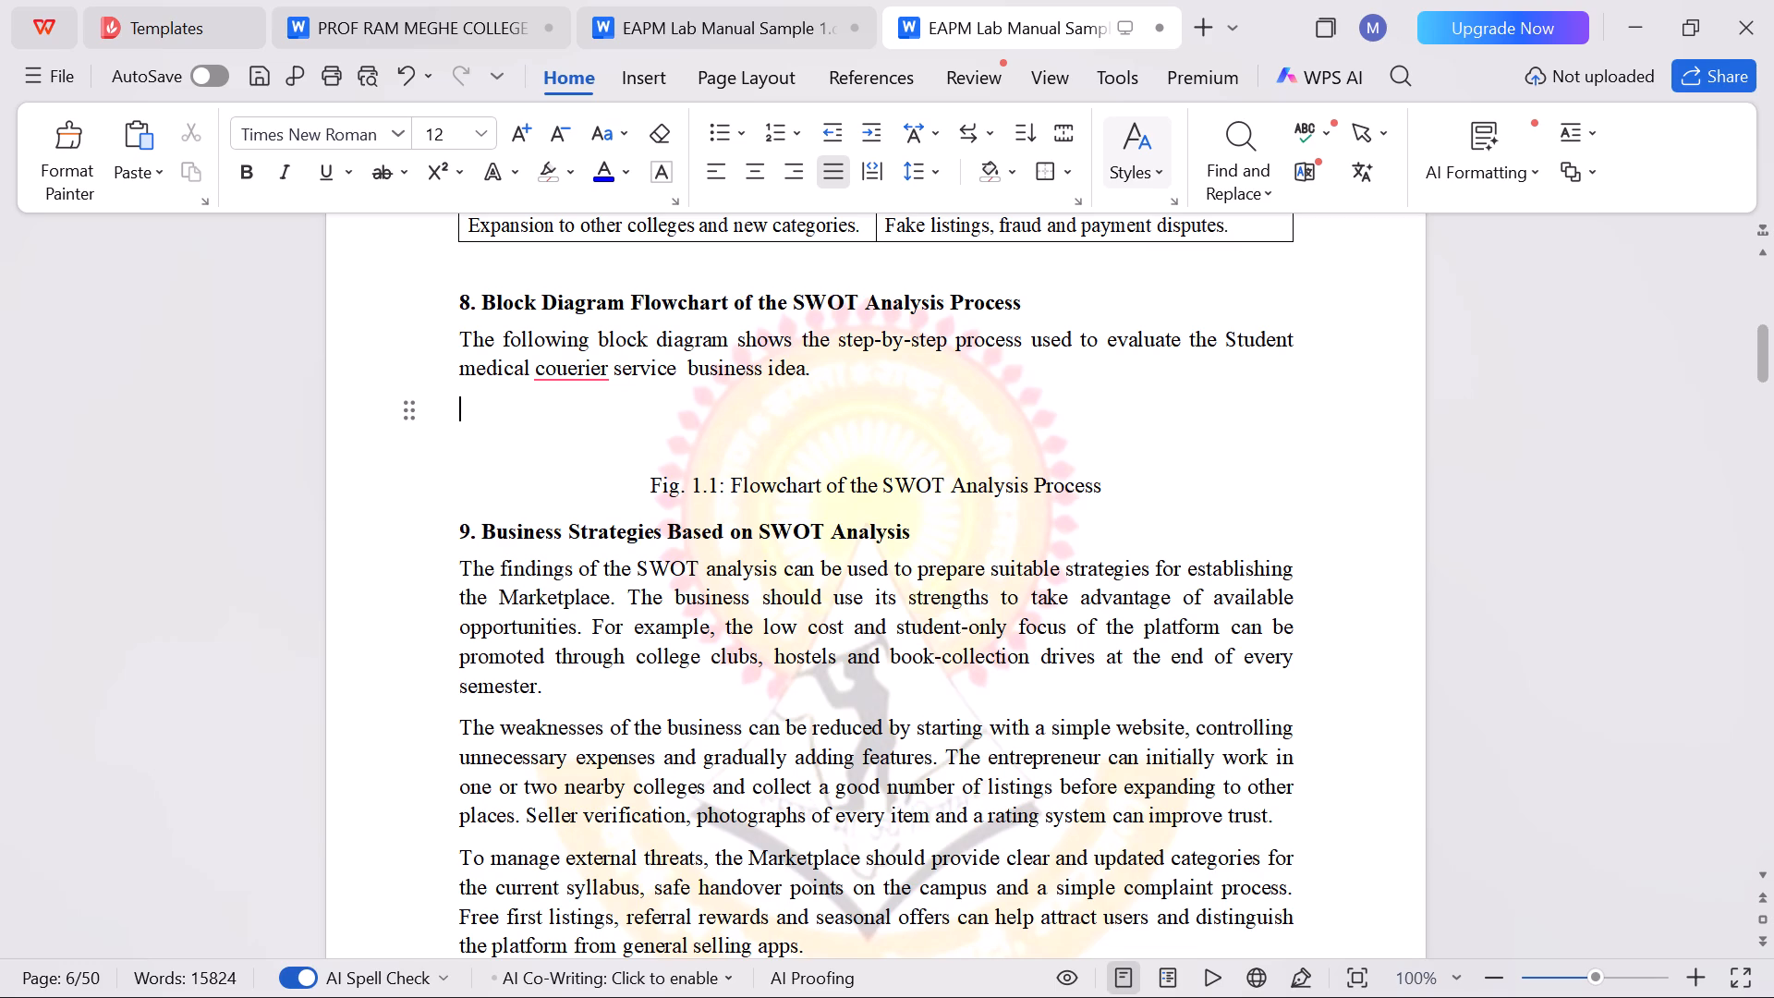
pyautogui.hotkey('ctrl', 'v')
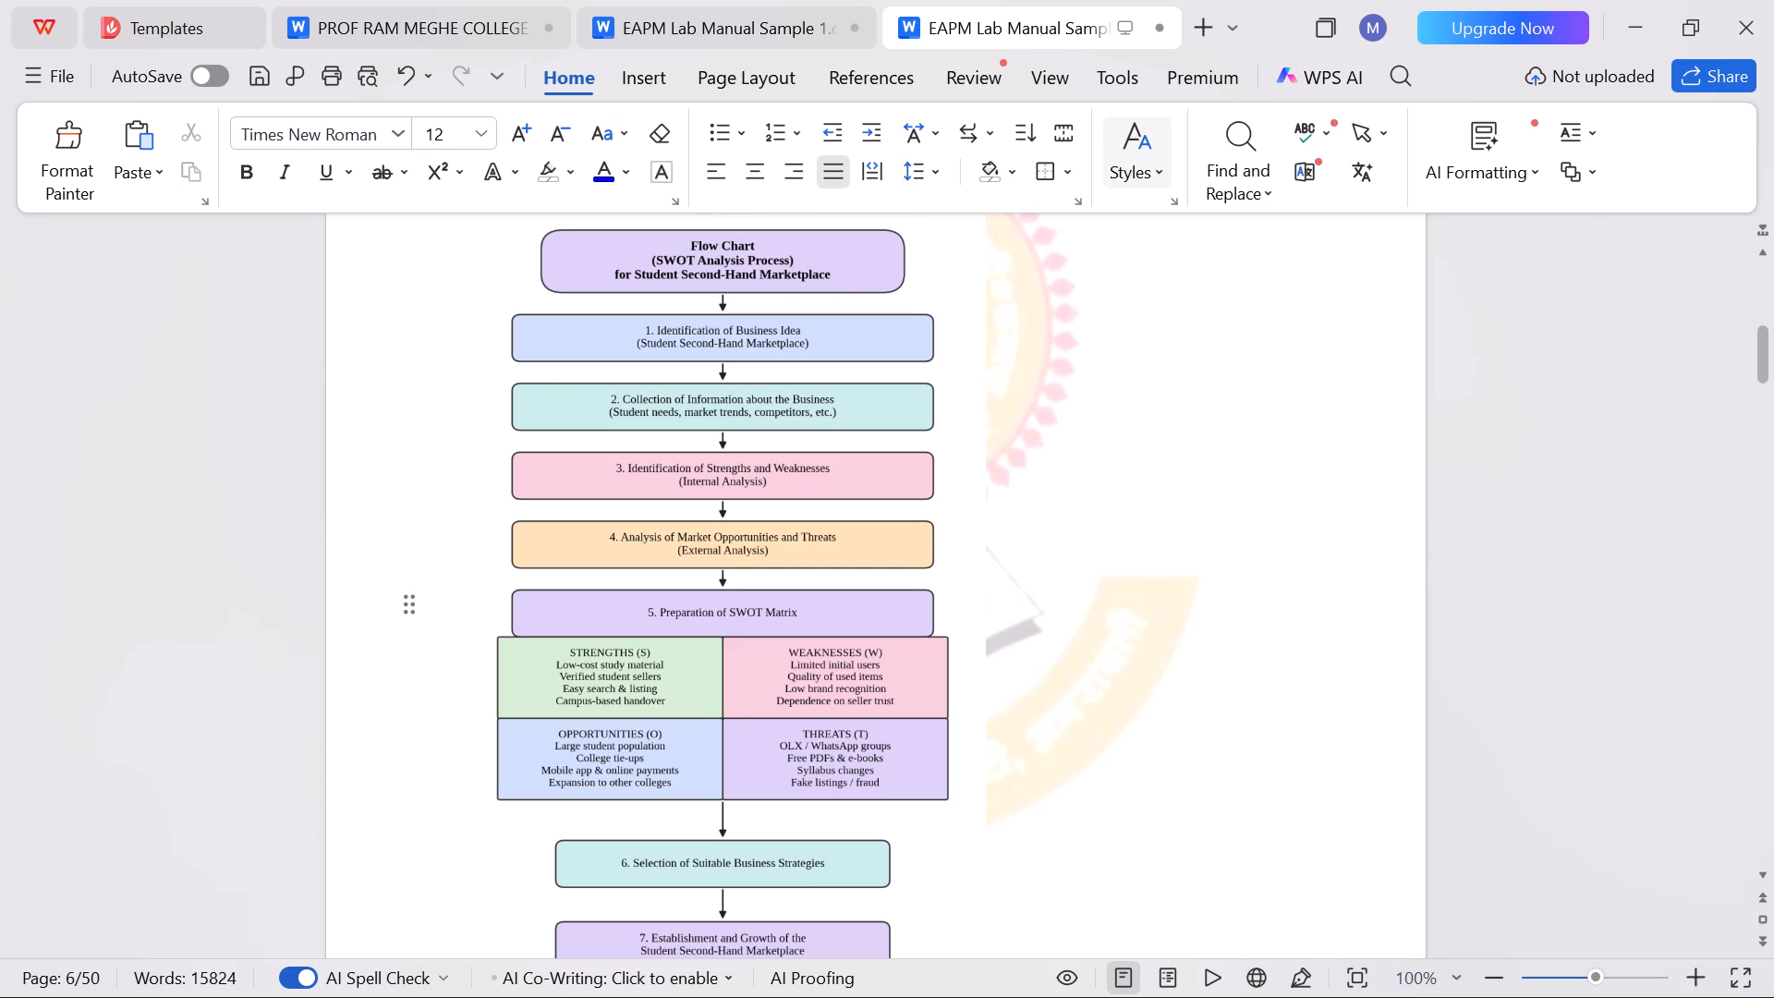
# Check the pasted flowchart in section 8 and look through sections 9 to 11 for remaining marketplace wording.
pyautogui.scroll(1, 730, 292)
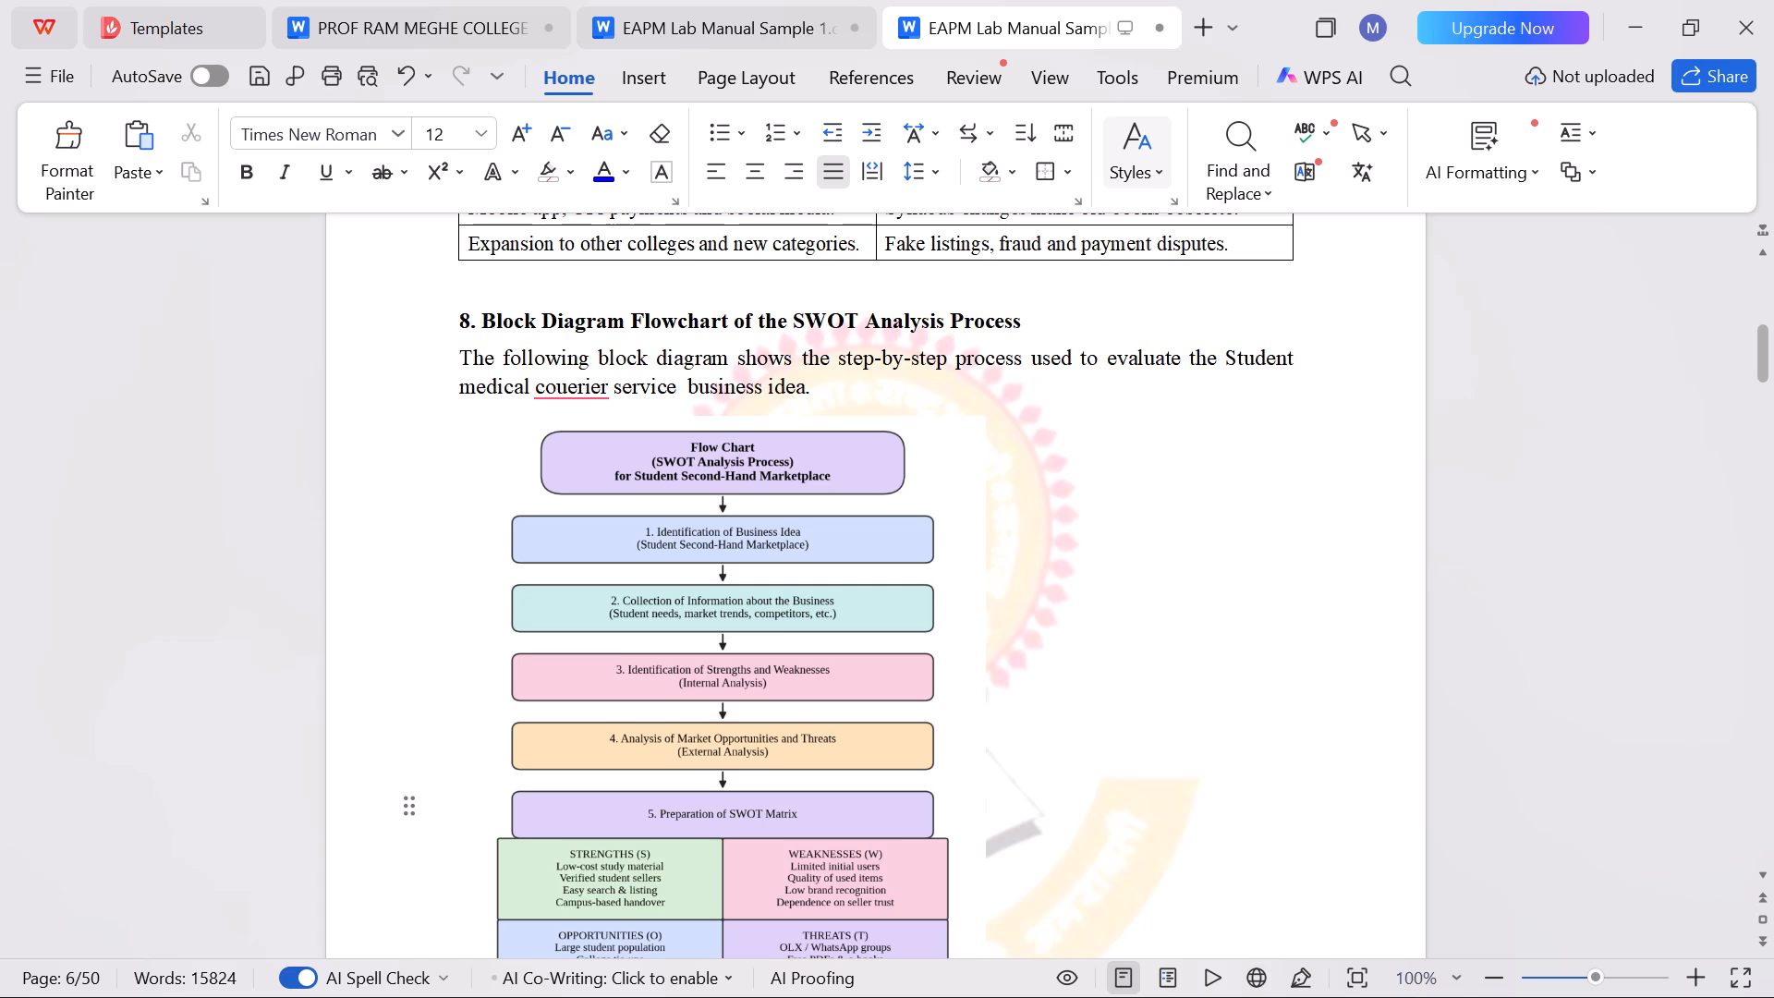
pyautogui.scroll(-3, 1015, 627)
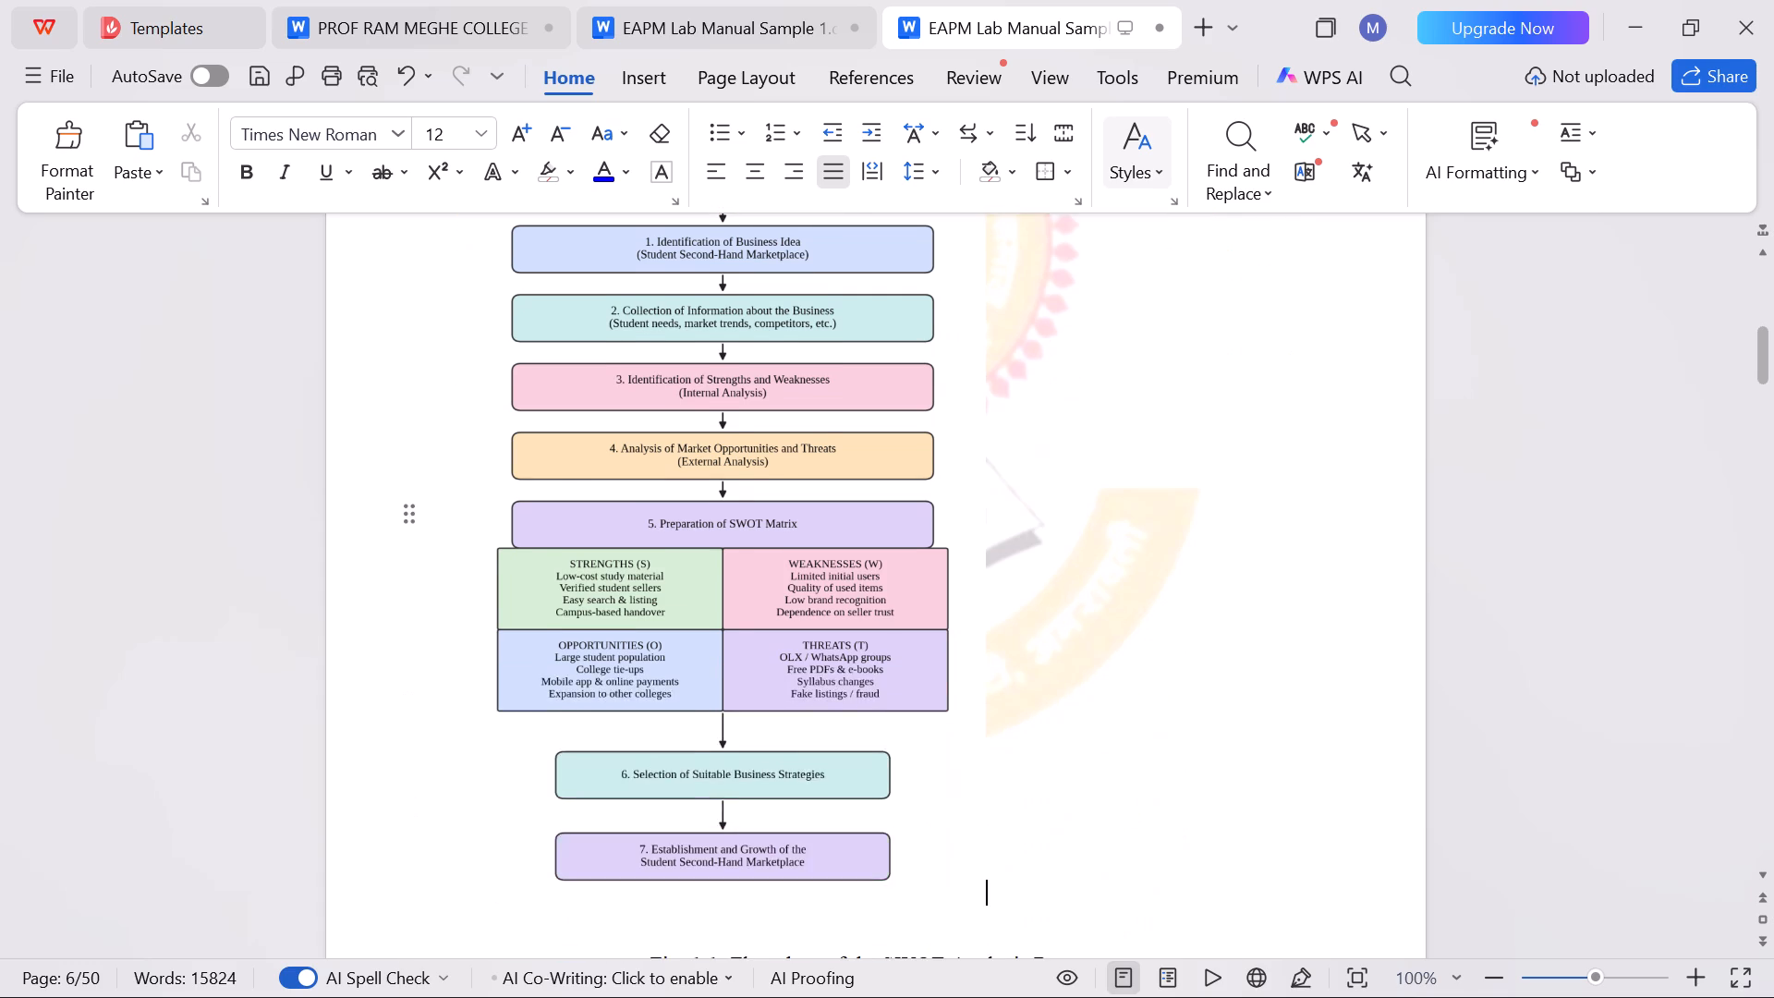
pyautogui.scroll(-2, 1015, 627)
pyautogui.scroll(1, 1015, 627)
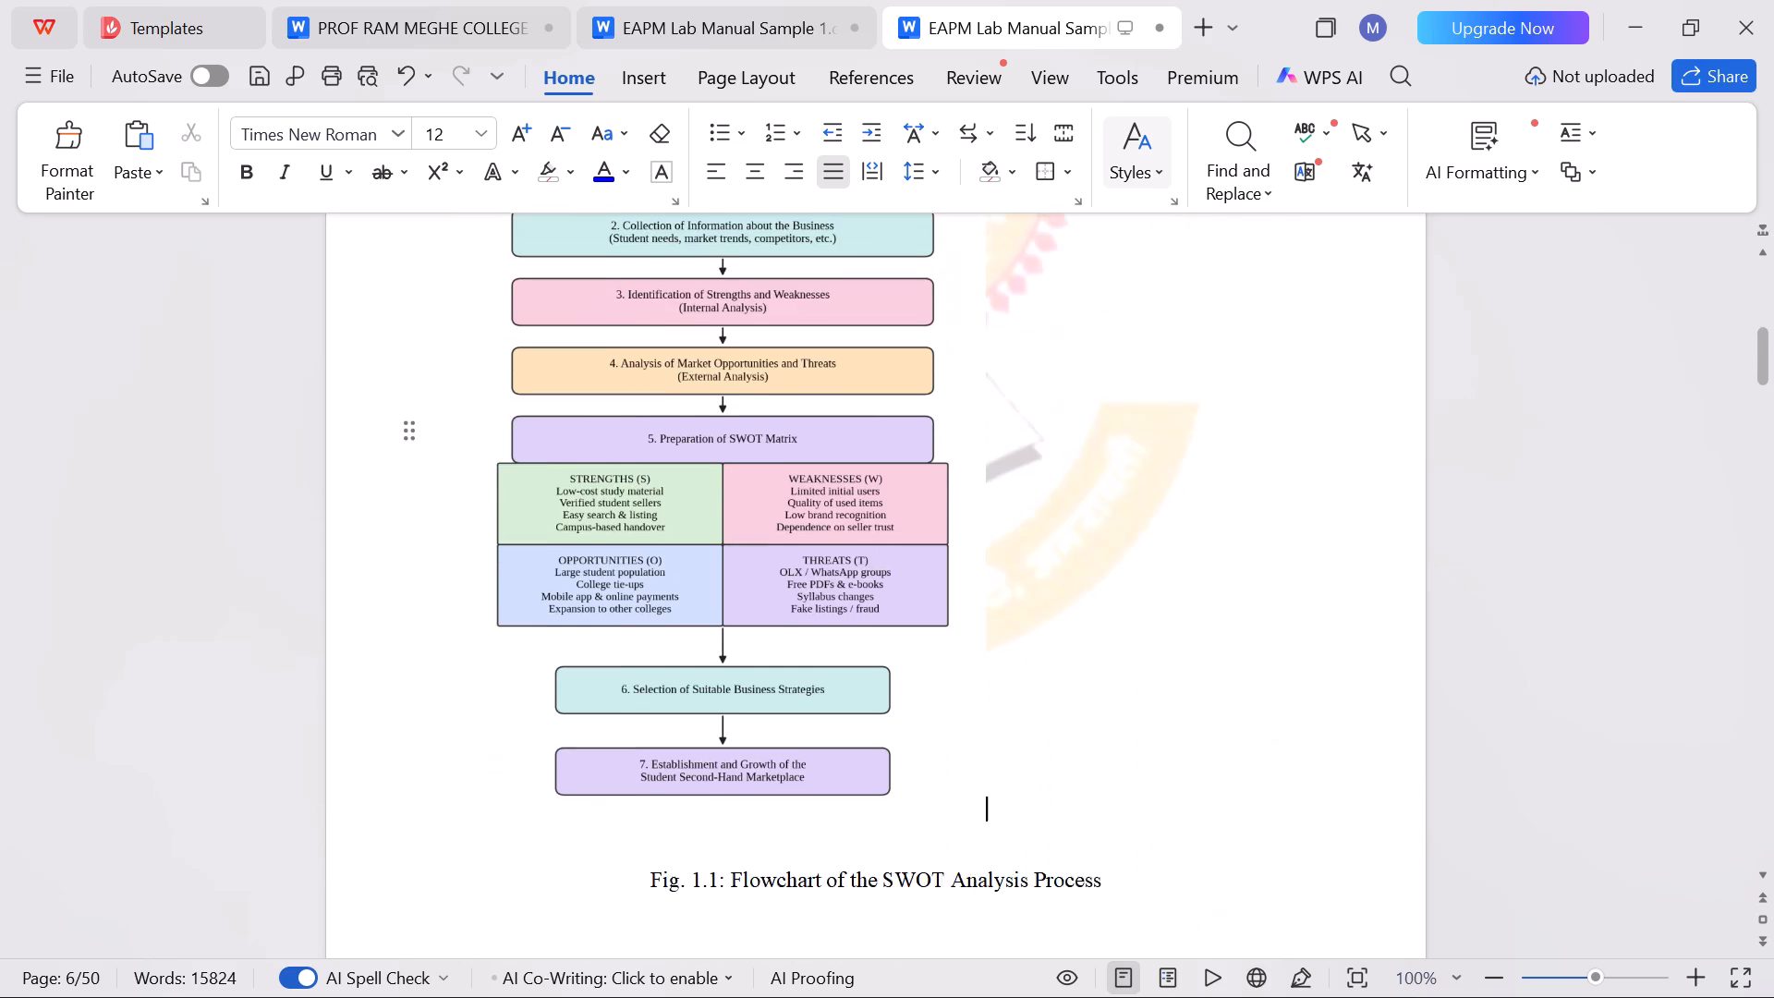
pyautogui.scroll(2, 1015, 627)
pyautogui.scroll(-2, 1015, 627)
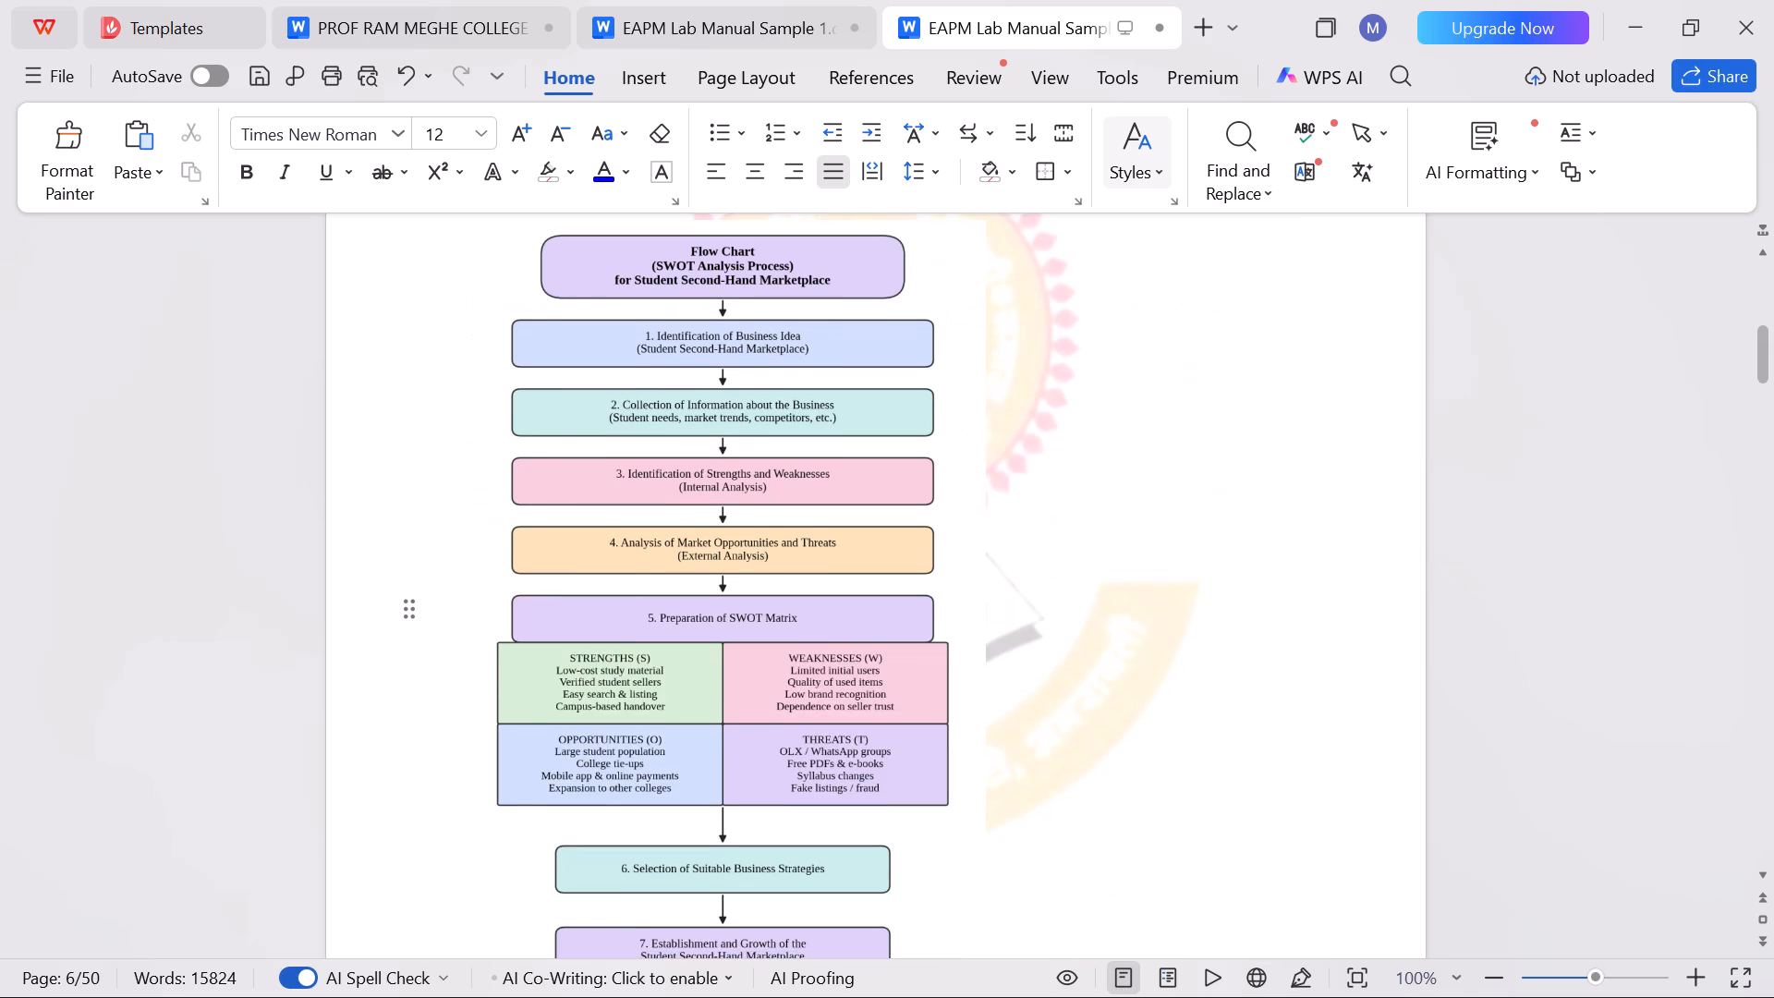
pyautogui.scroll(-4, 1015, 627)
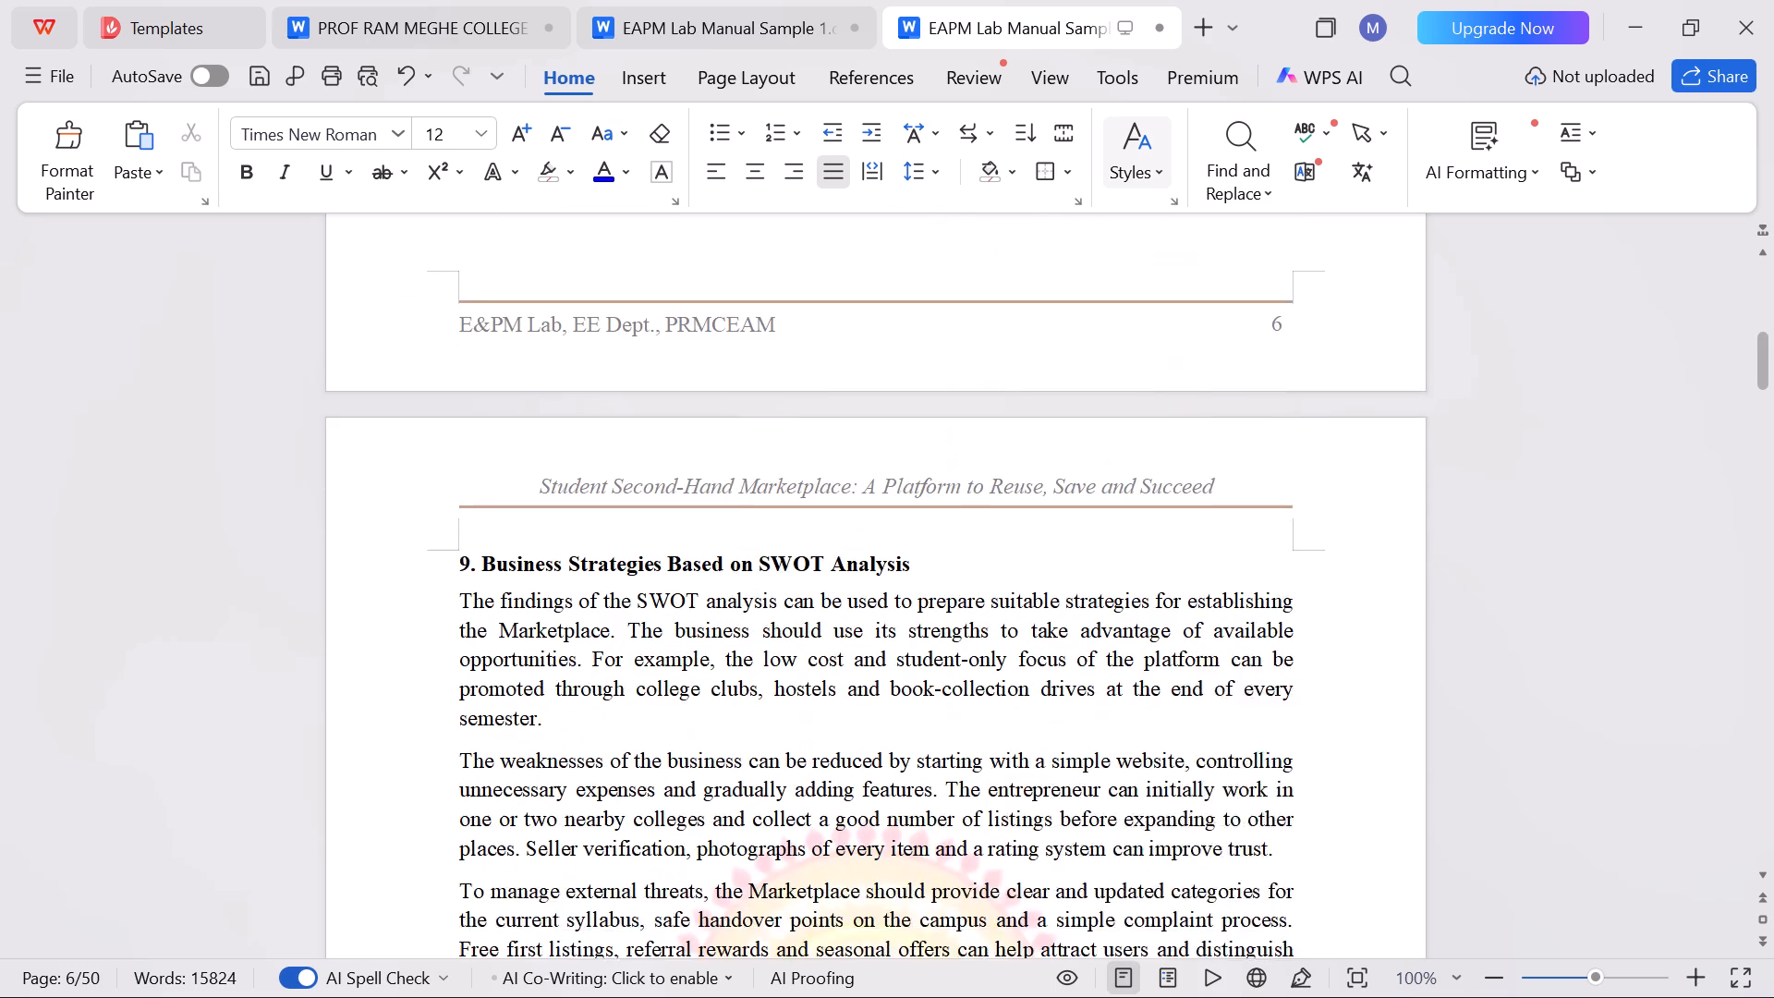
pyautogui.scroll(-2, 1015, 627)
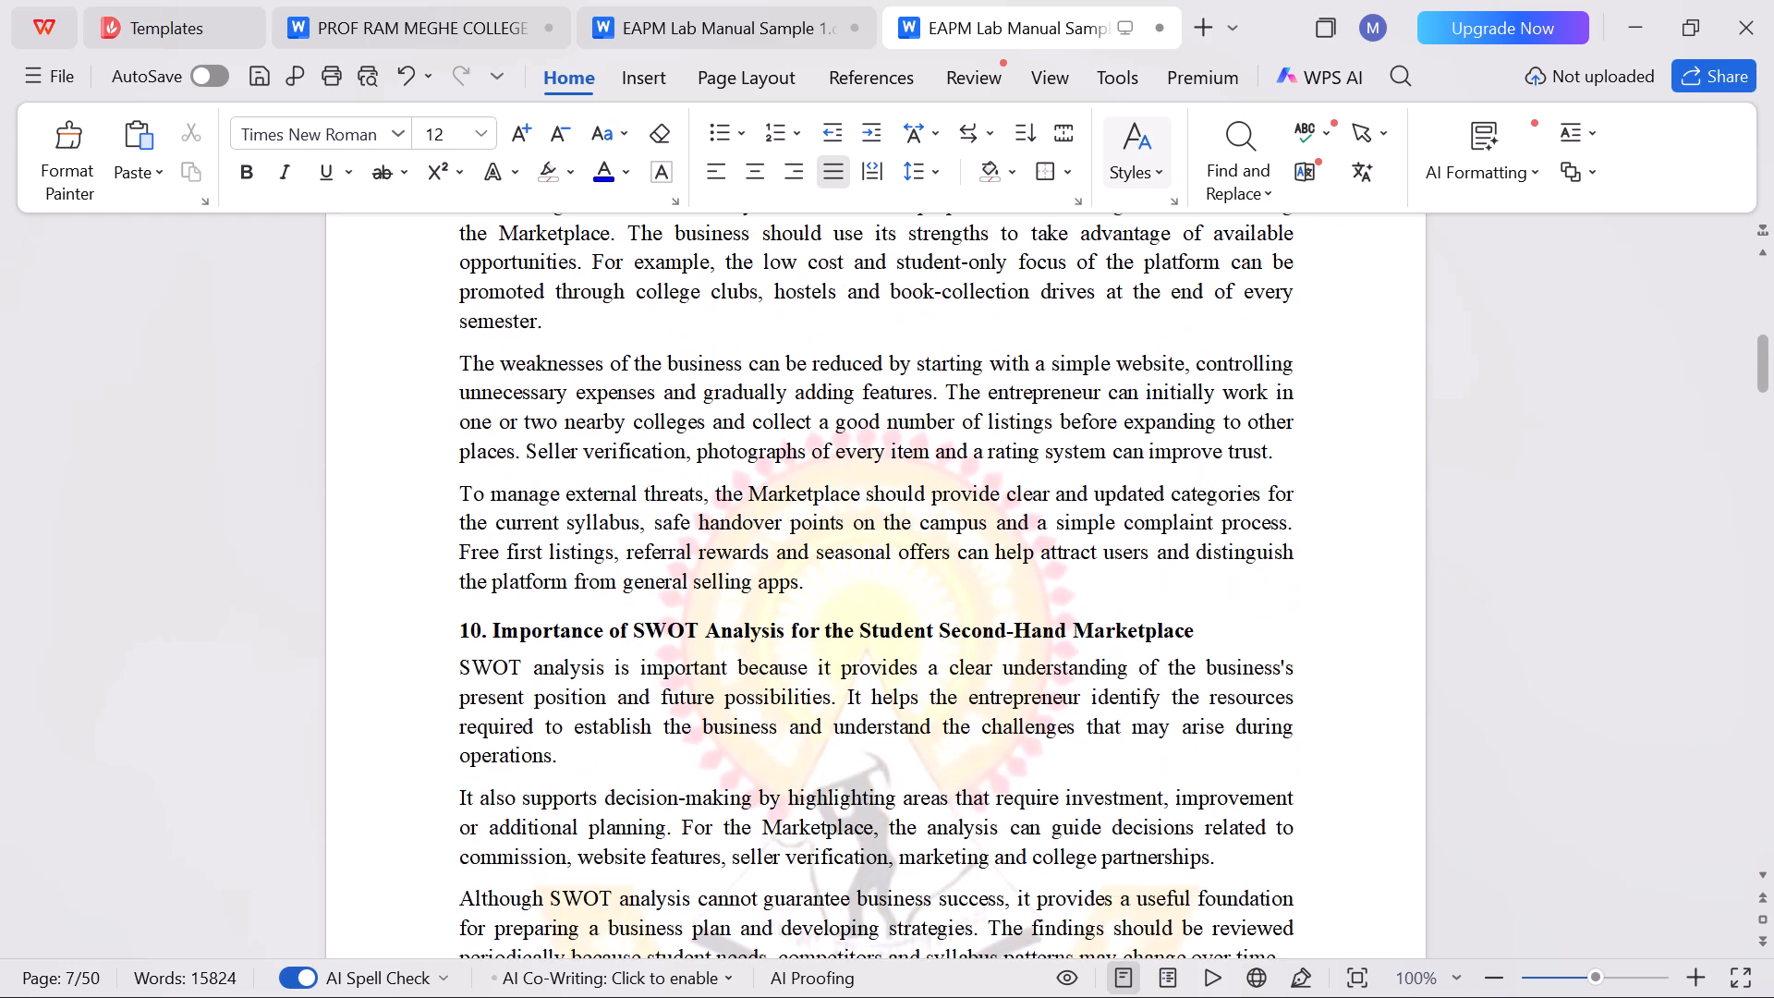
pyautogui.scroll(-3, 1015, 627)
pyautogui.scroll(1, 1015, 627)
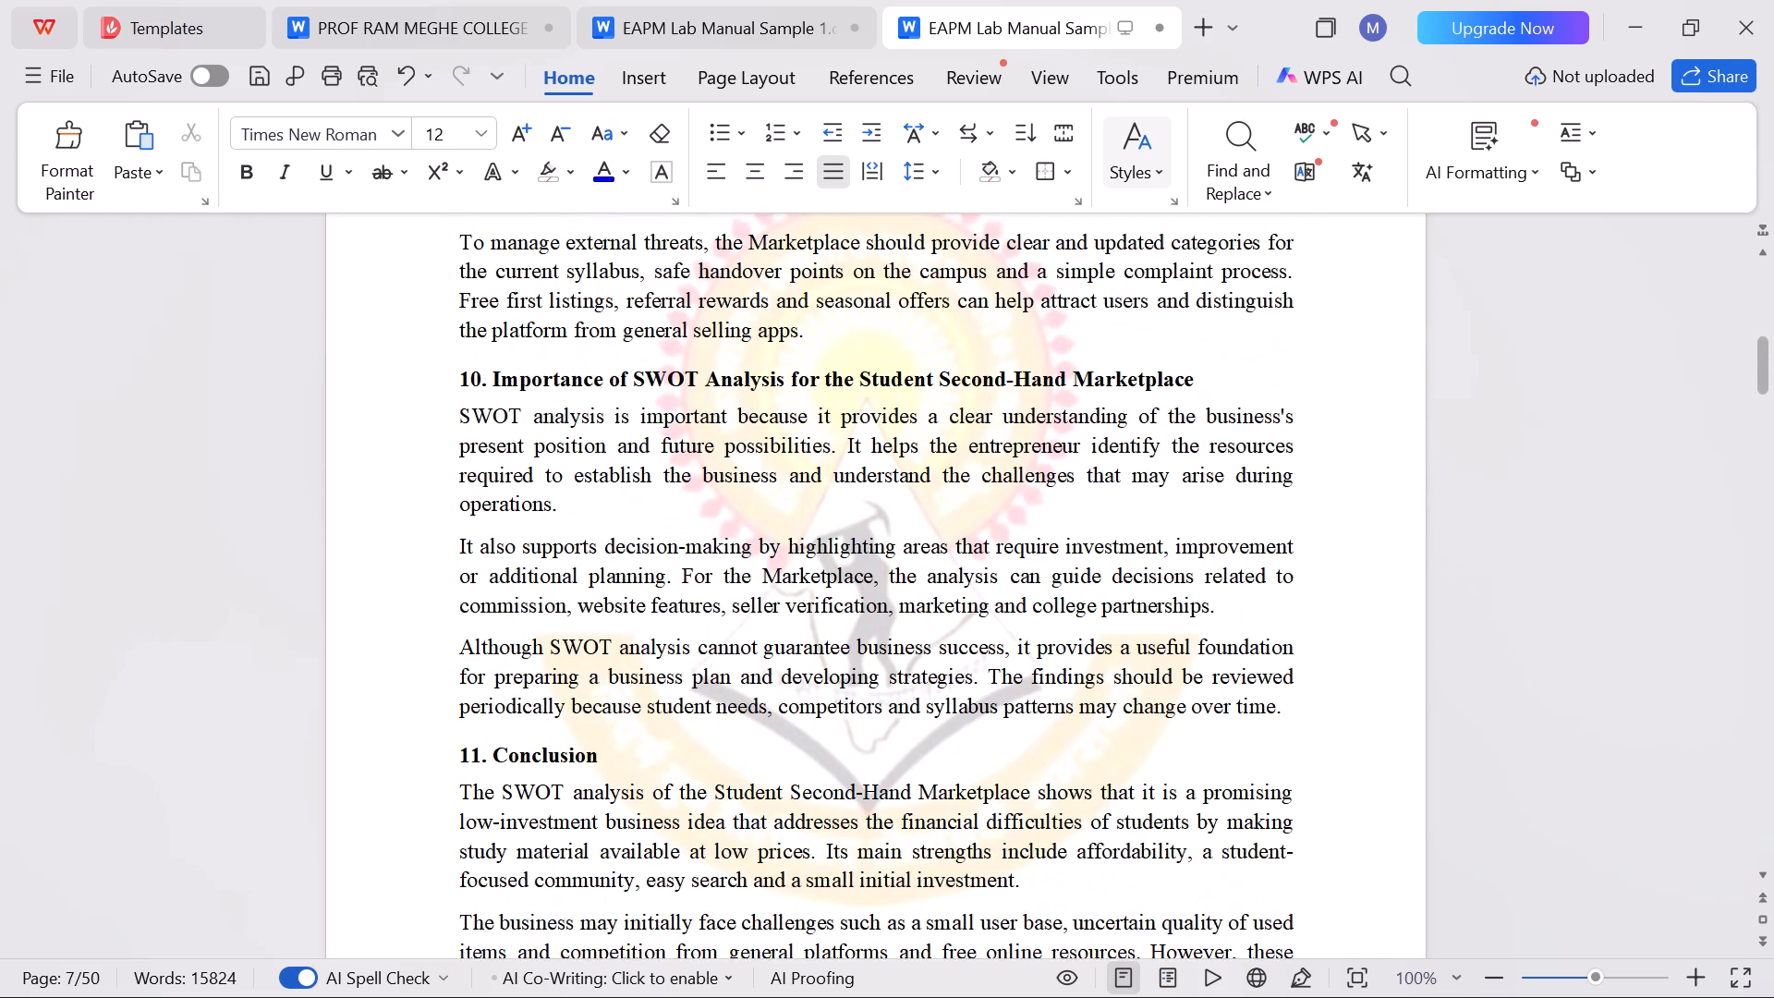
# In the section 10 heading, replace "Second-Hand Marketplace" with "medical courier services".
pyautogui.scroll(2, 1015, 627)
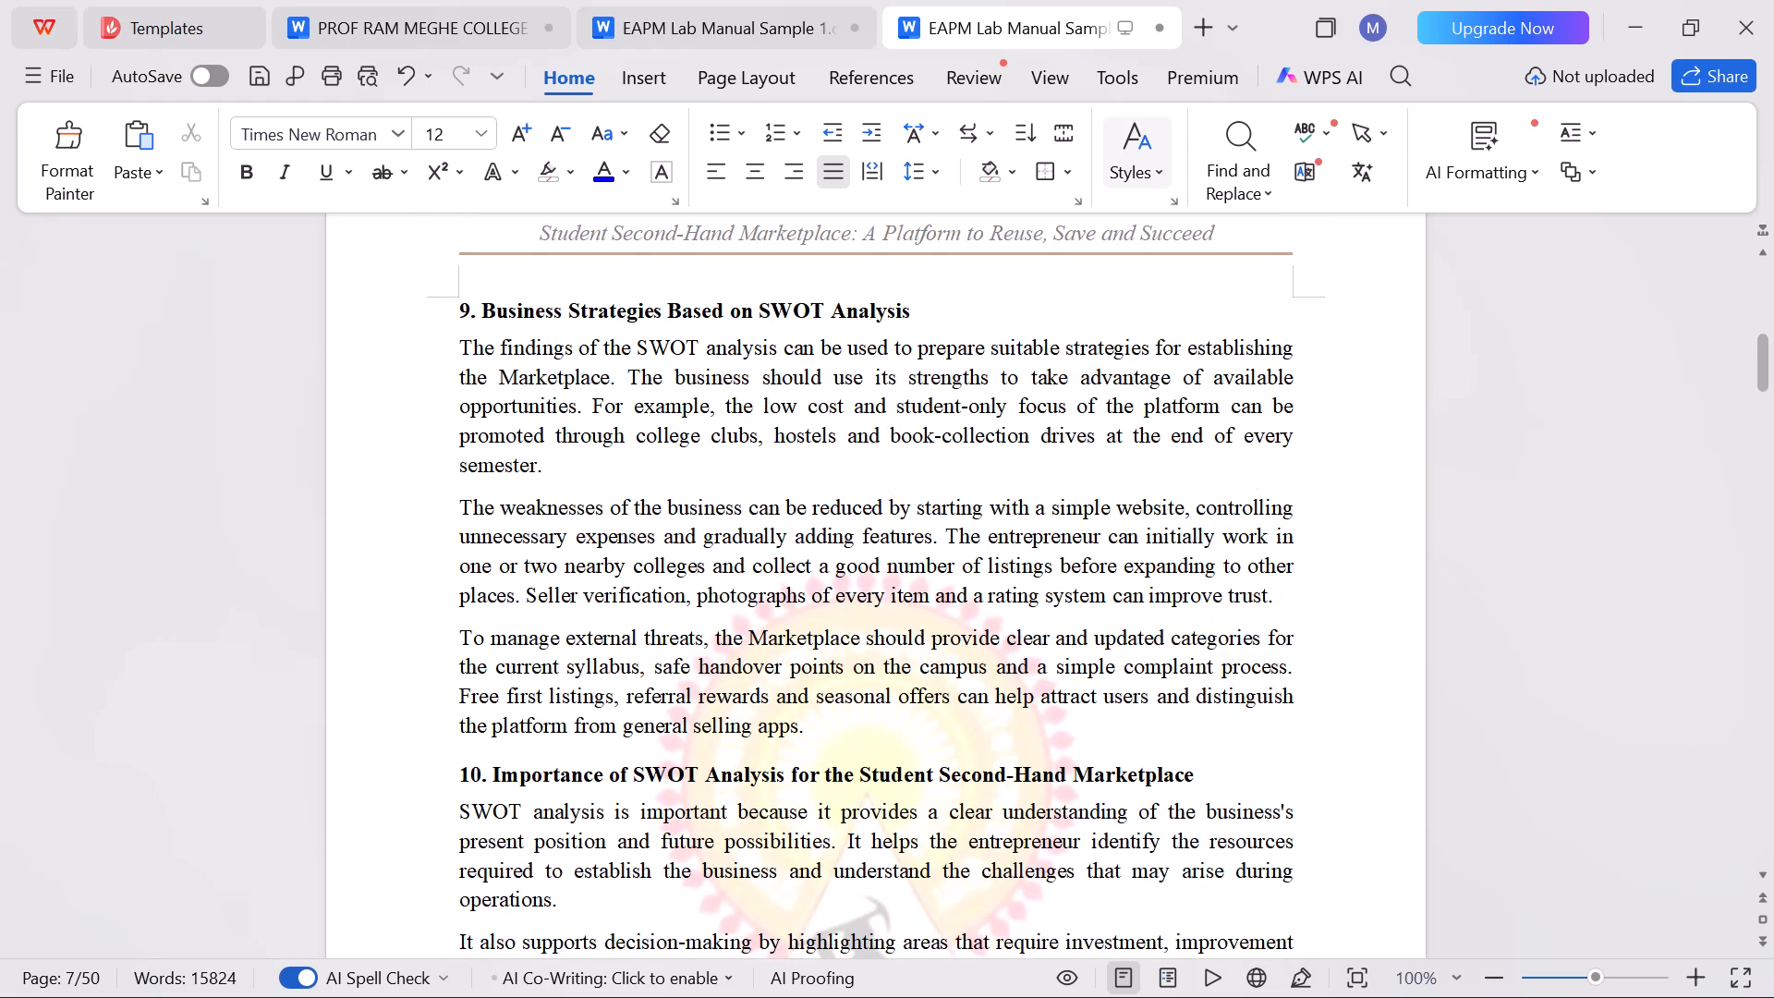
pyautogui.click(1220, 802)
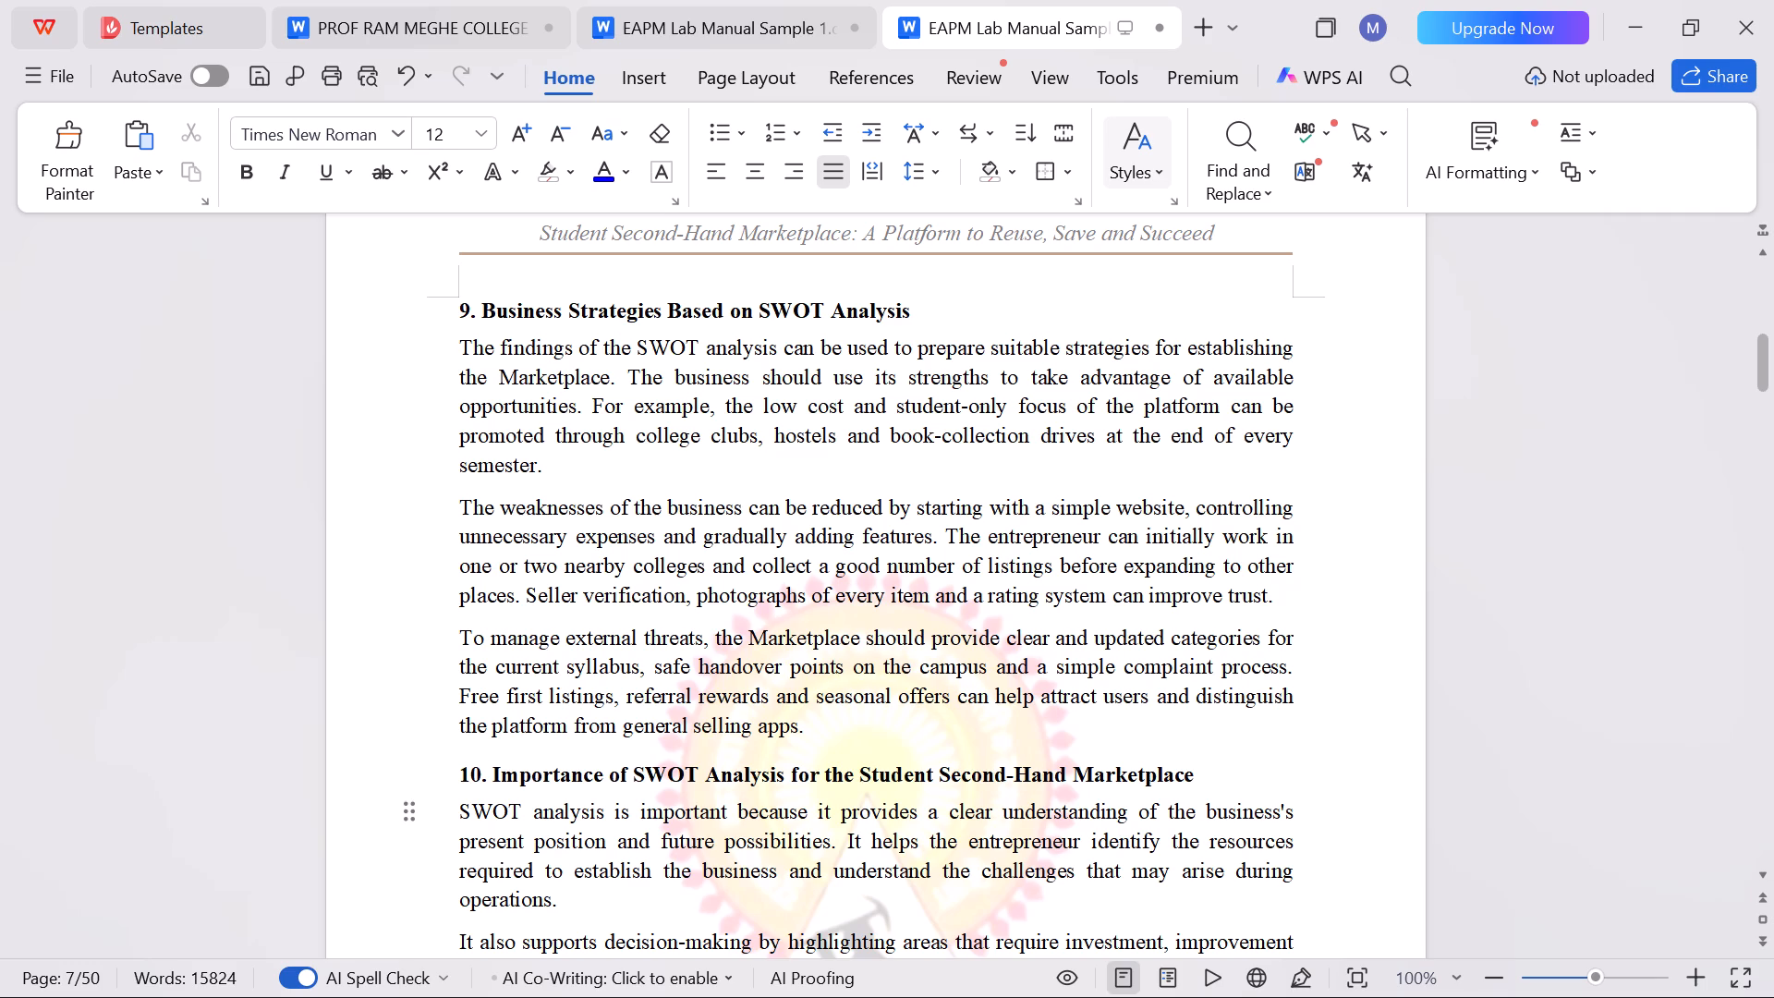
pyautogui.click(1218, 779)
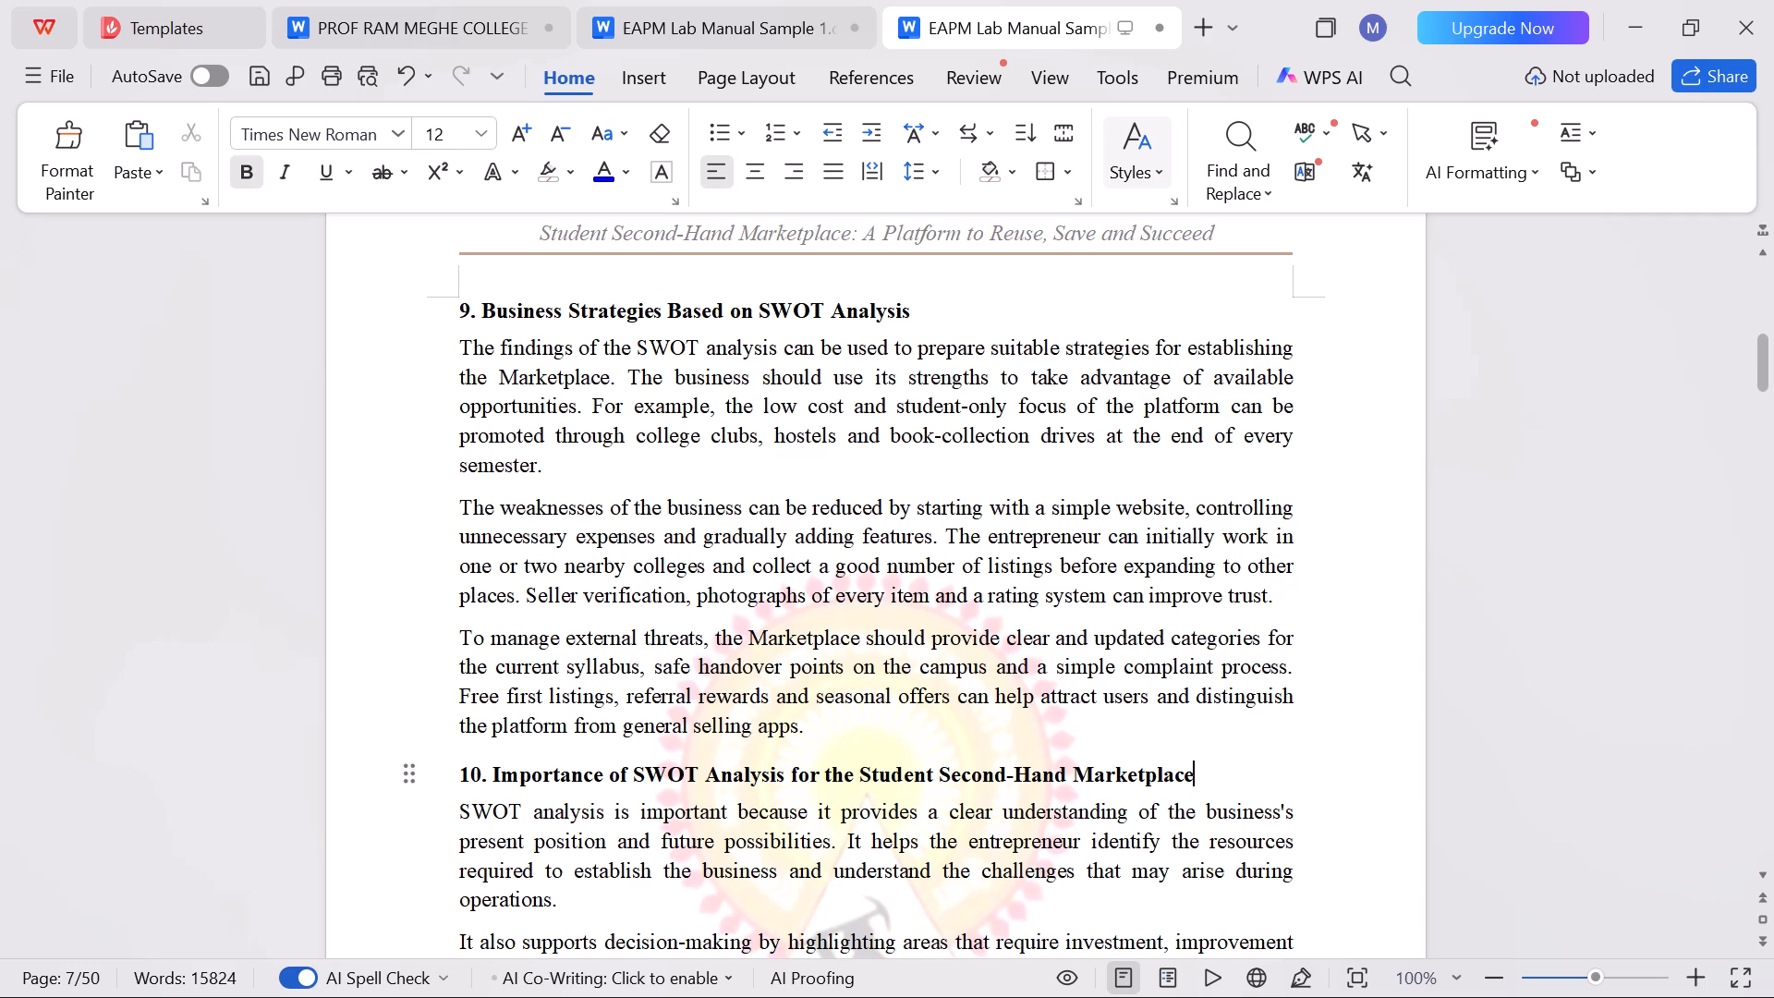
pyautogui.press('BackSpace')
pyautogui.press('BackSpace')
pyautogui.press('BackSpace')
pyautogui.press('BackSpace')
pyautogui.press('BackSpace')
pyautogui.press('BackSpace')
pyautogui.press('BackSpace')
pyautogui.press('BackSpace')
pyautogui.press('BackSpace')
pyautogui.press('BackSpace')
pyautogui.press('BackSpace')
pyautogui.press('BackSpace')
pyautogui.press('BackSpace')
pyautogui.press('BackSpace')
pyautogui.press('BackSpace')
pyautogui.press('BackSpace')
pyautogui.press('BackSpace')
pyautogui.press('BackSpace')
pyautogui.press('BackSpace')
pyautogui.press('BackSpace')
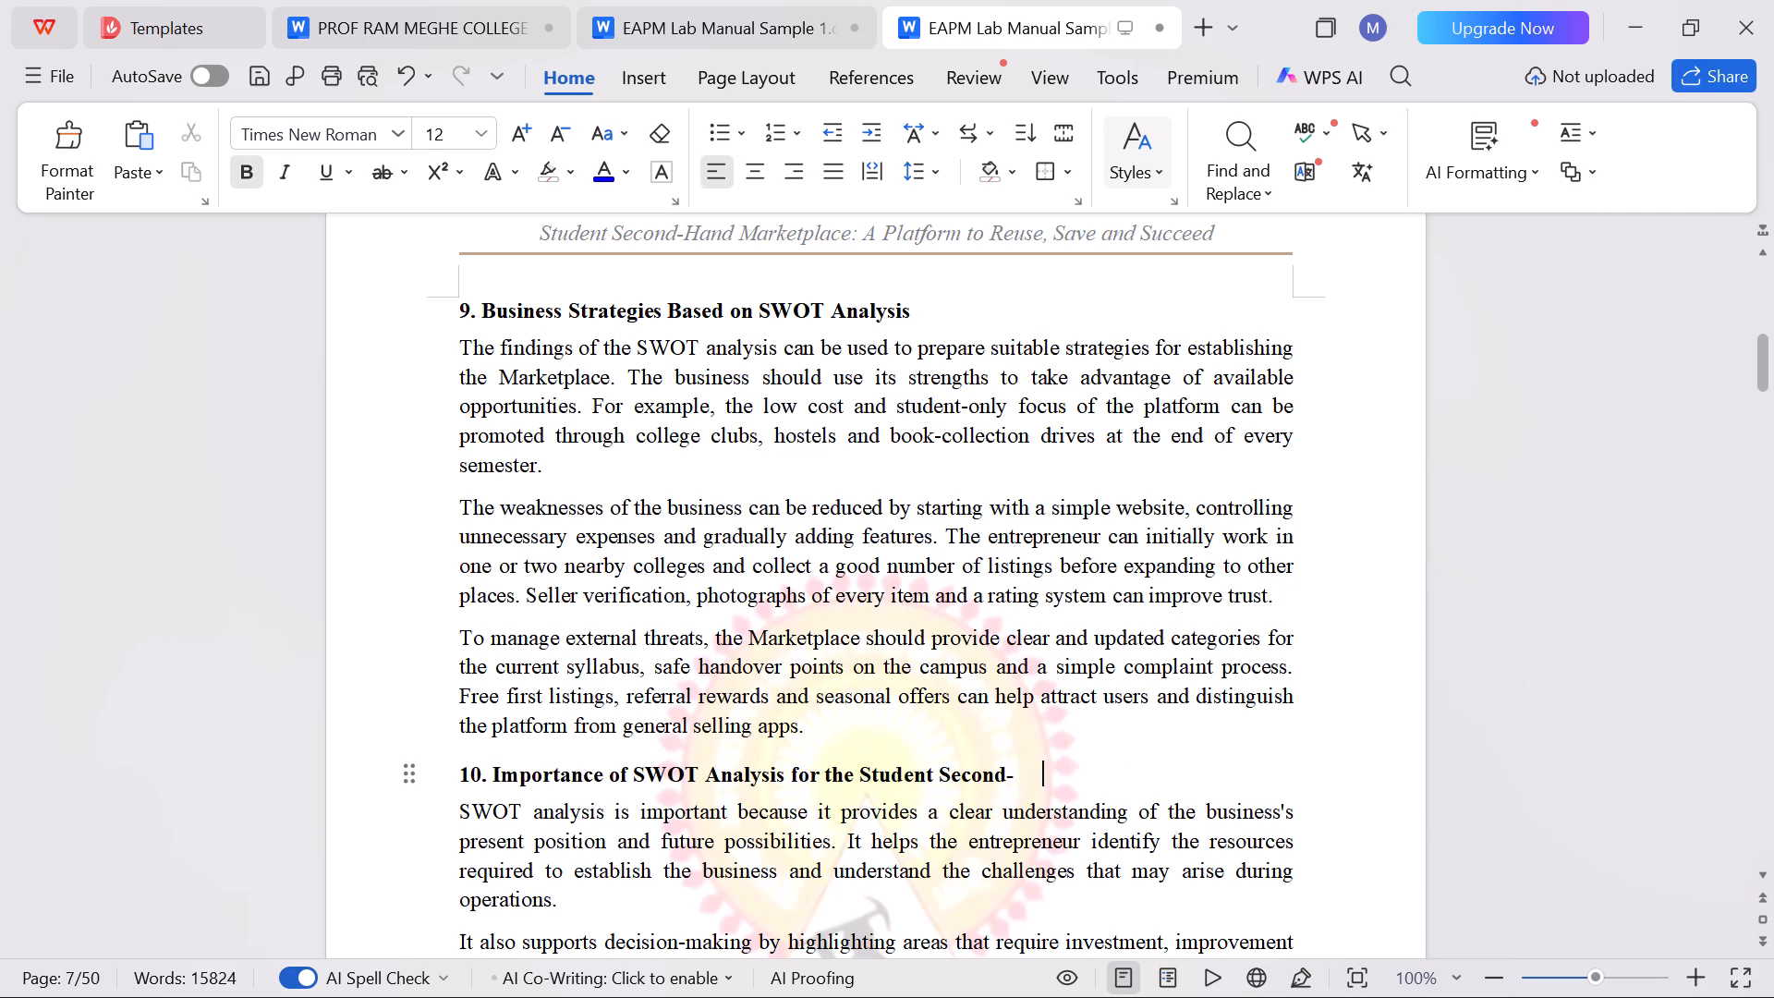
pyautogui.press('BackSpace')
pyautogui.press('BackSpace')
pyautogui.press('BackSpace')
pyautogui.press('BackSpace')
pyautogui.write('medica')
pyautogui.write('l courier services')
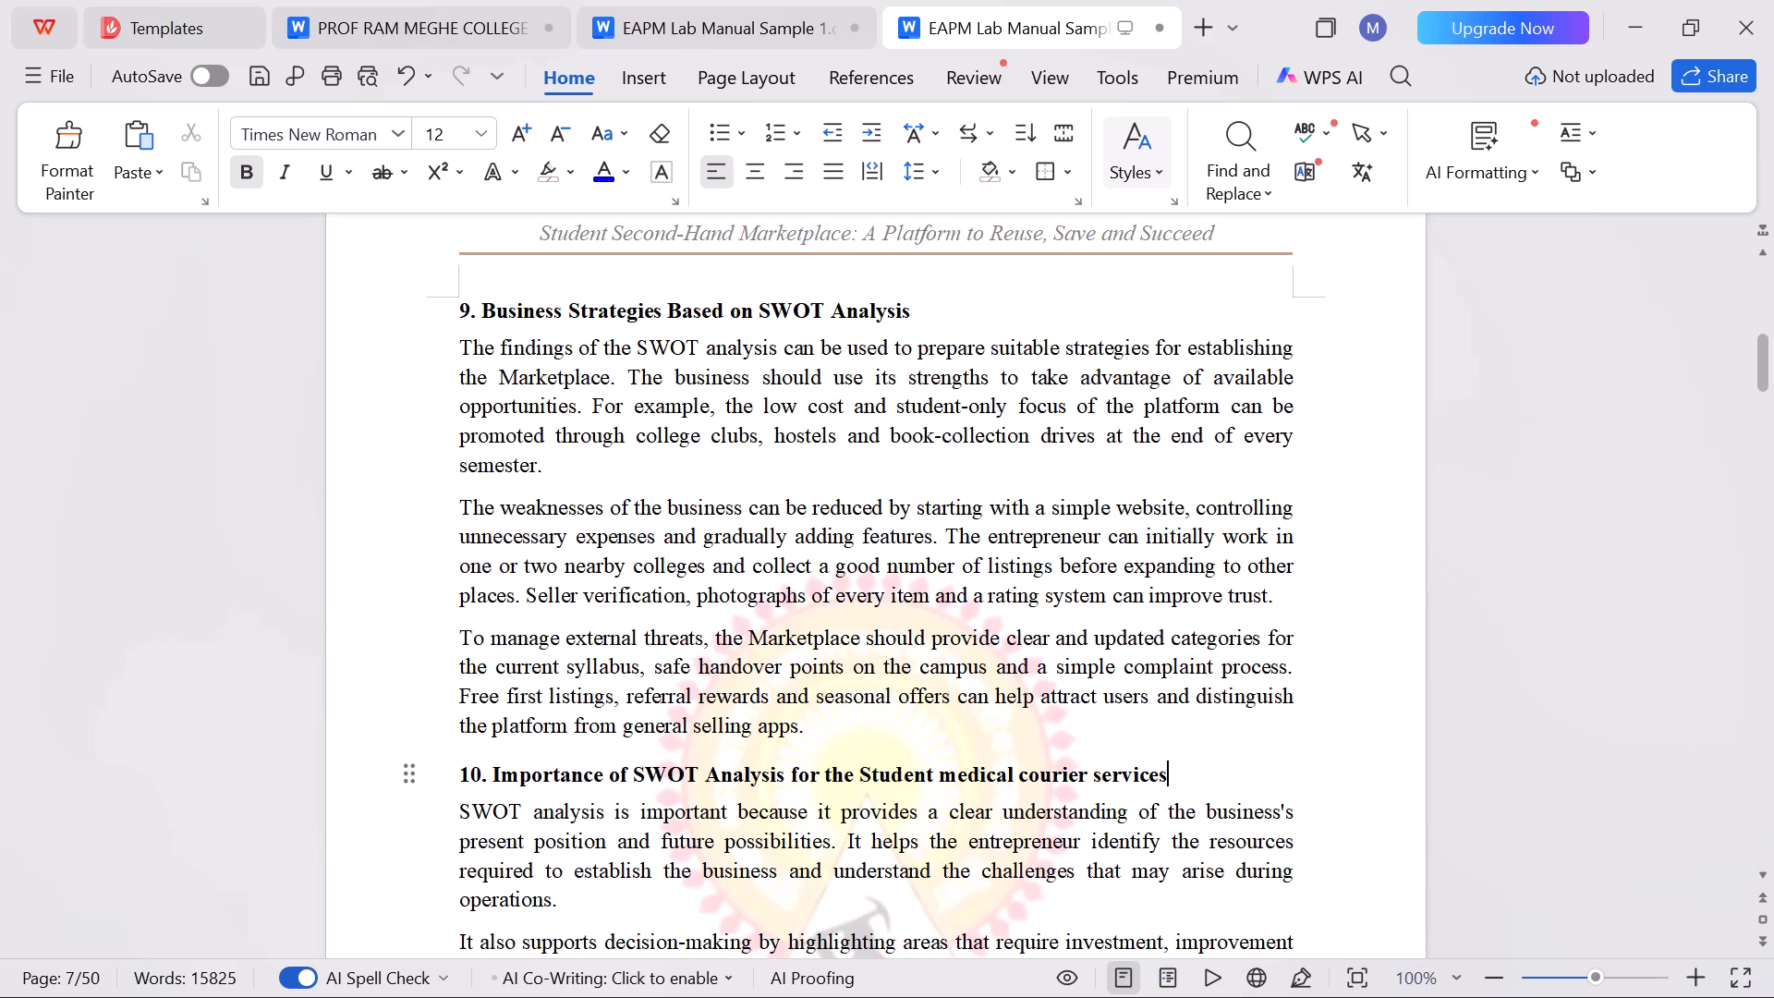
# In the first paragraph of the section 11 Conclusion, replace "Second-Hand Marketplace" with "medical courier service".
pyautogui.scroll(-3, 1270, 894)
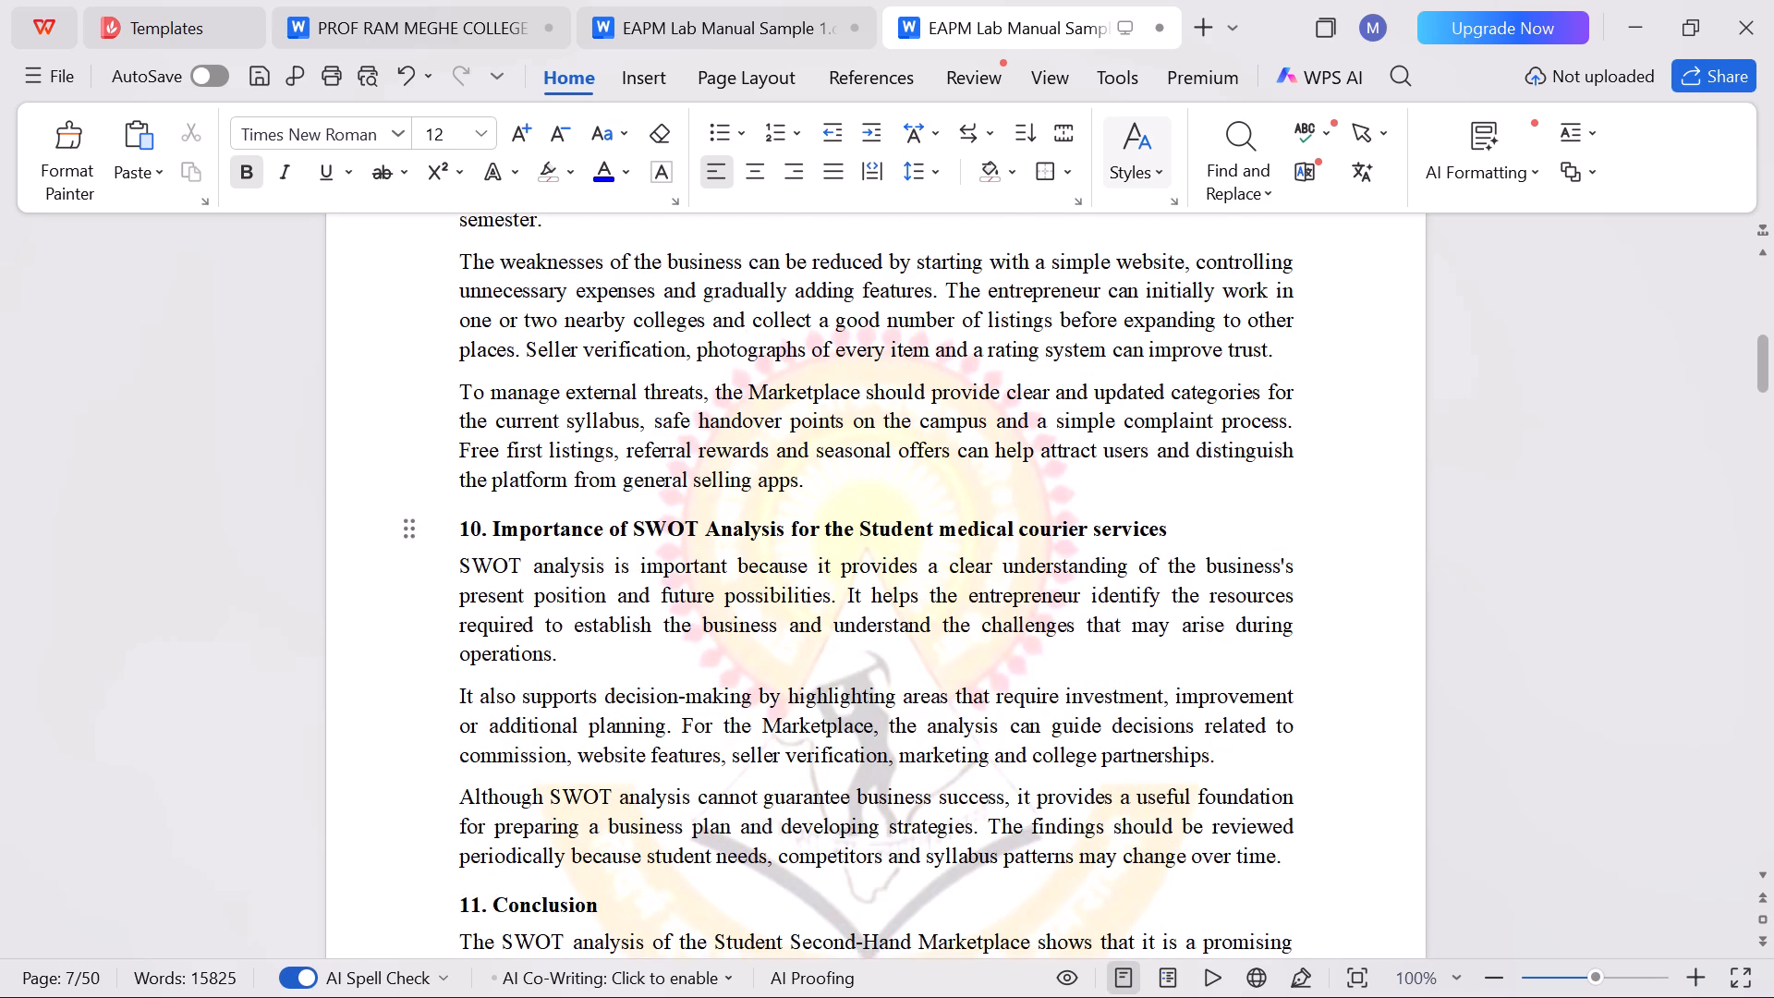
pyautogui.scroll(-2, 1270, 894)
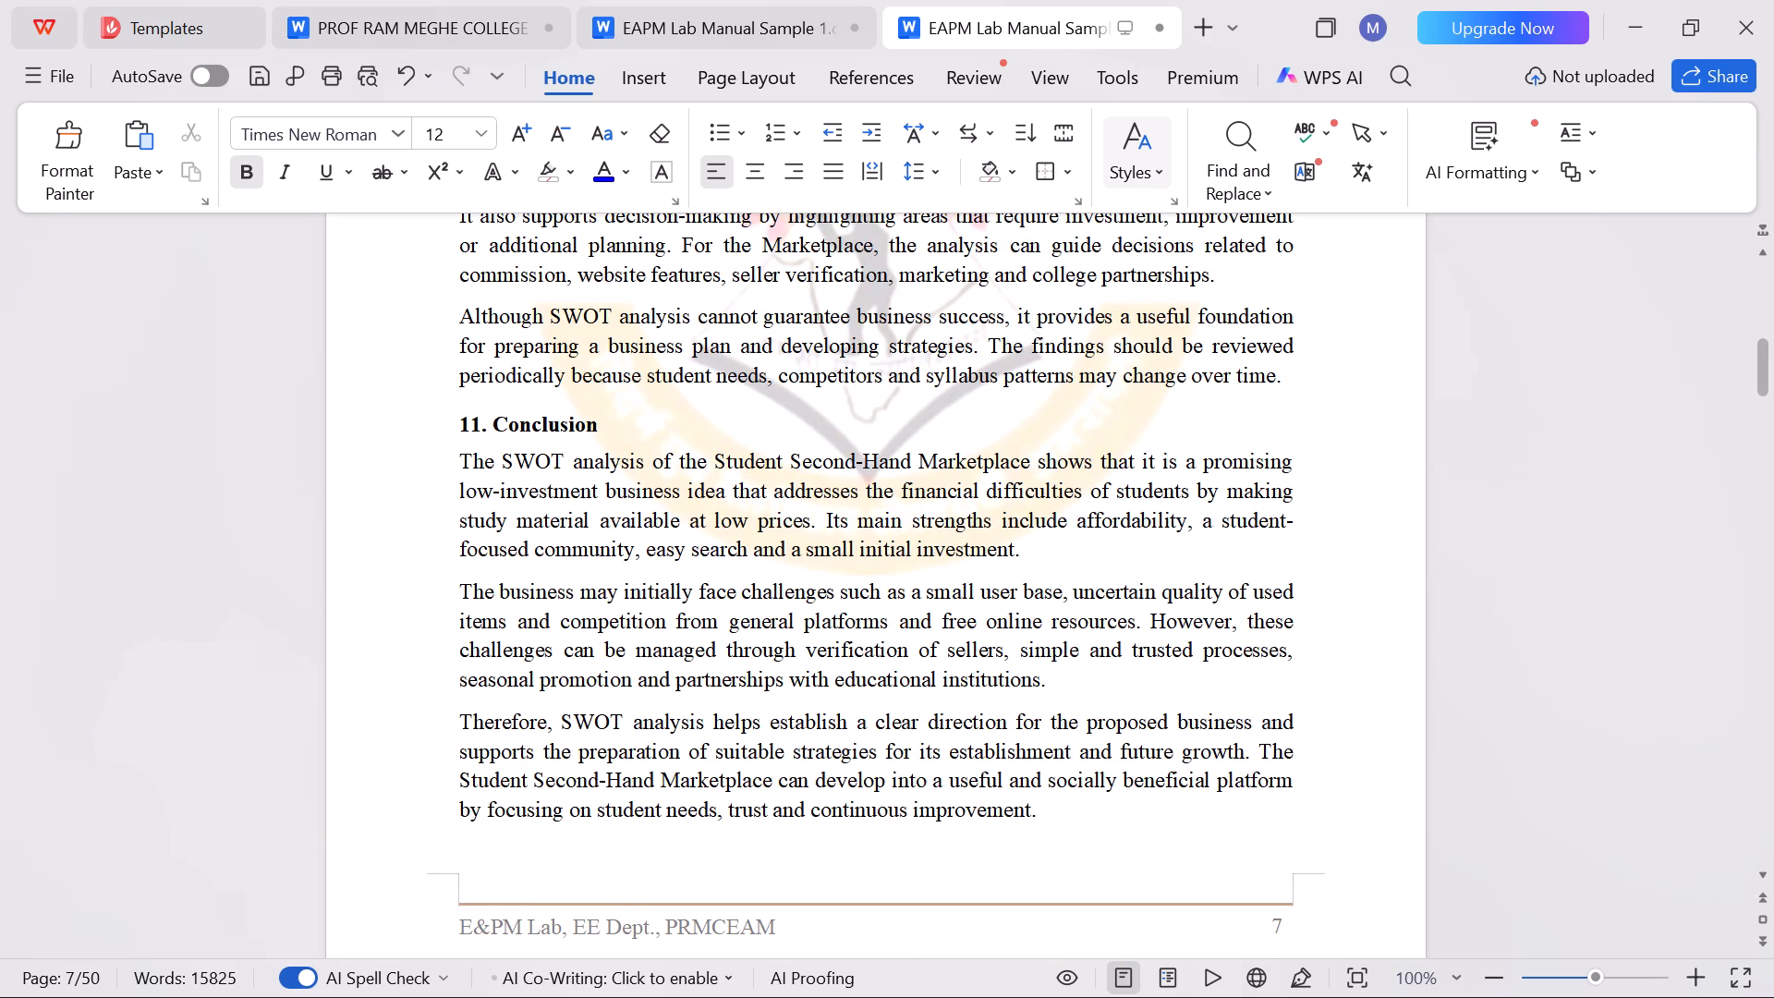
pyautogui.click(1033, 456)
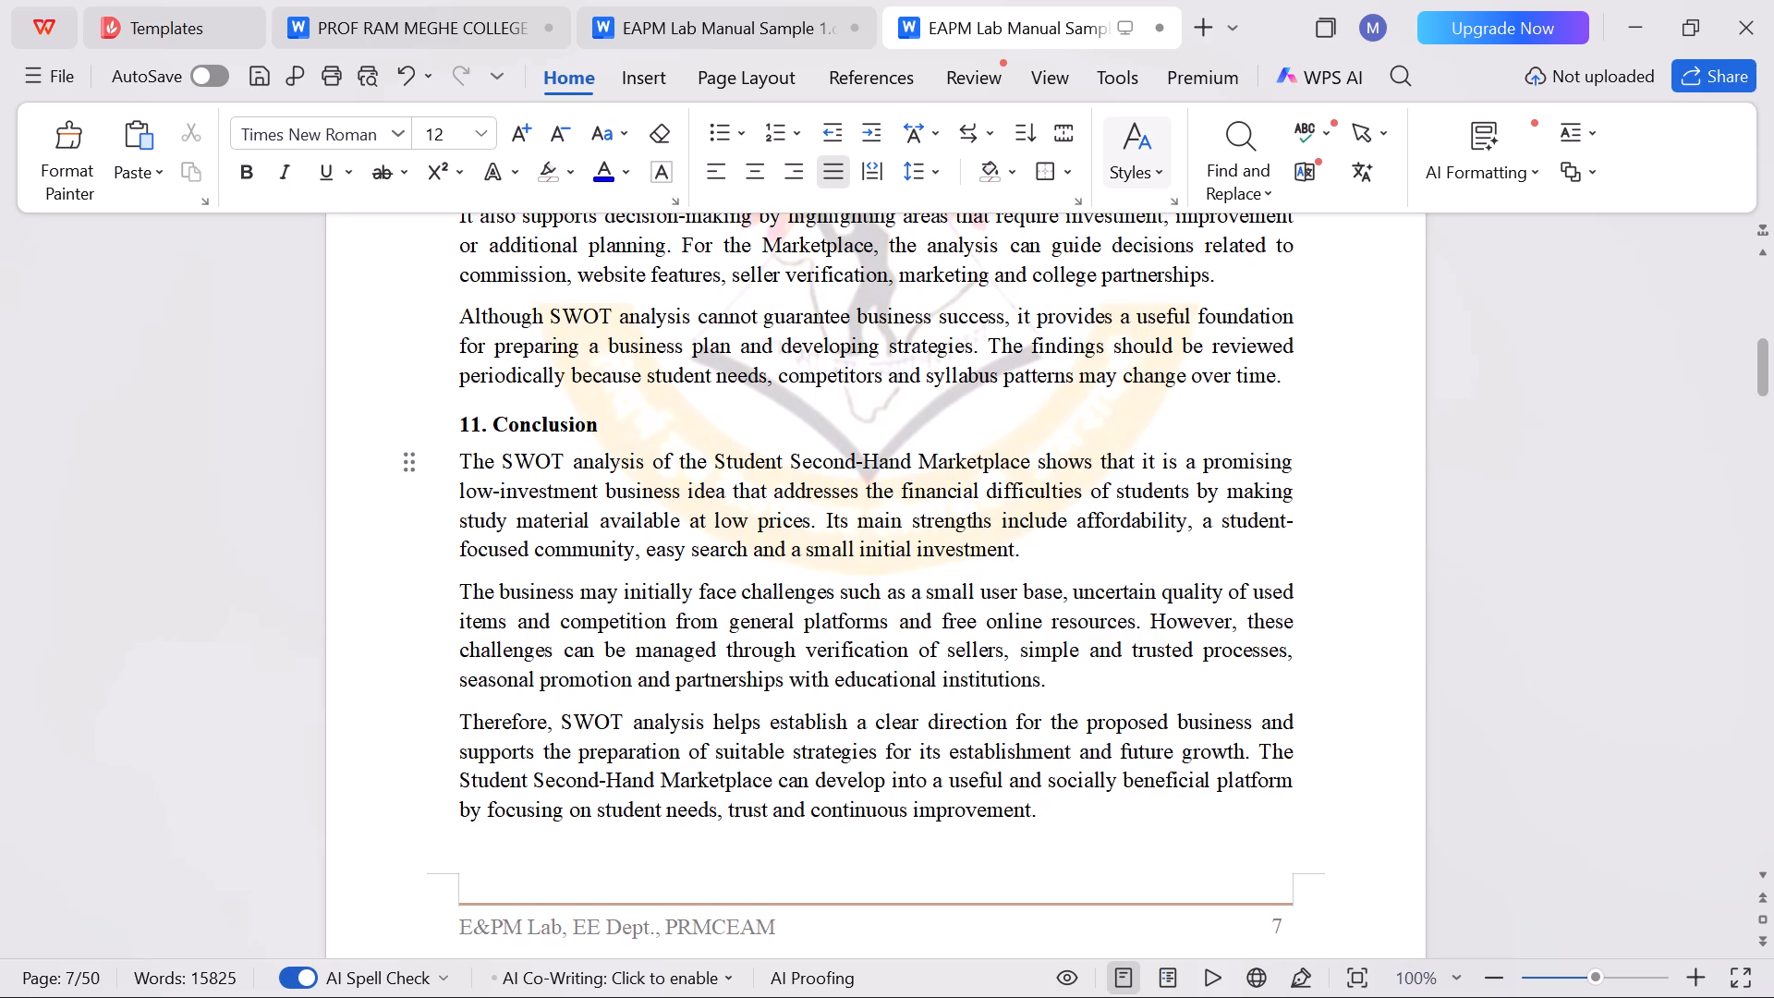
pyautogui.press('BackSpace')
pyautogui.press('BackSpace')
pyautogui.press('BackSpace')
pyautogui.press('BackSpace')
pyautogui.press('BackSpace')
pyautogui.press('BackSpace')
pyautogui.press('BackSpace')
pyautogui.press('BackSpace')
pyautogui.press('BackSpace')
pyautogui.press('BackSpace')
pyautogui.press('BackSpace')
pyautogui.press('BackSpace')
pyautogui.press('BackSpace')
pyautogui.press('BackSpace')
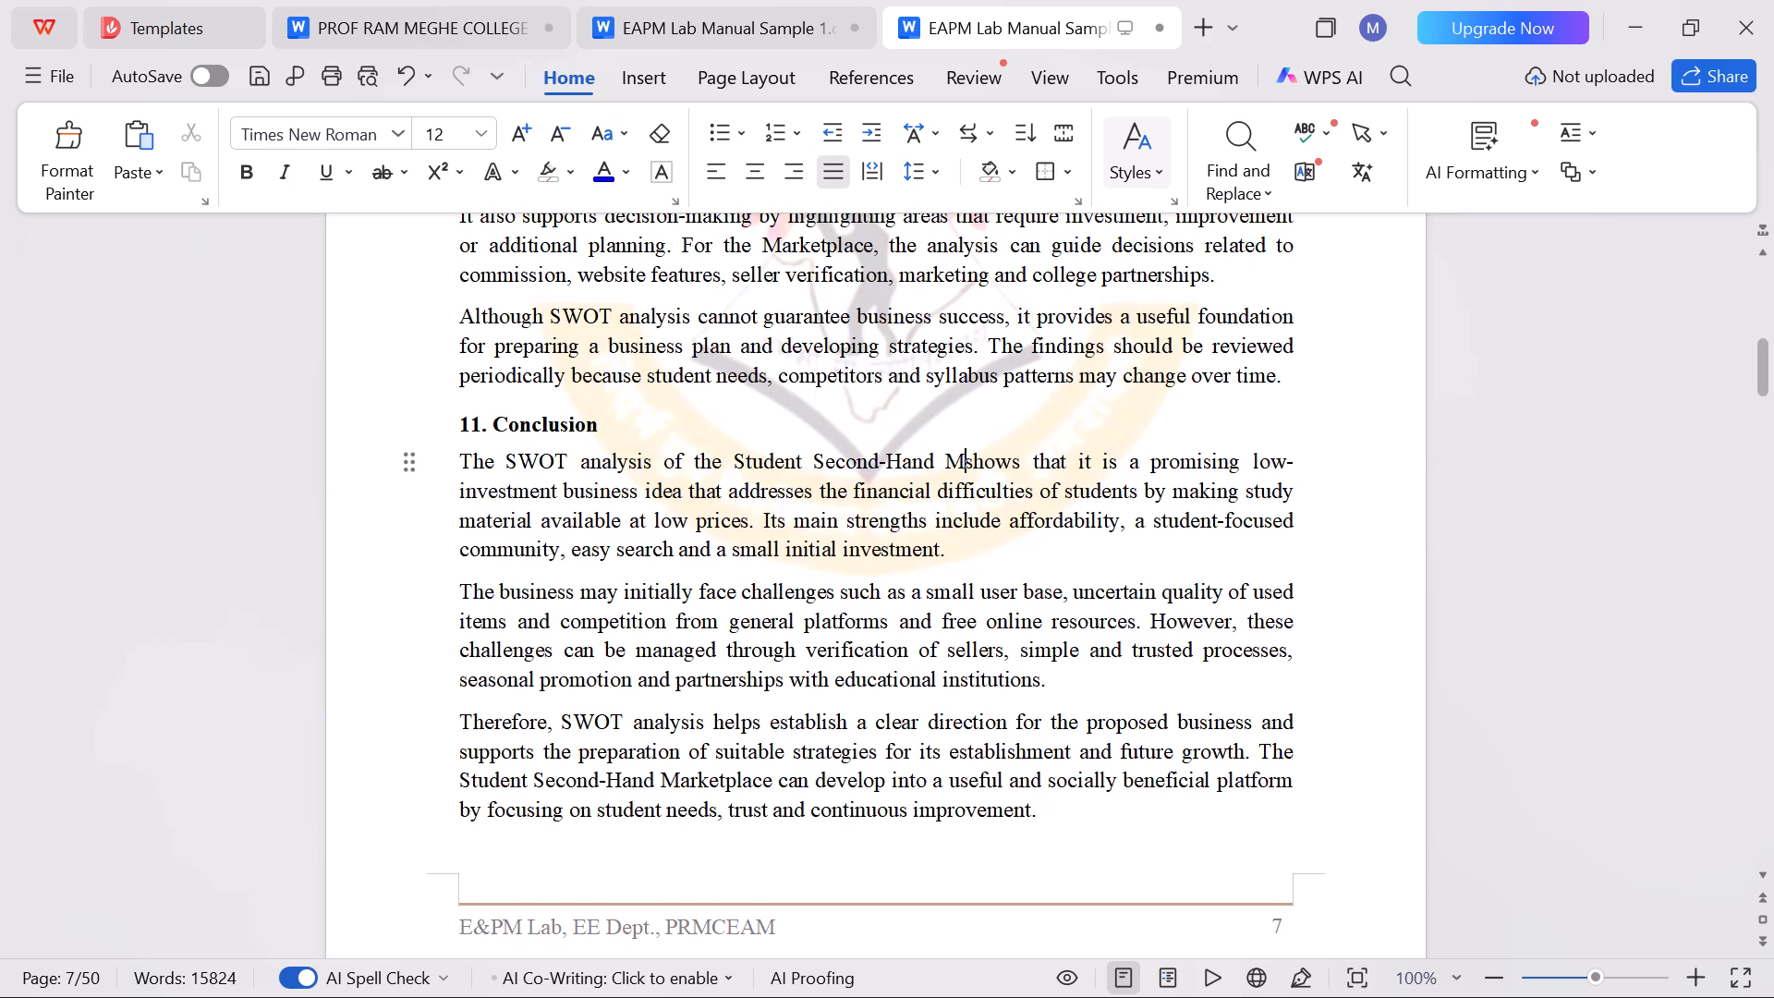
pyautogui.press('BackSpace')
pyautogui.press('BackSpace')
pyautogui.press('BackSpace')
pyautogui.press('BackSpace')
pyautogui.press('BackSpace')
pyautogui.press('BackSpace')
pyautogui.press('BackSpace')
pyautogui.press('BackSpace')
pyautogui.press('BackSpace')
pyautogui.press('BackSpace')
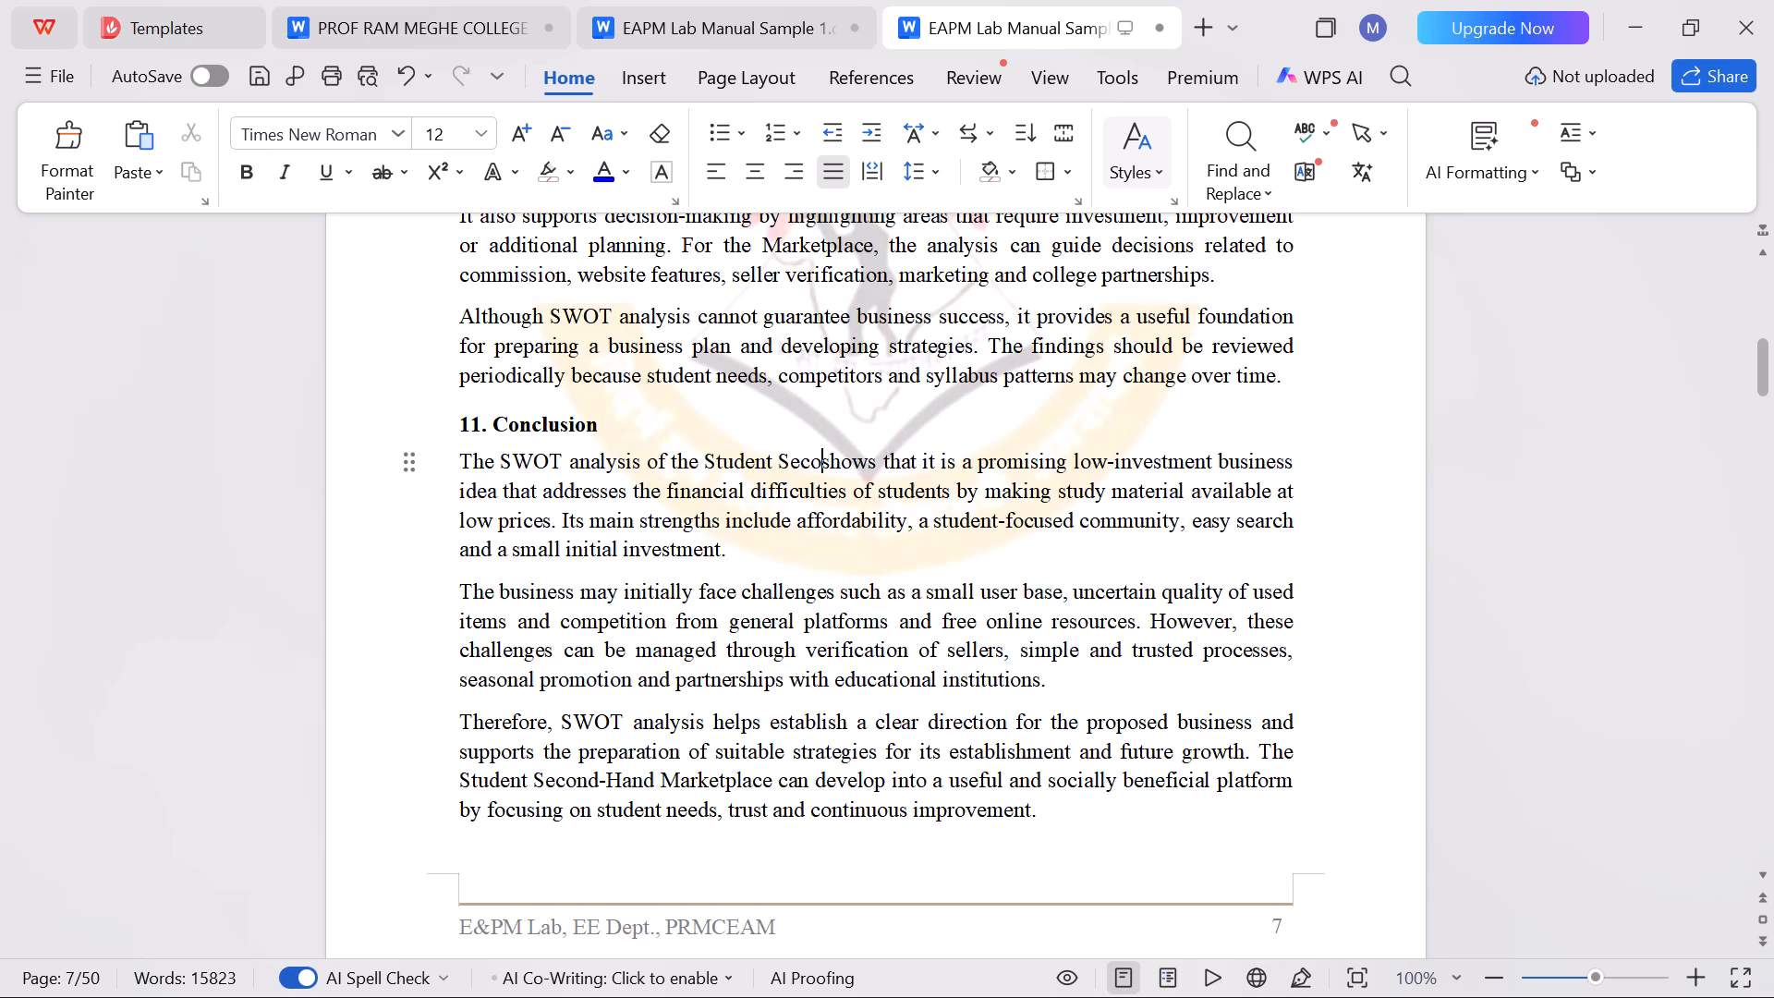
pyautogui.press('BackSpace')
pyautogui.press('BackSpace')
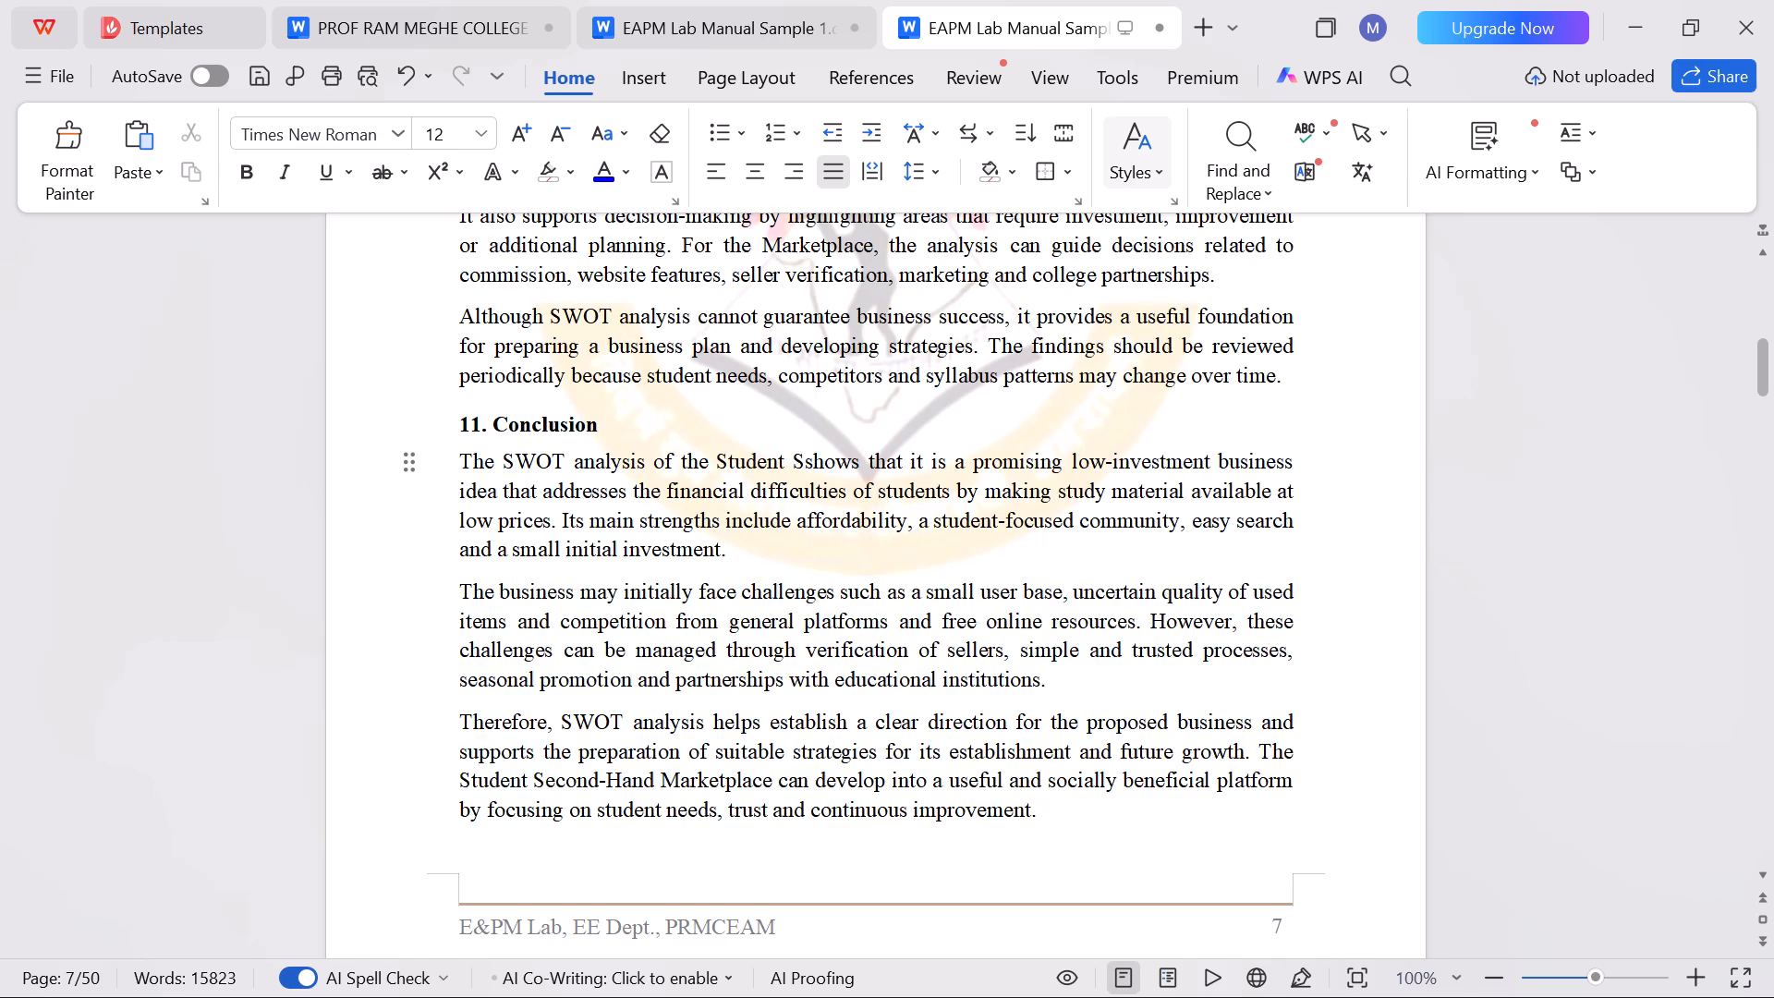
pyautogui.press('BackSpace')
pyautogui.write('med')
pyautogui.write('ical')
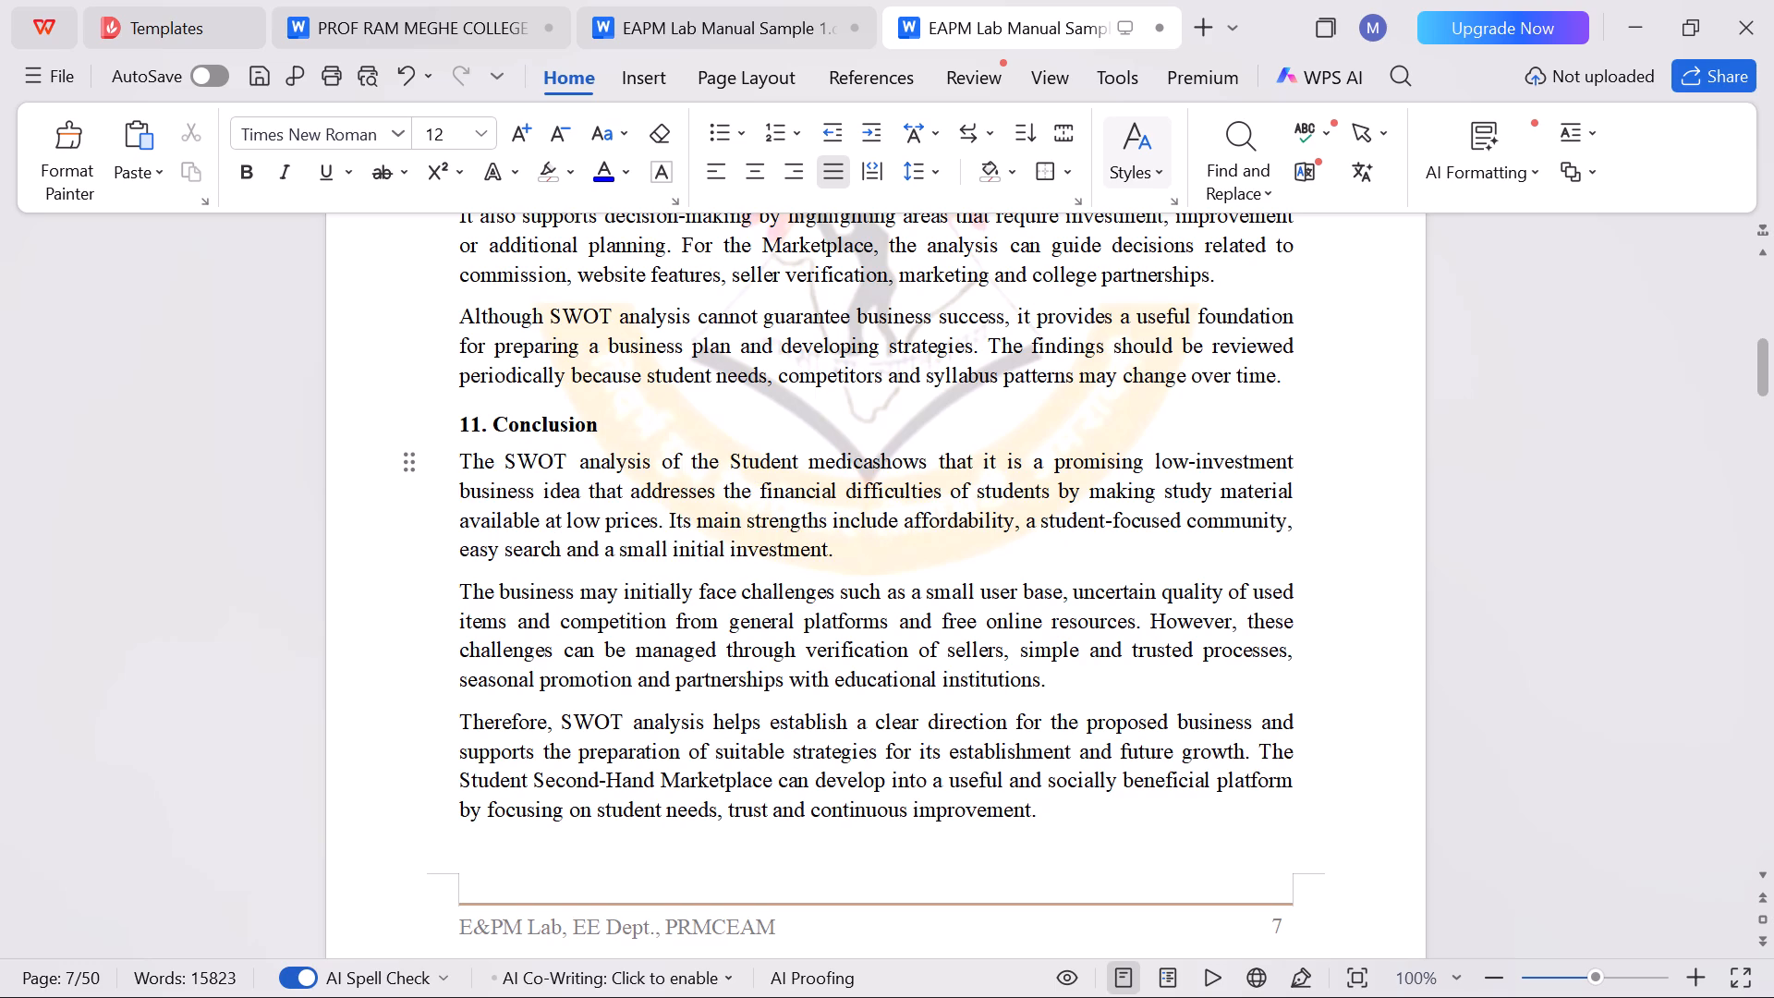
pyautogui.press('space')
pyautogui.write('courier')
pyautogui.press('space')
pyautogui.write('service')
pyautogui.press('space')
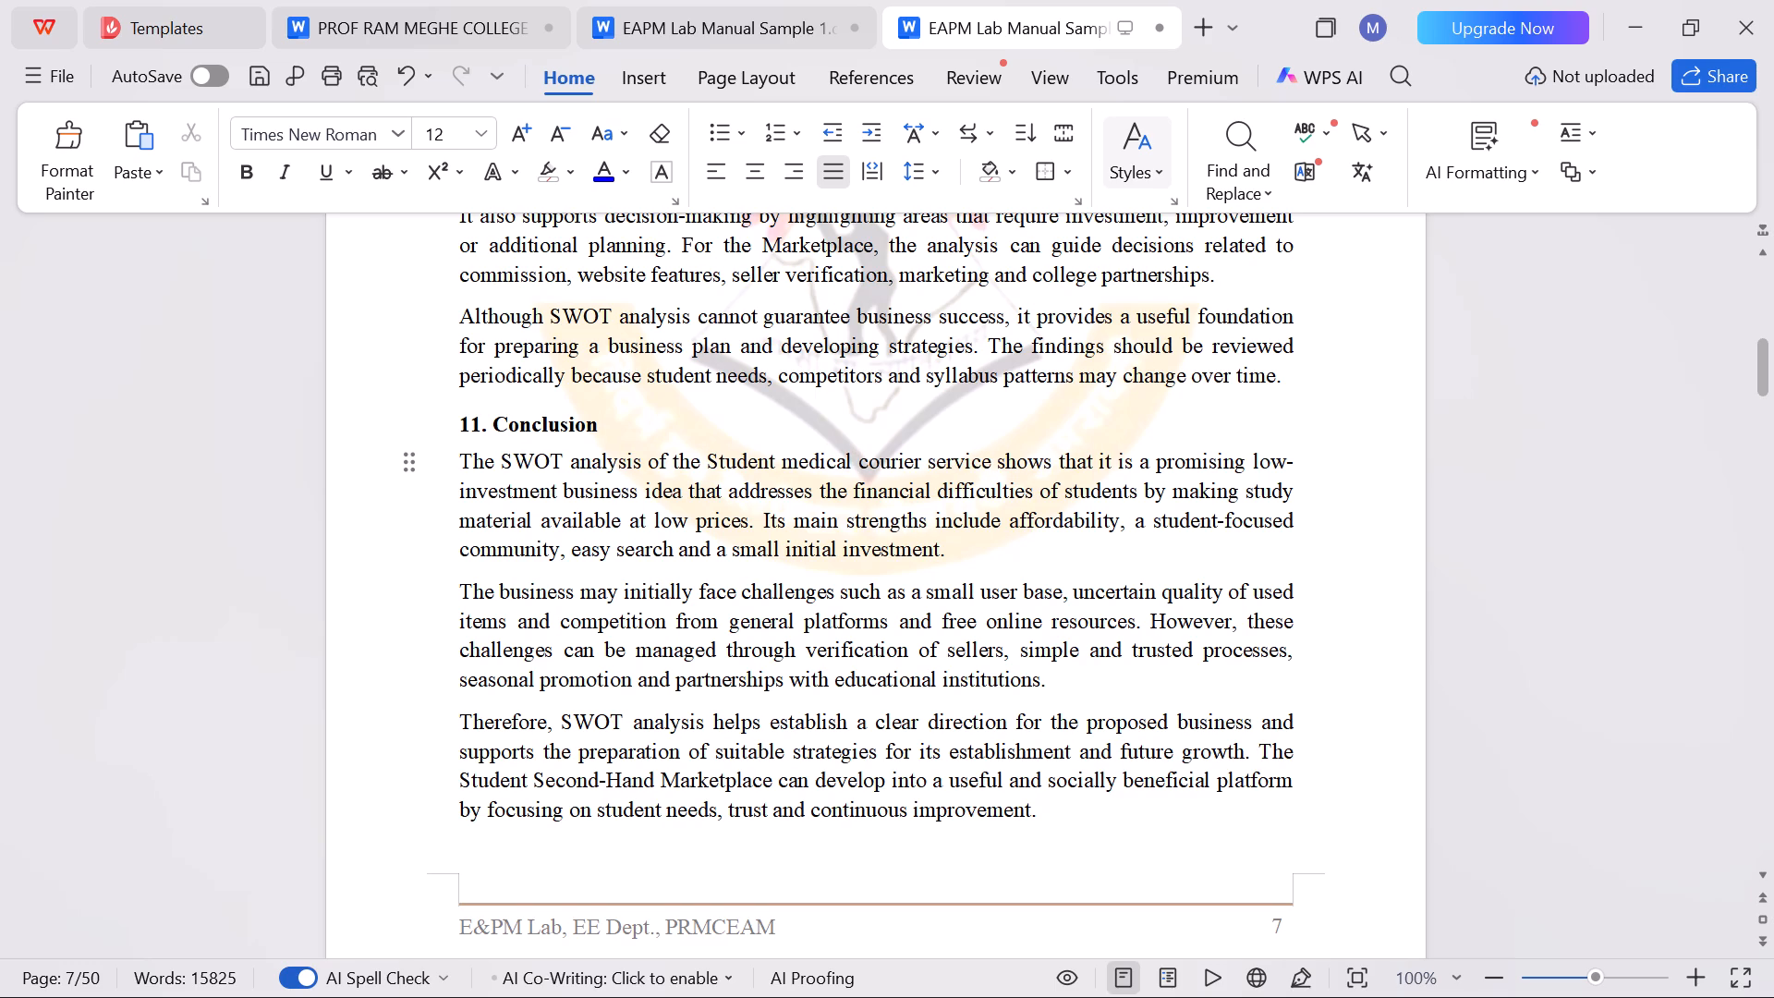
# In the last paragraph of the Conclusion, replace "Student Second-Hand Marketplace" with "medical courier service".
pyautogui.scroll(-1, 1234, 721)
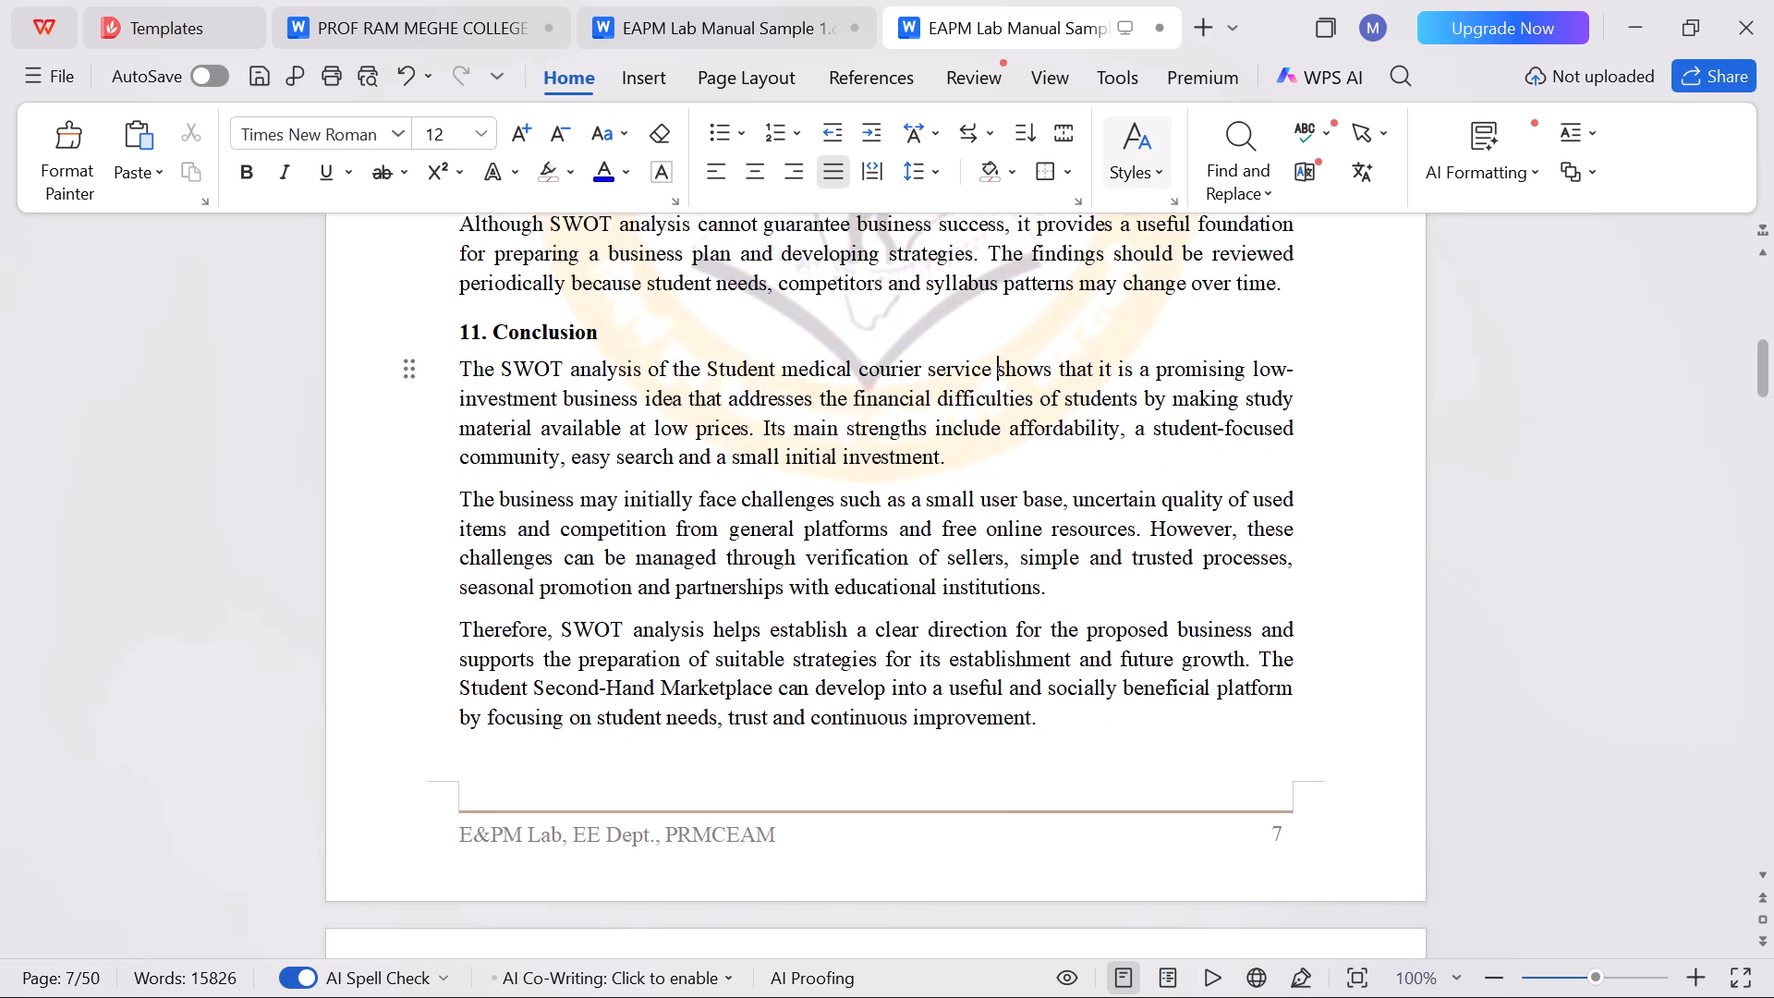
pyautogui.scroll(-1, 1234, 721)
pyautogui.click(772, 693)
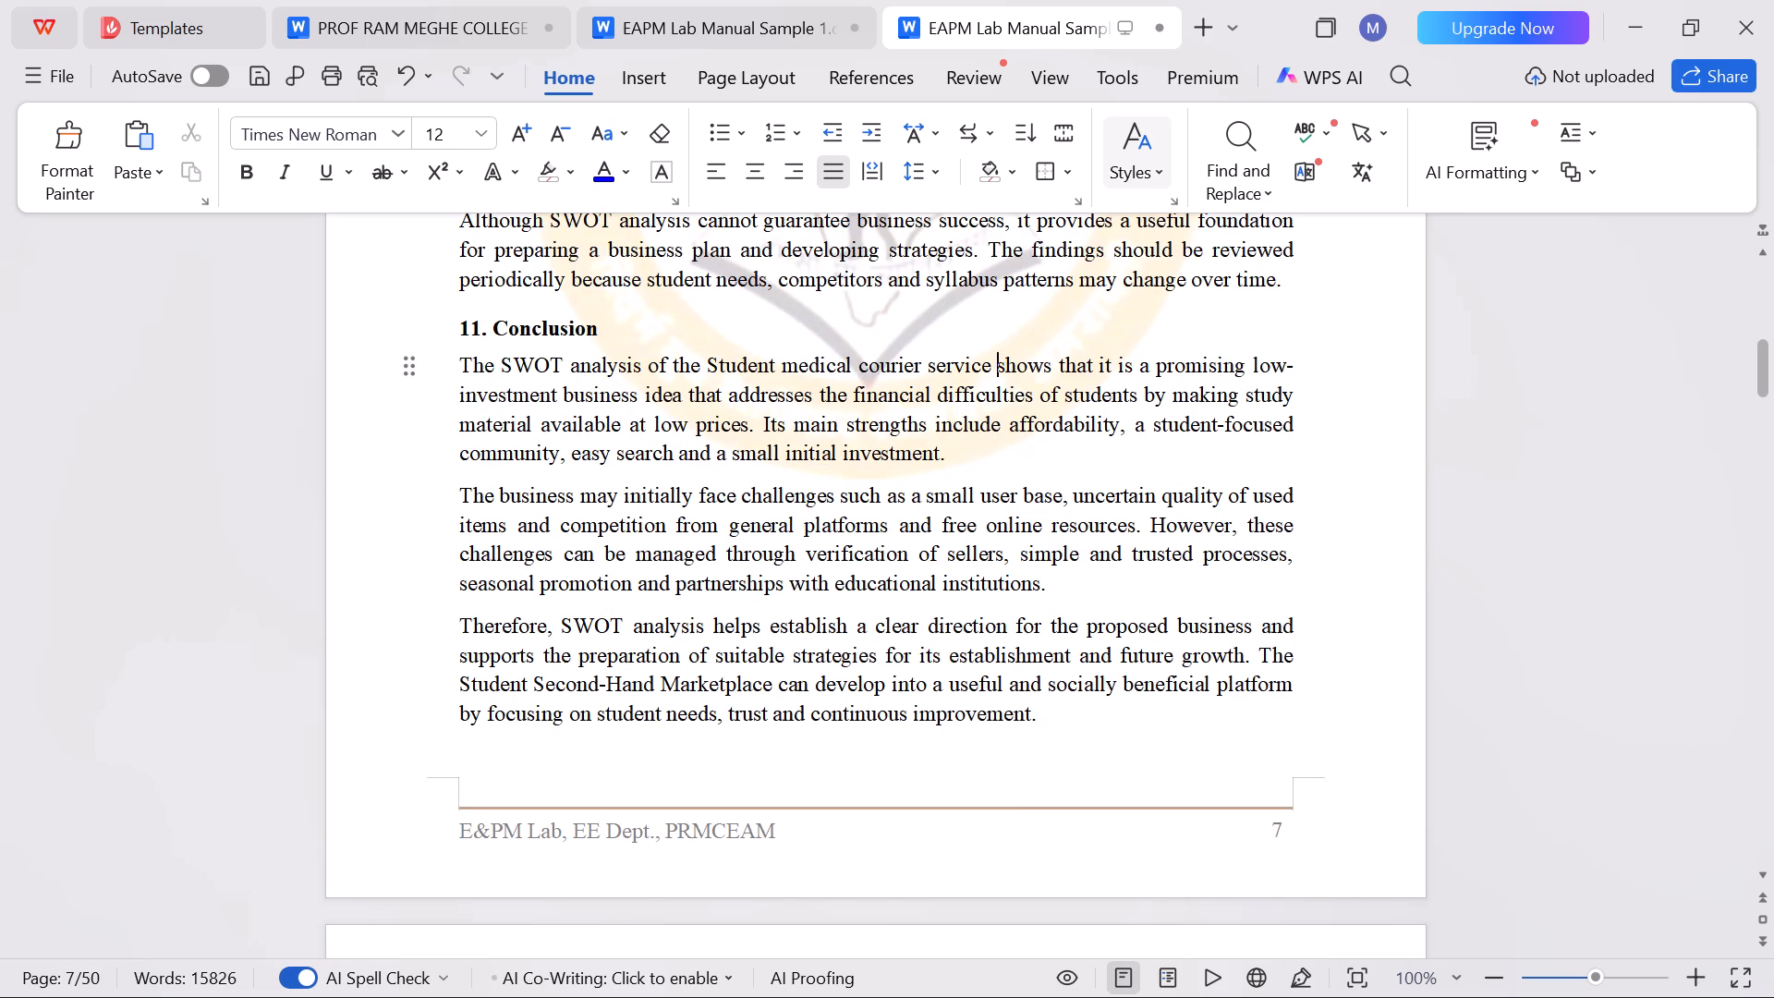
pyautogui.press('BackSpace')
pyautogui.press('BackSpace')
pyautogui.press('BackSpace')
pyautogui.press('BackSpace')
pyautogui.press('BackSpace')
pyautogui.press('BackSpace')
pyautogui.press('BackSpace')
pyautogui.press('BackSpace')
pyautogui.press('BackSpace')
pyautogui.press('BackSpace')
pyautogui.press('BackSpace')
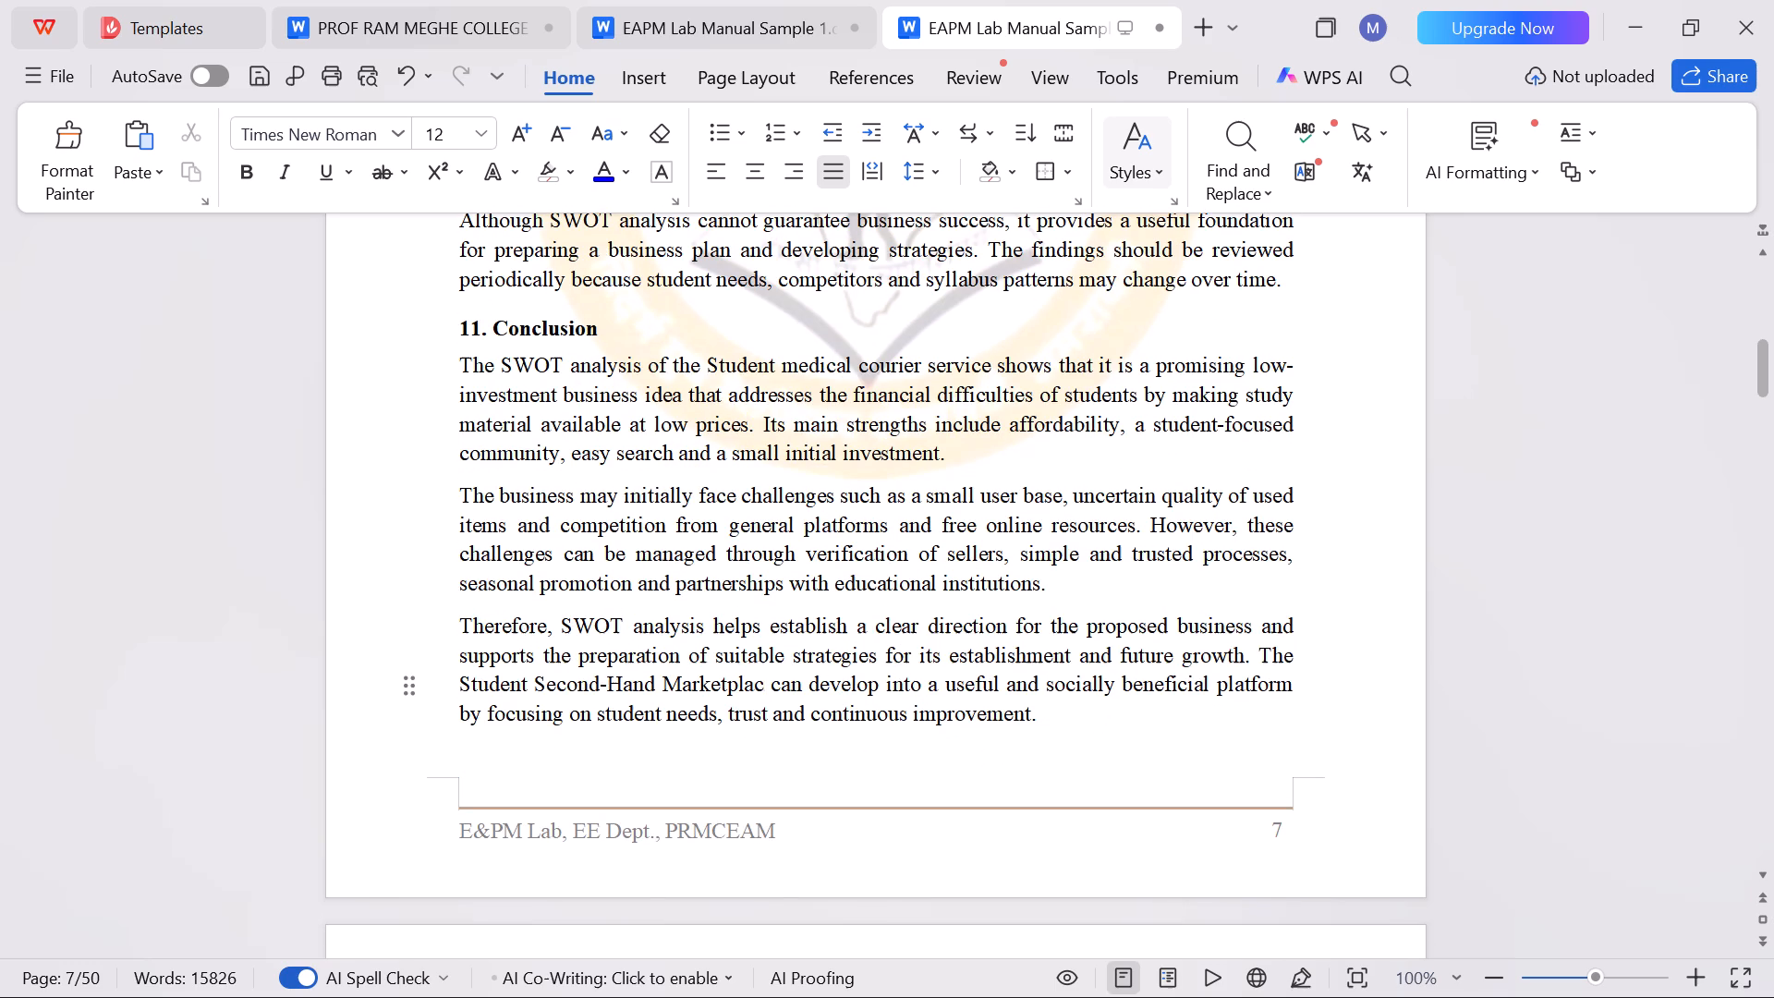
pyautogui.press('BackSpace')
pyautogui.press('BackSpace')
pyautogui.press('BackSpace')
pyautogui.press('BackSpace')
pyautogui.press('BackSpace')
pyautogui.press('BackSpace')
pyautogui.press('BackSpace')
pyautogui.press('BackSpace')
pyautogui.press('BackSpace')
pyautogui.press('BackSpace')
pyautogui.press('BackSpace')
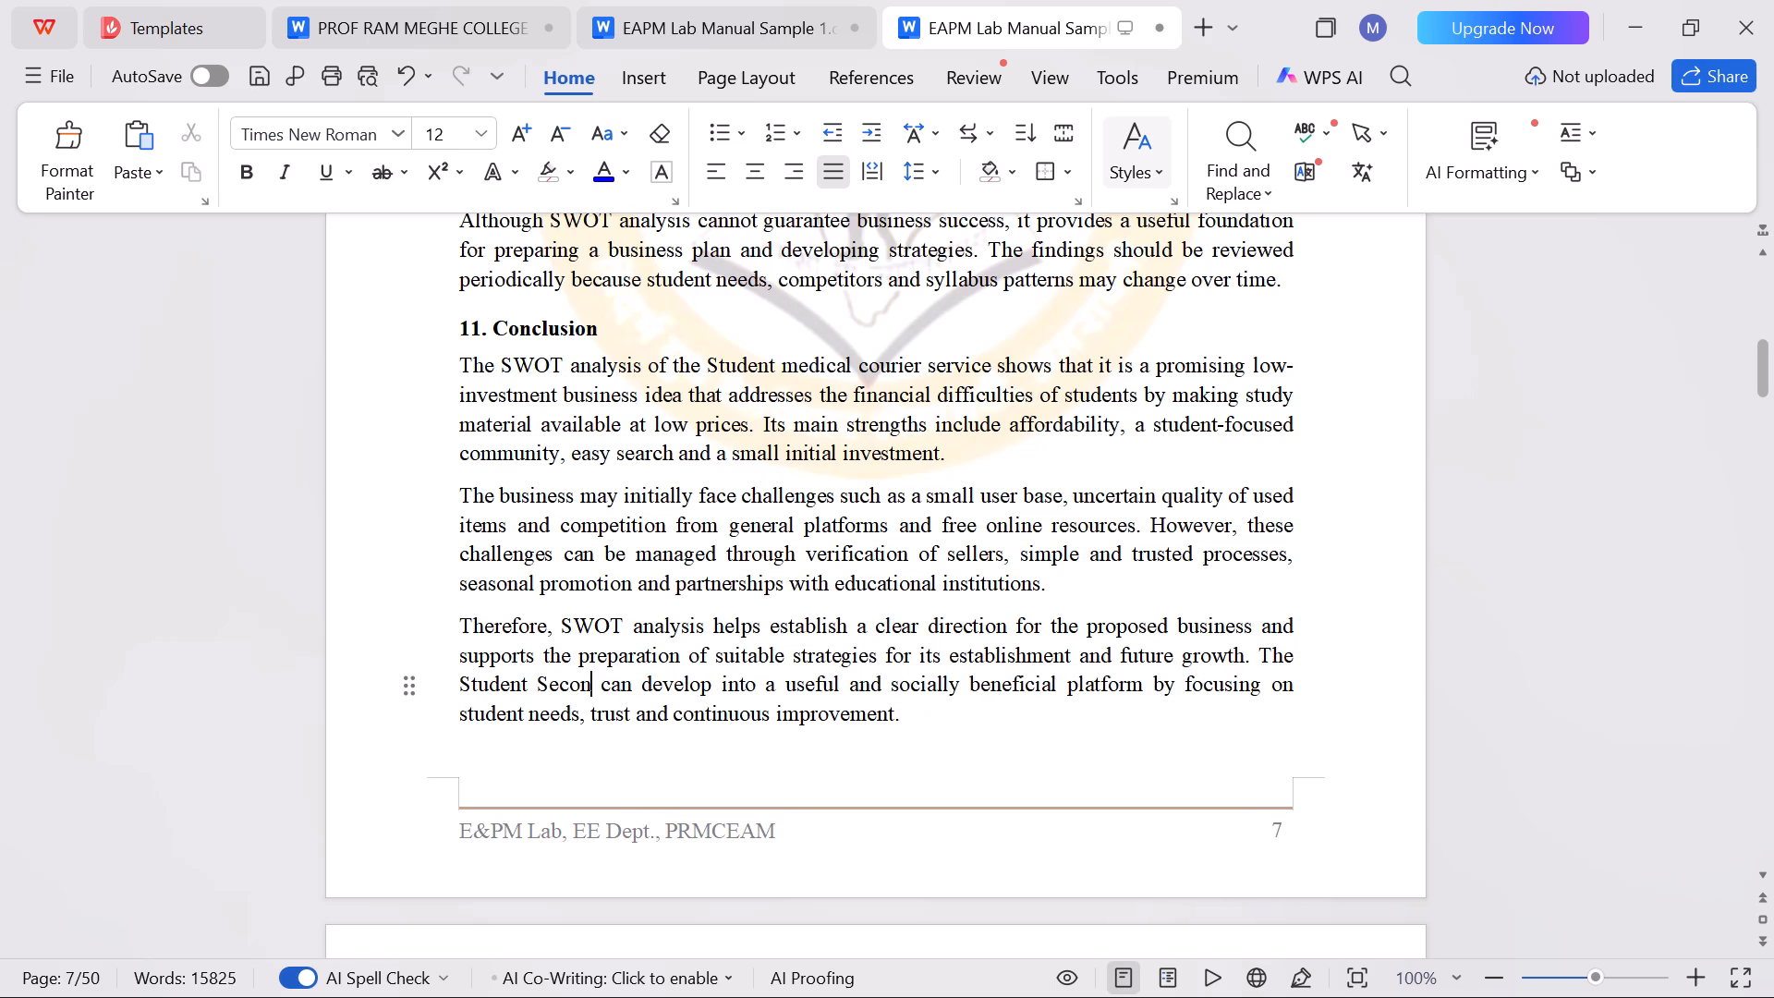
pyautogui.press('BackSpace')
pyautogui.press('BackSpace')
pyautogui.press('BackSpace')
pyautogui.press('BackSpace')
pyautogui.press('BackSpace')
pyautogui.press('BackSpace')
pyautogui.press('BackSpace')
pyautogui.press('BackSpace')
pyautogui.press('BackSpace')
pyautogui.press('BackSpace')
pyautogui.press('BackSpace')
pyautogui.press('BackSpace')
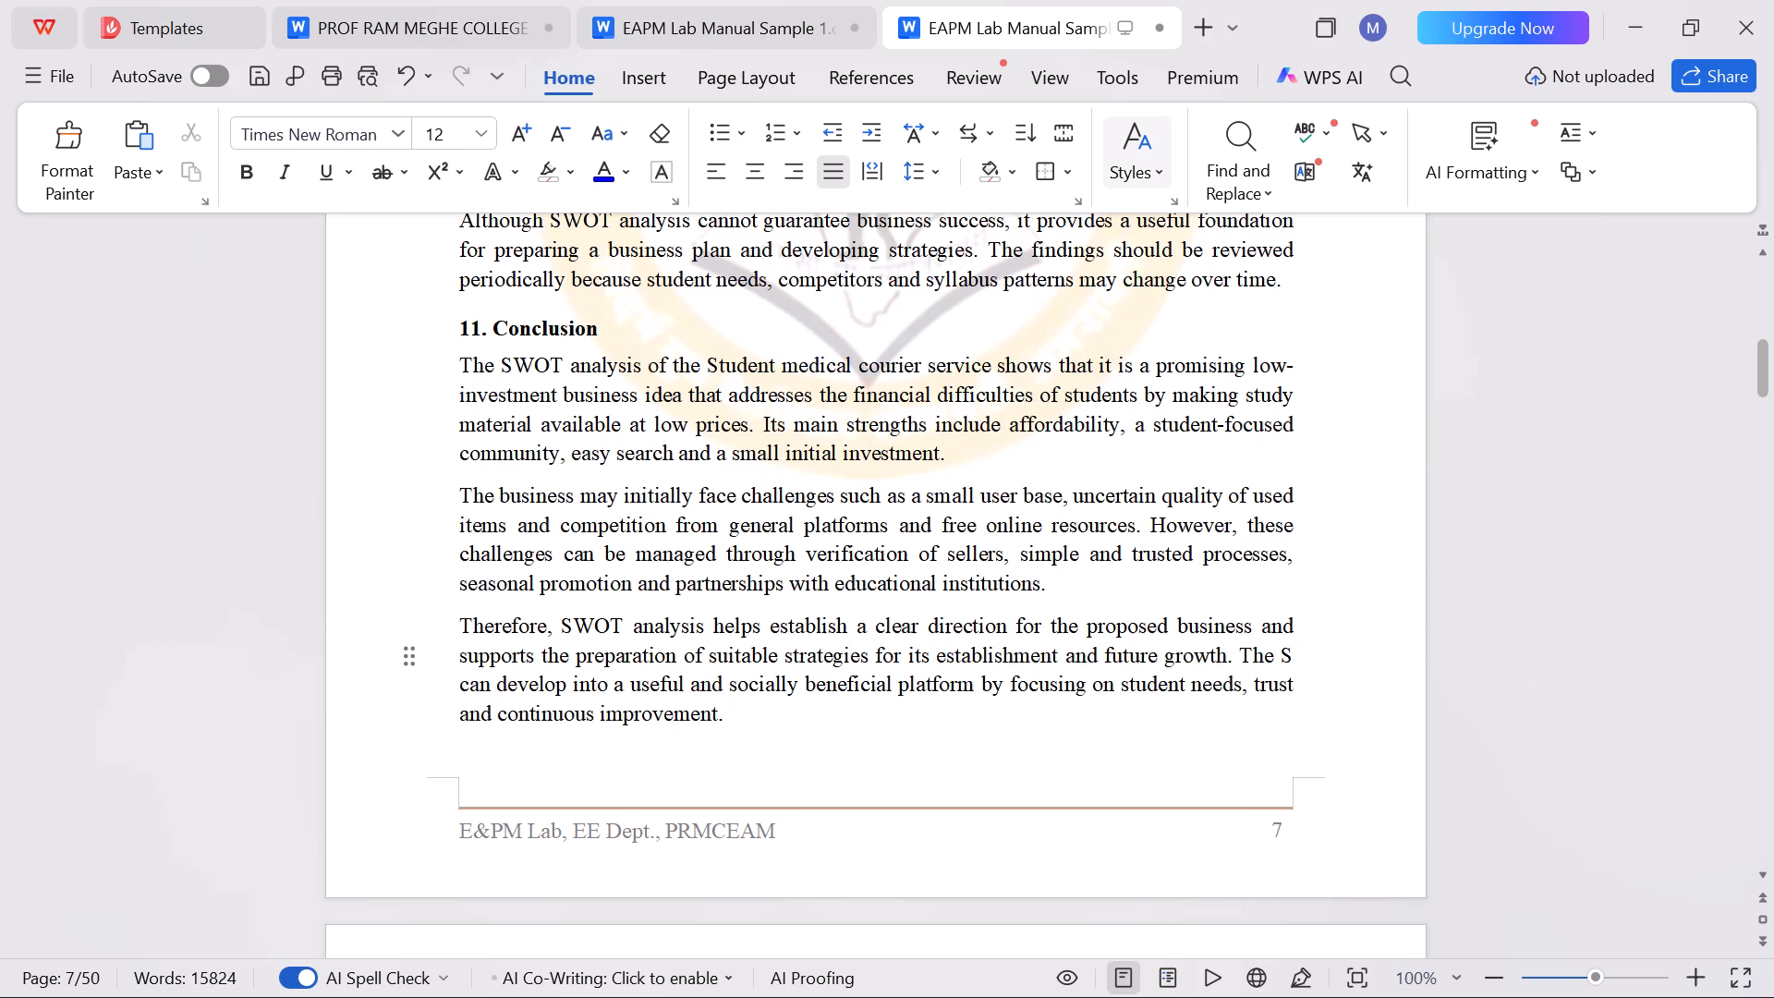
pyautogui.press('BackSpace')
pyautogui.write('medica')
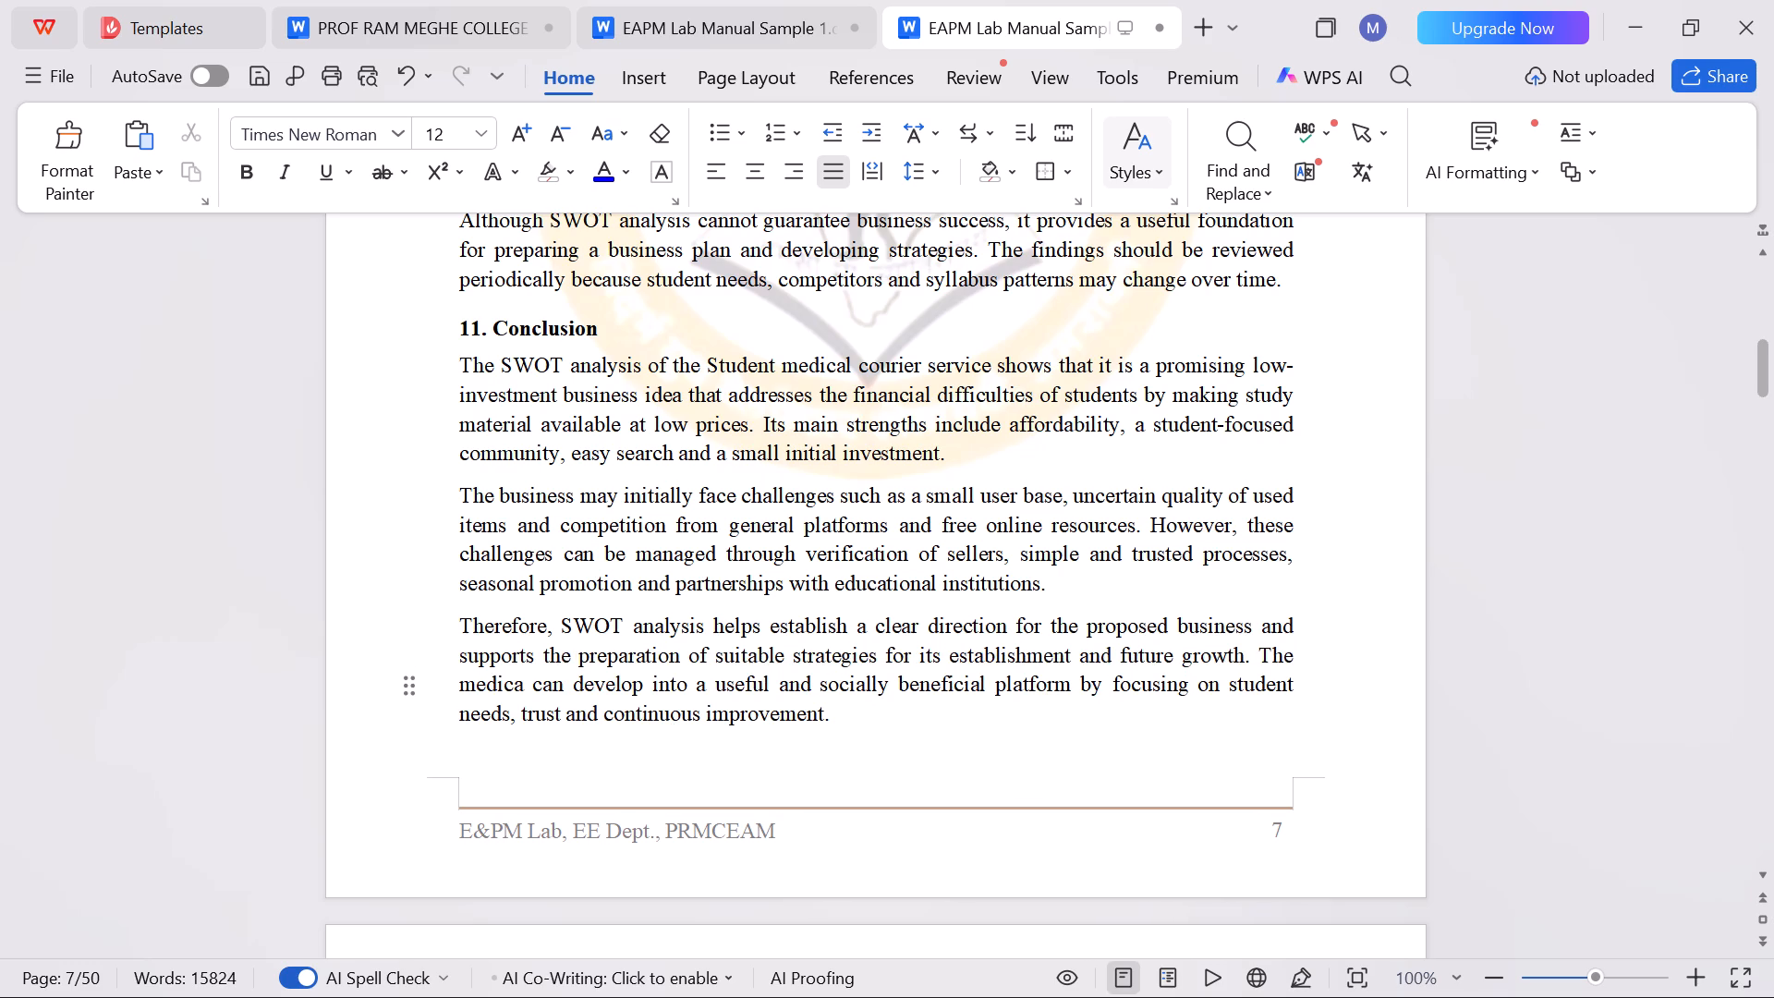
pyautogui.write('l courier service')
pyautogui.press('space')
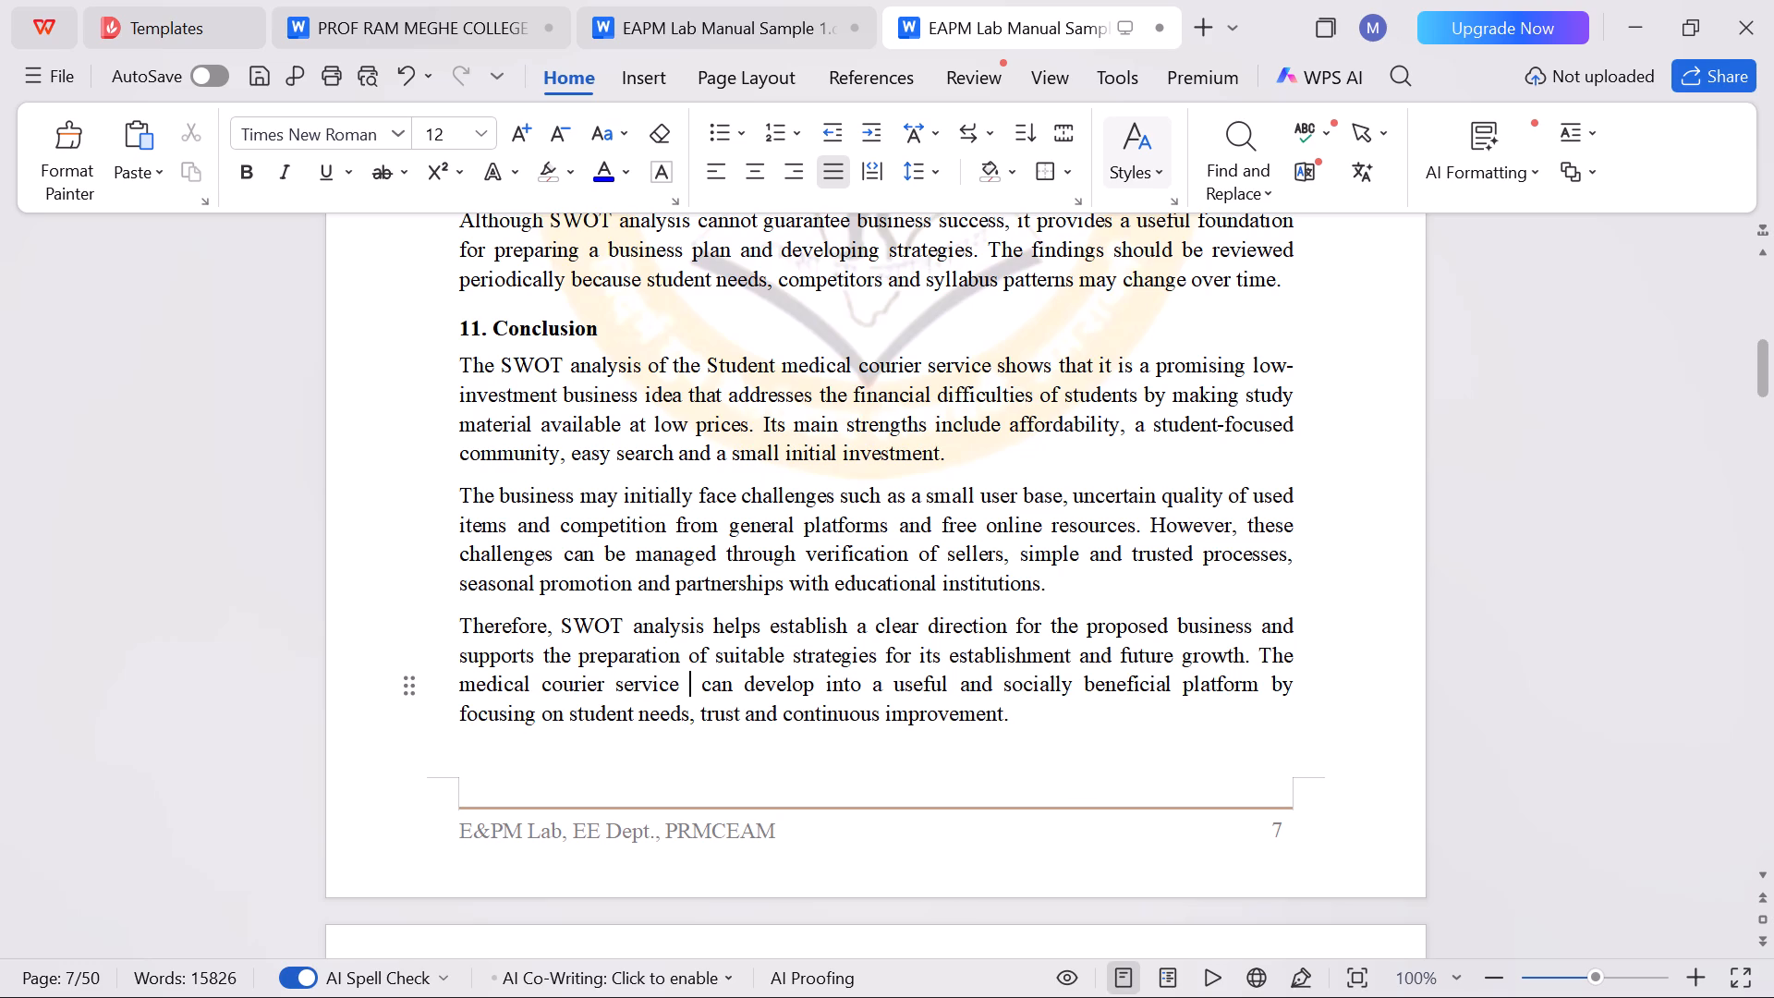
# Look over the start of Assignment No. 2 and go back through Assignment No. 1 to its first page, checking for leftover marketplace wording.
pyautogui.scroll(-2, 876, 751)
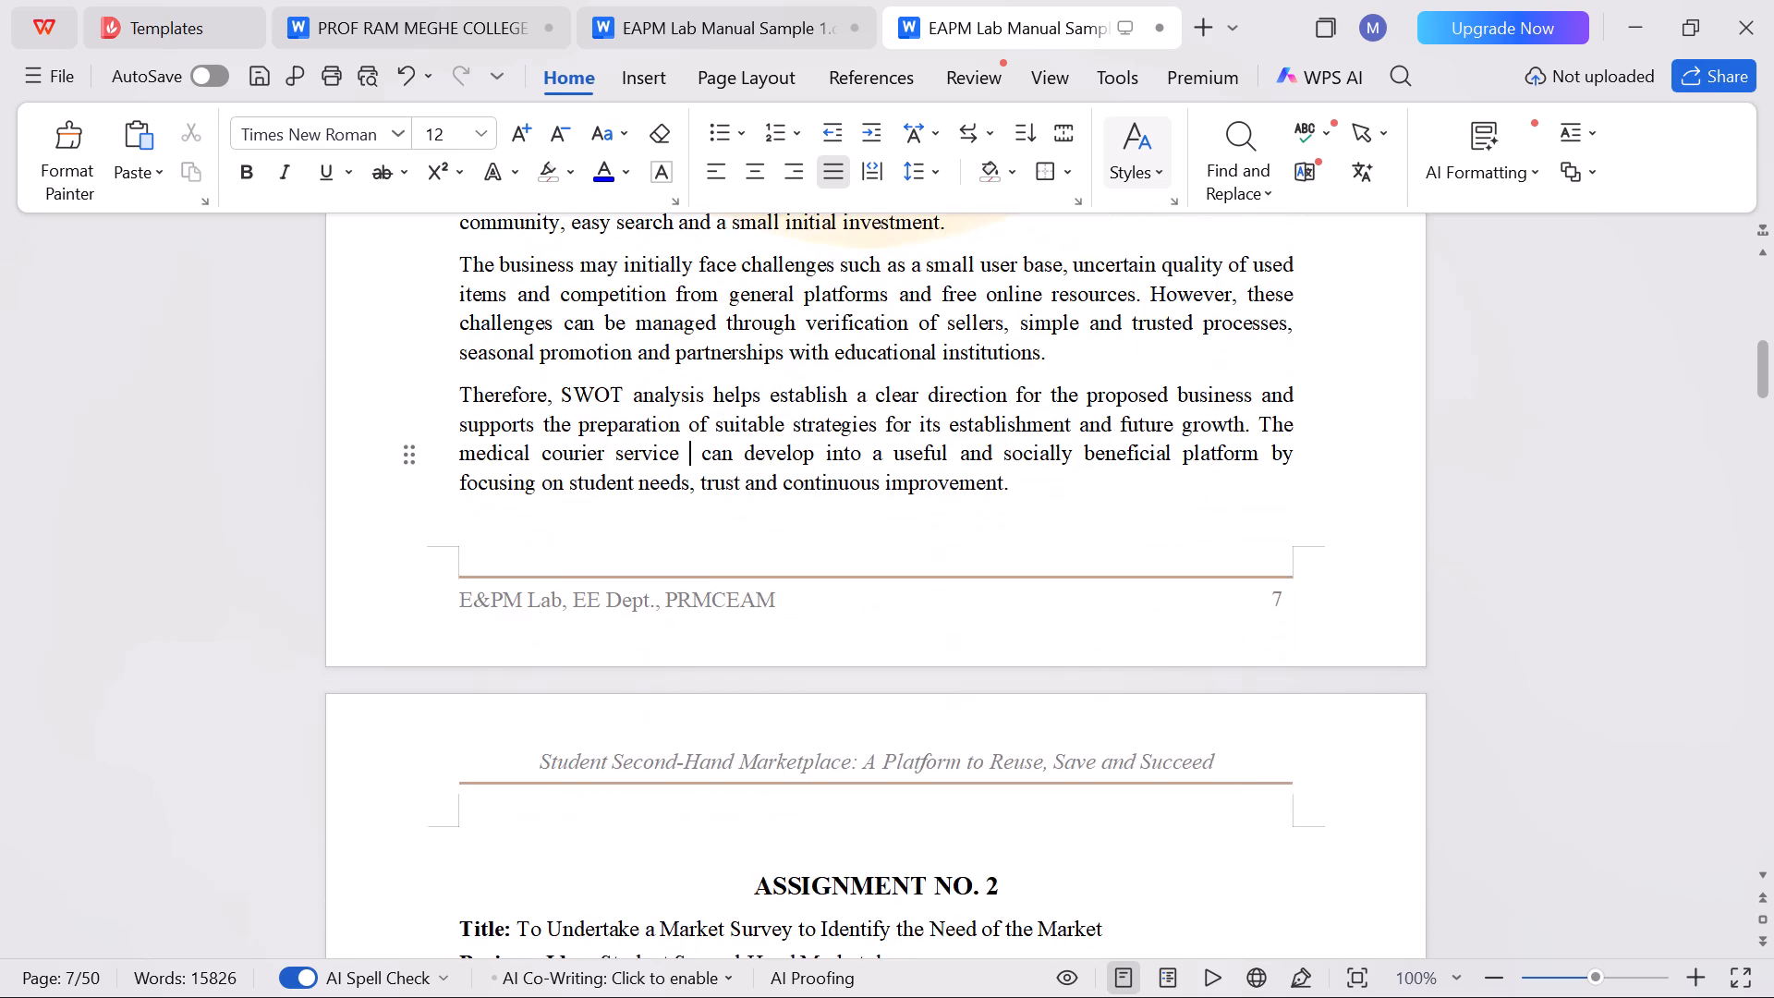
pyautogui.scroll(-1, 876, 751)
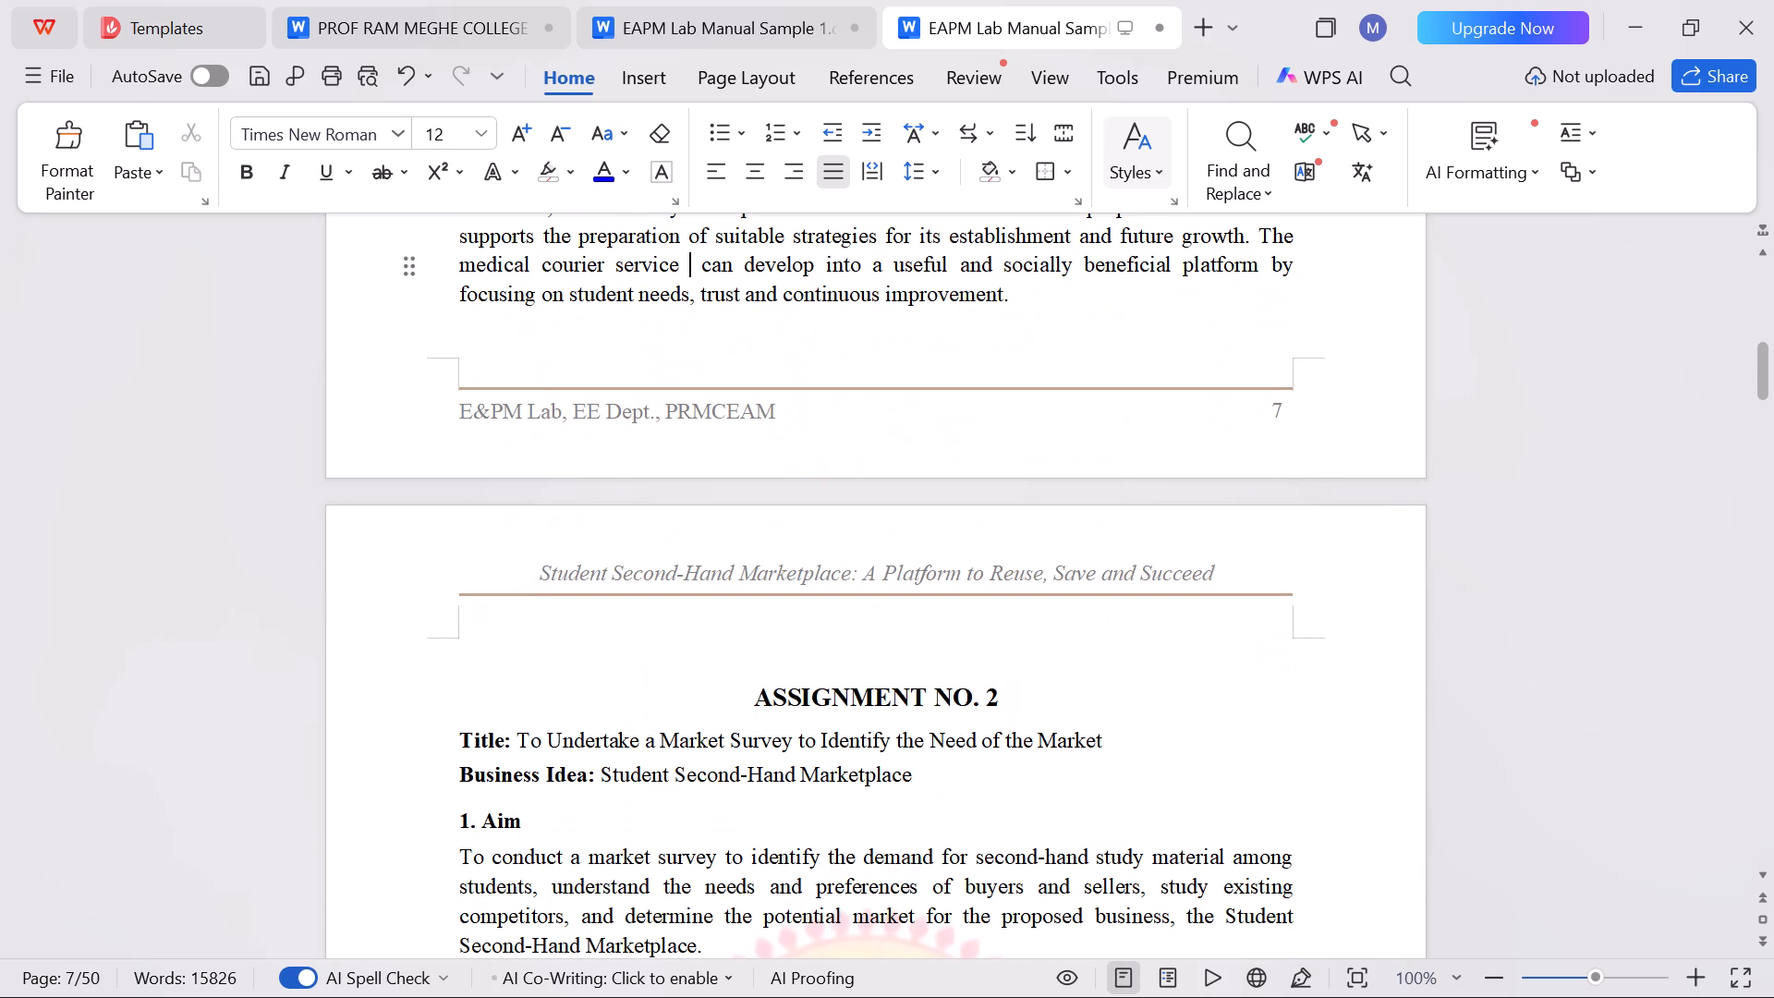
pyautogui.scroll(10, 876, 751)
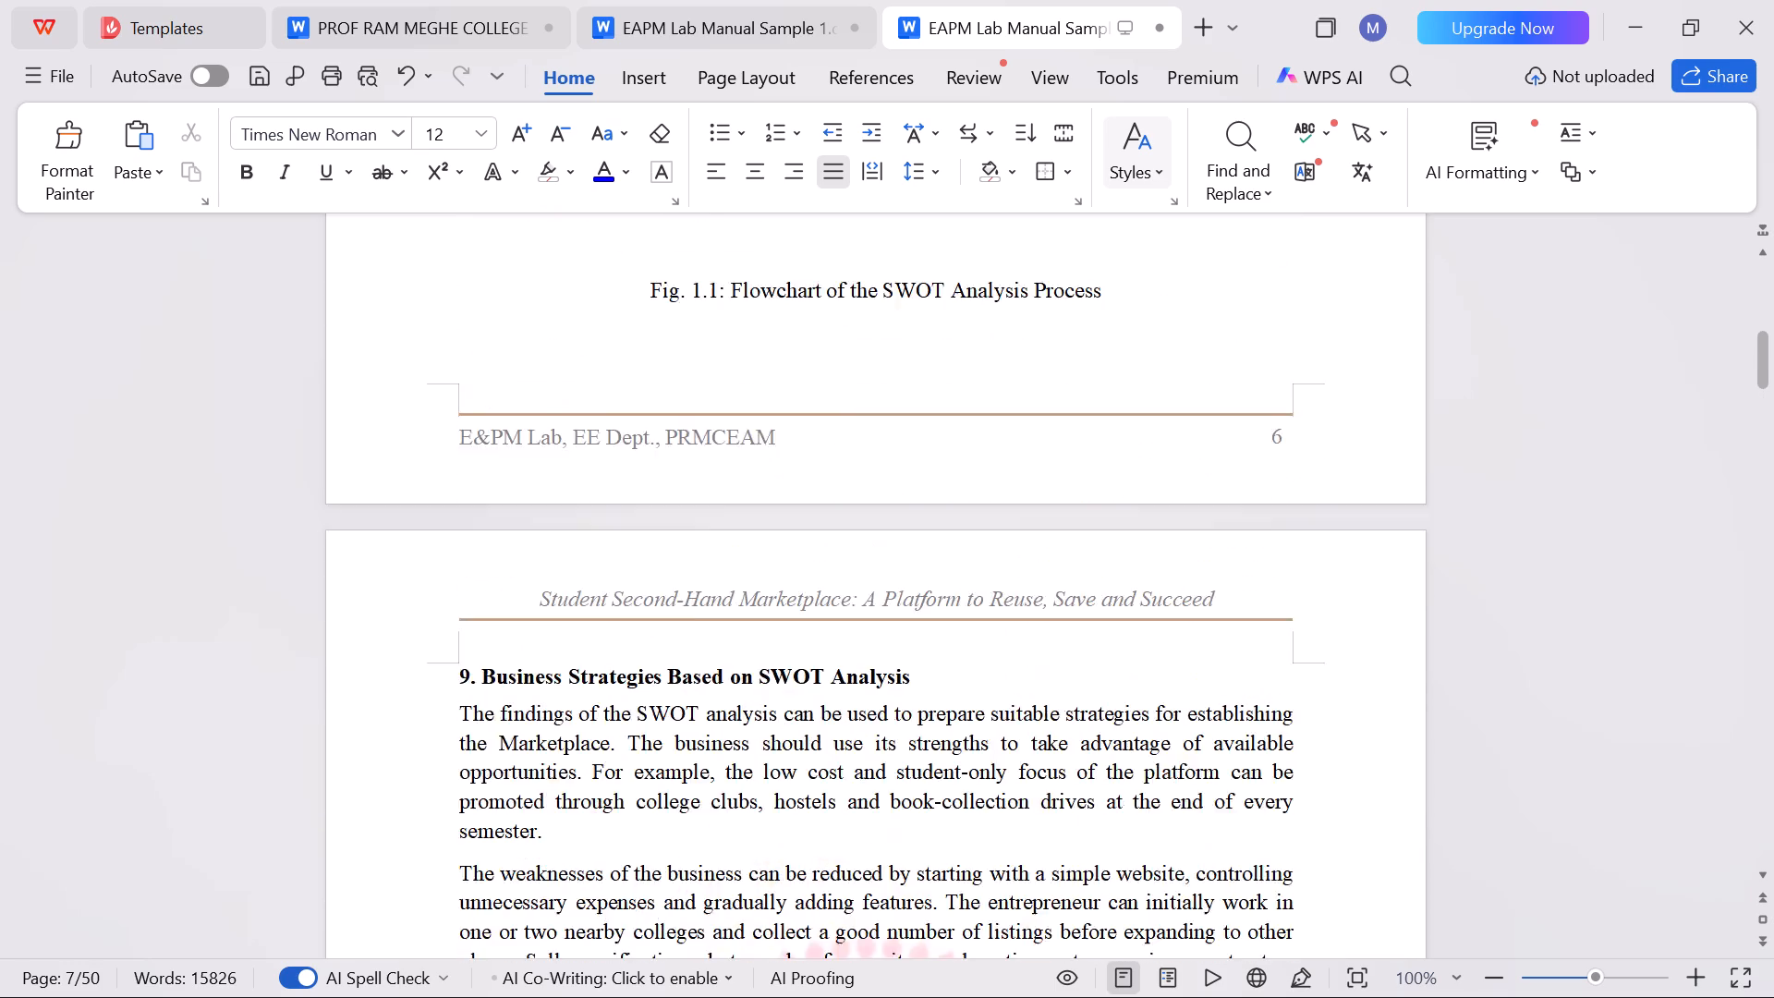
pyautogui.scroll(2, 876, 751)
pyautogui.scroll(-4, 876, 751)
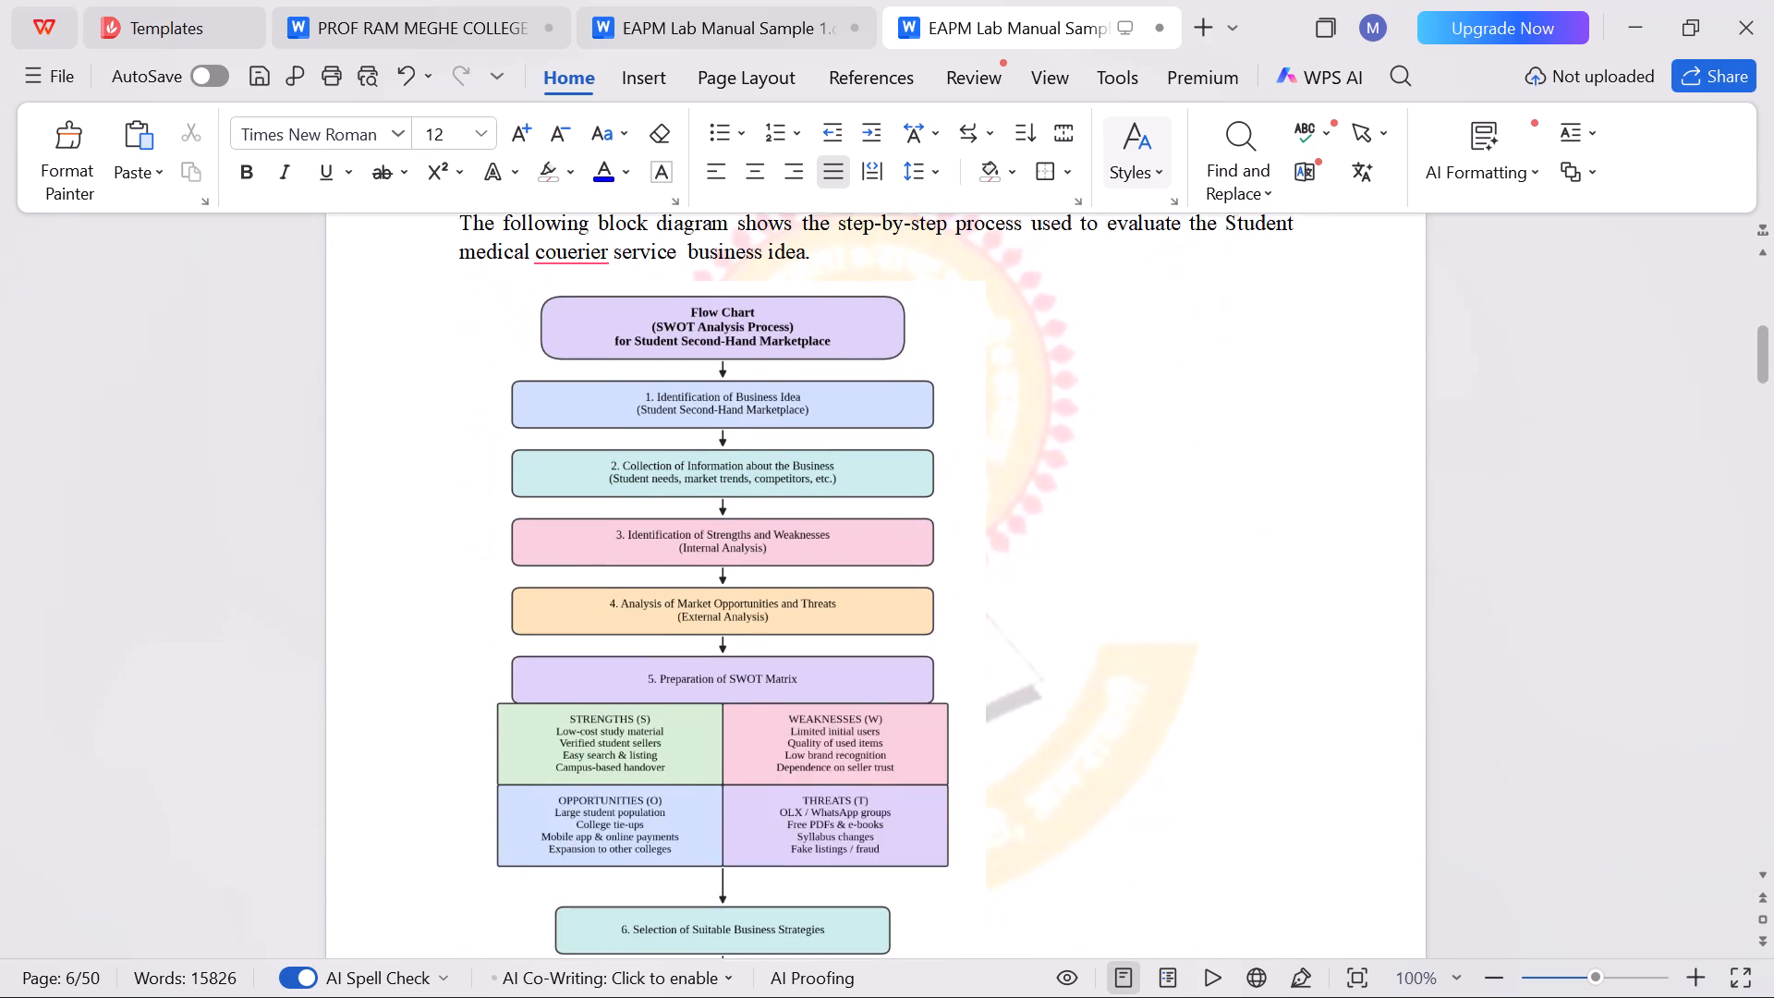
pyautogui.scroll(-6, 876, 751)
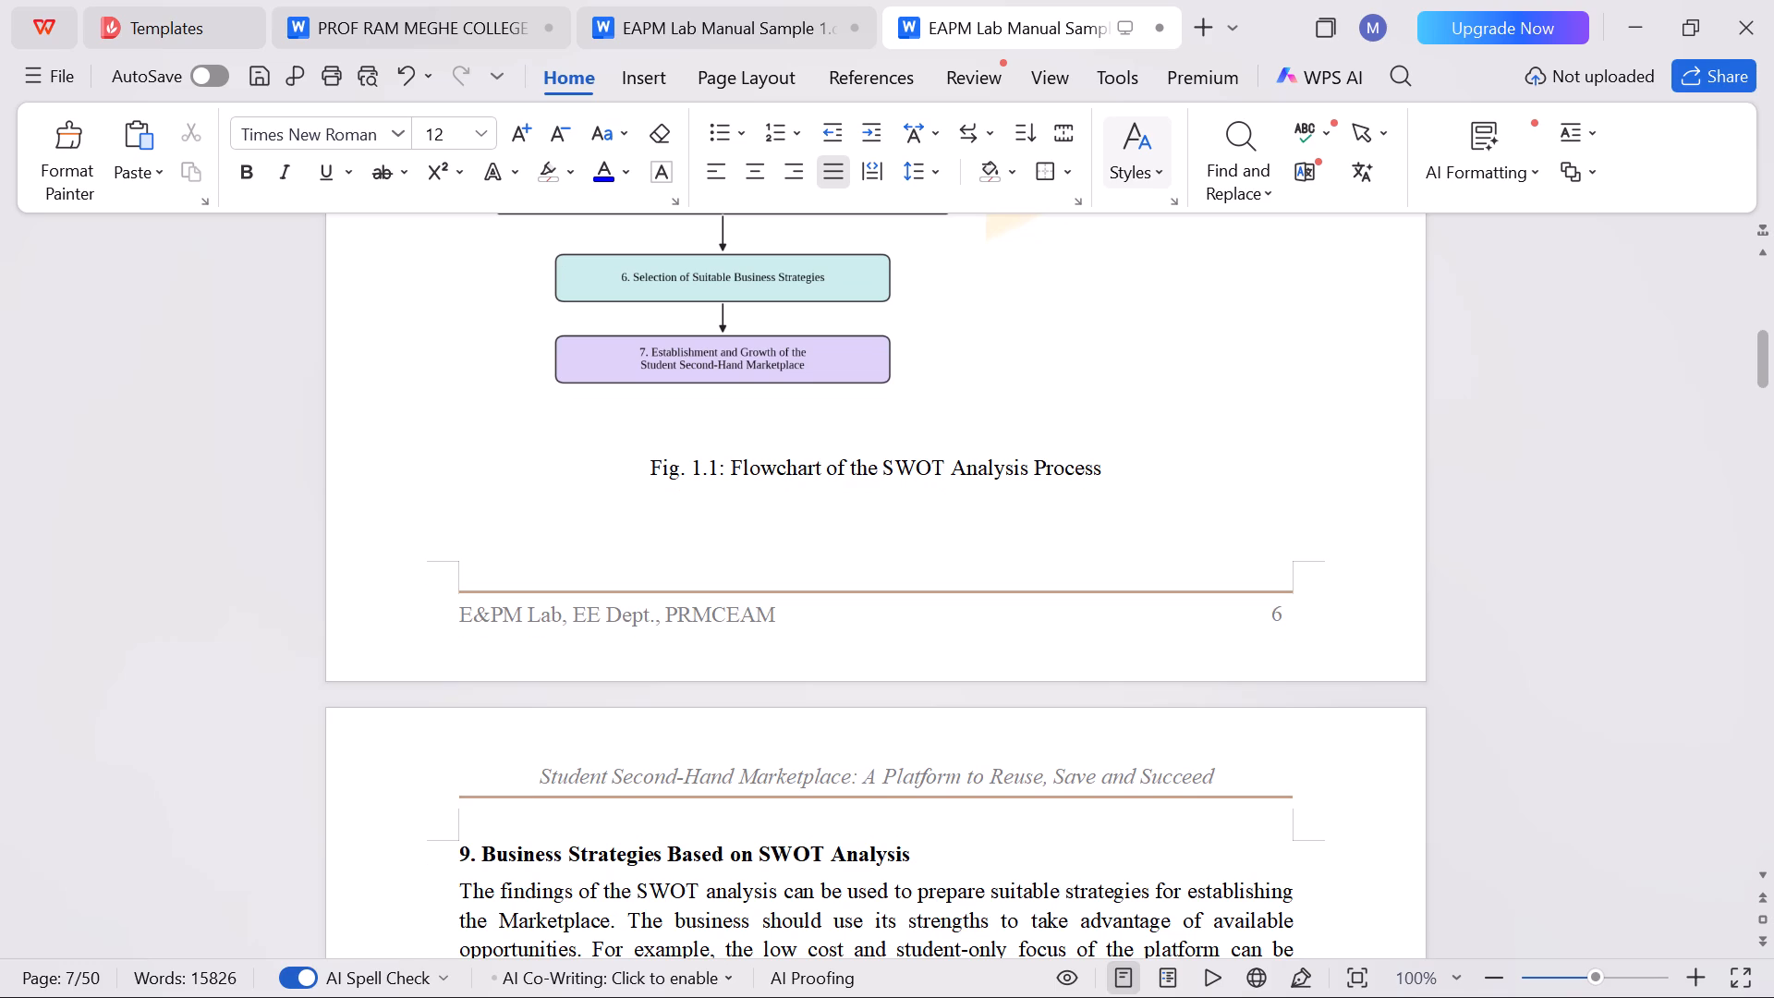
pyautogui.scroll(7, 876, 751)
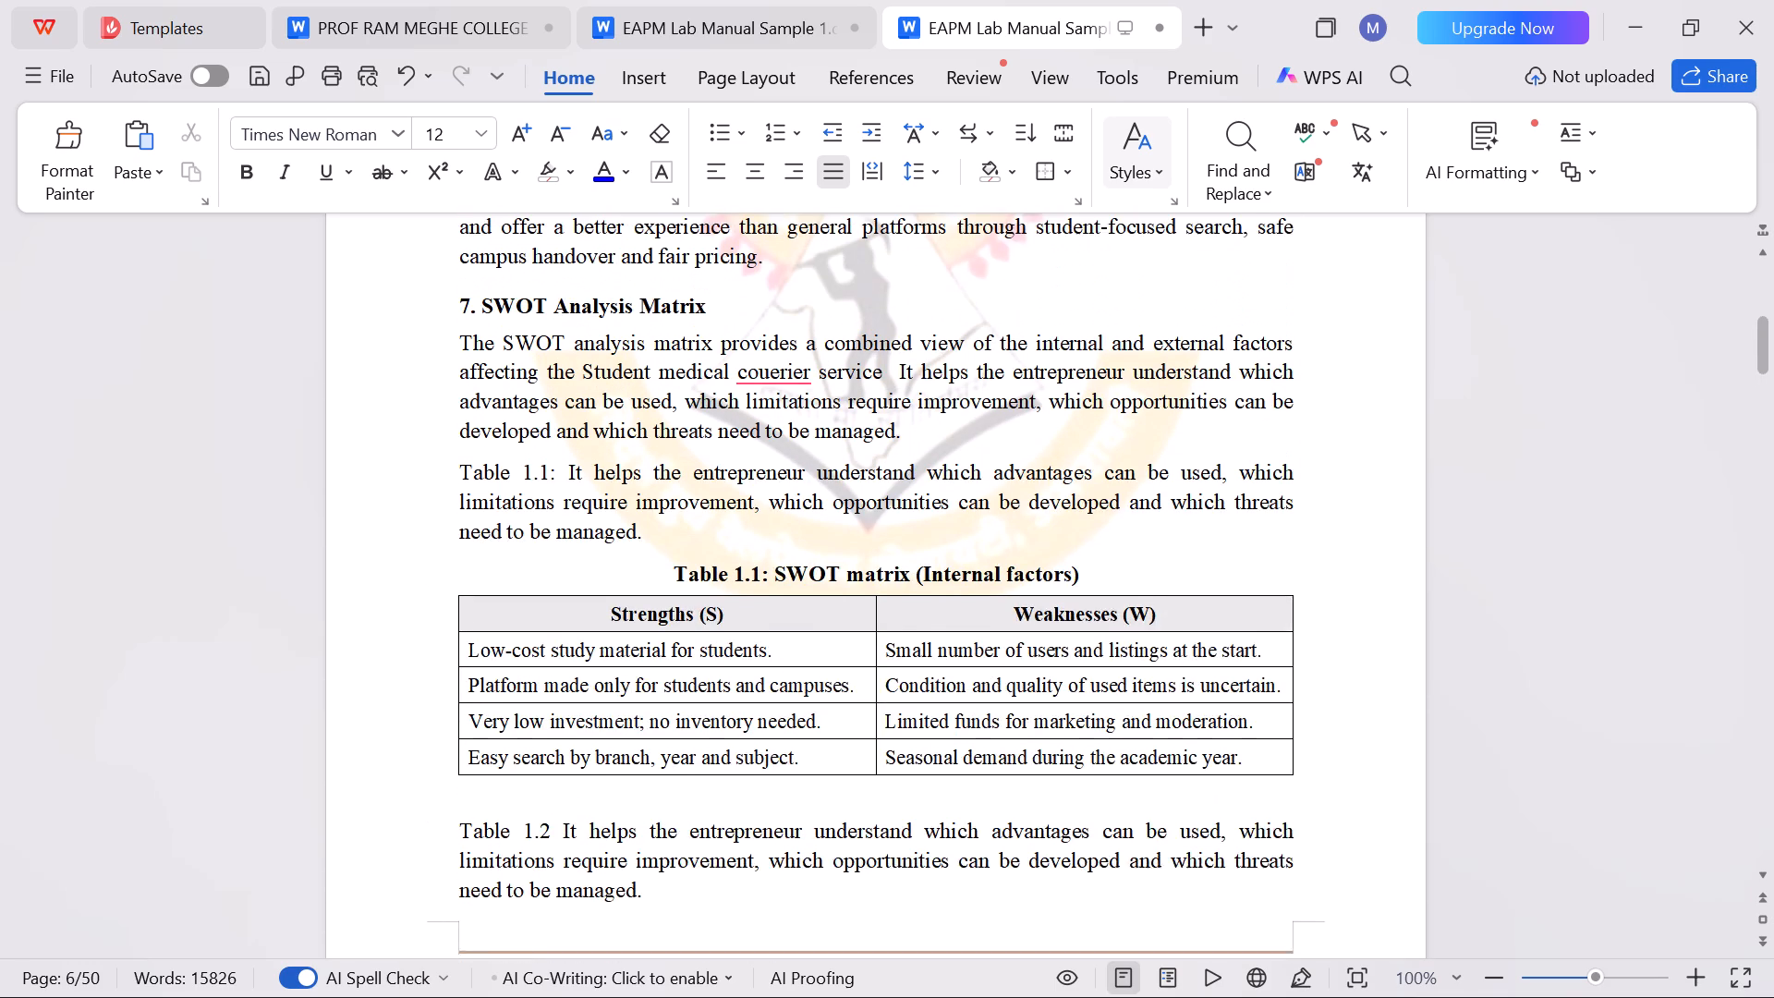
pyautogui.scroll(9, 876, 751)
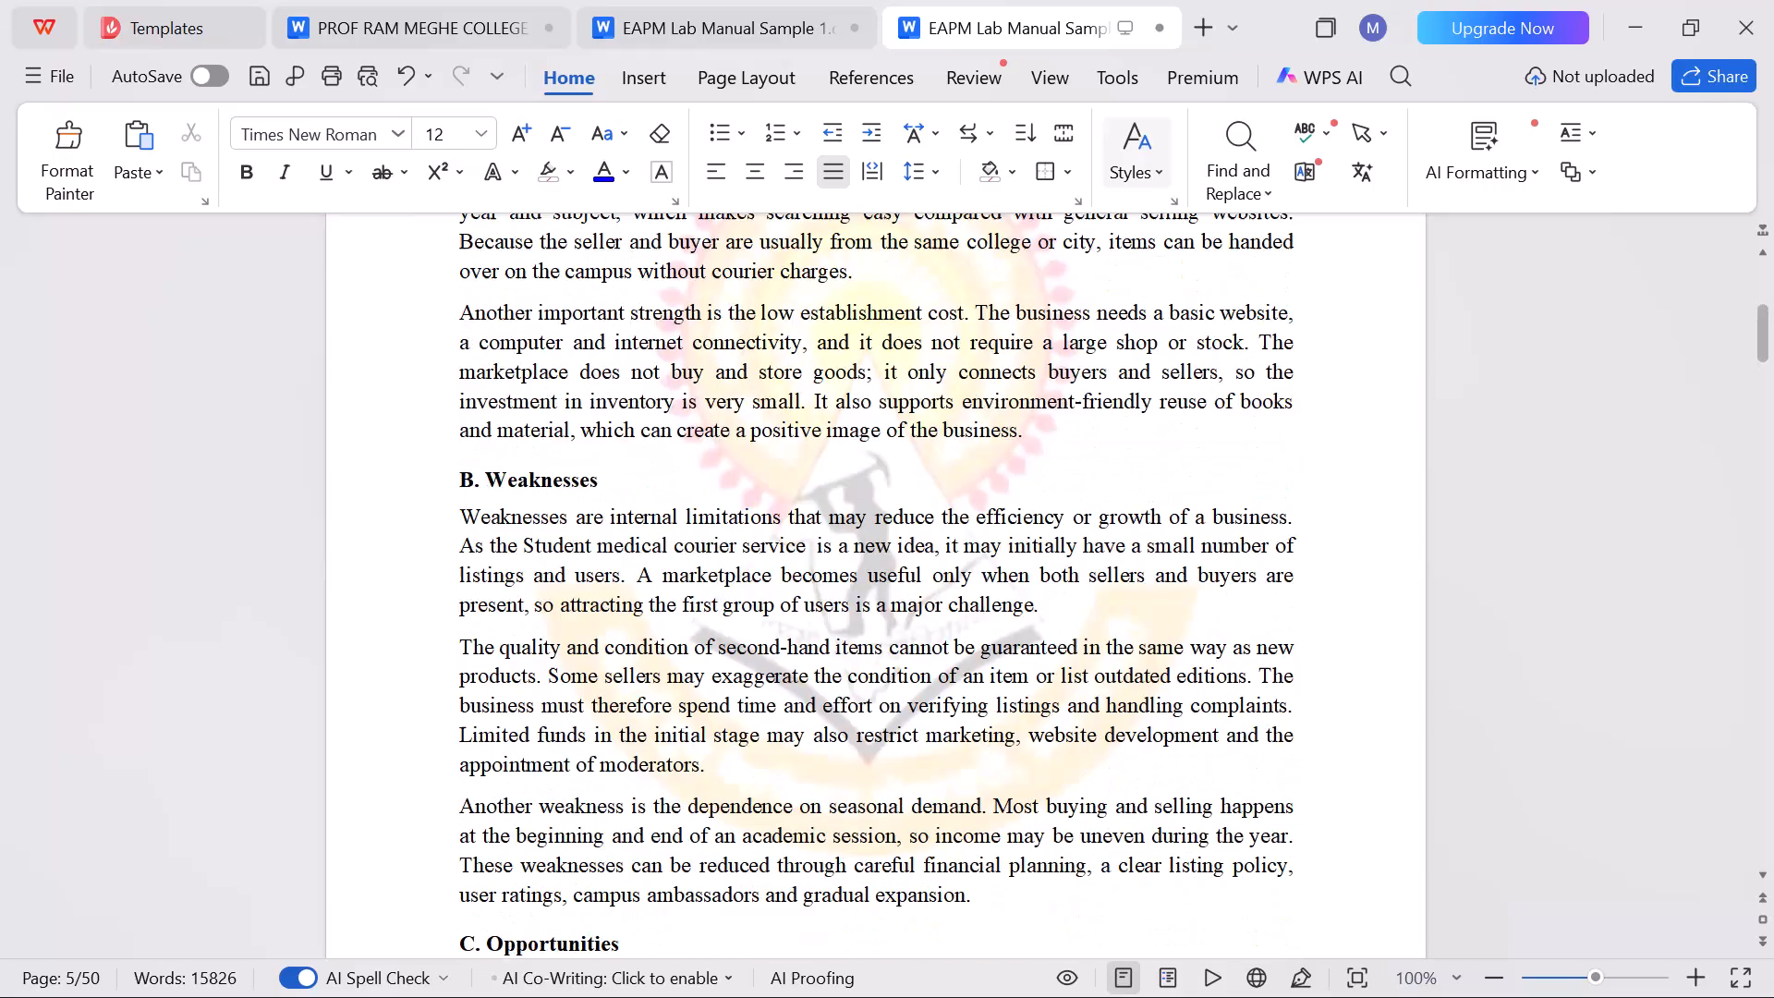
pyautogui.scroll(3, 876, 751)
pyautogui.scroll(-3, 876, 751)
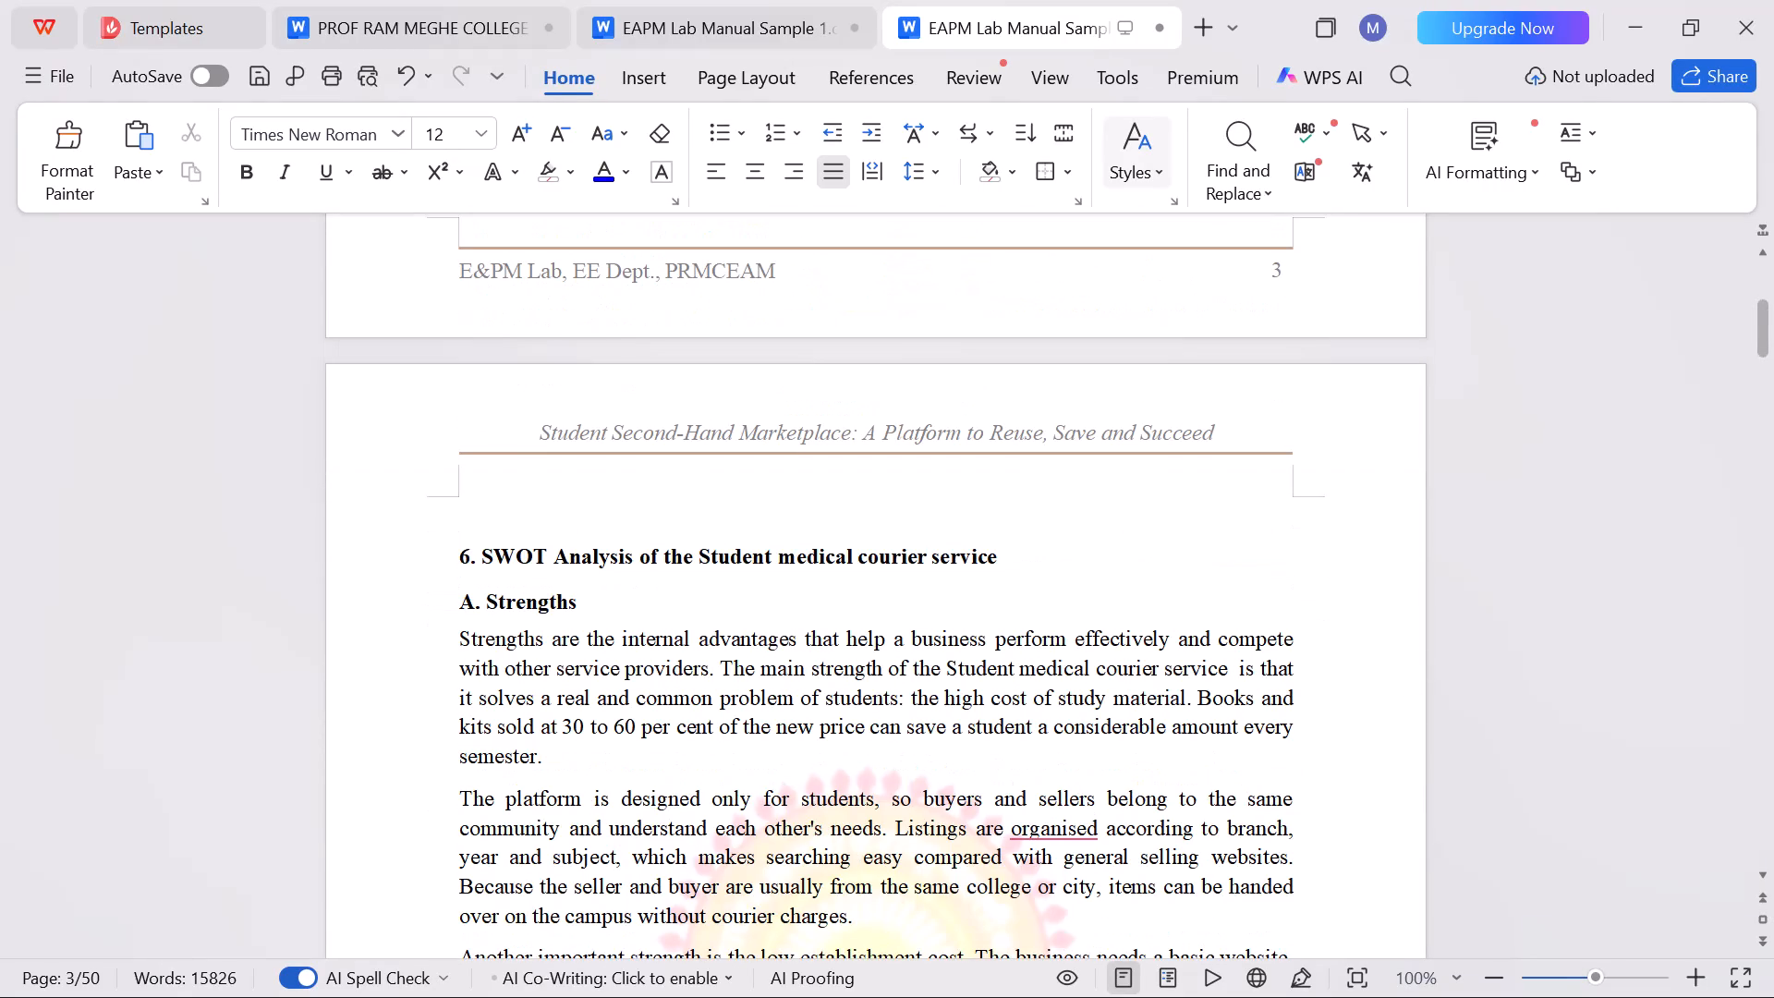
pyautogui.scroll(13, 876, 751)
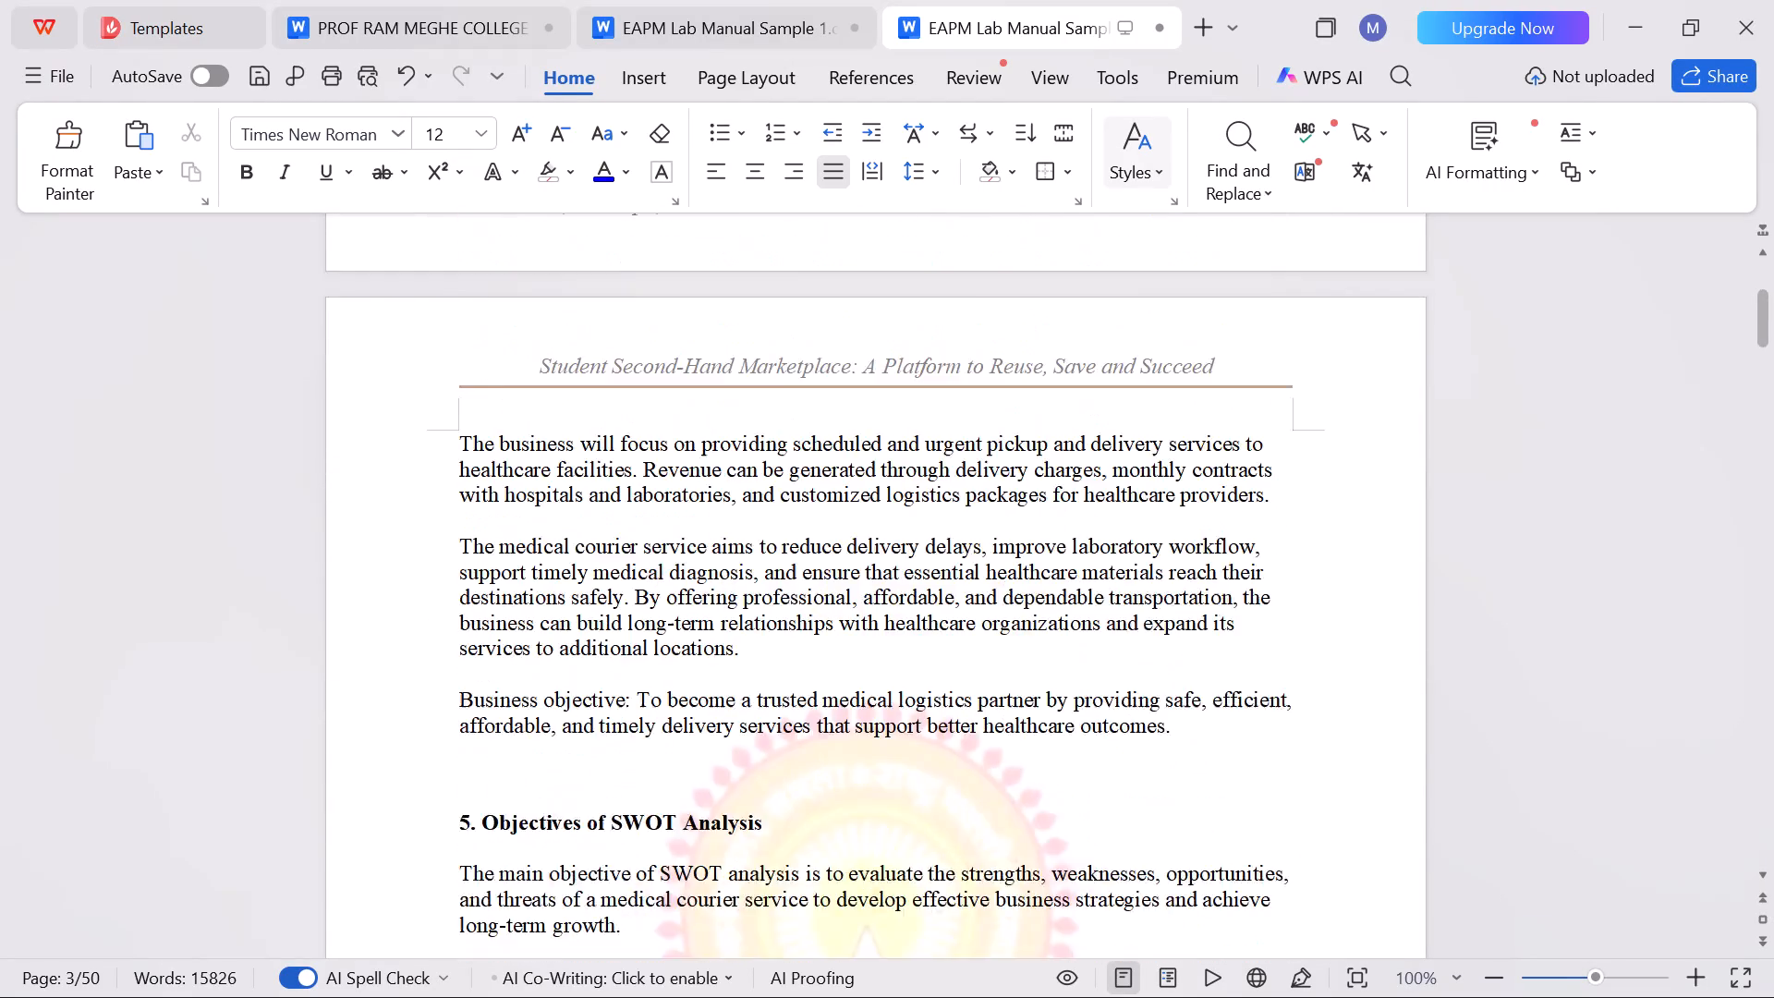
pyautogui.scroll(5, 876, 751)
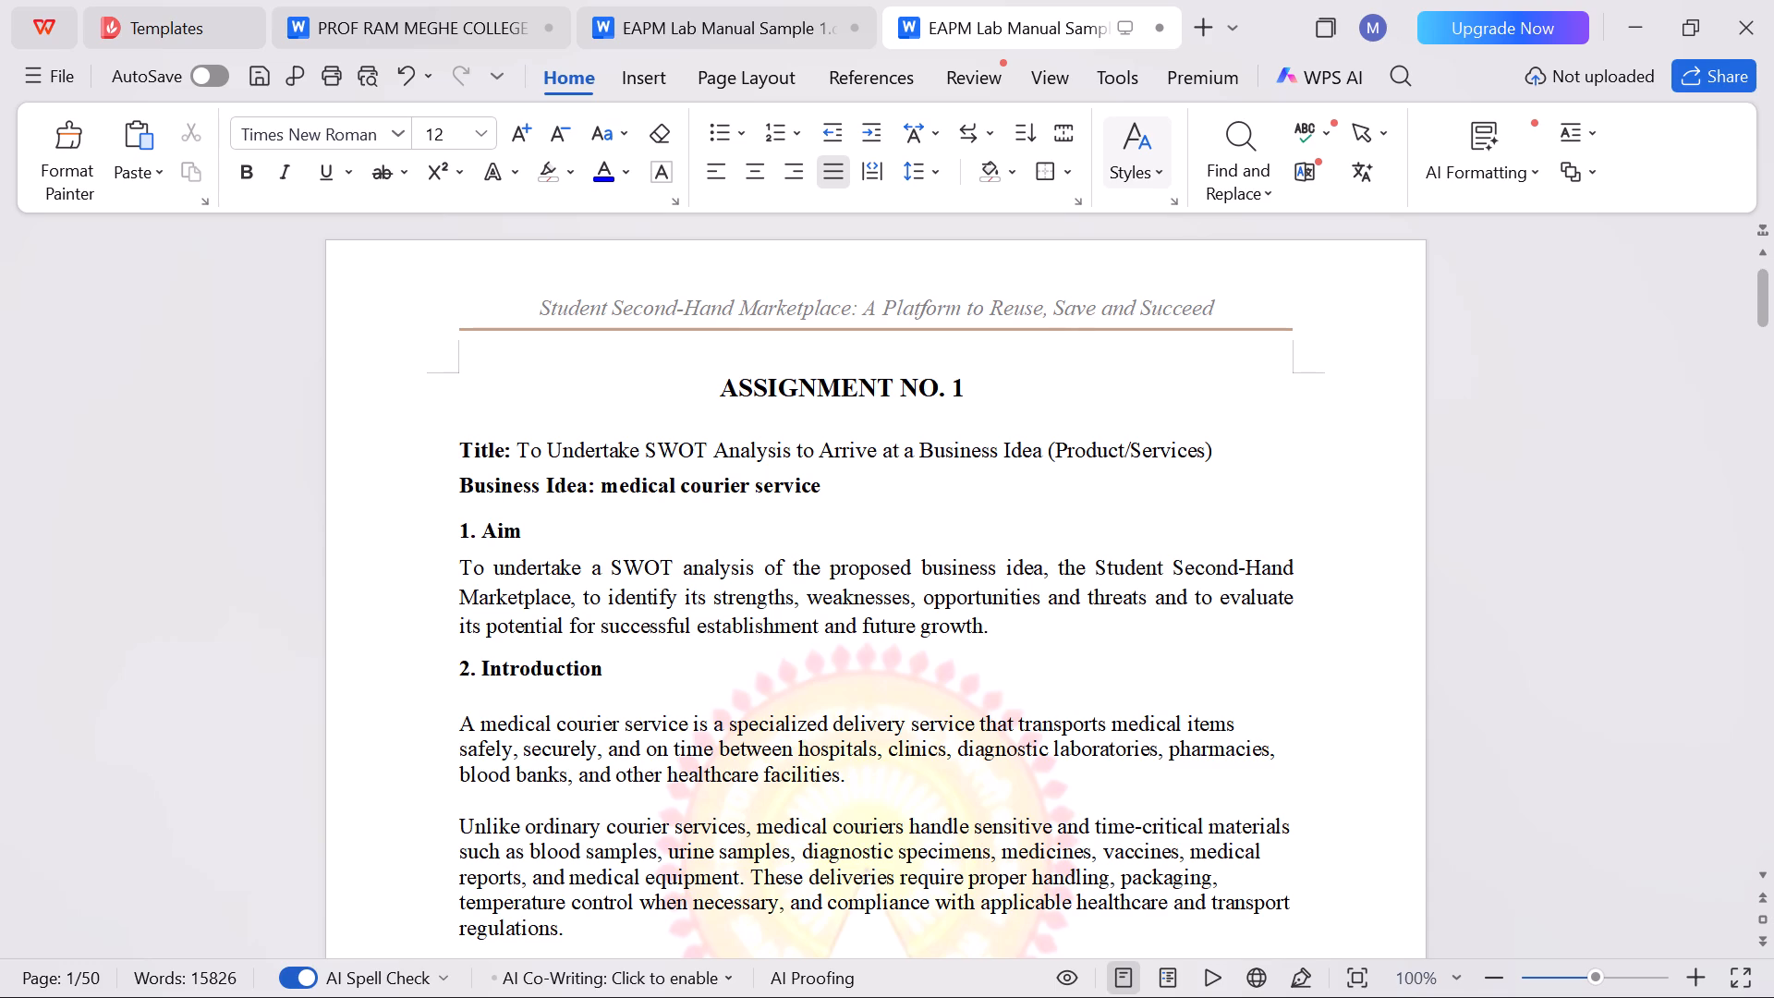
# Open the page header for editing and delete its text "Student Second-Hand Marketplace: A Platform to Reuse, Save and Succeed".
pyautogui.click(546, 308)
pyautogui.click(546, 308)
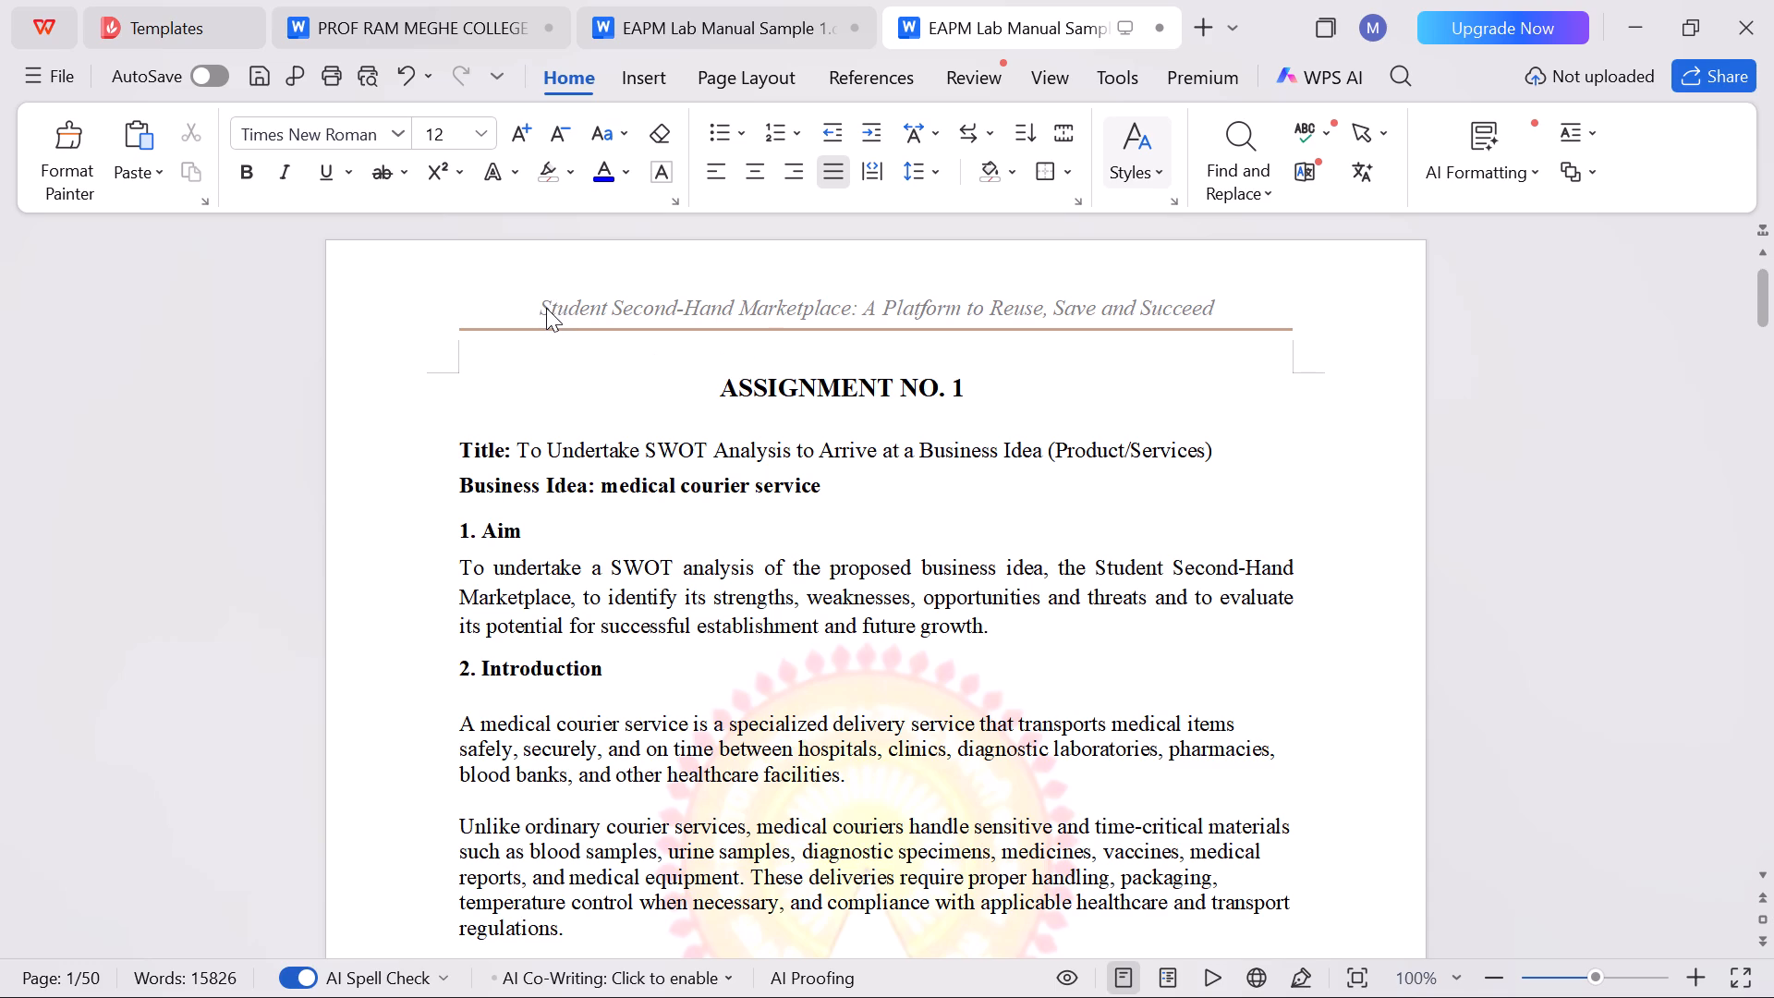
pyautogui.click(546, 308)
pyautogui.moveTo(546, 308); pyautogui.dragTo(541, 301)
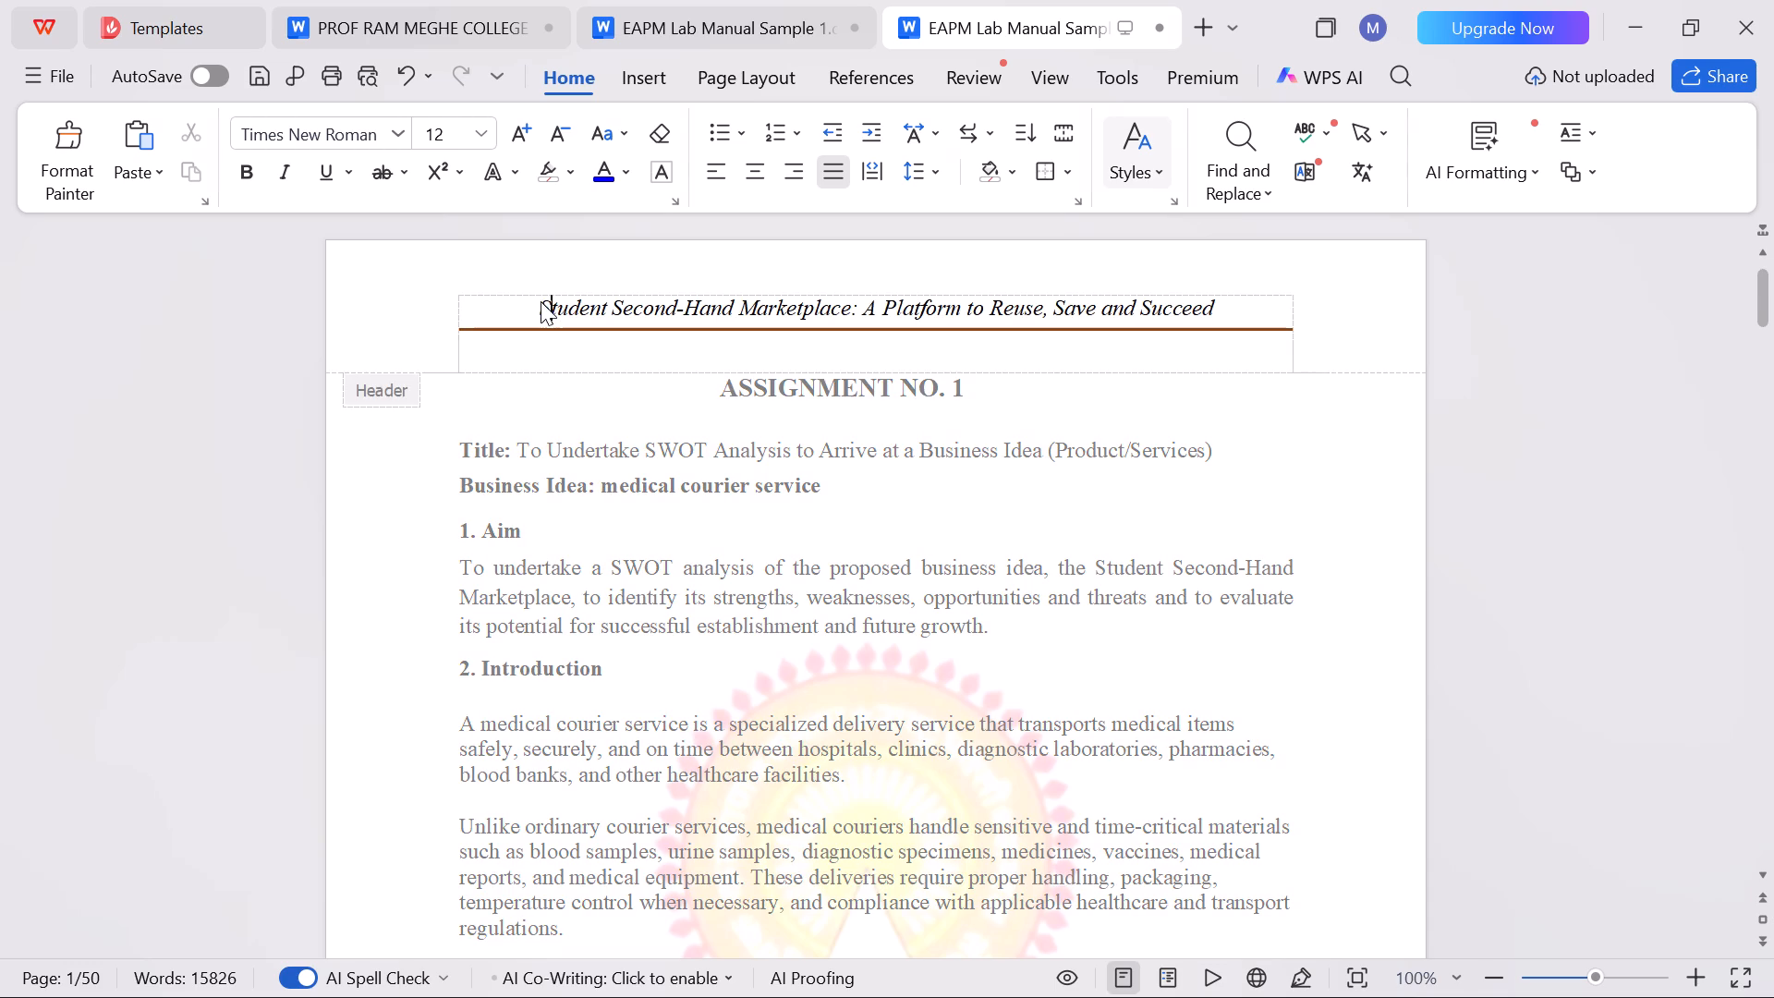
pyautogui.moveTo(541, 301); pyautogui.dragTo(1235, 316)
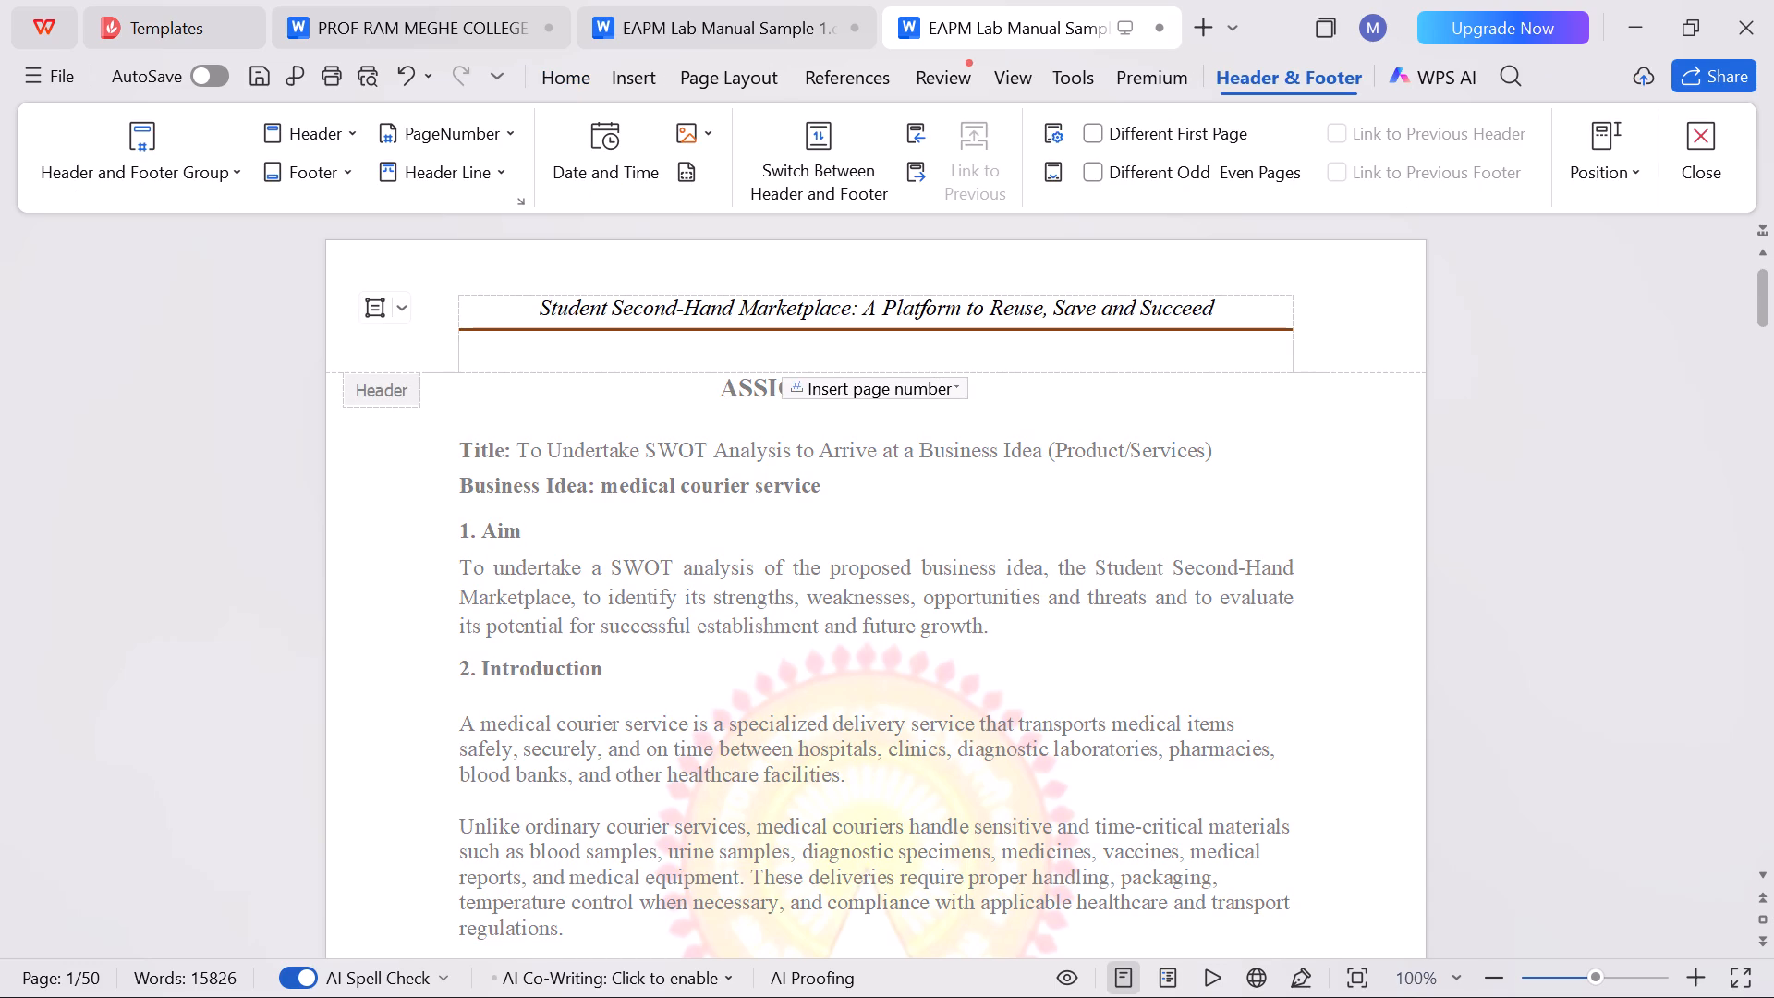
pyautogui.moveTo(1235, 316); pyautogui.dragTo(1233, 304)
pyautogui.click(1233, 304)
pyautogui.press('BackSpace')
pyautogui.press('BackSpace')
pyautogui.press('BackSpace')
pyautogui.press('BackSpace')
pyautogui.press('BackSpace')
pyautogui.press('BackSpace')
pyautogui.press('BackSpace')
pyautogui.press('BackSpace')
pyautogui.press('BackSpace')
pyautogui.press('BackSpace')
pyautogui.press('BackSpace')
pyautogui.press('BackSpace')
pyautogui.press('BackSpace')
pyautogui.press('BackSpace')
pyautogui.press('BackSpace')
pyautogui.press('BackSpace')
pyautogui.press('BackSpace')
pyautogui.press('BackSpace')
pyautogui.press('BackSpace')
pyautogui.press('BackSpace')
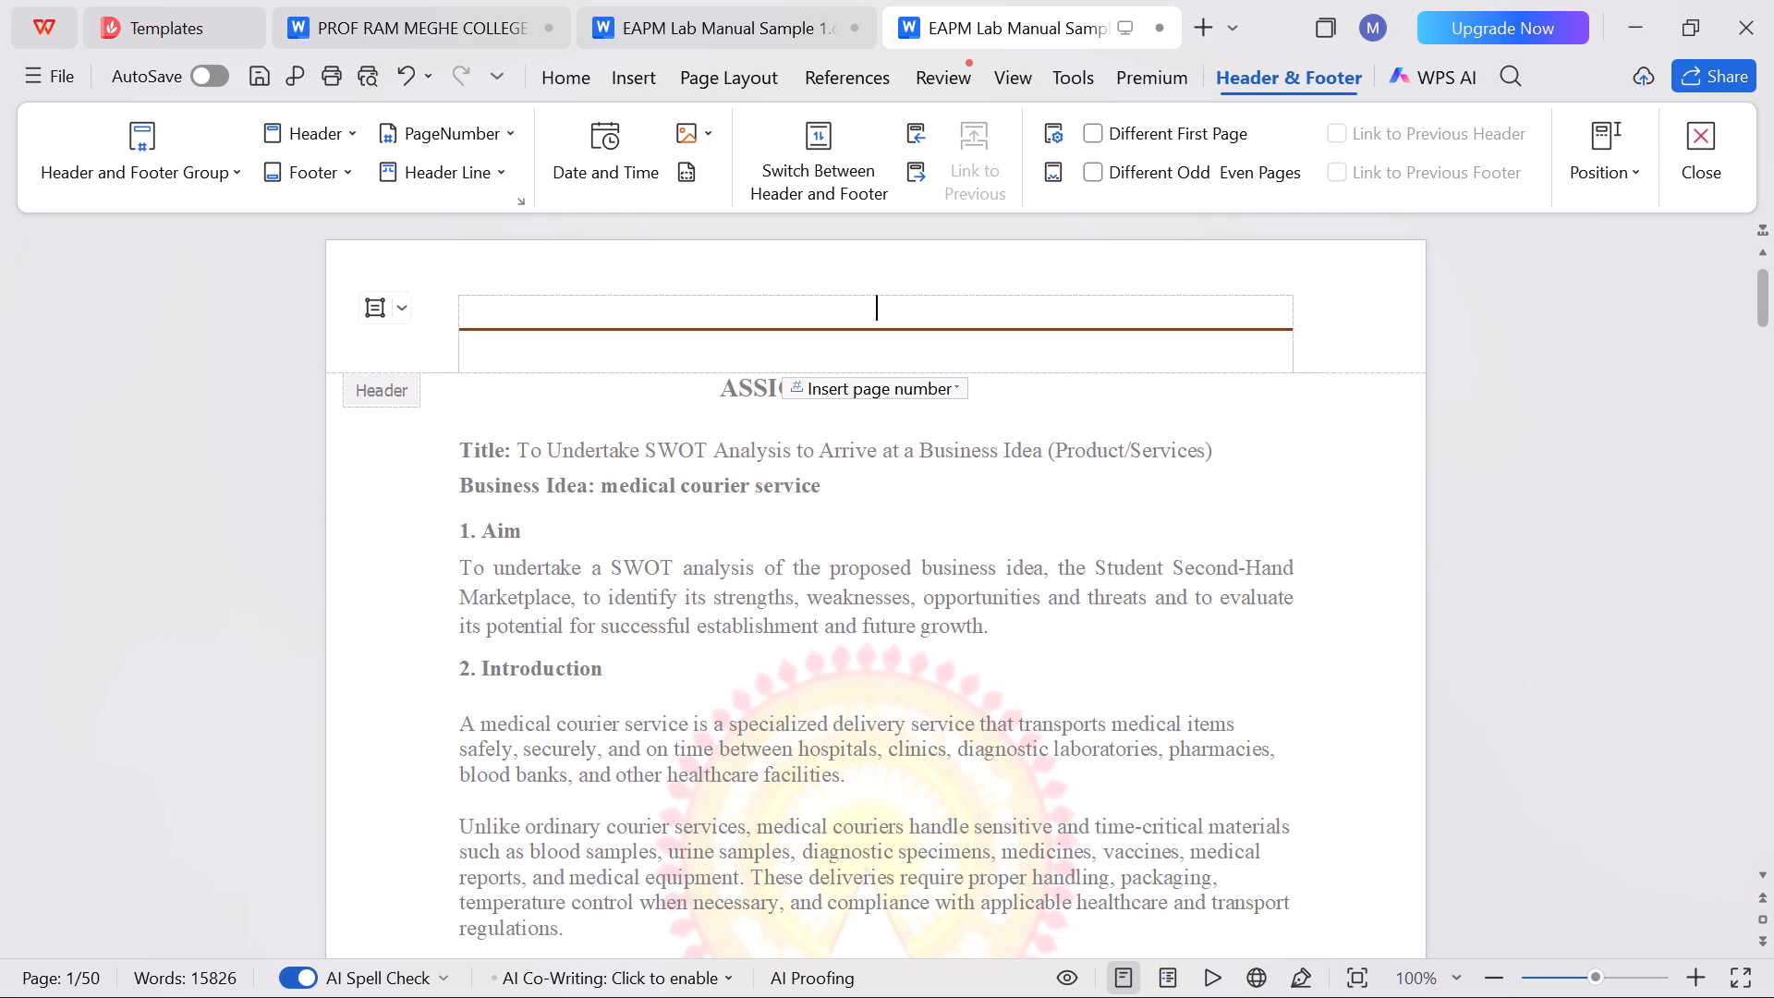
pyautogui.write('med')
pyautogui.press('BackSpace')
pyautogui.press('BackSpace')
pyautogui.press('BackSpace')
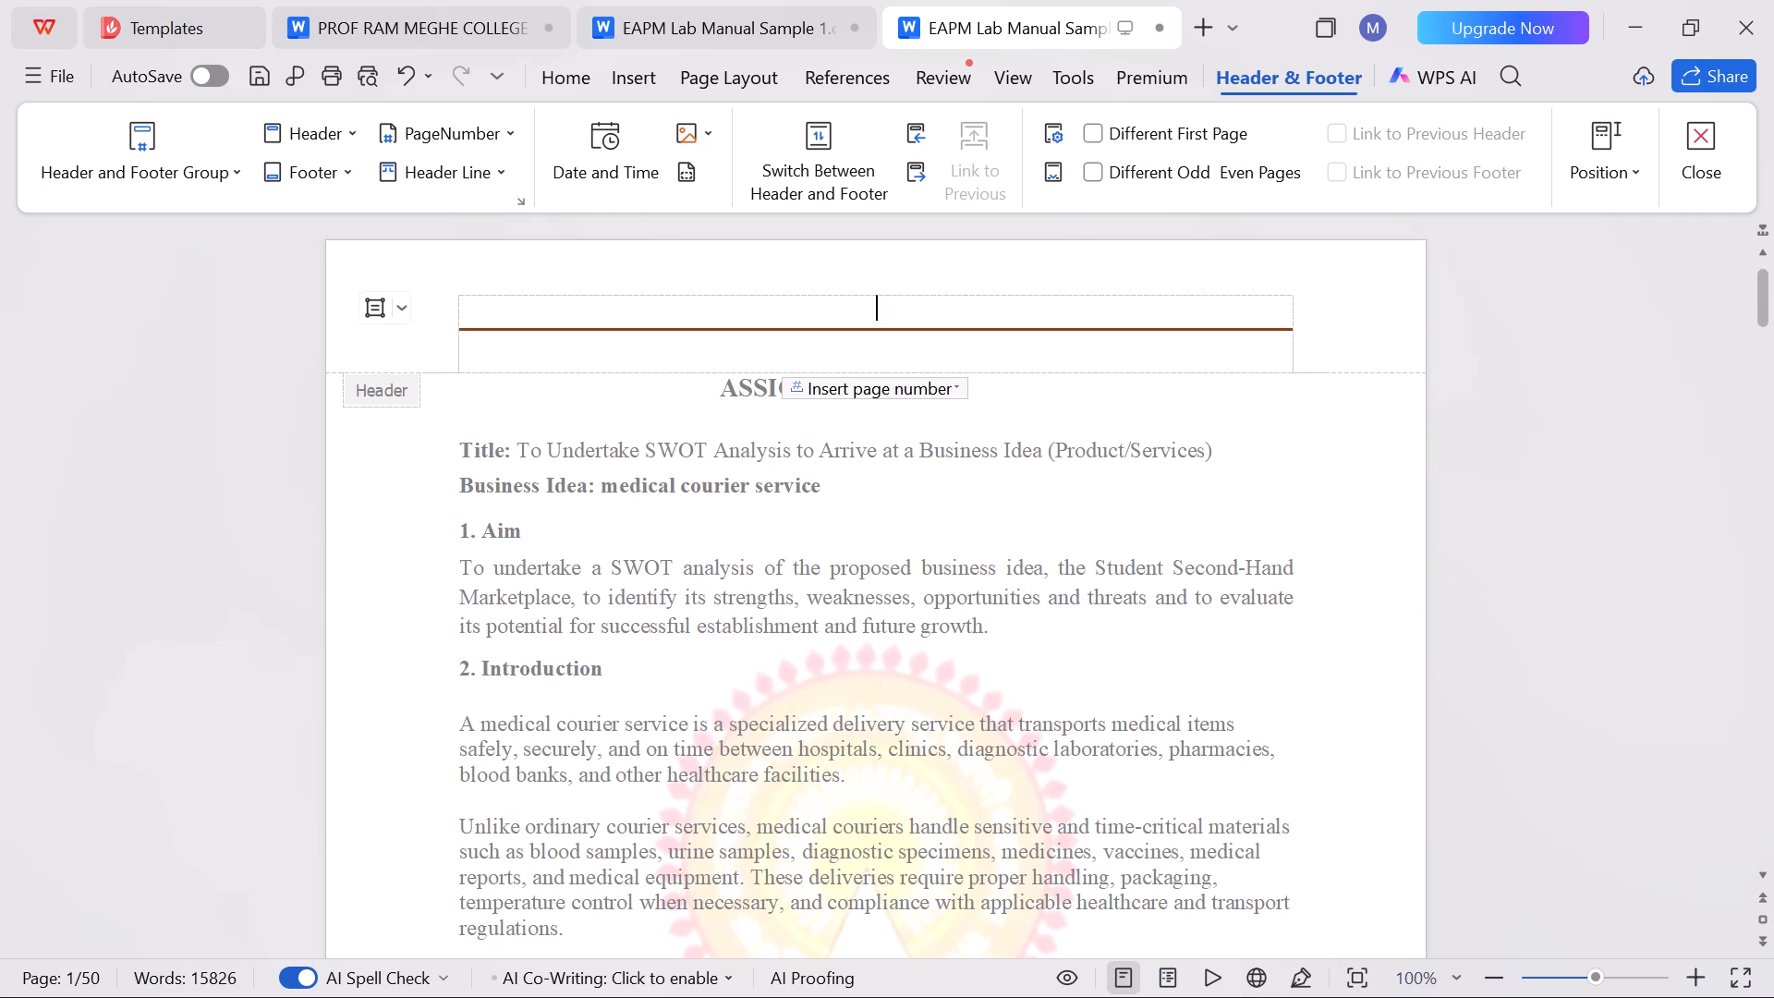
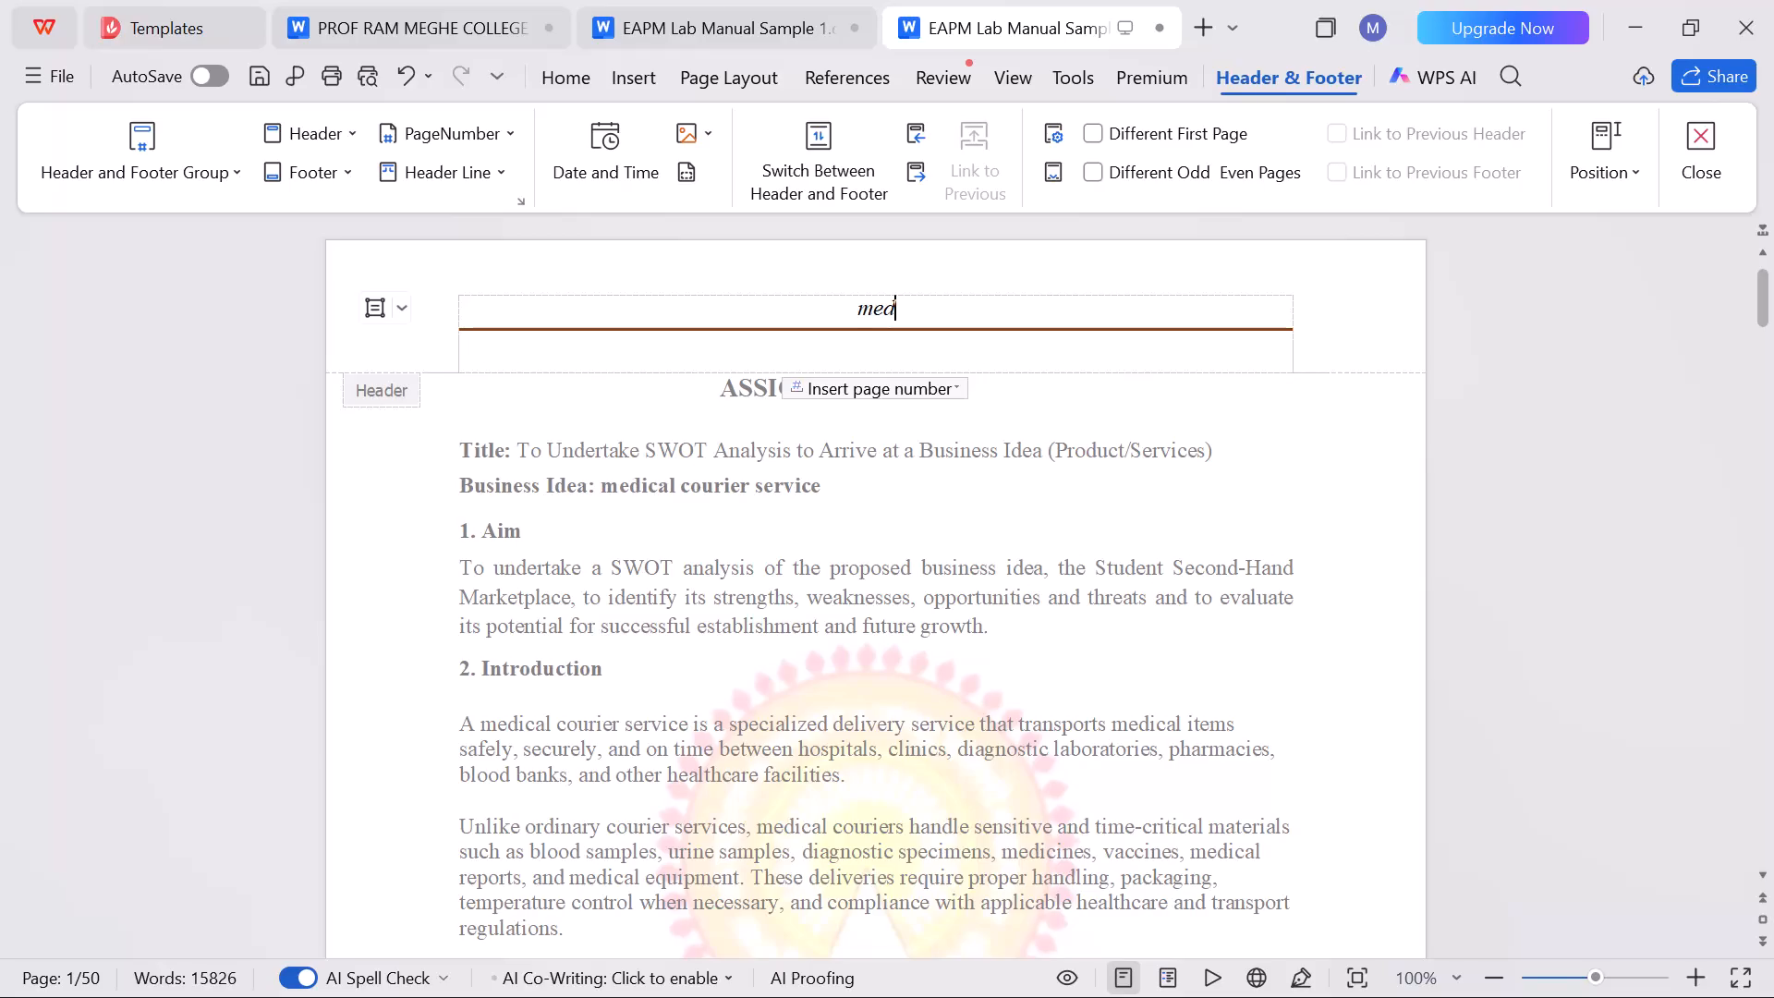
# Enter "Medical courier service ;" as the start of the new page header text.
pyautogui.write('ica')
pyautogui.press('k')
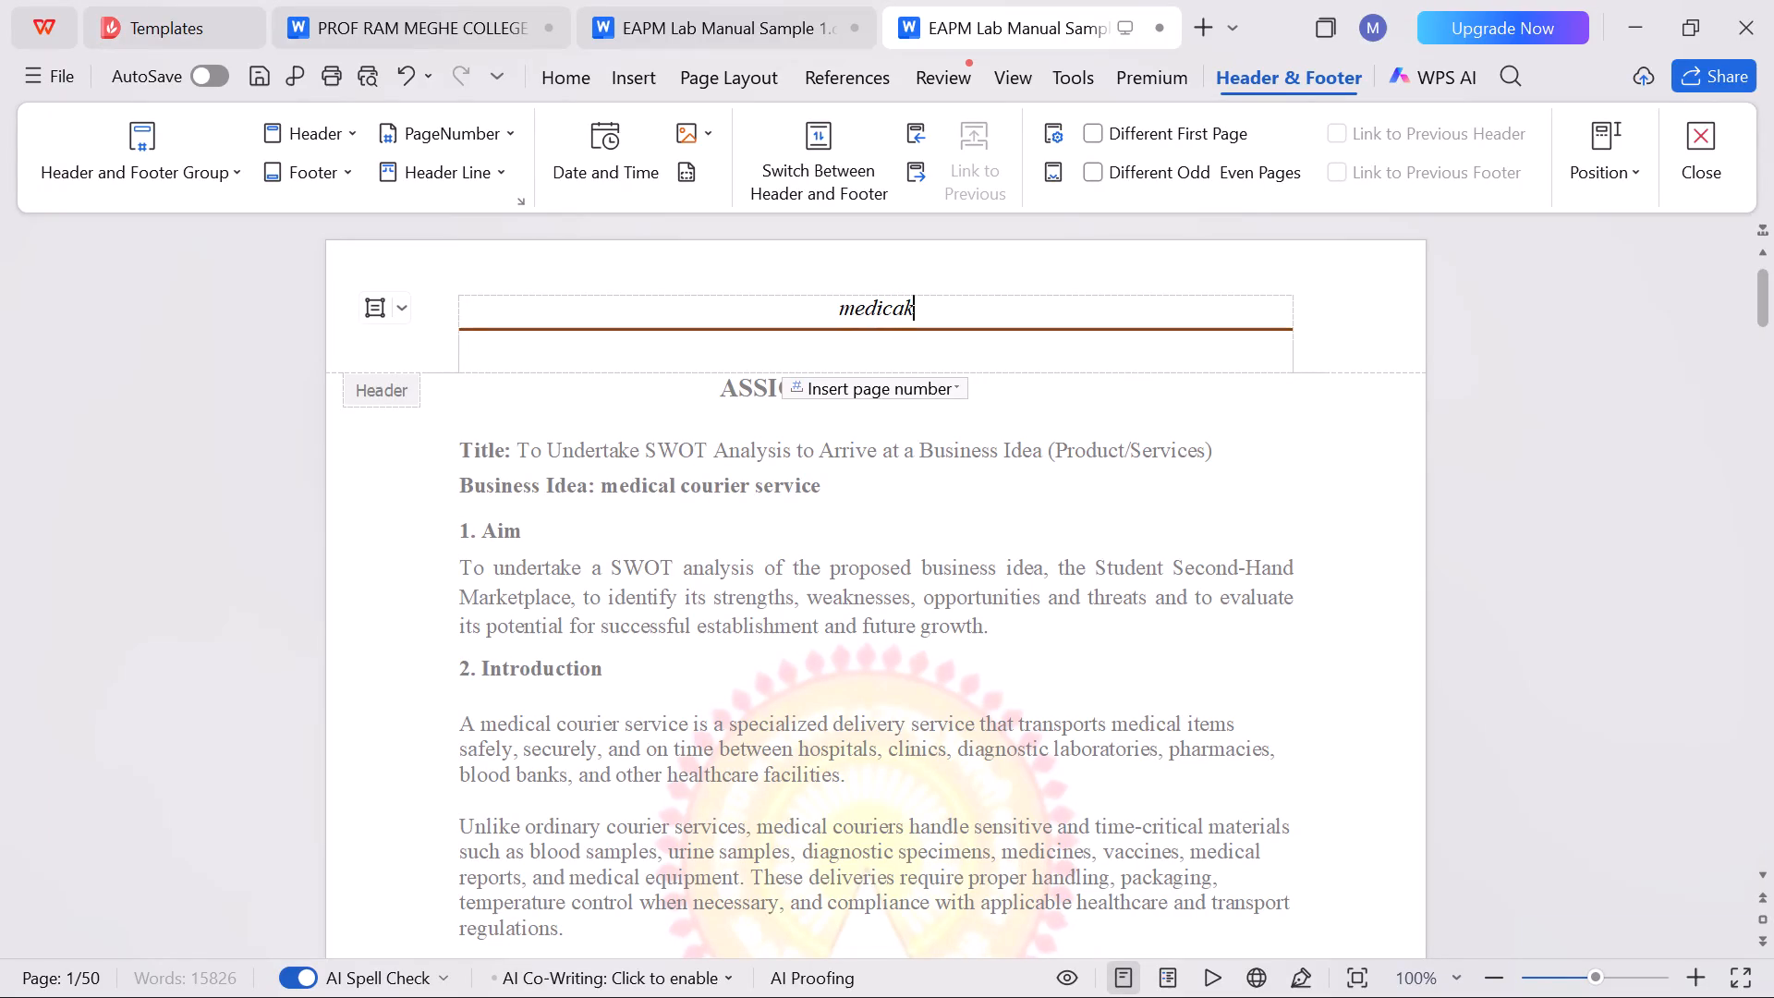
pyautogui.press('BackSpace')
pyautogui.write('l')
pyautogui.press('space')
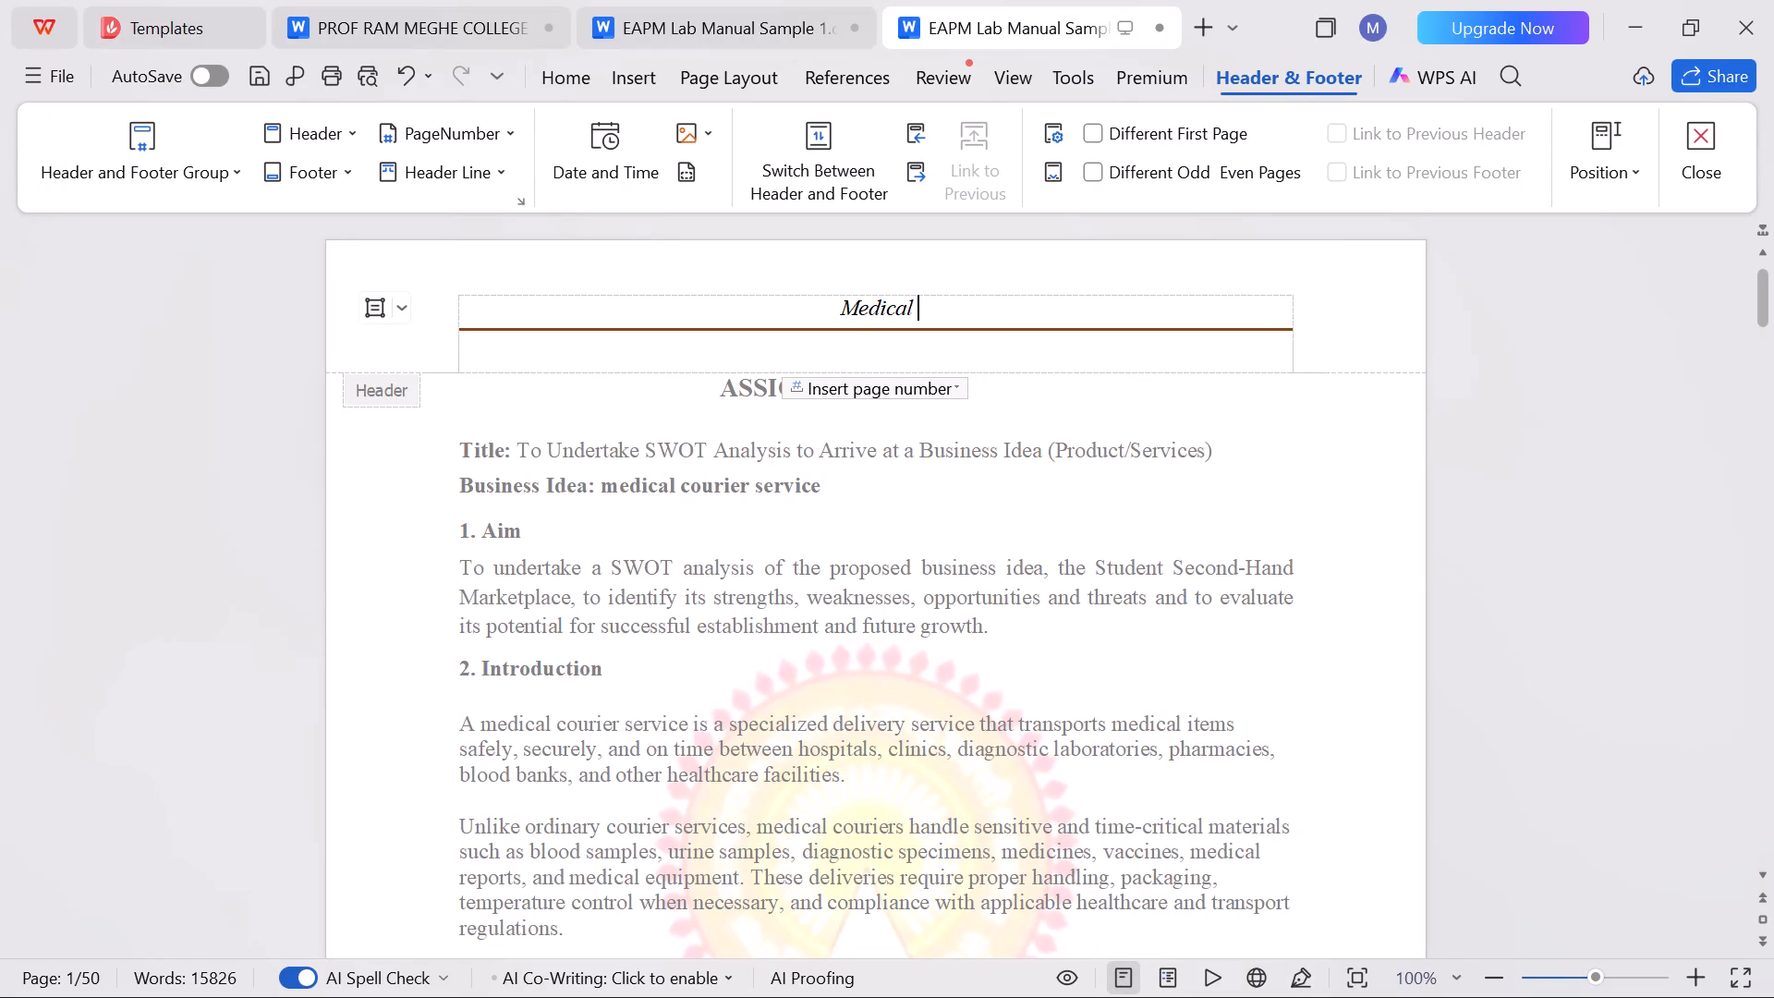
pyautogui.write('cour')
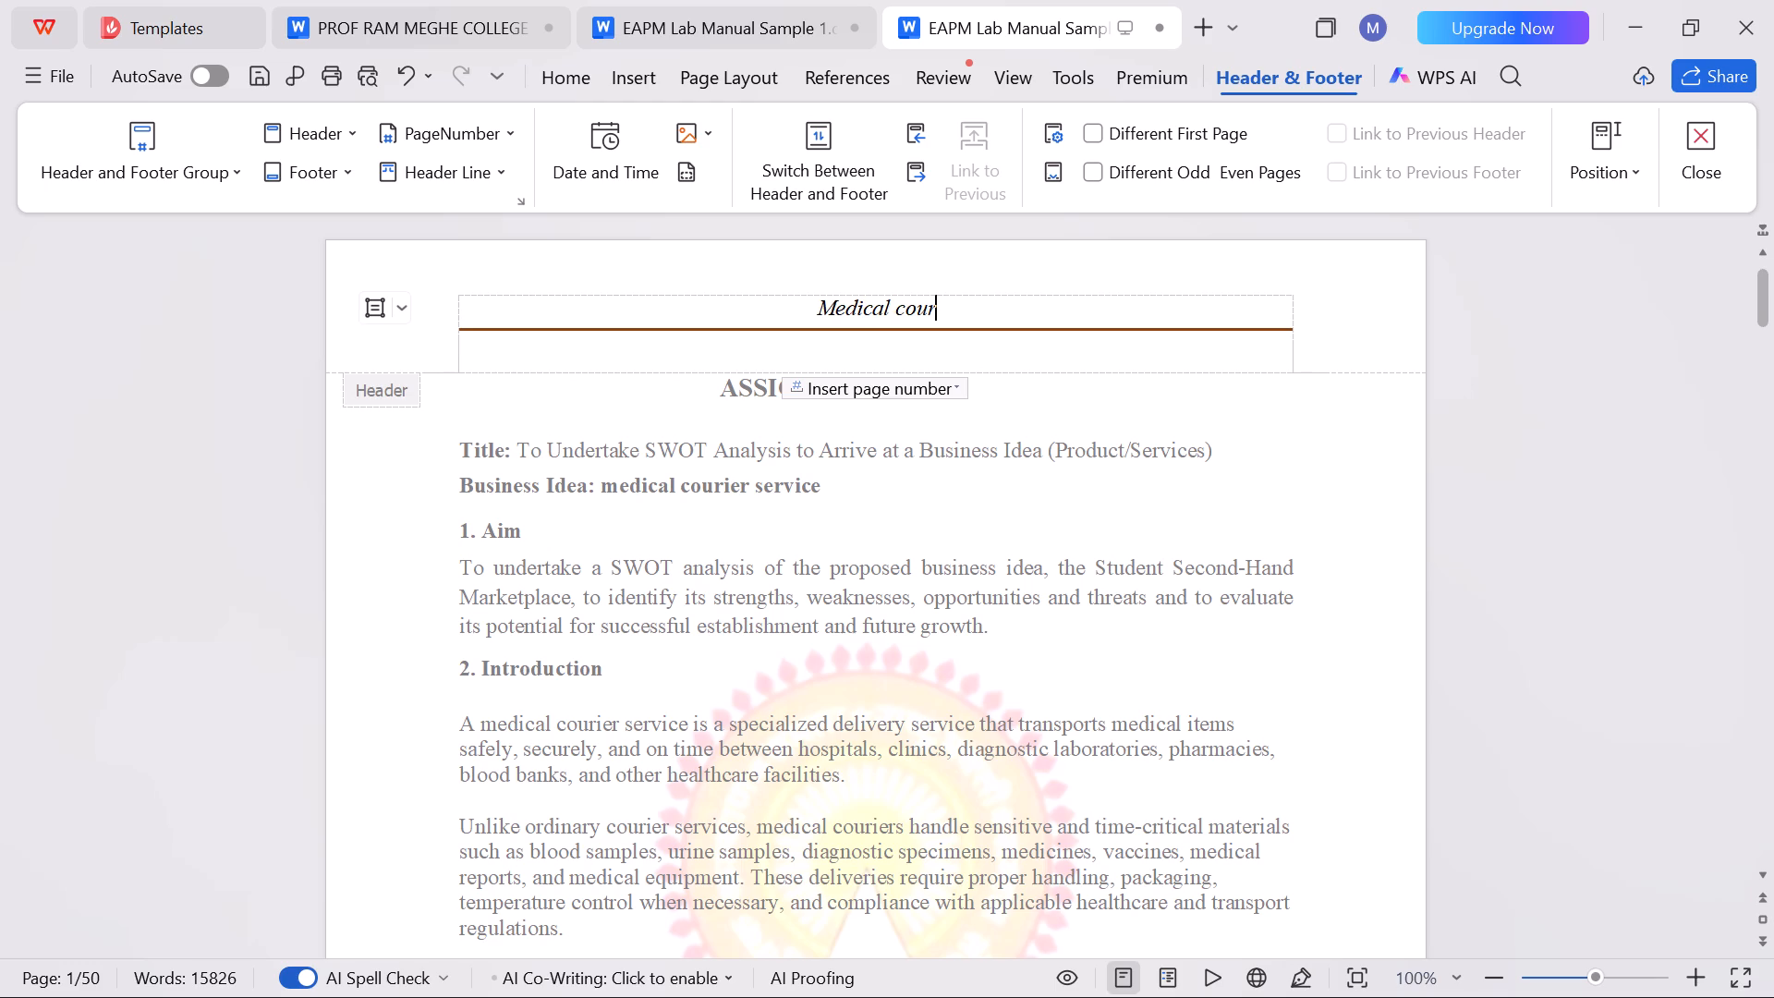
pyautogui.write('ier service')
pyautogui.press('space')
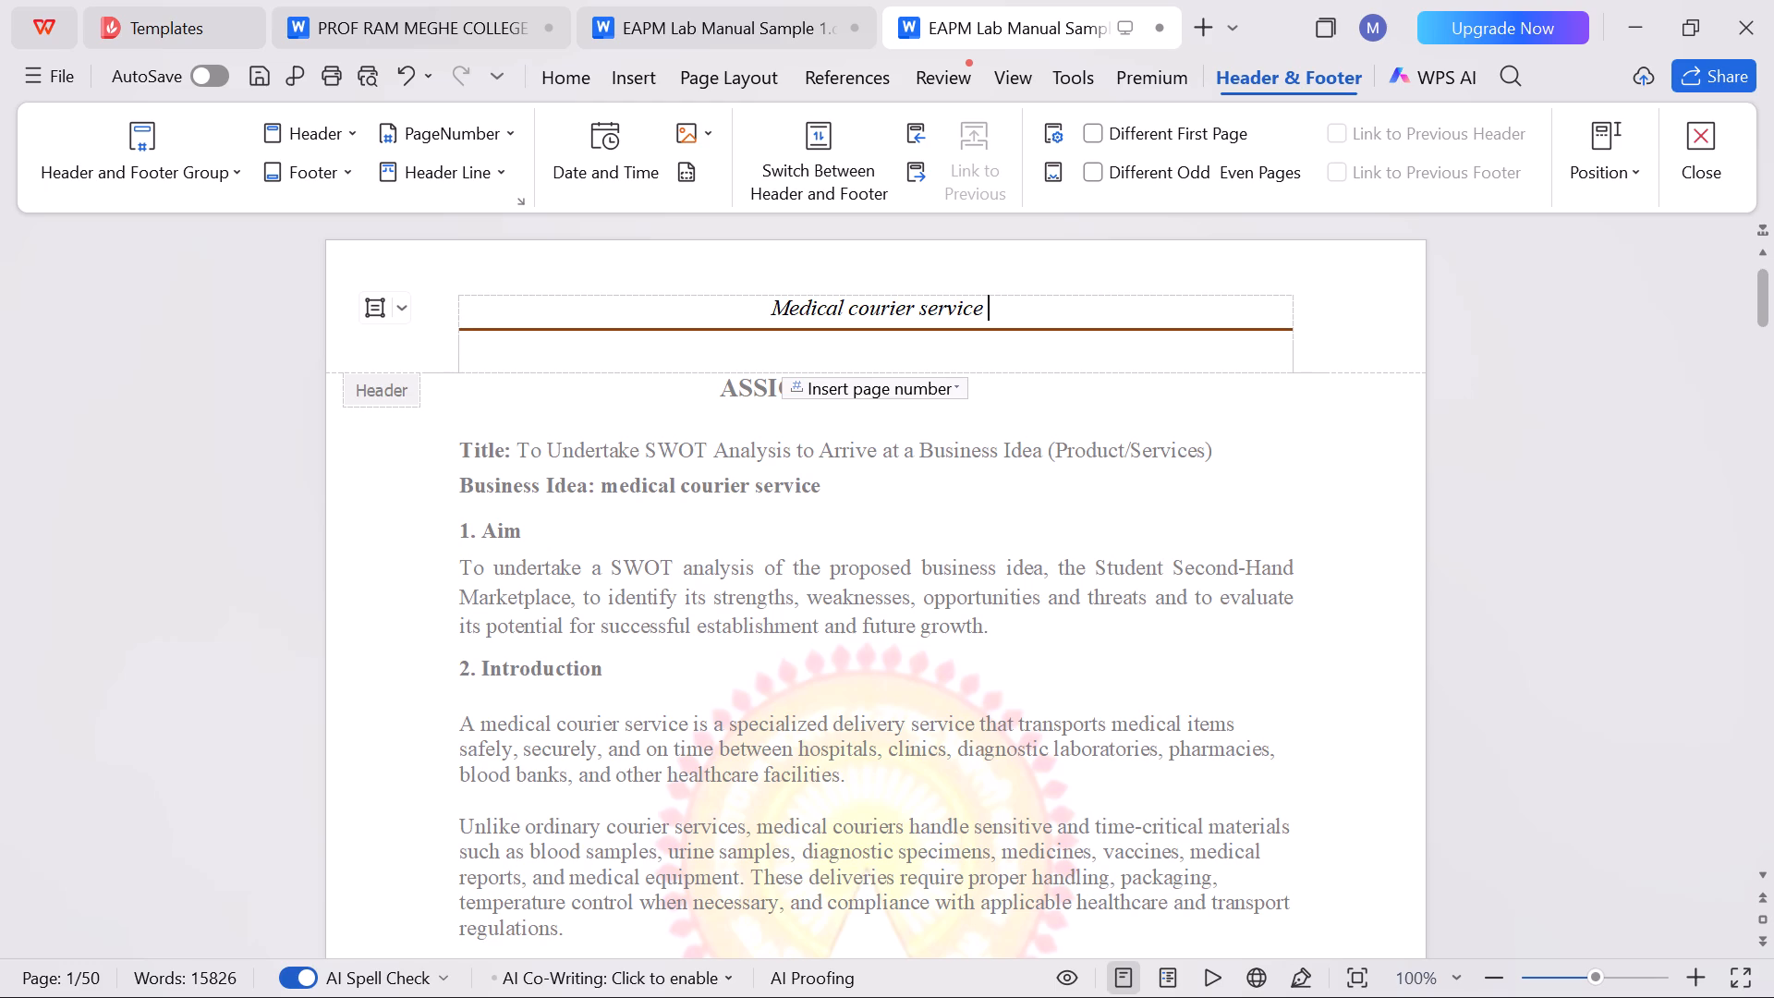
pyautogui.press(';')
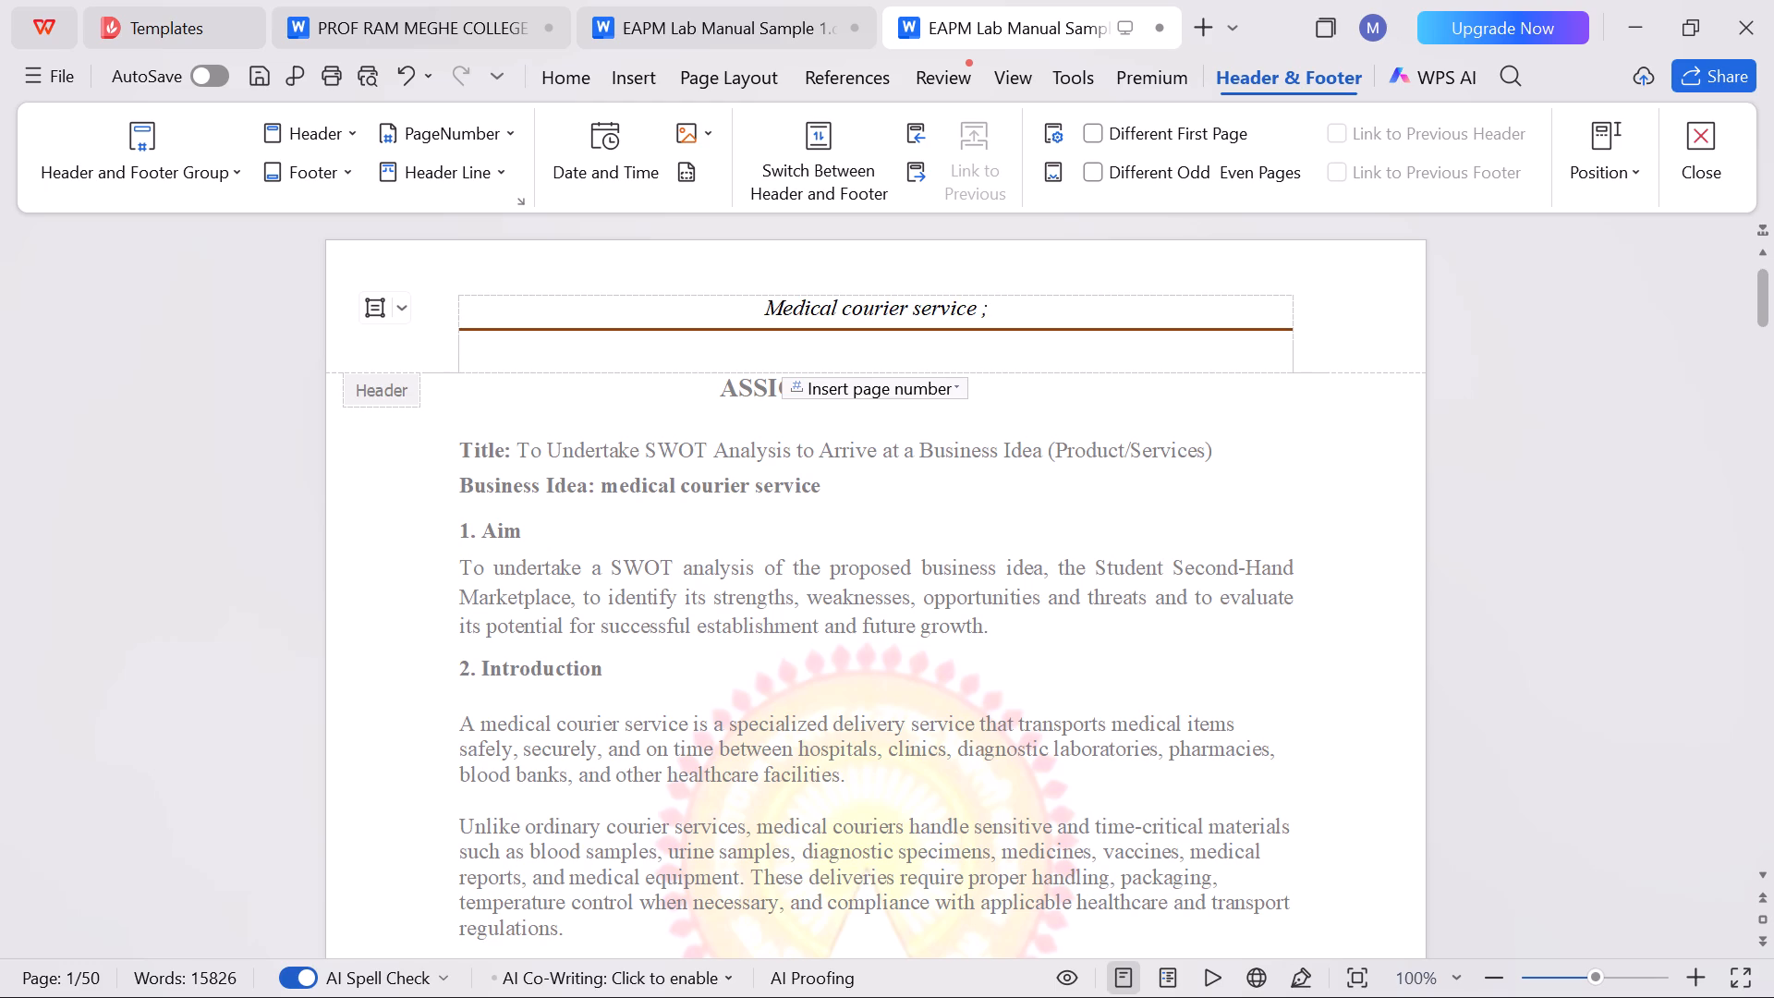
# Continue the page header text after the semicolon with "A Sustainable solution".
pyautogui.press('a')
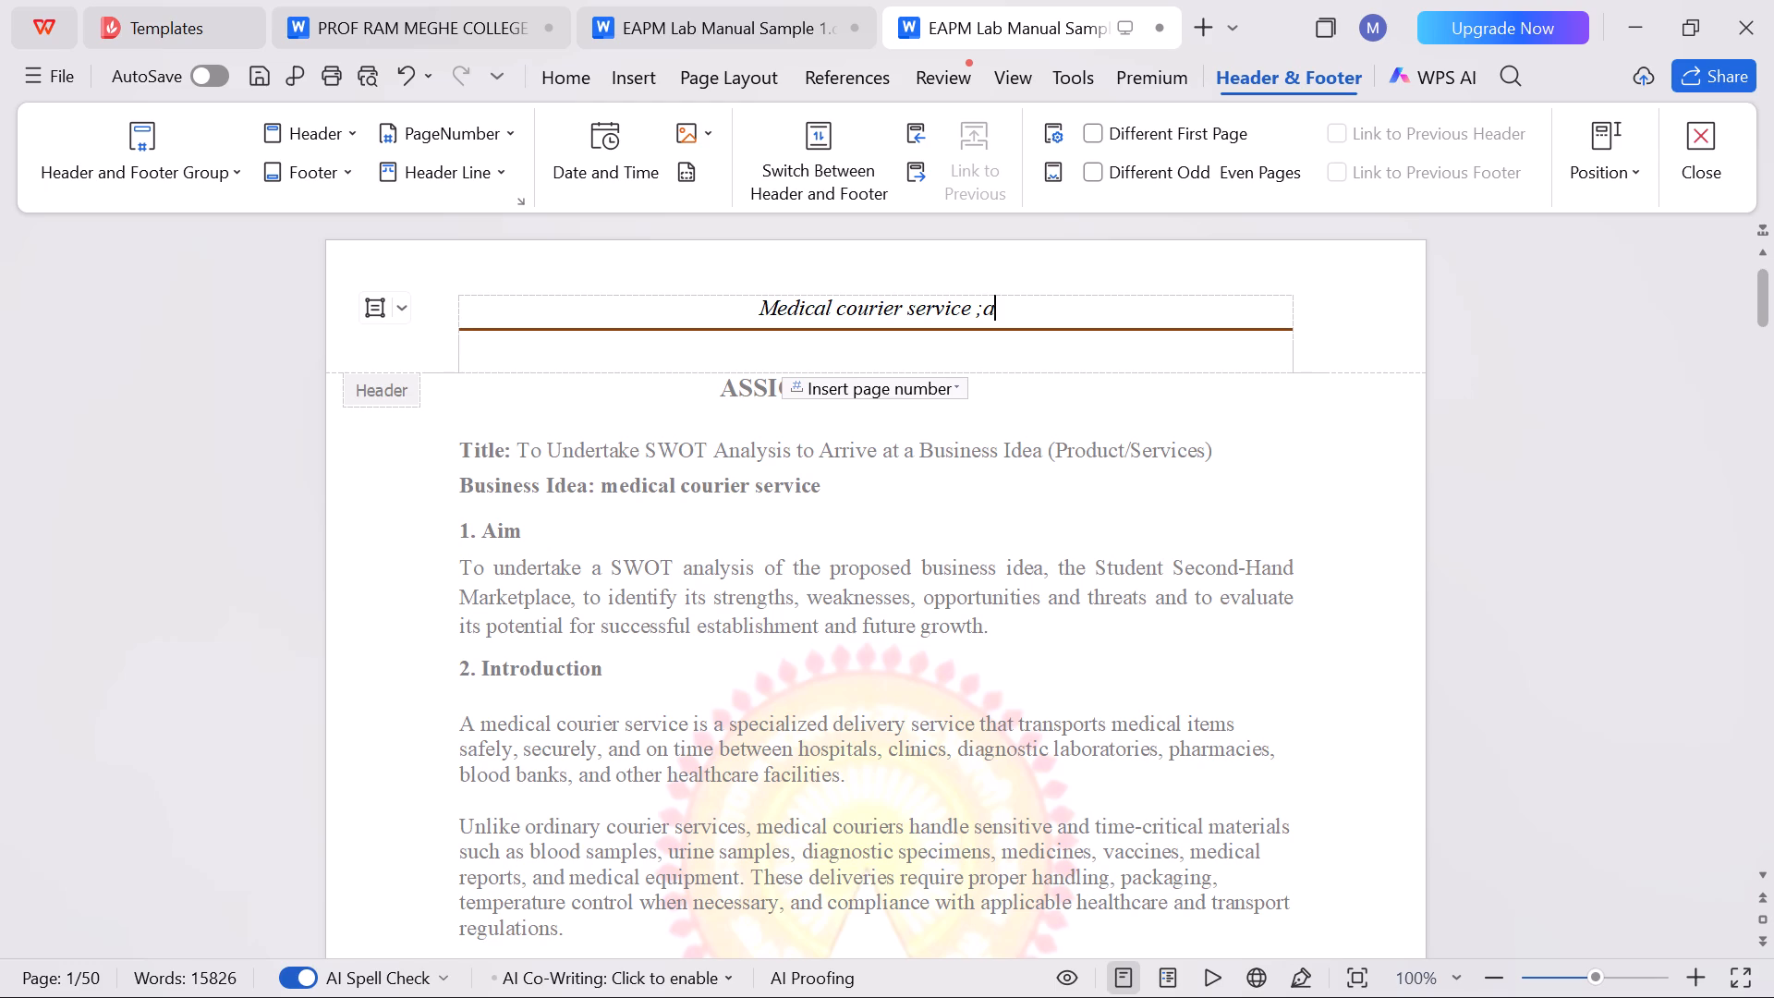
pyautogui.press('BackSpace')
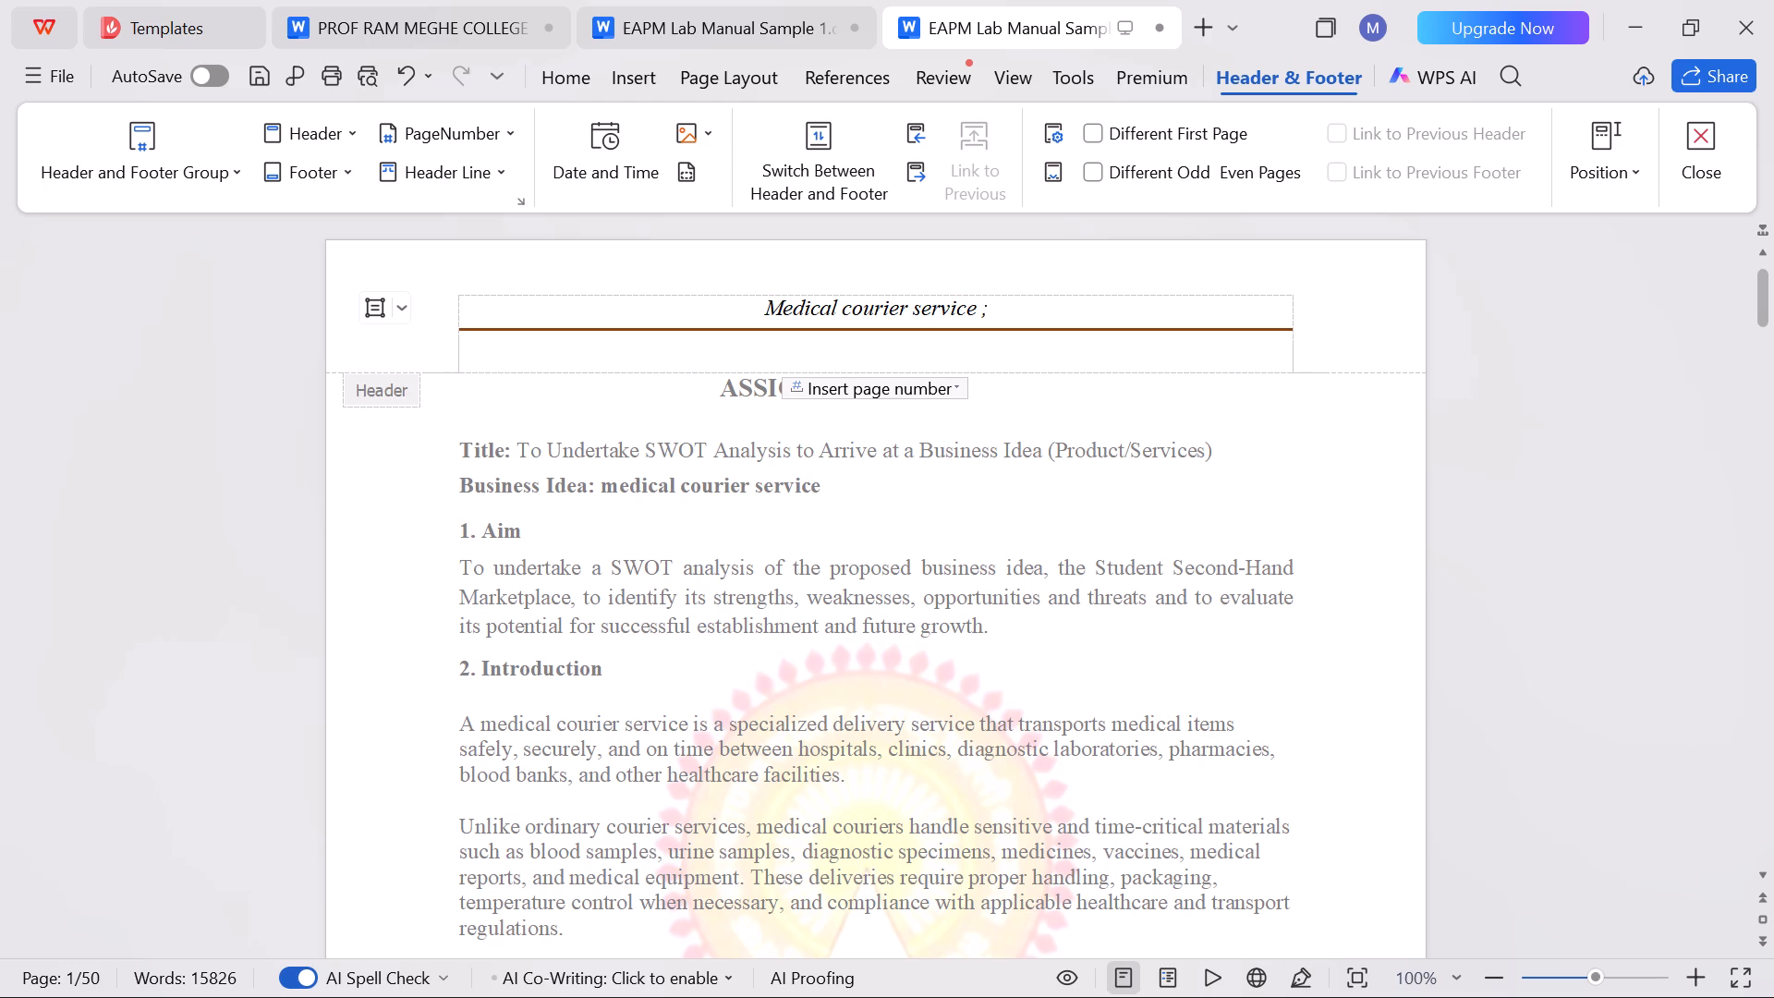
pyautogui.press('a')
pyautogui.press('space')
pyautogui.write('SUSTA')
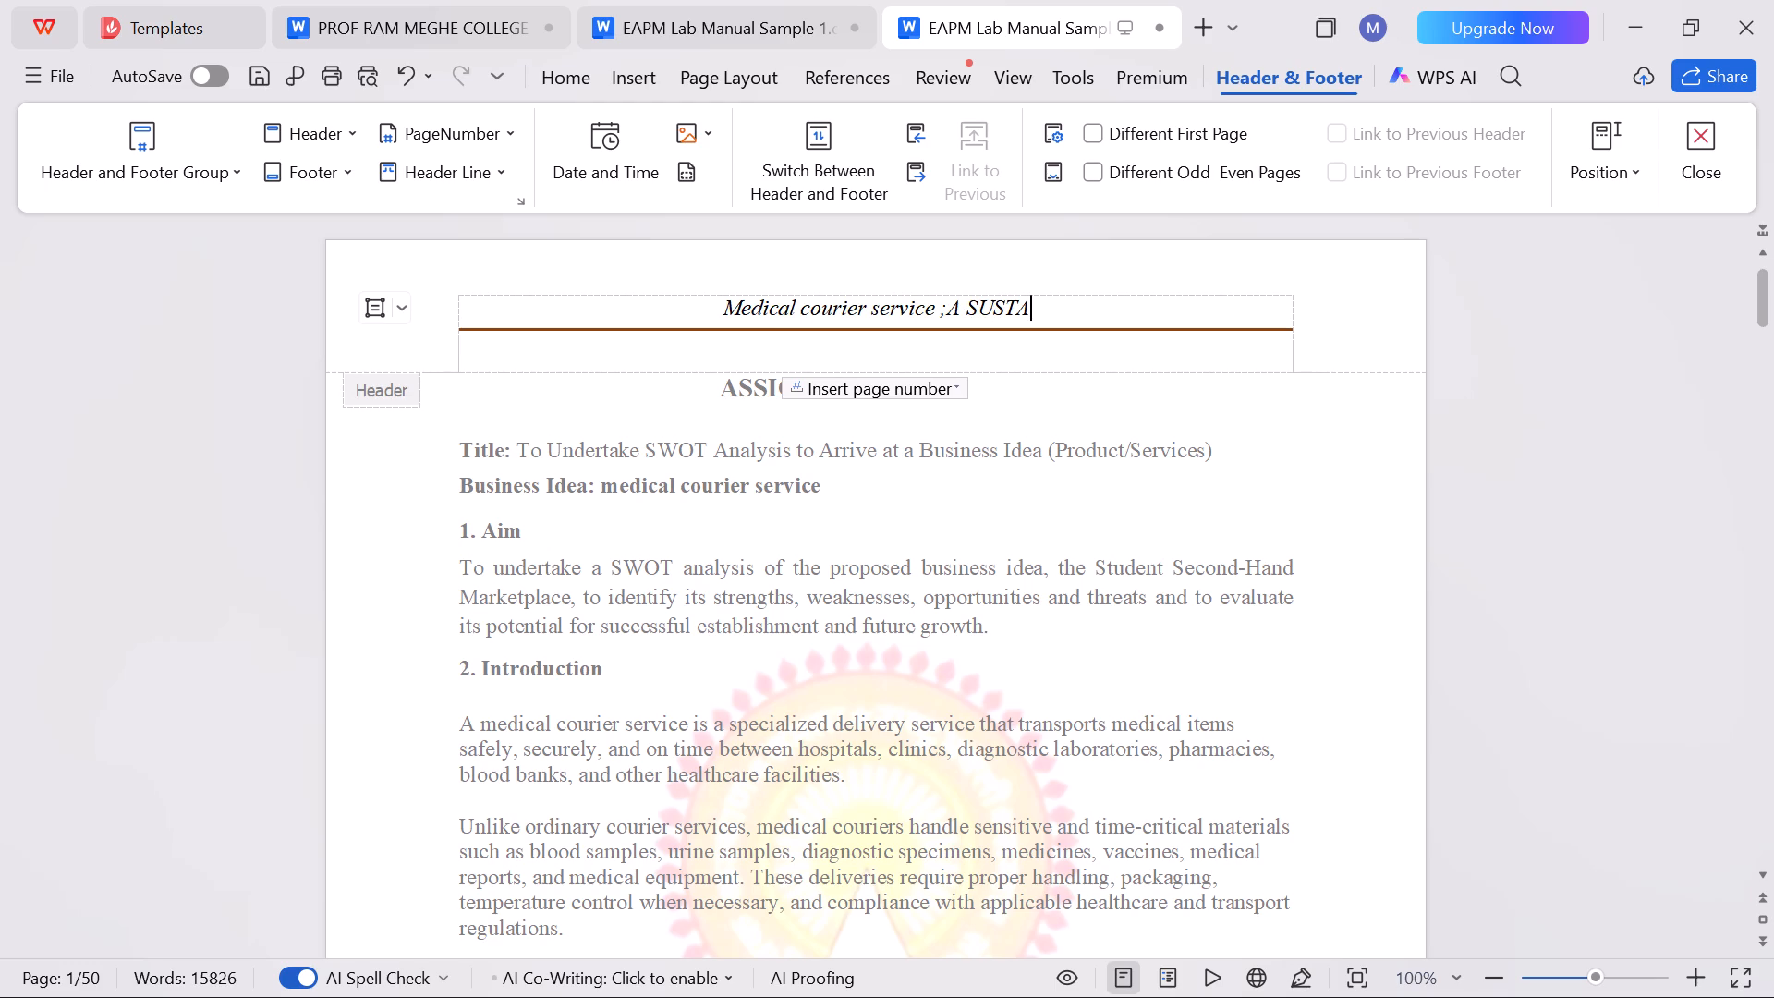
pyautogui.press('i')
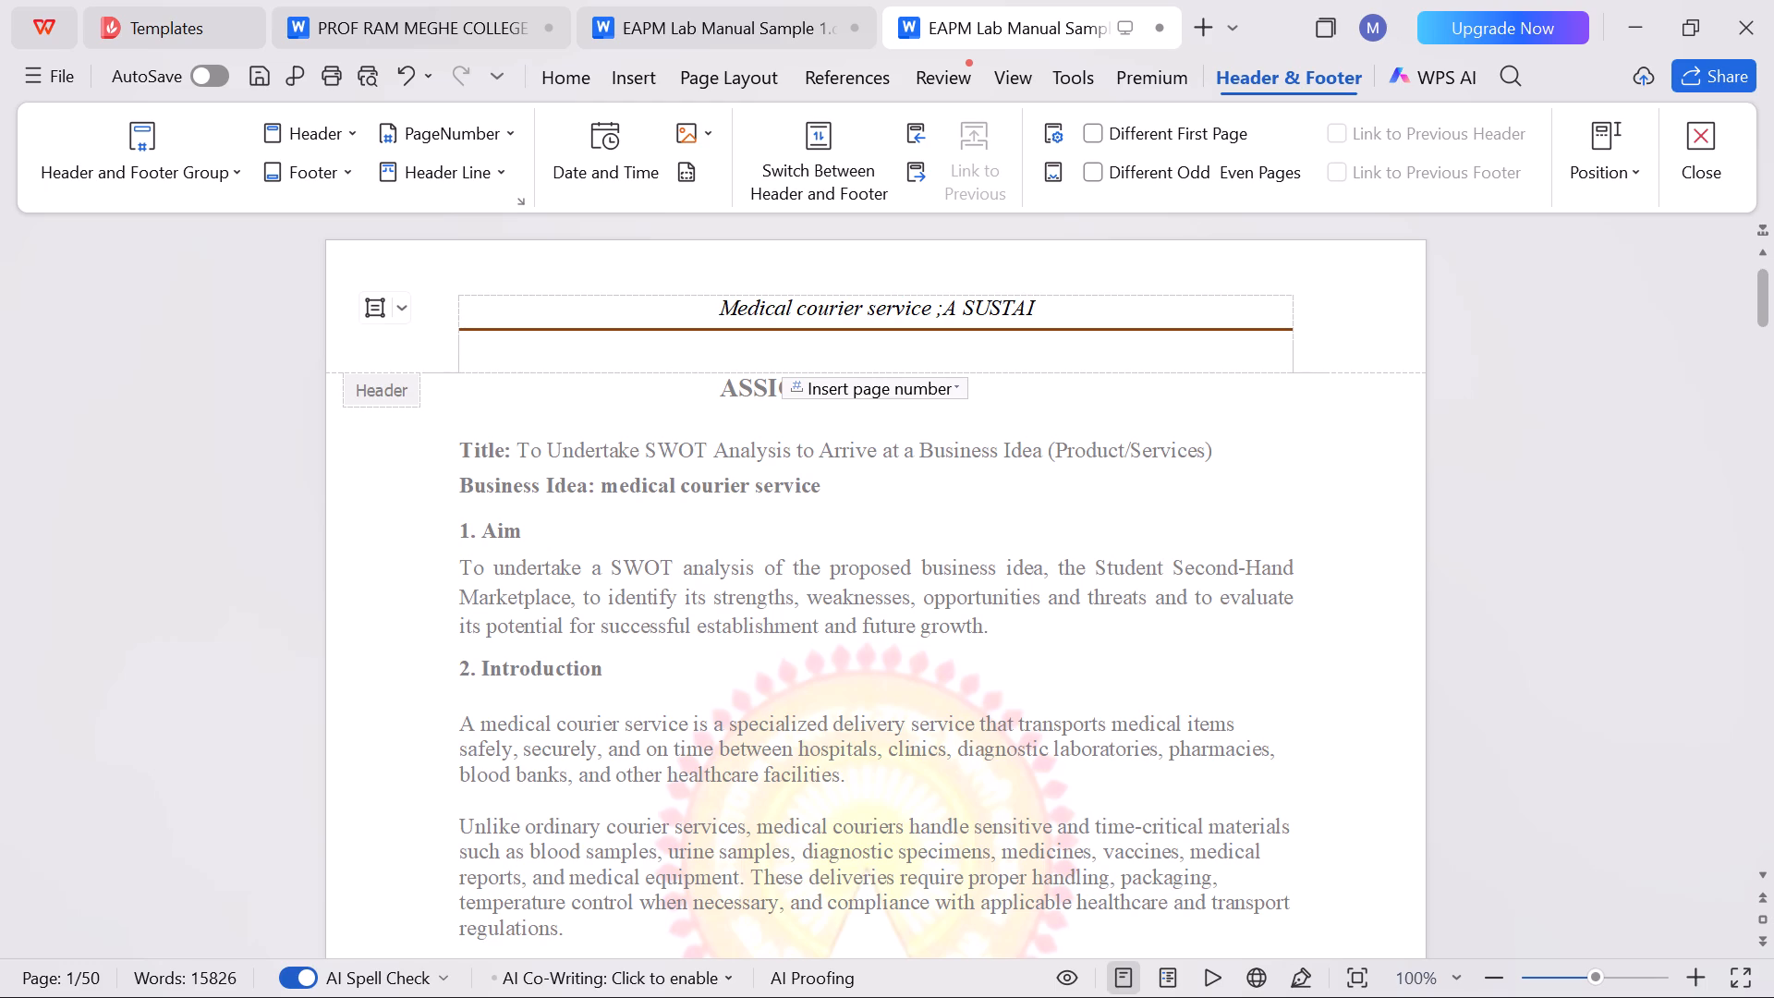
pyautogui.press('BackSpace')
pyautogui.press('BackSpace')
pyautogui.press('BackSpace')
pyautogui.press('BackSpace')
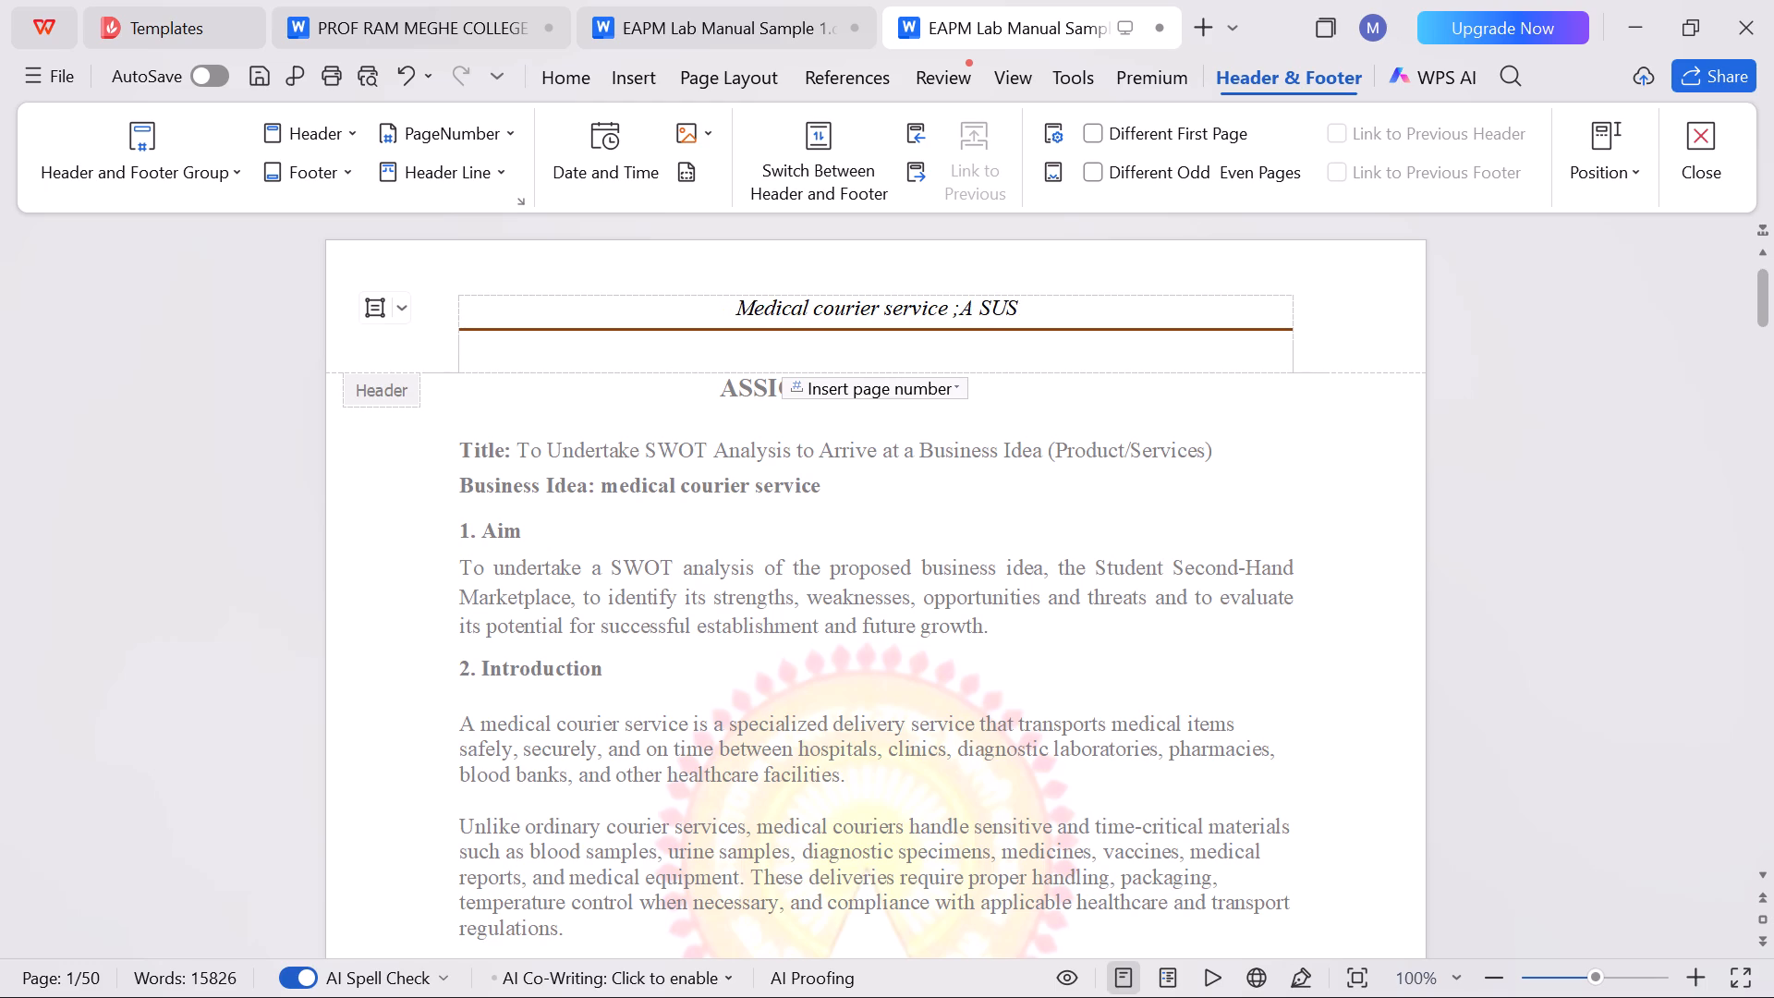
pyautogui.press('BackSpace')
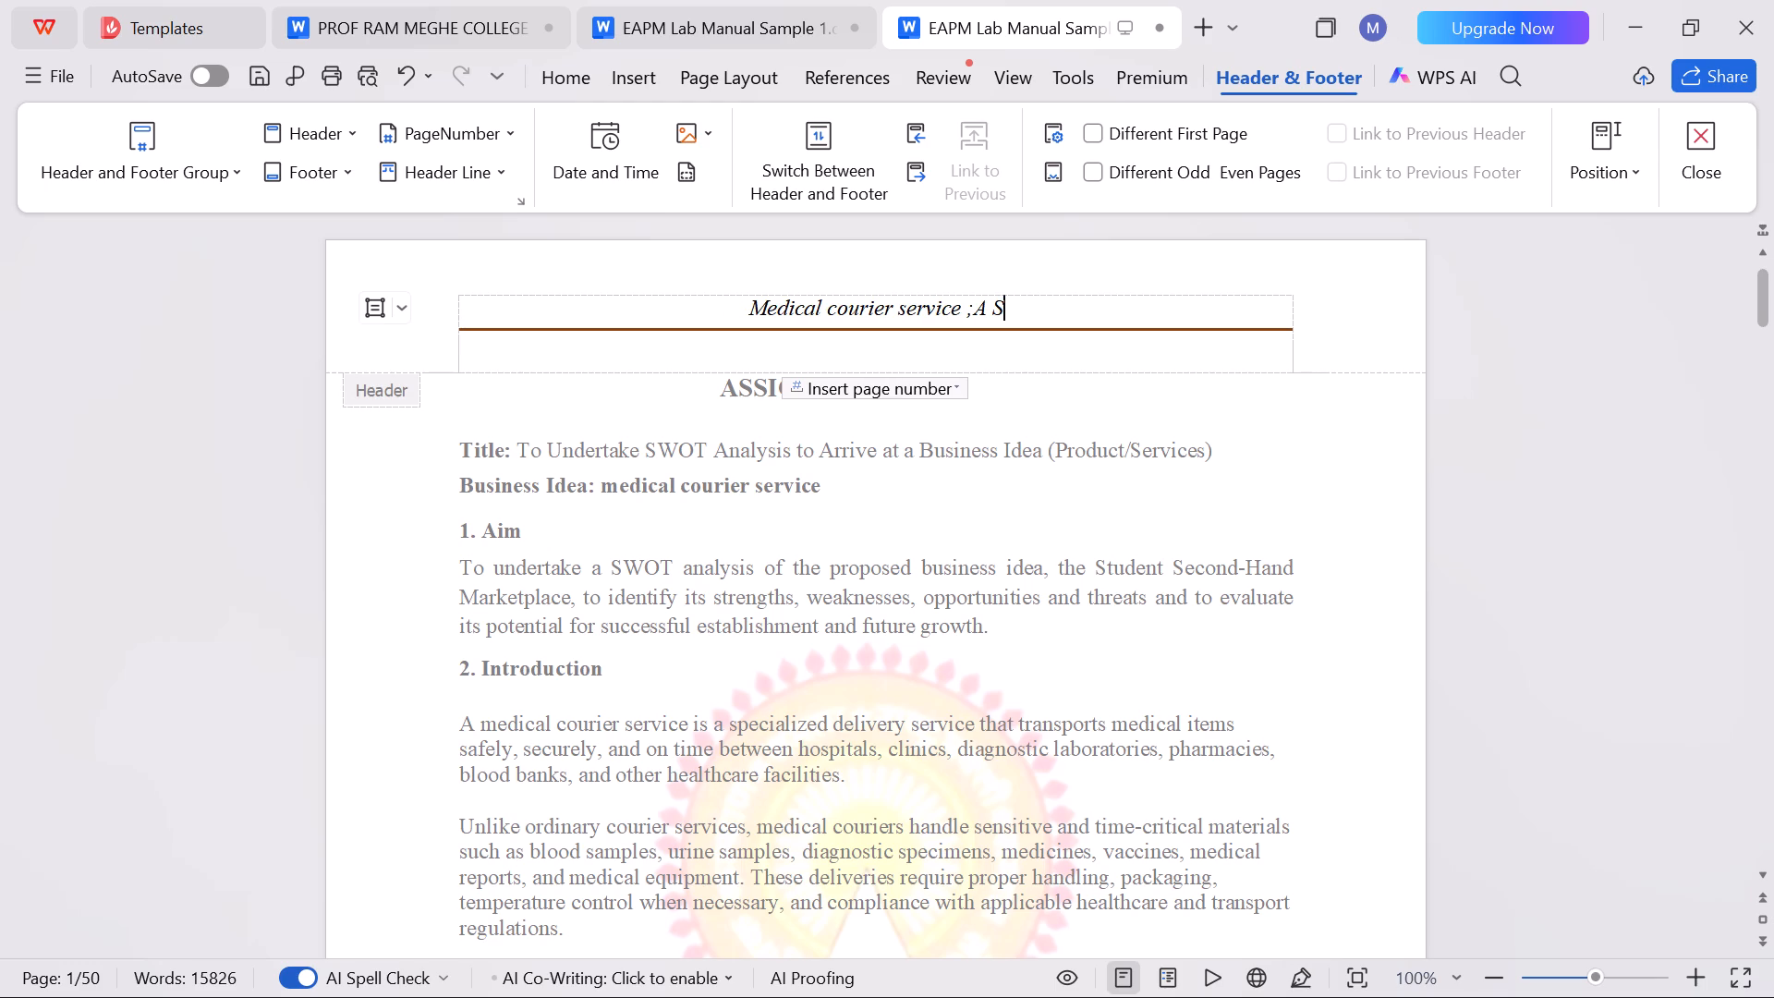
pyautogui.write('ustaina')
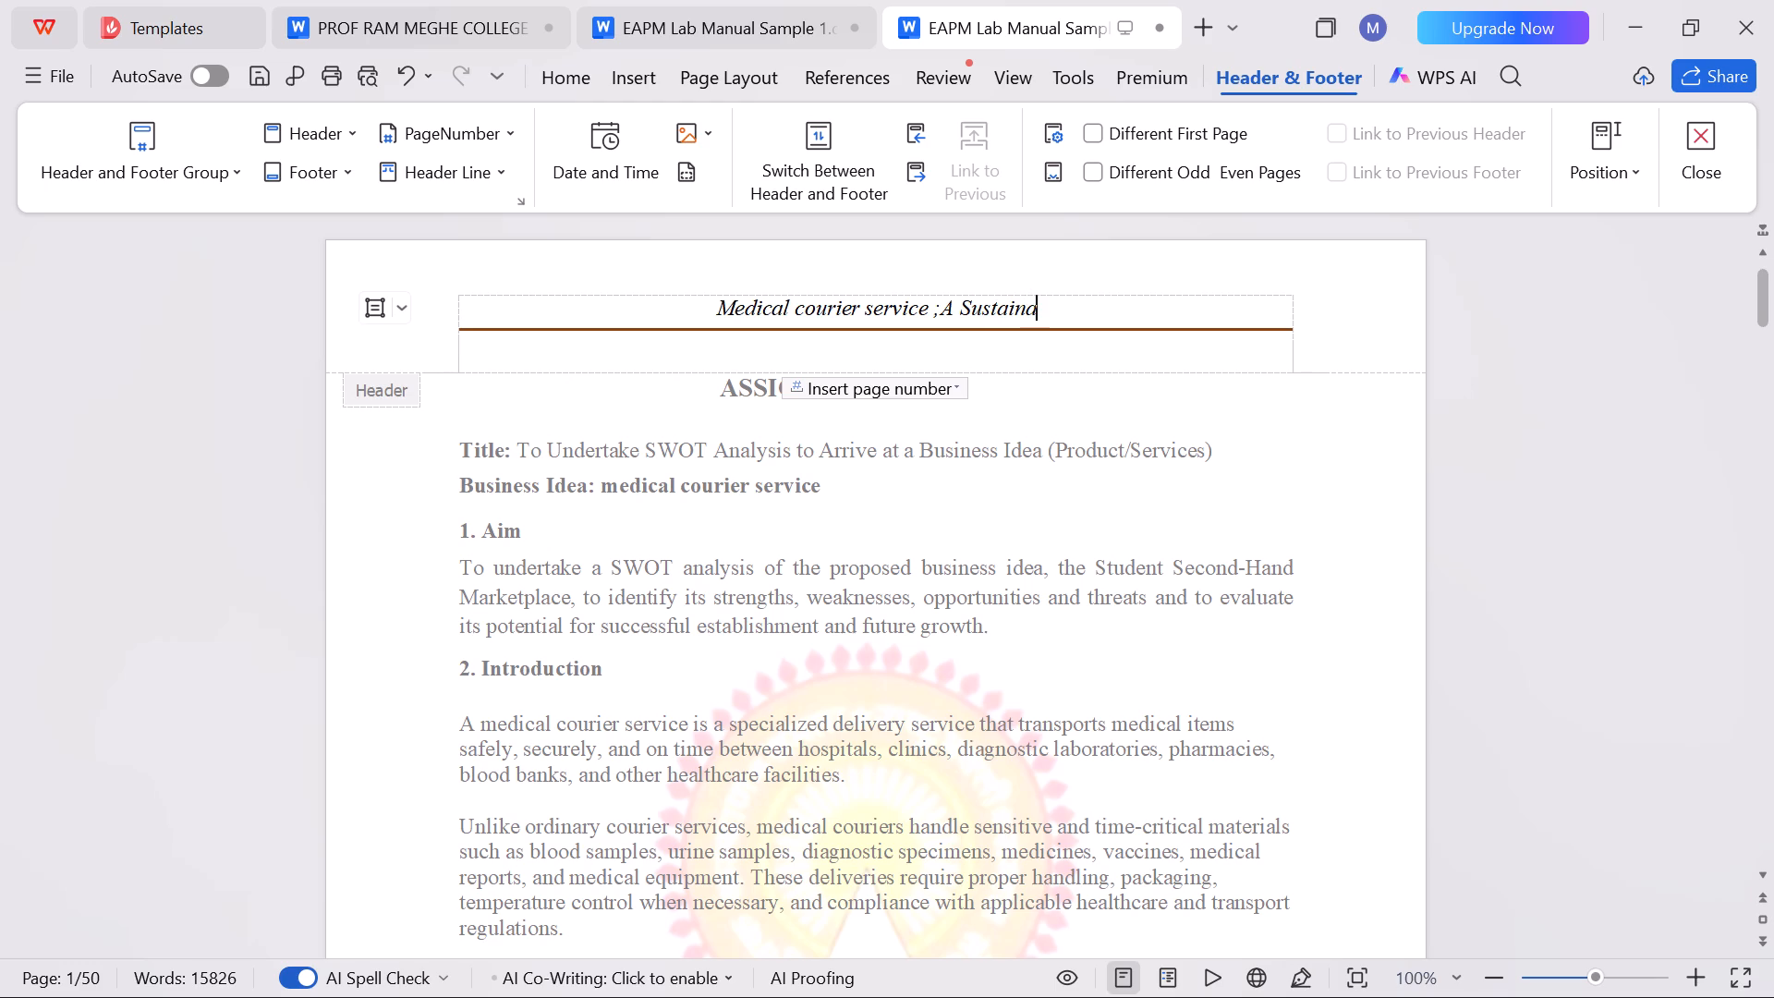
pyautogui.write('ble')
pyautogui.press('space')
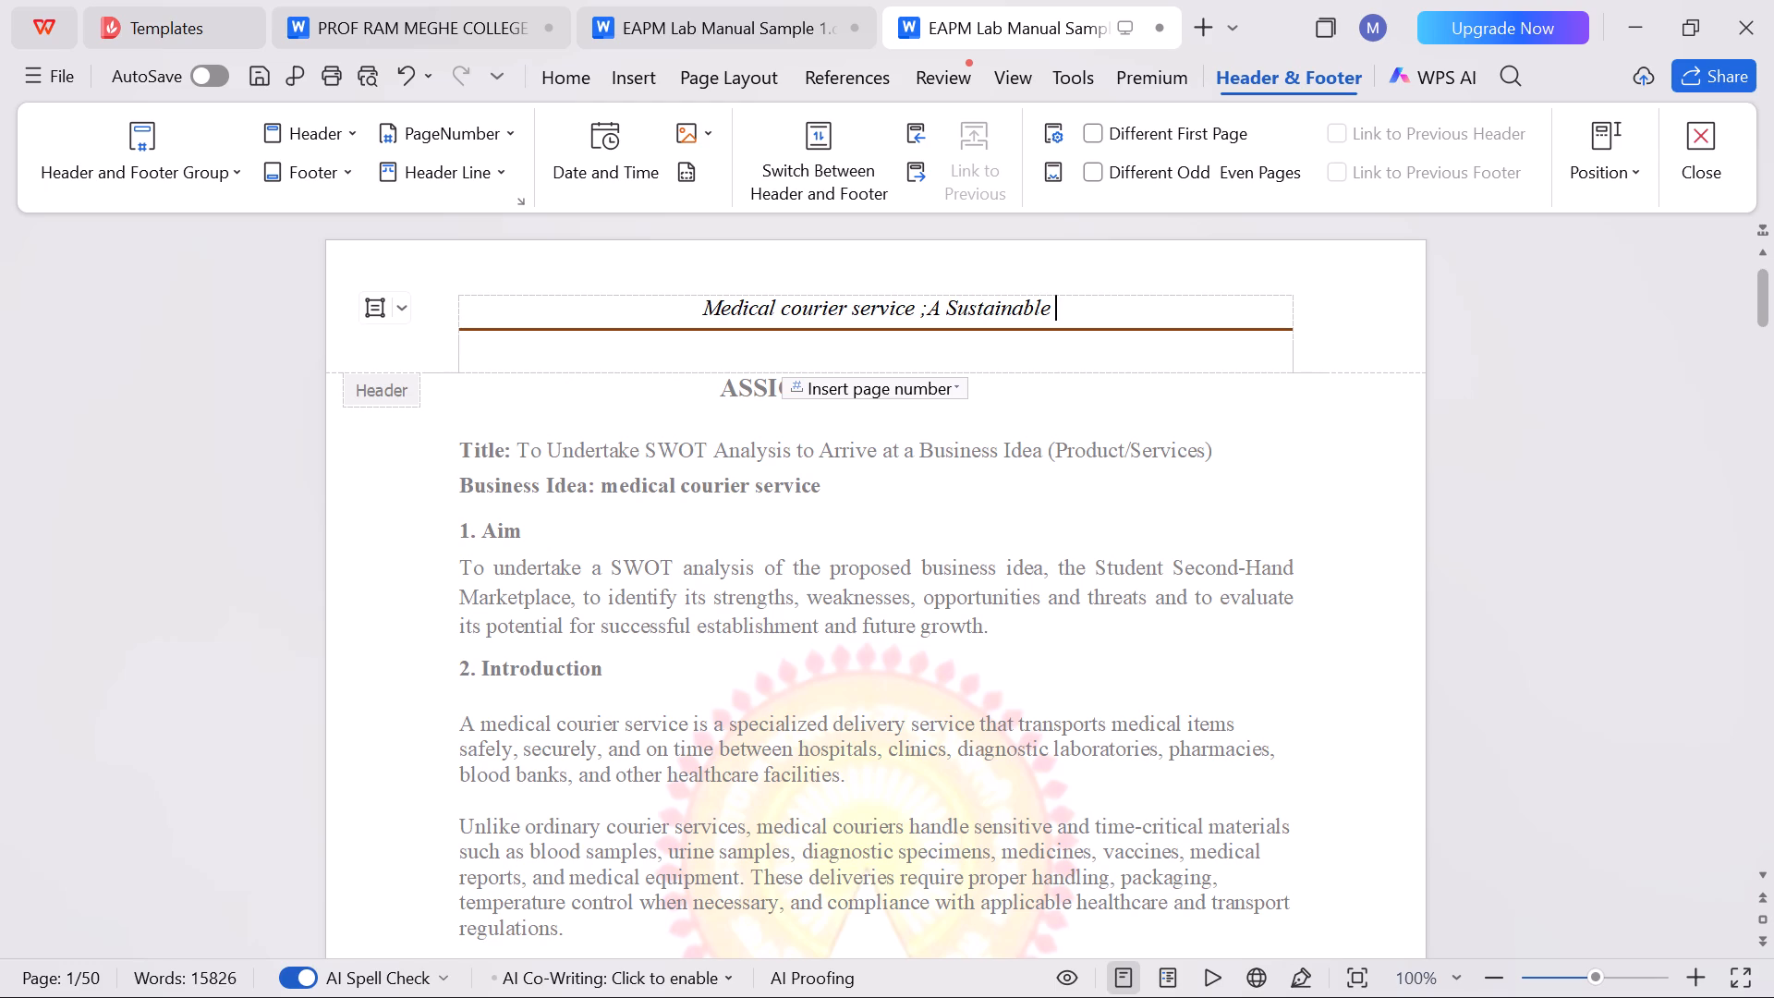
pyautogui.write('solution')
pyautogui.press('space')
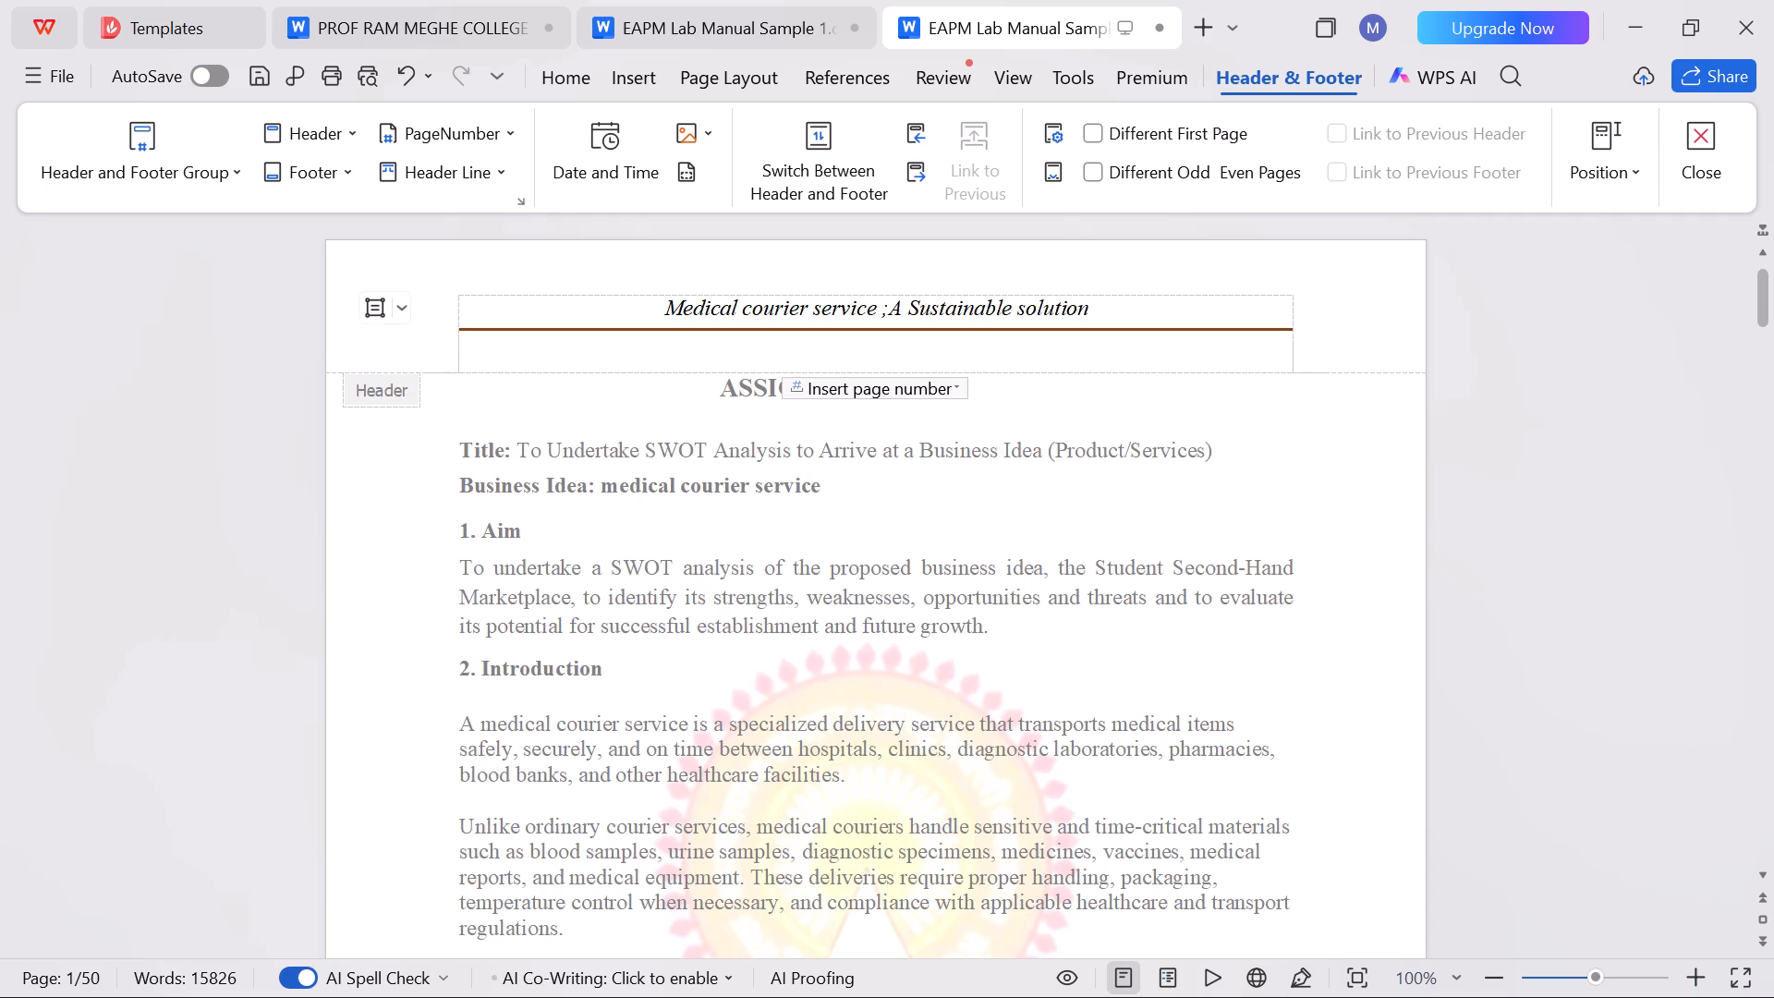
# Complete the header text with "for collecting reusing and mangeing electronic waste" and return to the document body.
pyautogui.write('for coll')
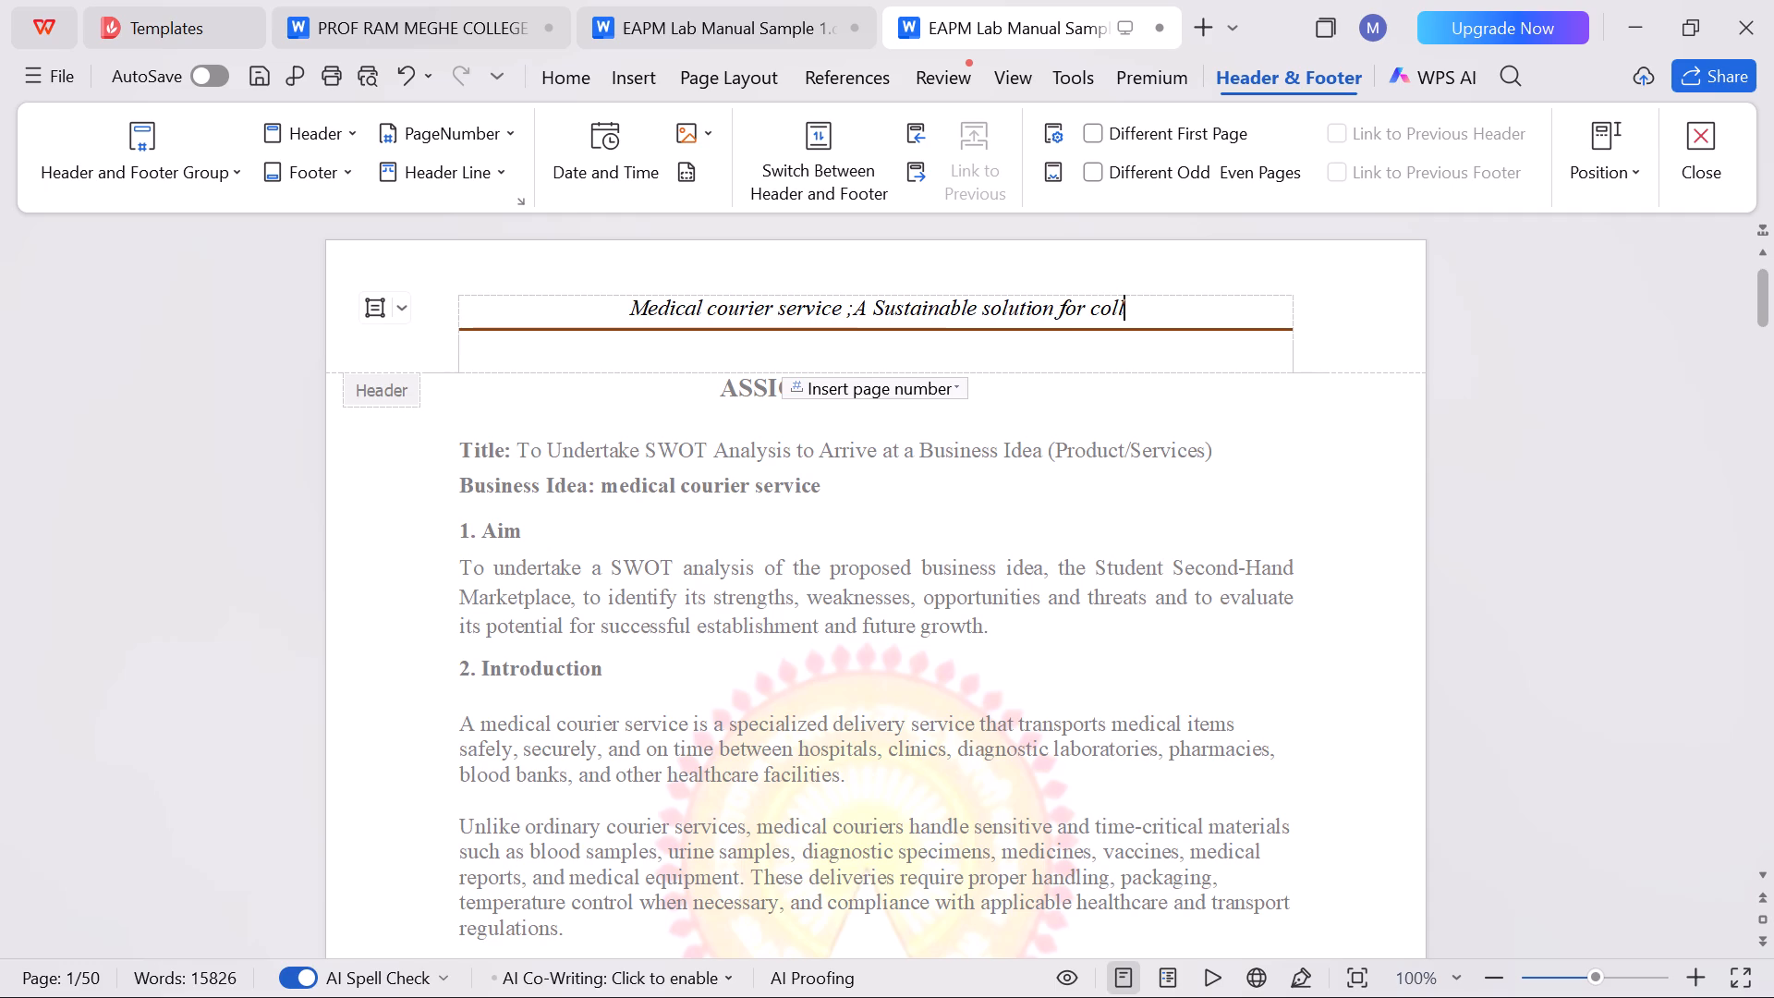
pyautogui.write('ecting')
pyautogui.press('space')
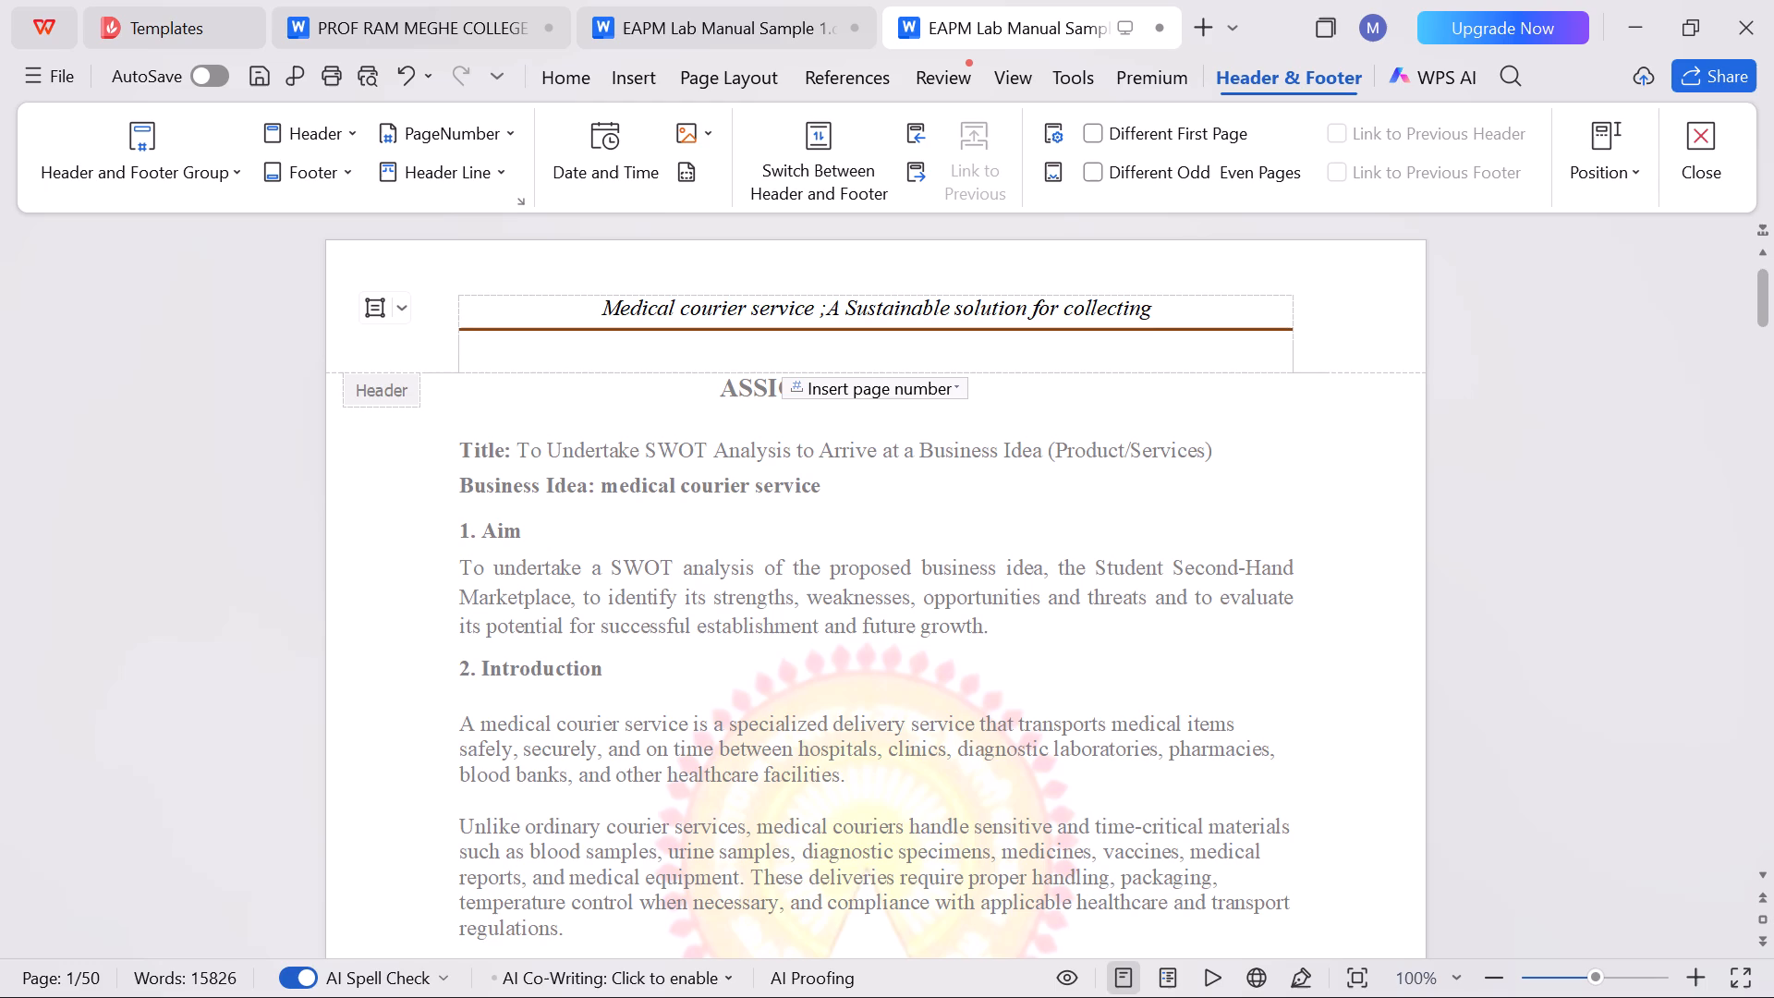
pyautogui.write('res')
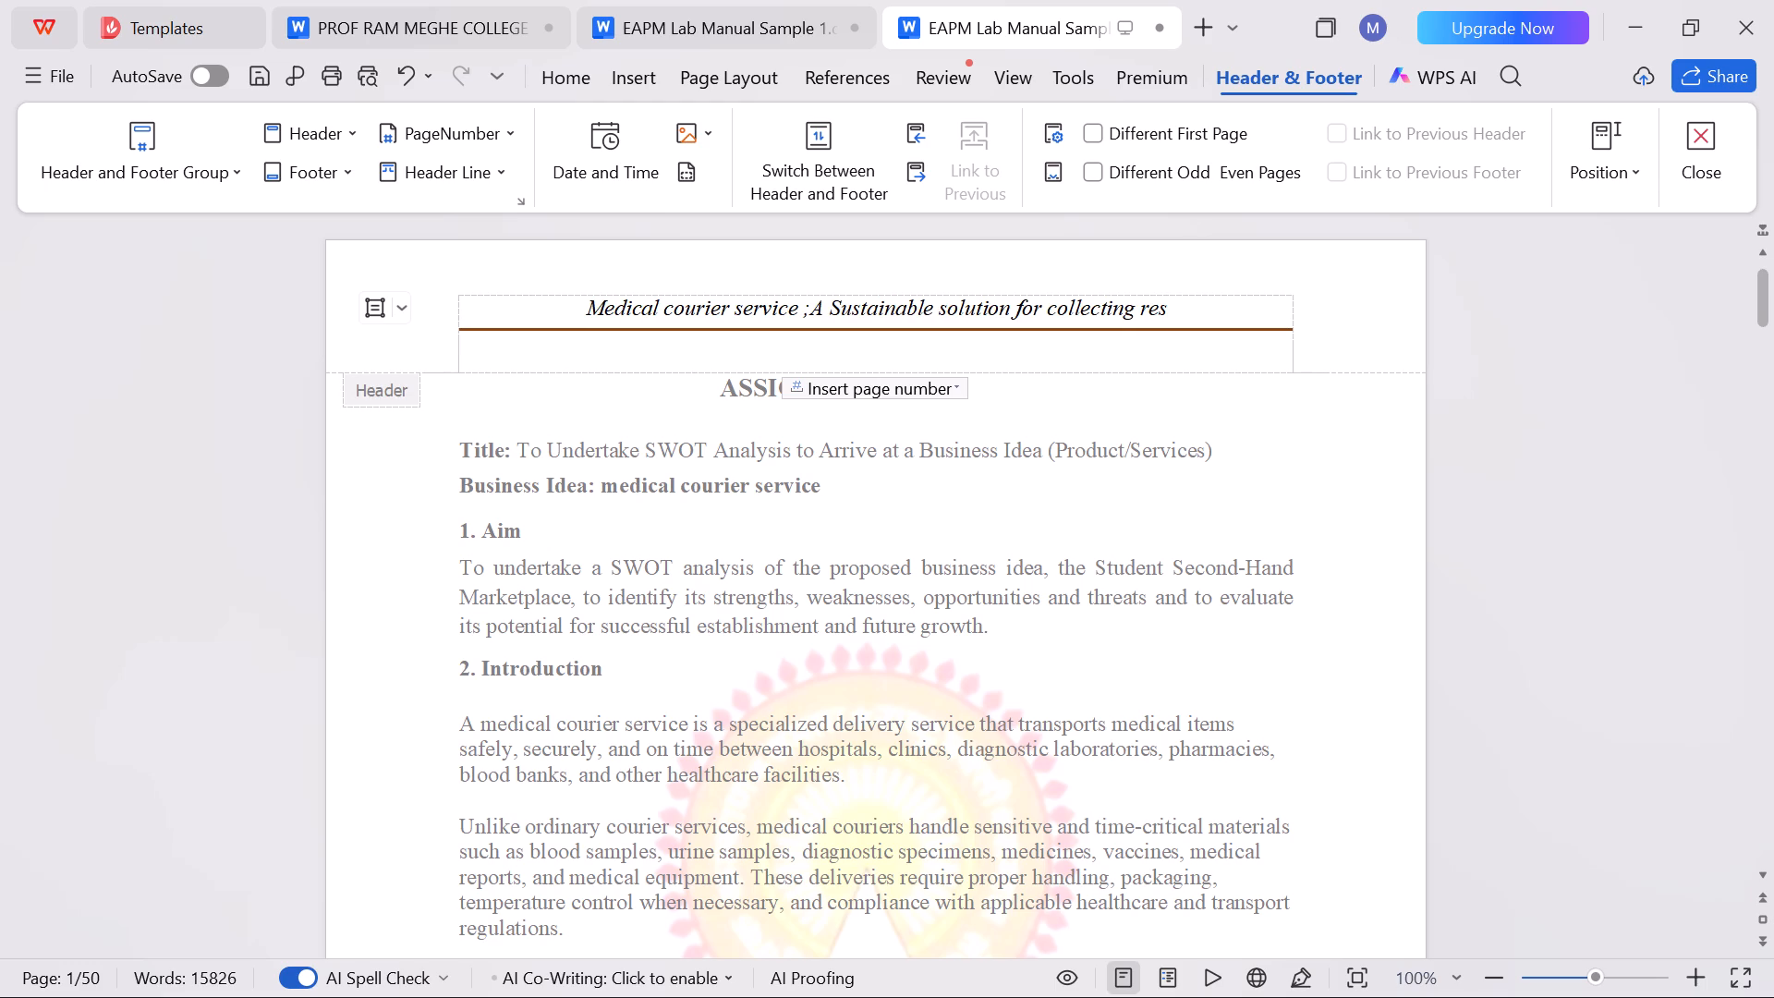
pyautogui.press('BackSpace')
pyautogui.write('using')
pyautogui.press('space')
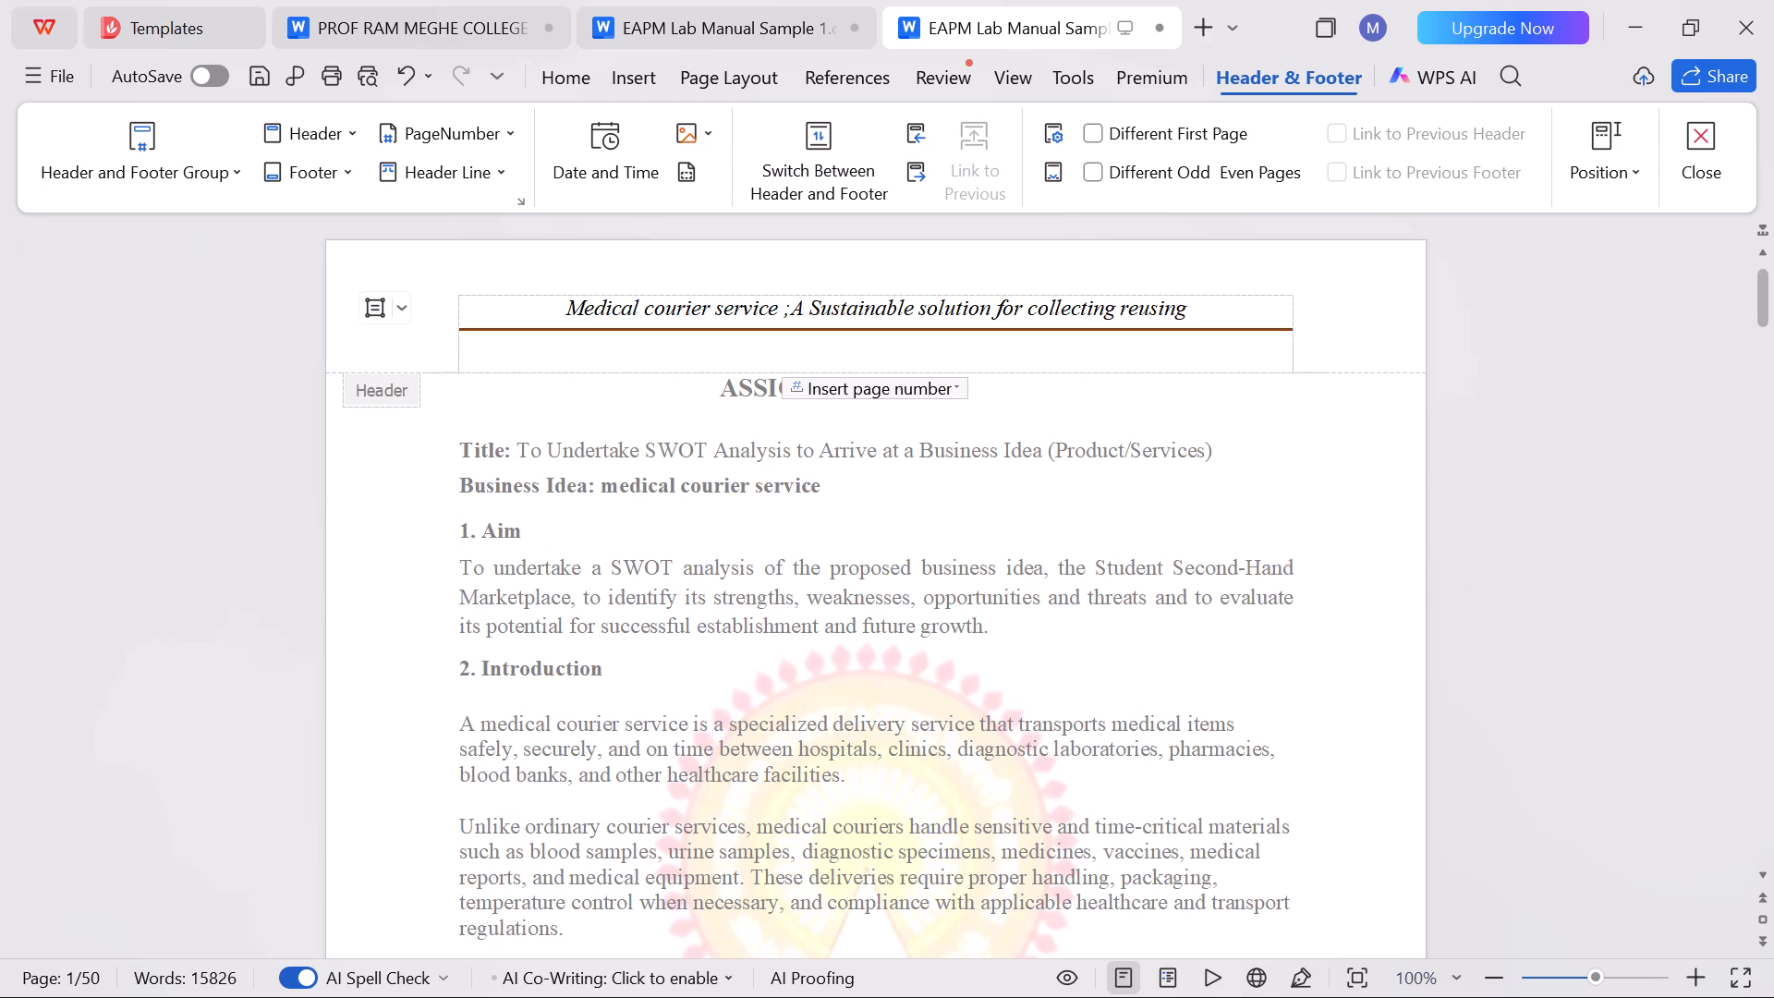
pyautogui.press('a')
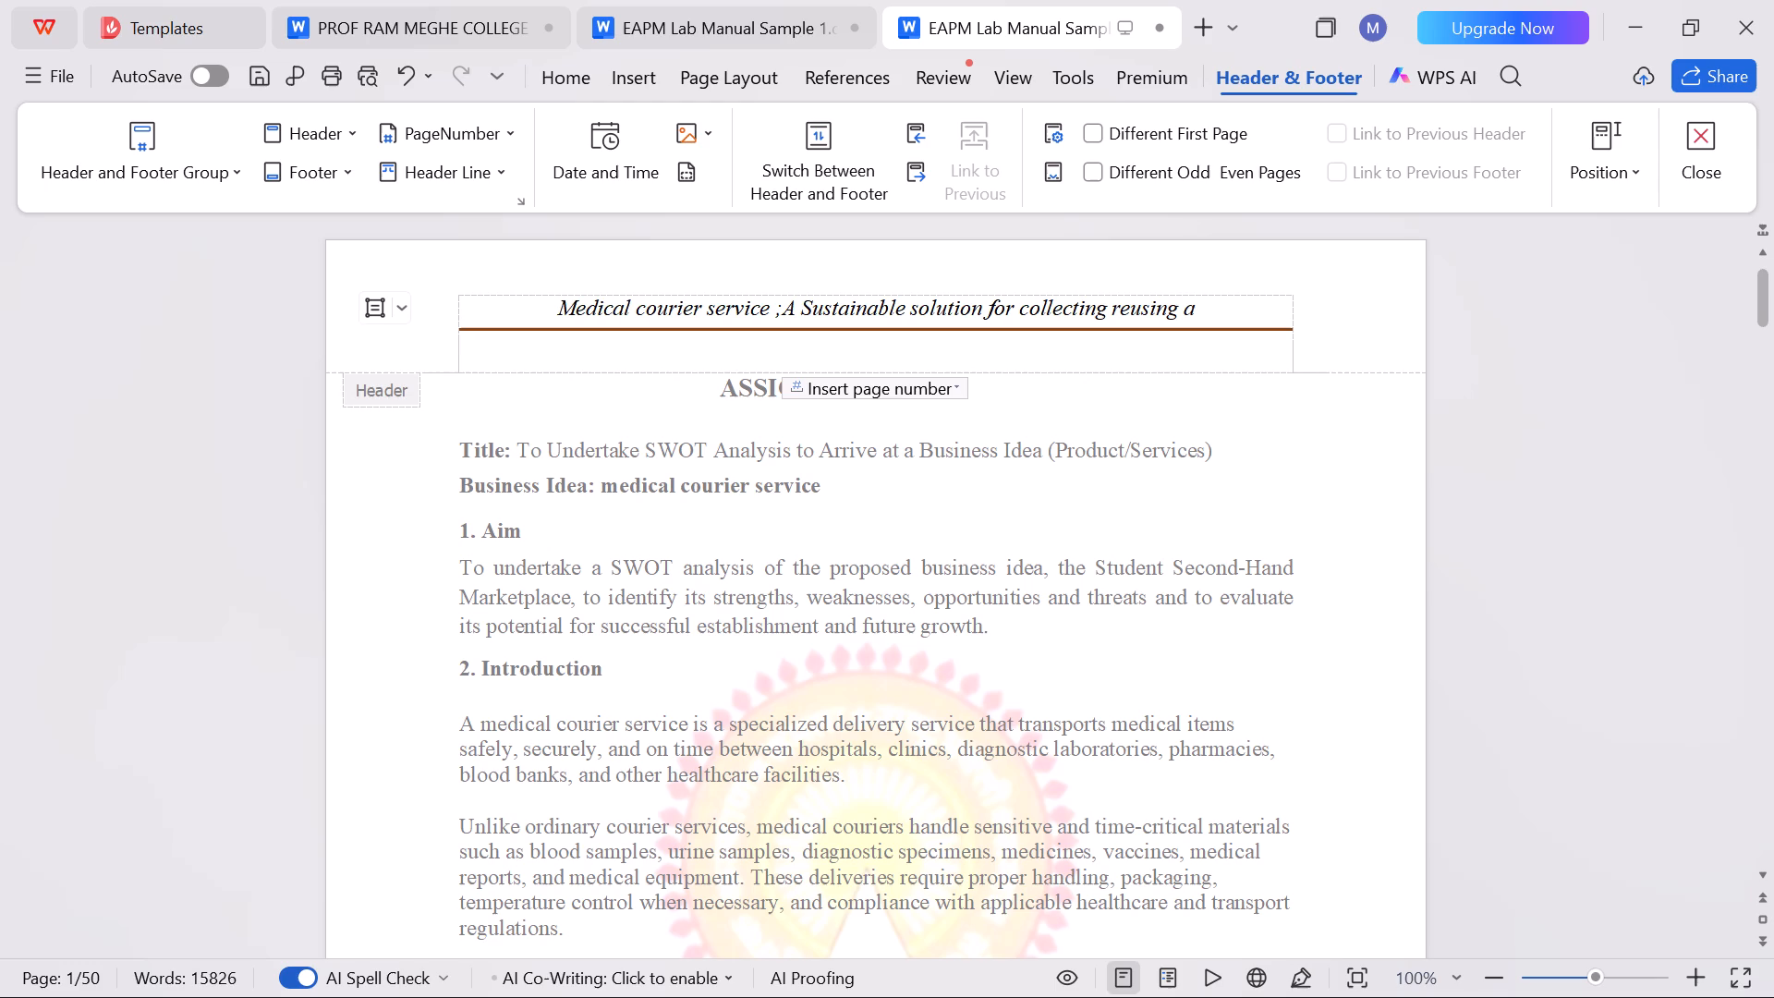
pyautogui.write('nd ma')
pyautogui.write('nge')
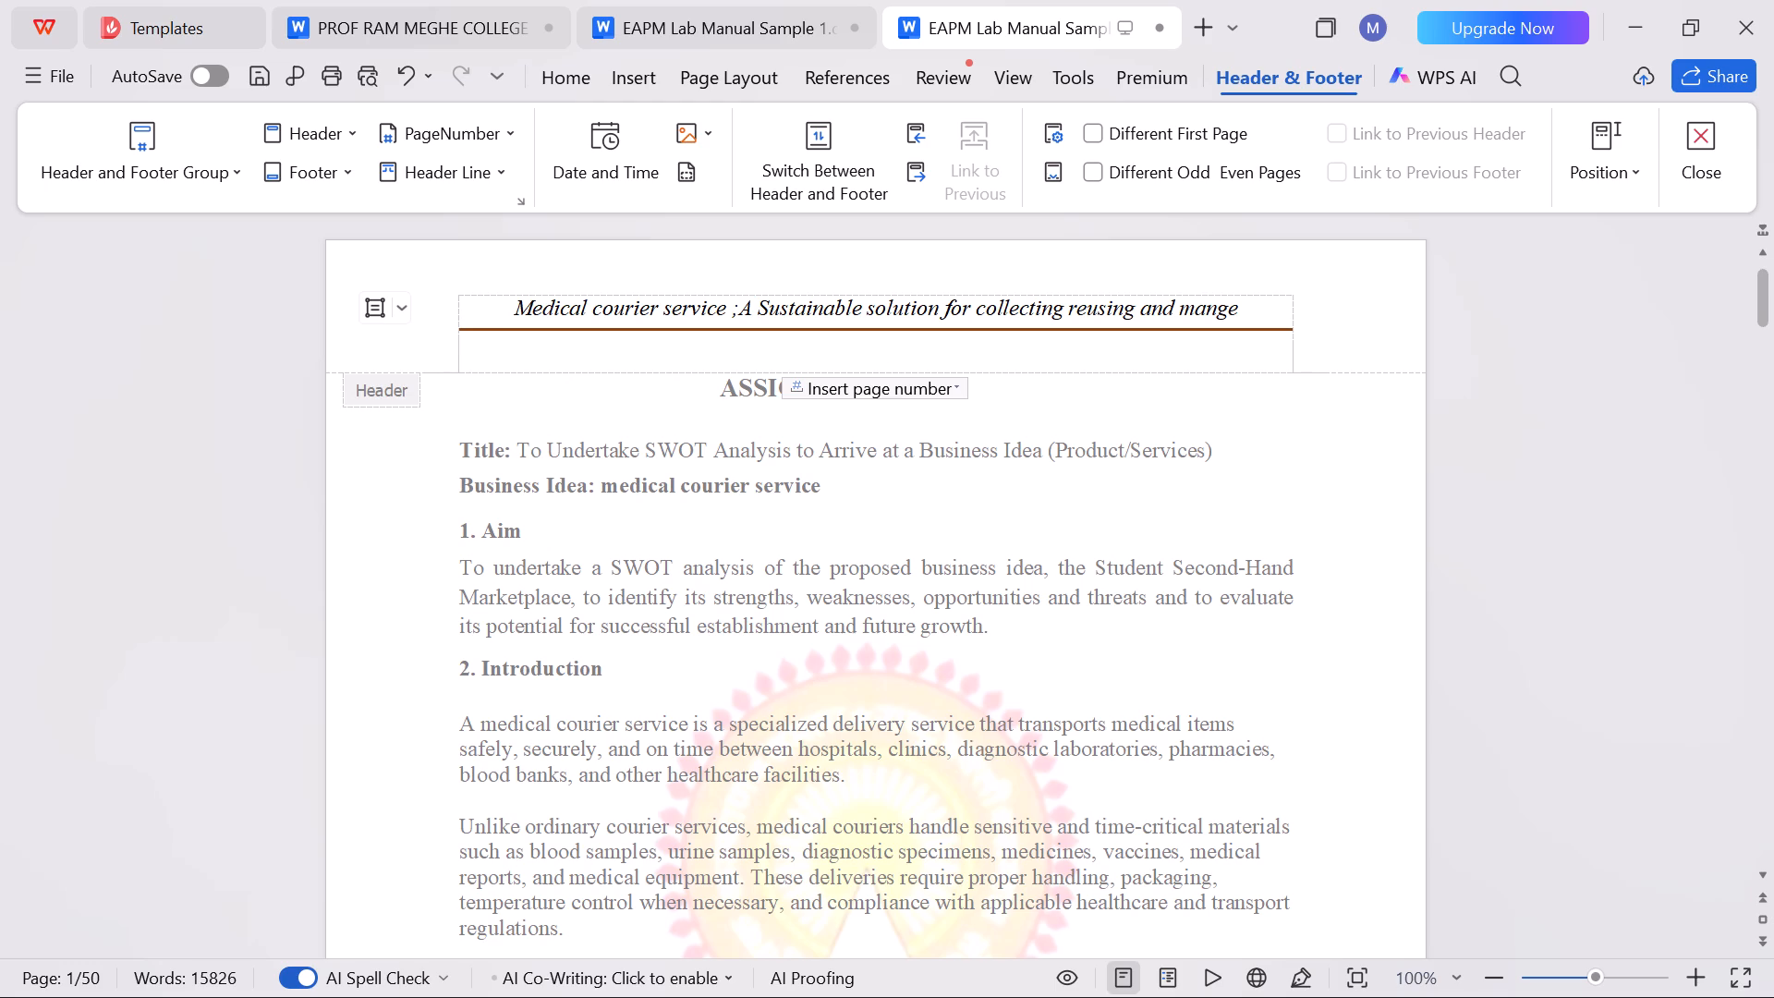
pyautogui.write('ing')
pyautogui.press('space')
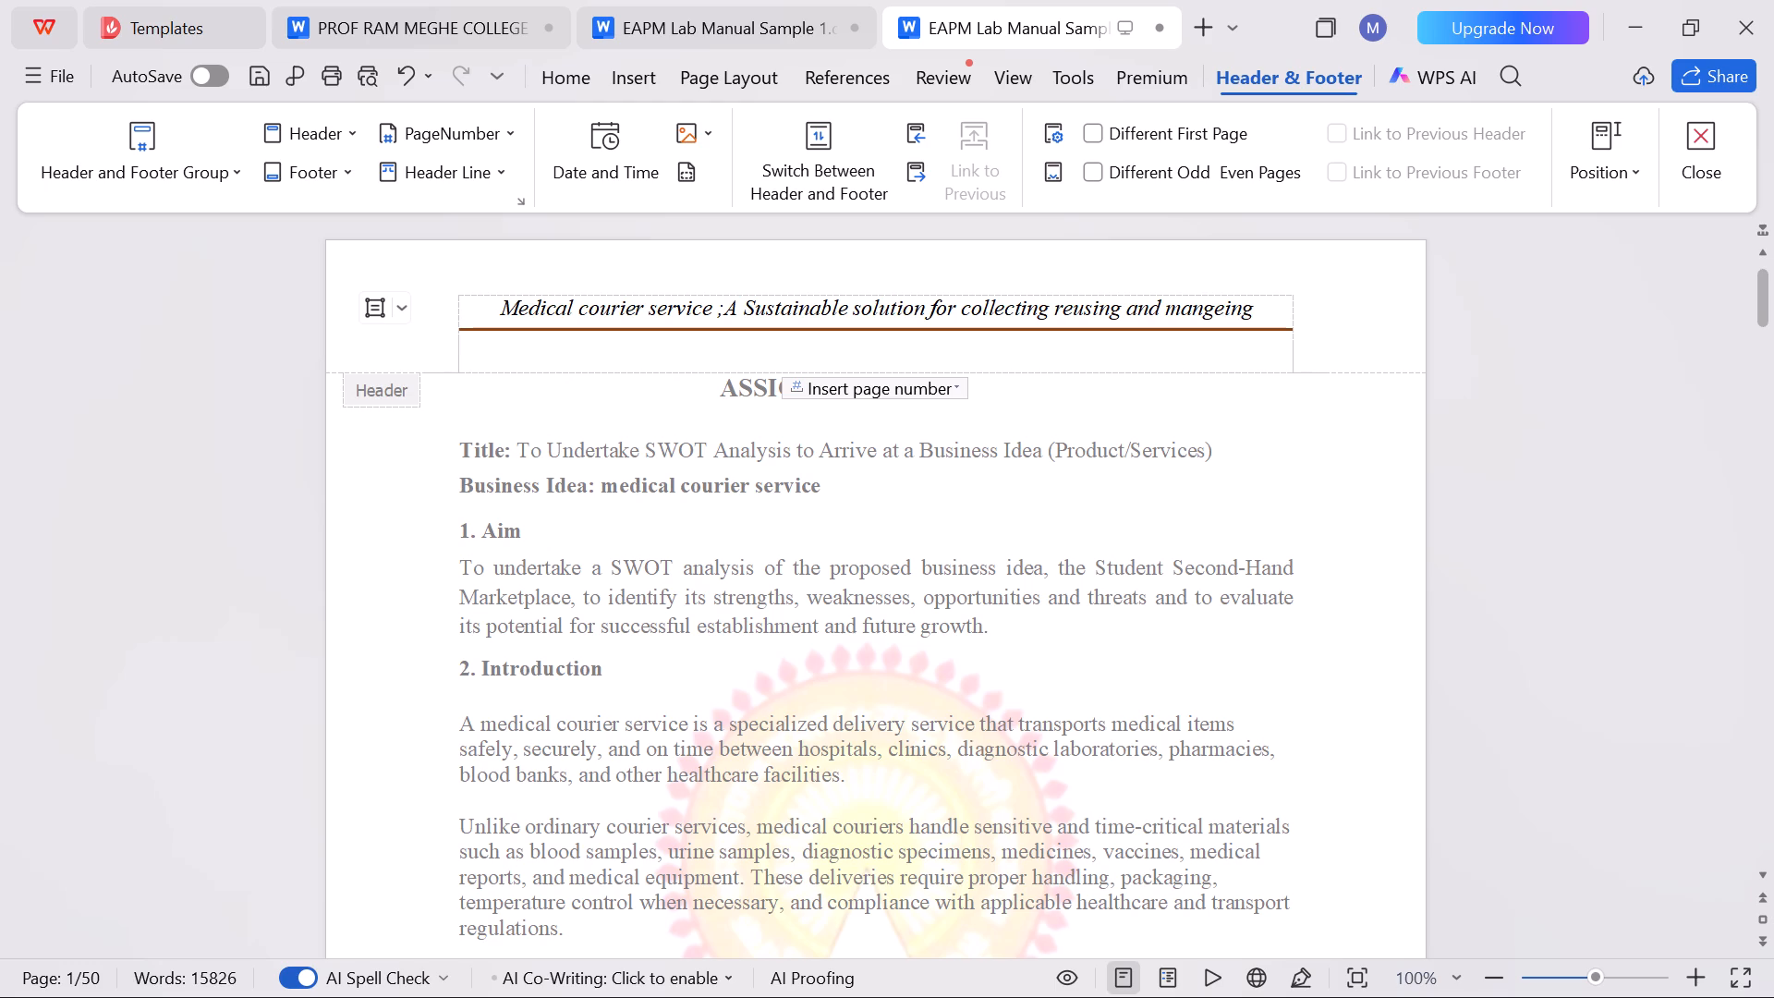
pyautogui.press('e')
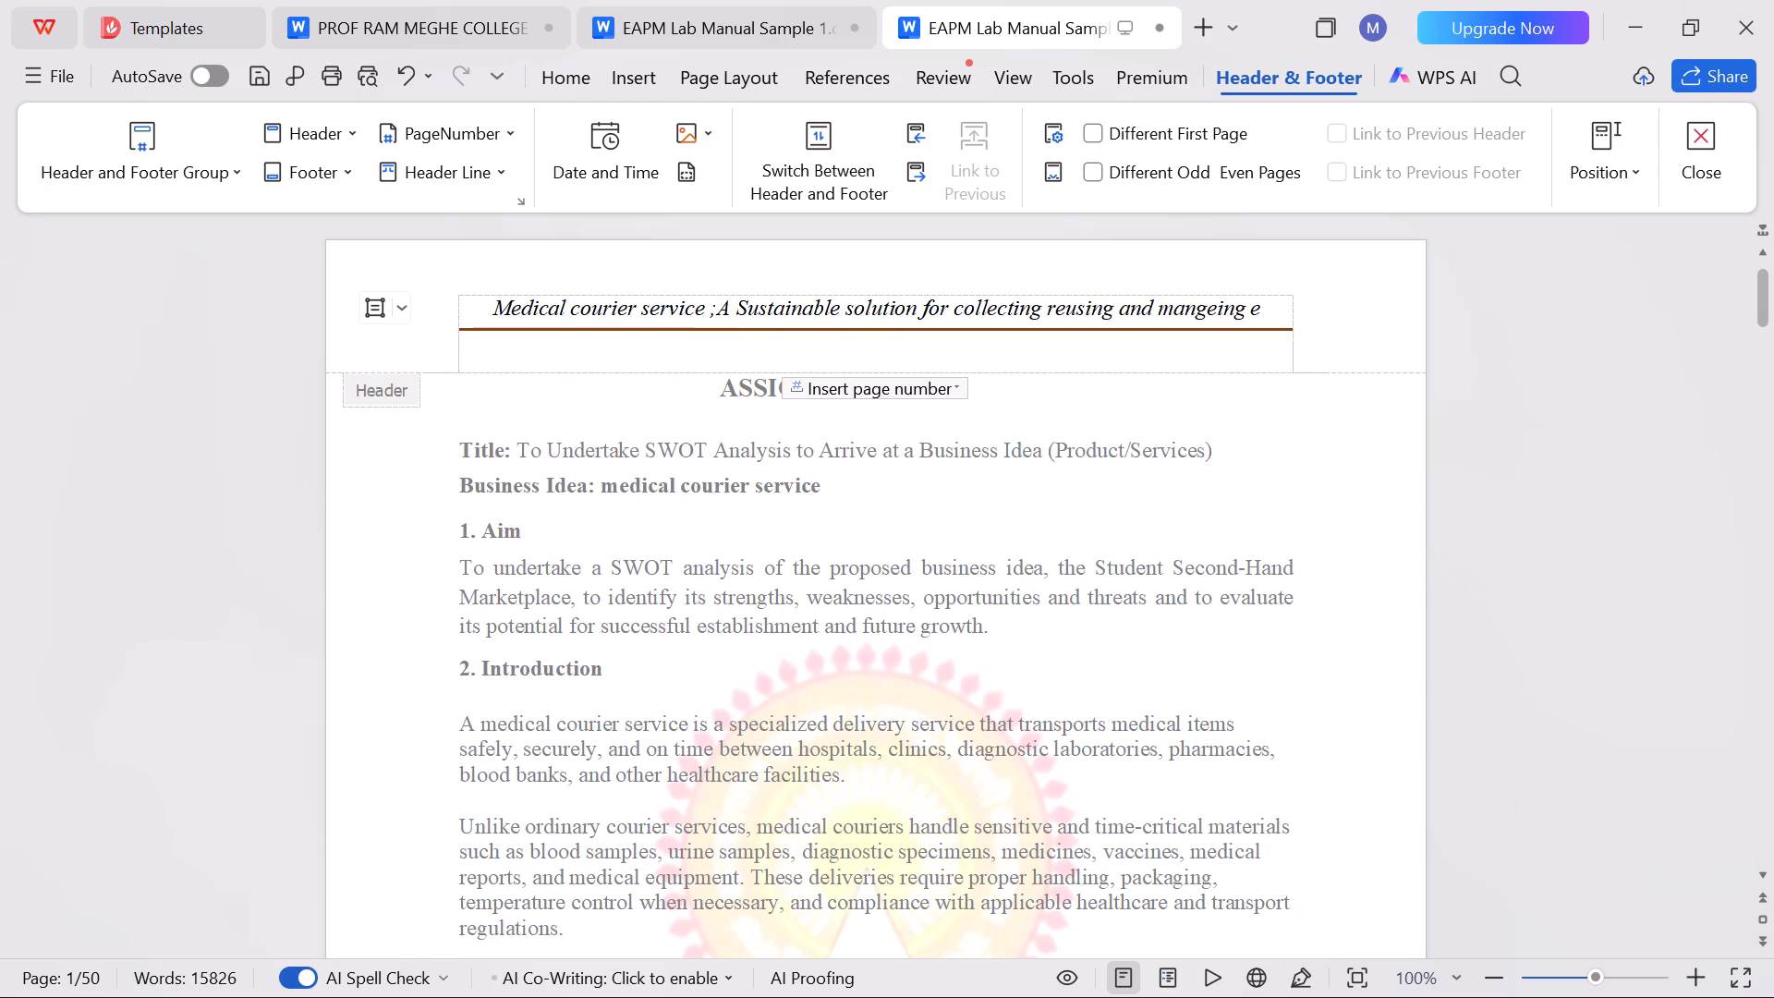
pyautogui.write('le')
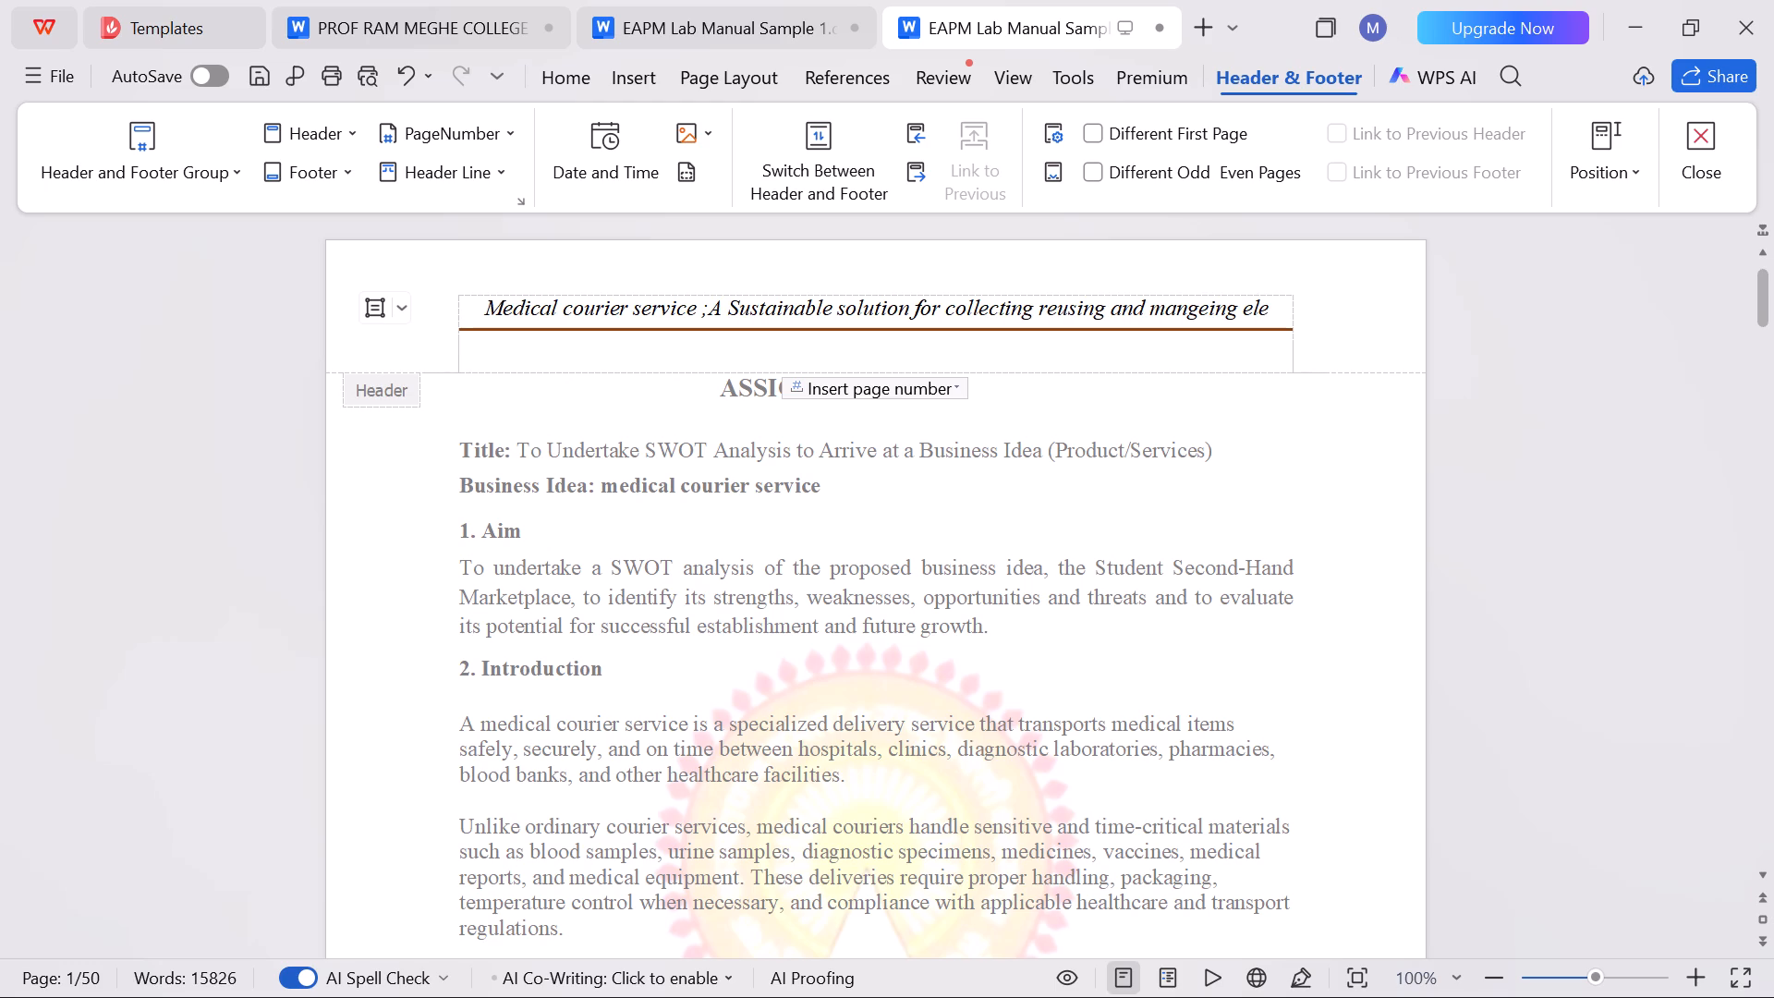
pyautogui.write('ctr')
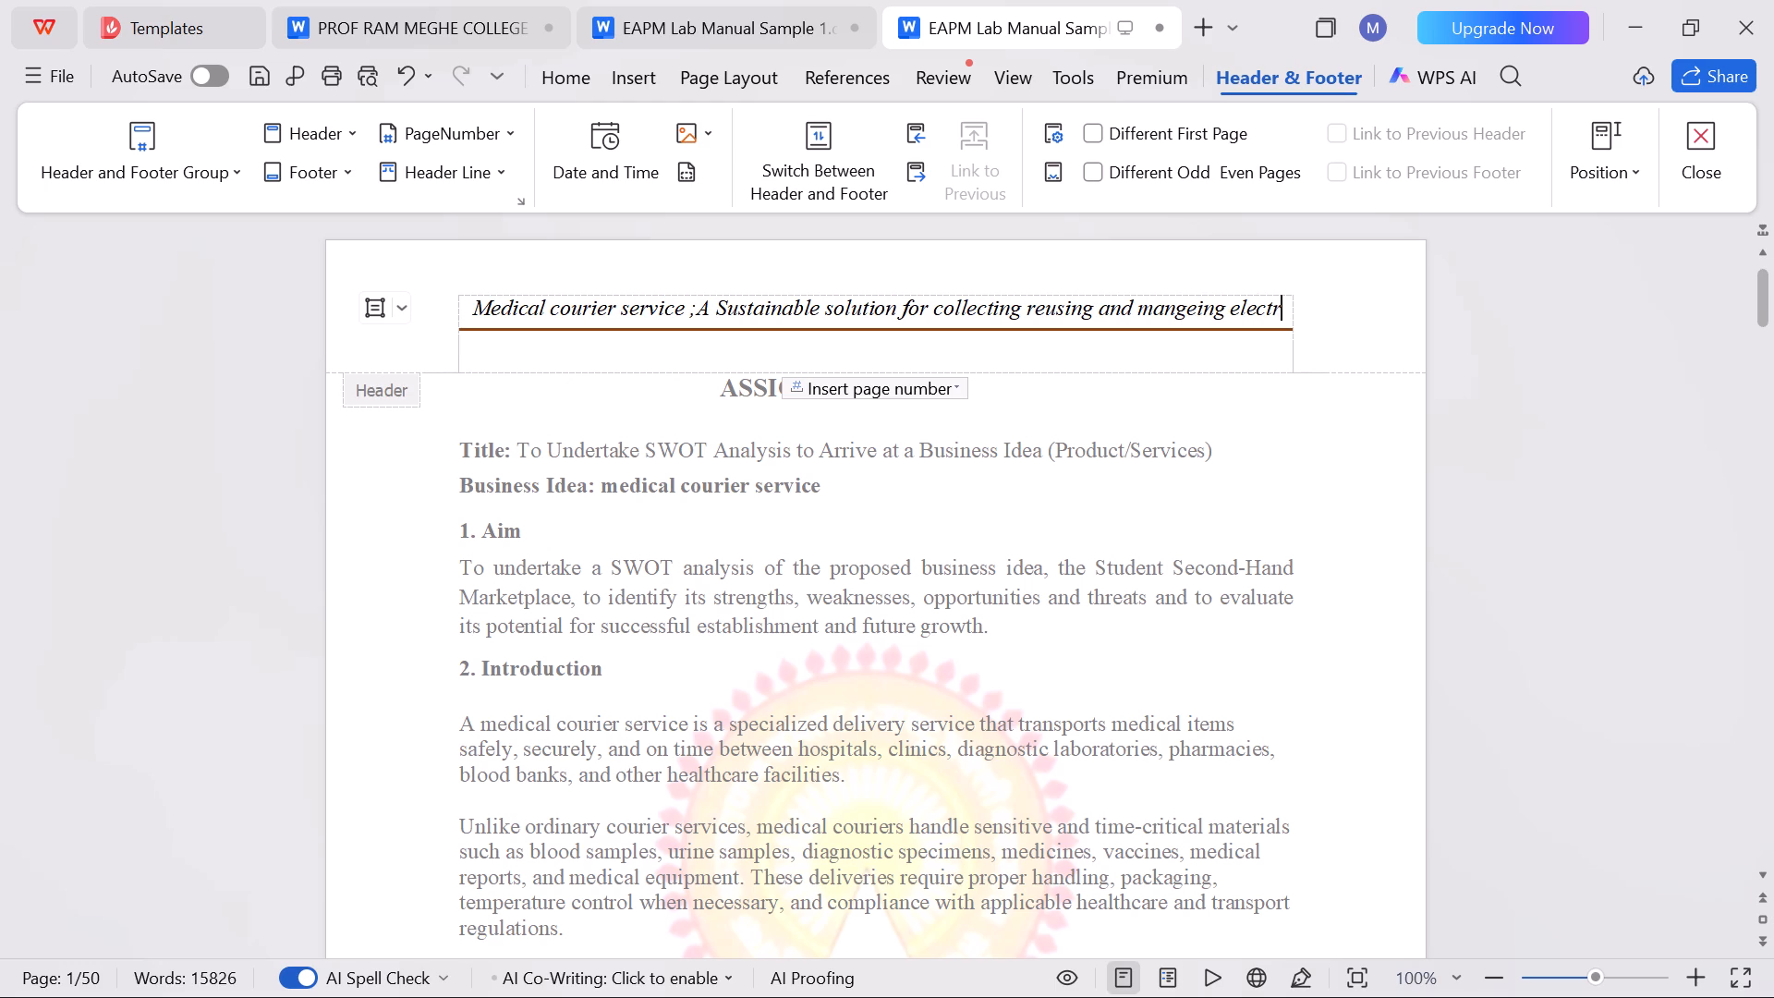
pyautogui.press('o')
pyautogui.write('nic')
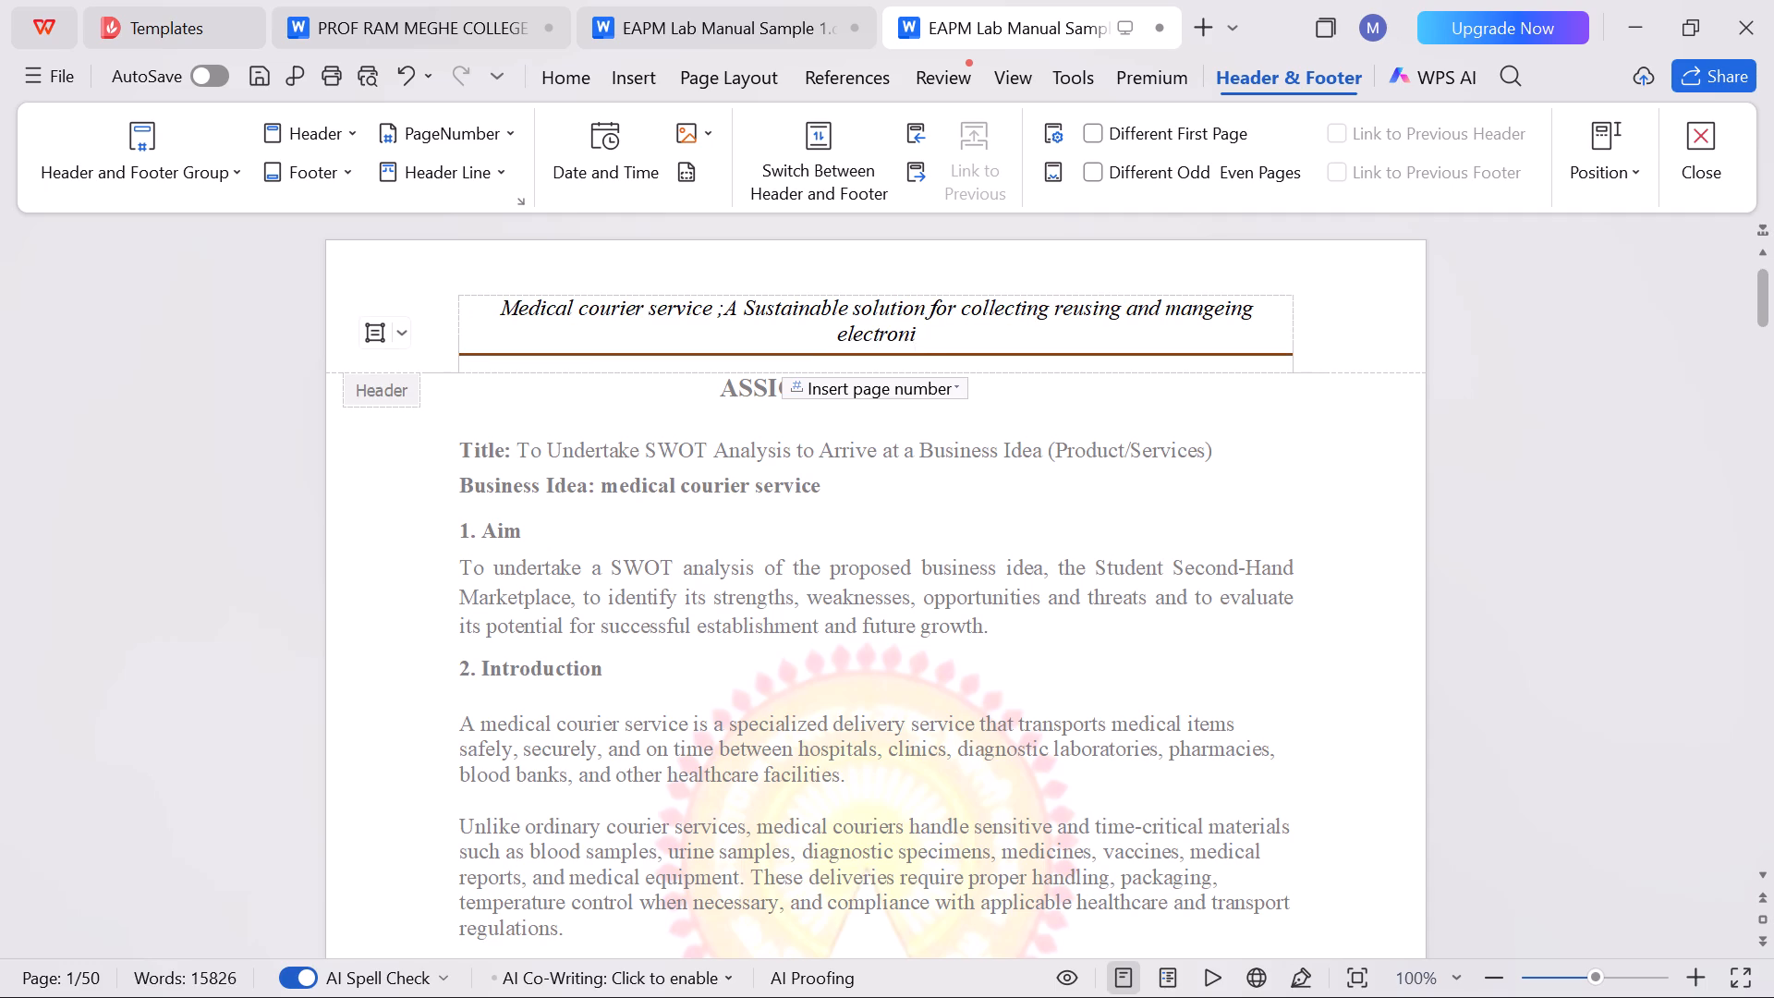
pyautogui.press('space')
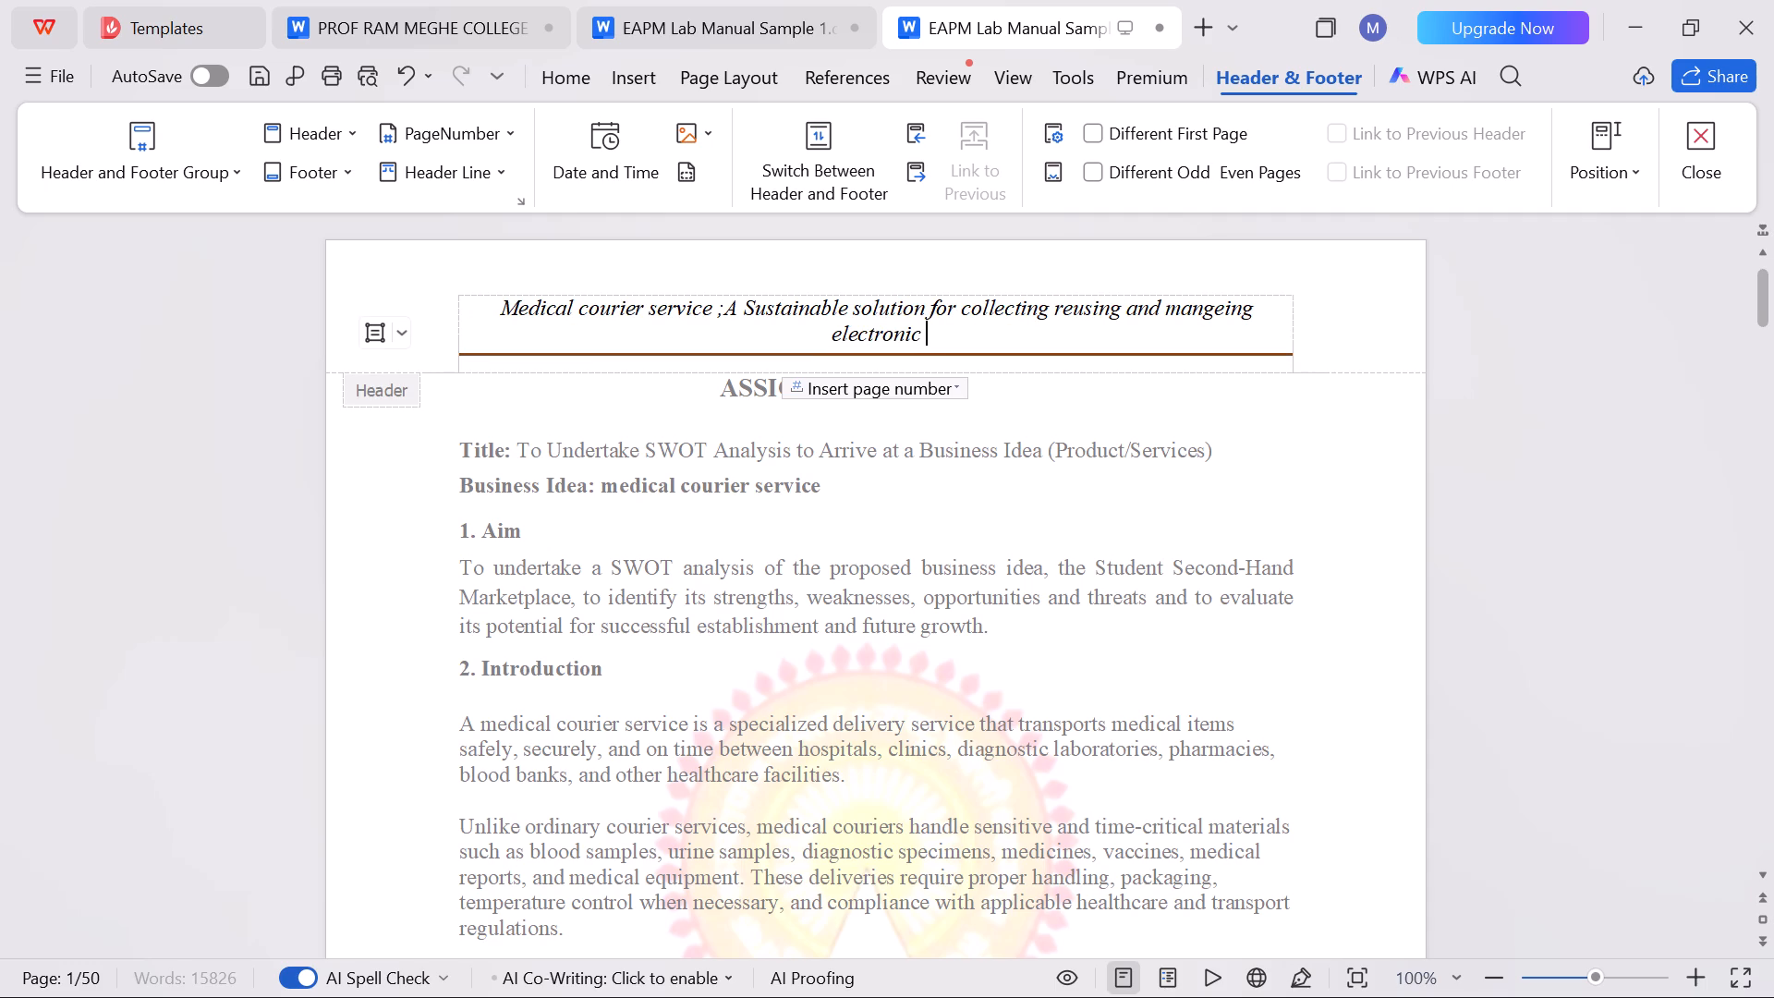
pyautogui.press('BackSpace')
pyautogui.press('BackSpace')
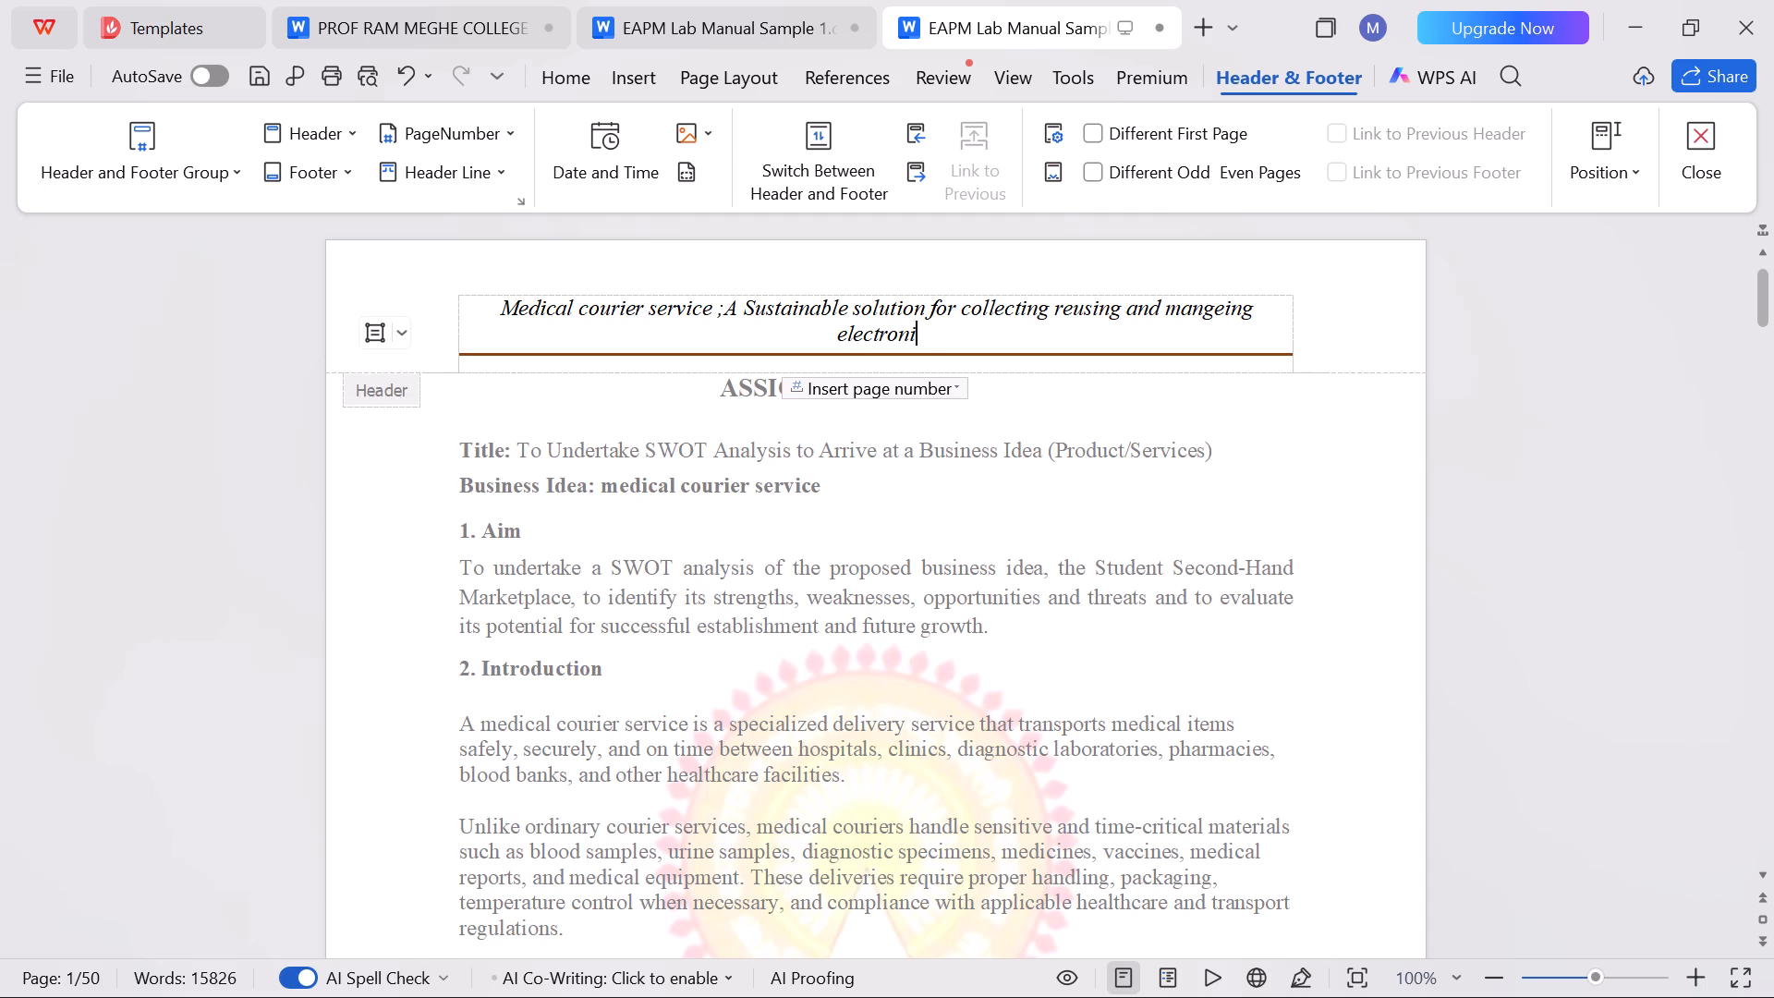
pyautogui.write('c')
pyautogui.press('space')
pyautogui.write('waste')
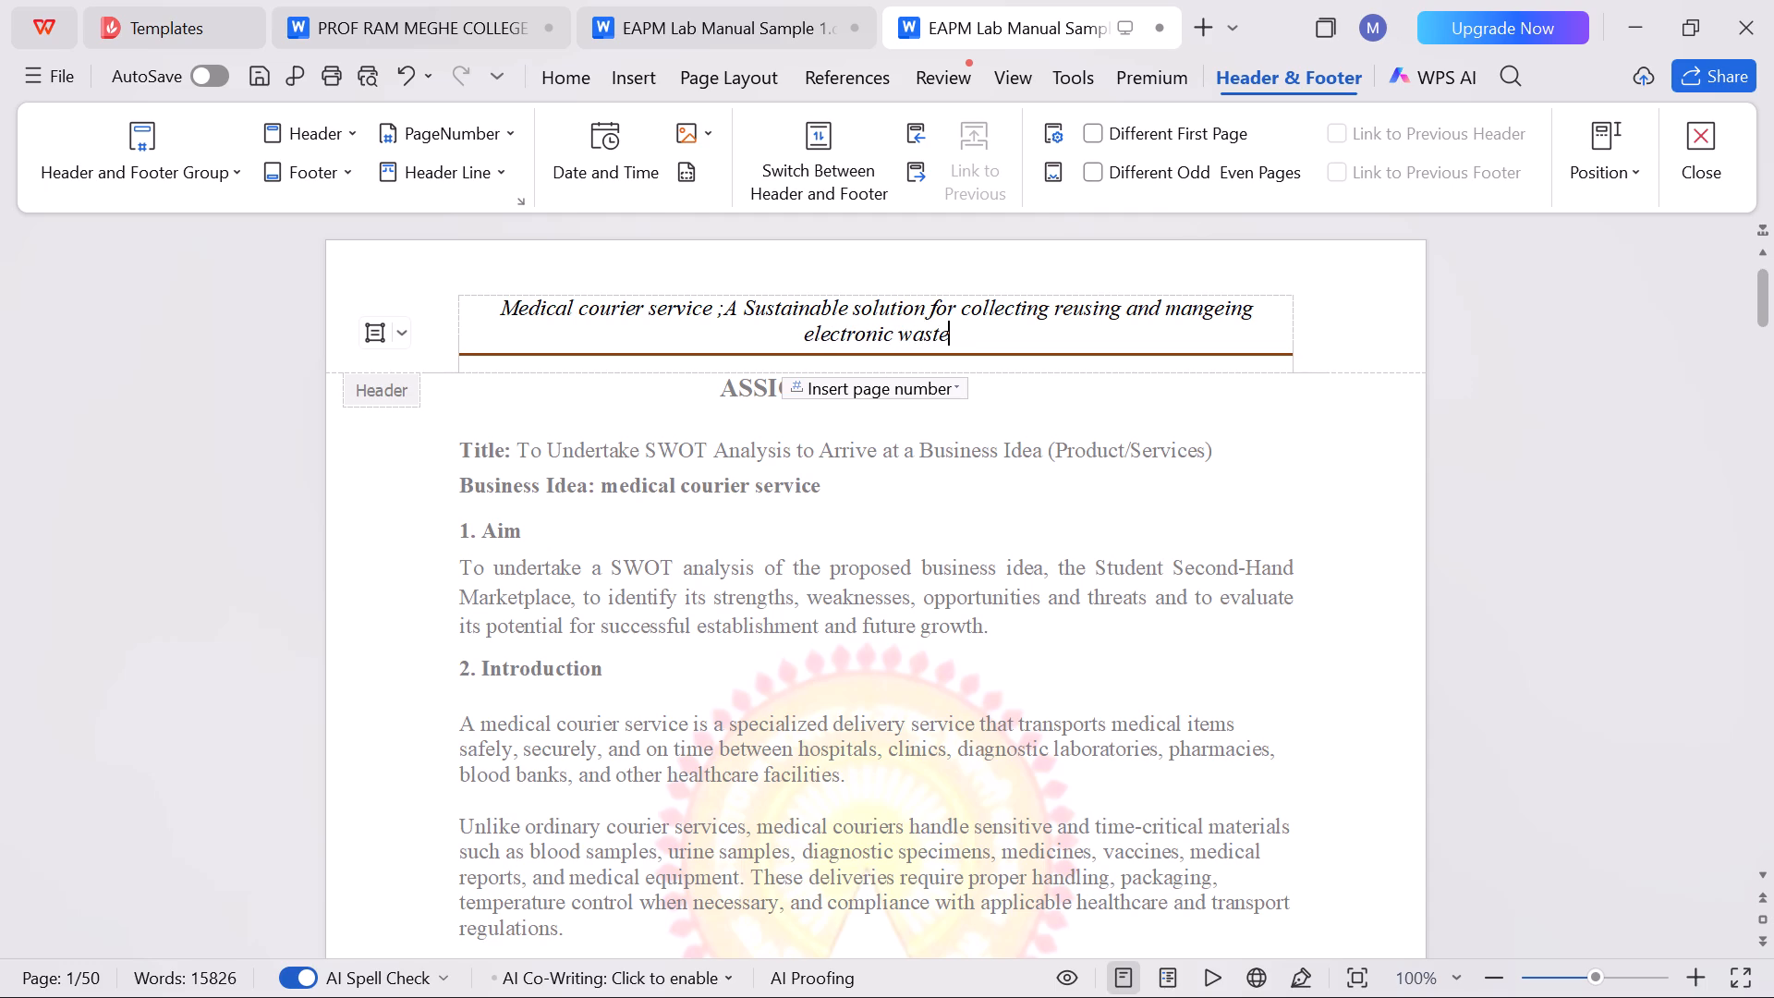
pyautogui.click(1404, 448)
pyautogui.doubleClick(1319, 433)
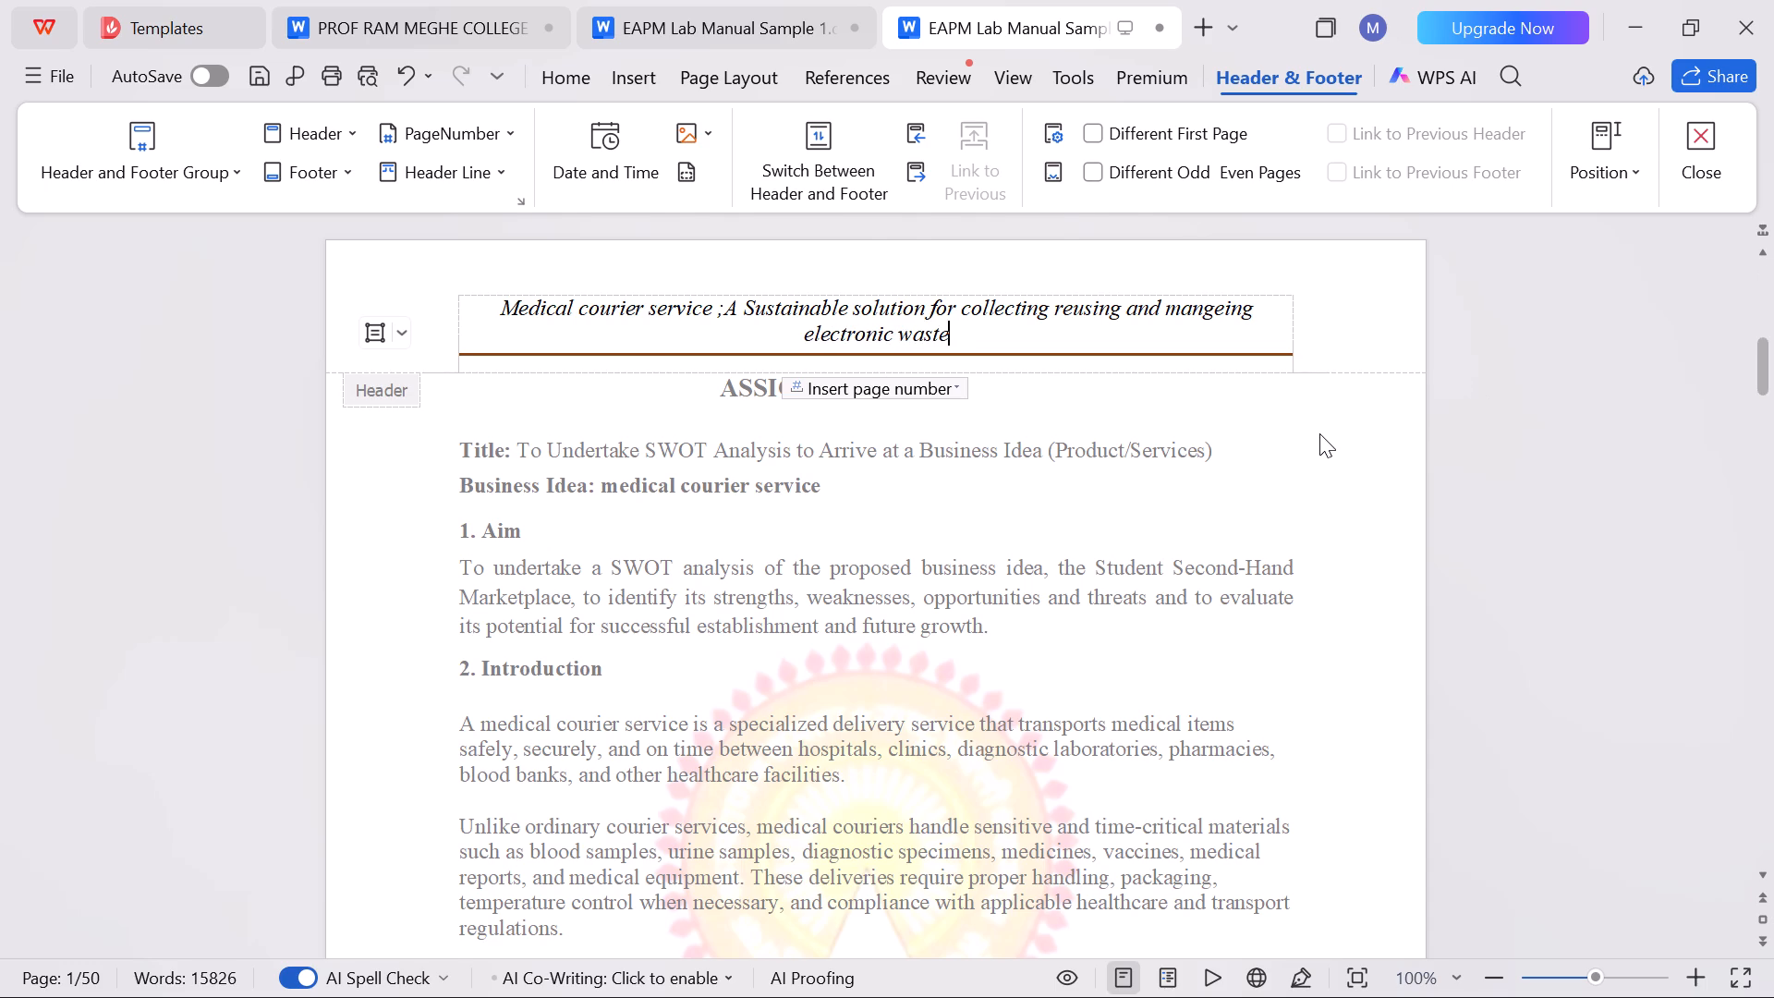
# Go back through Assignment No. 1 to its first page and check the new header and opening sections.
pyautogui.scroll(5, 1360, 323)
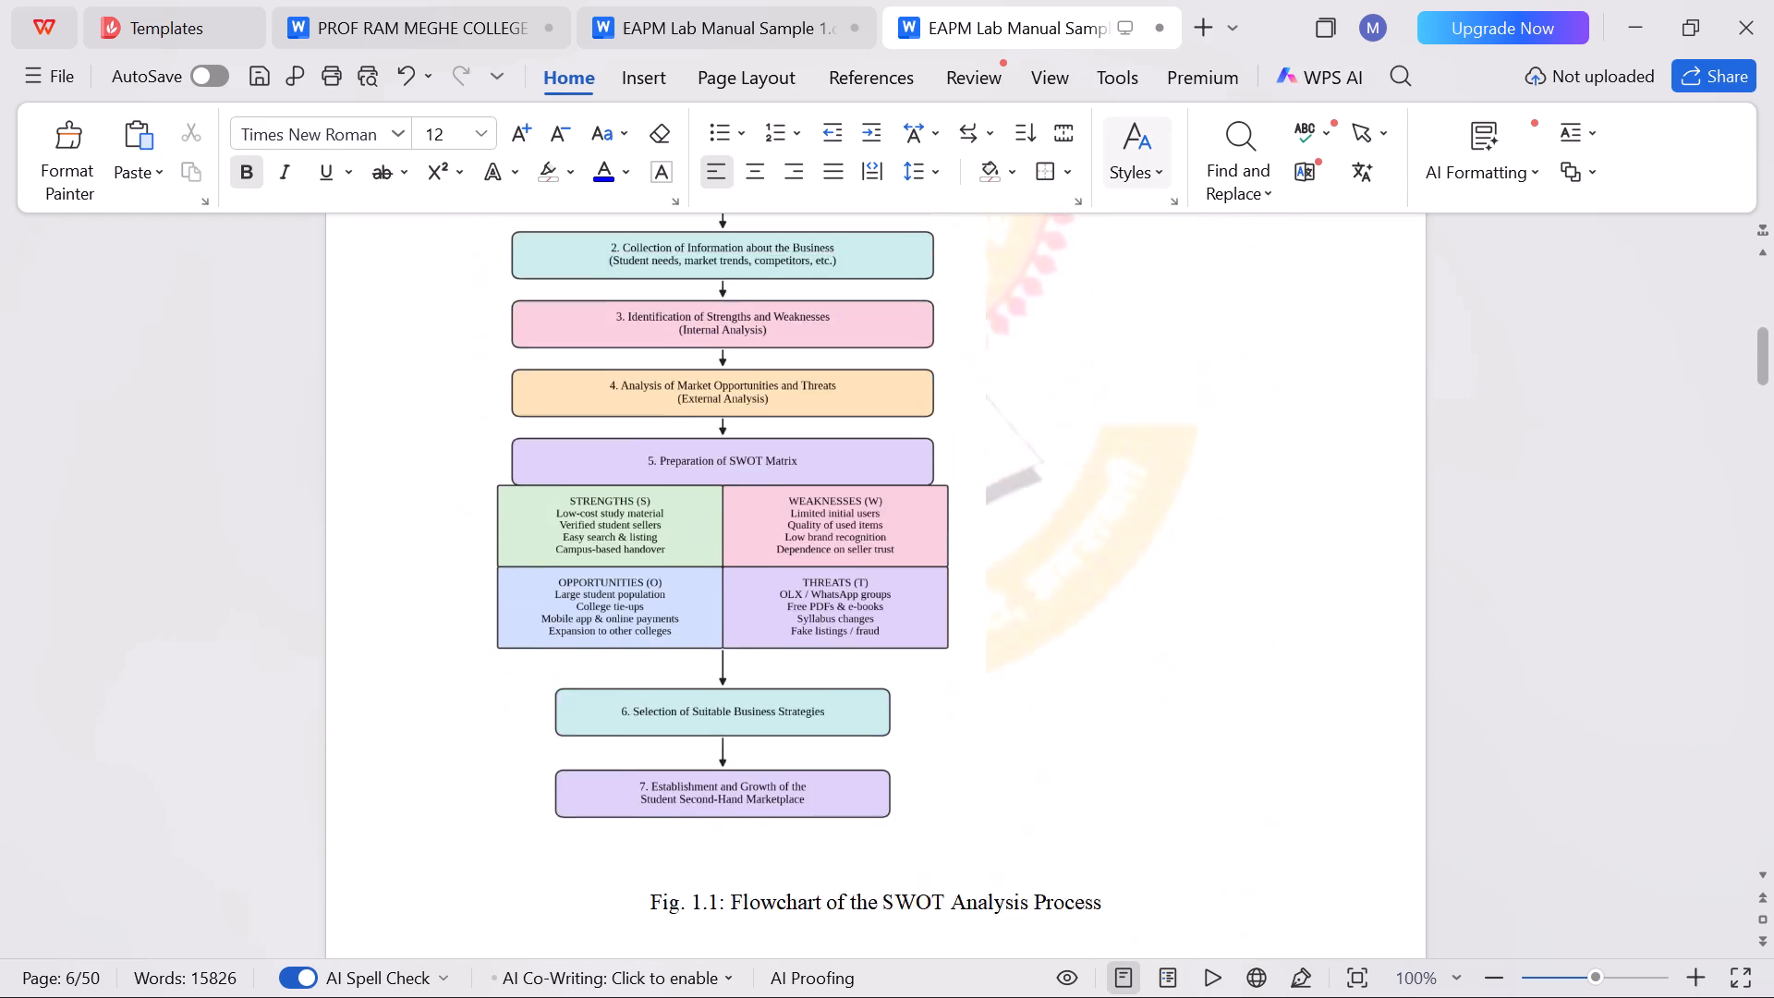
pyautogui.scroll(18, 1360, 323)
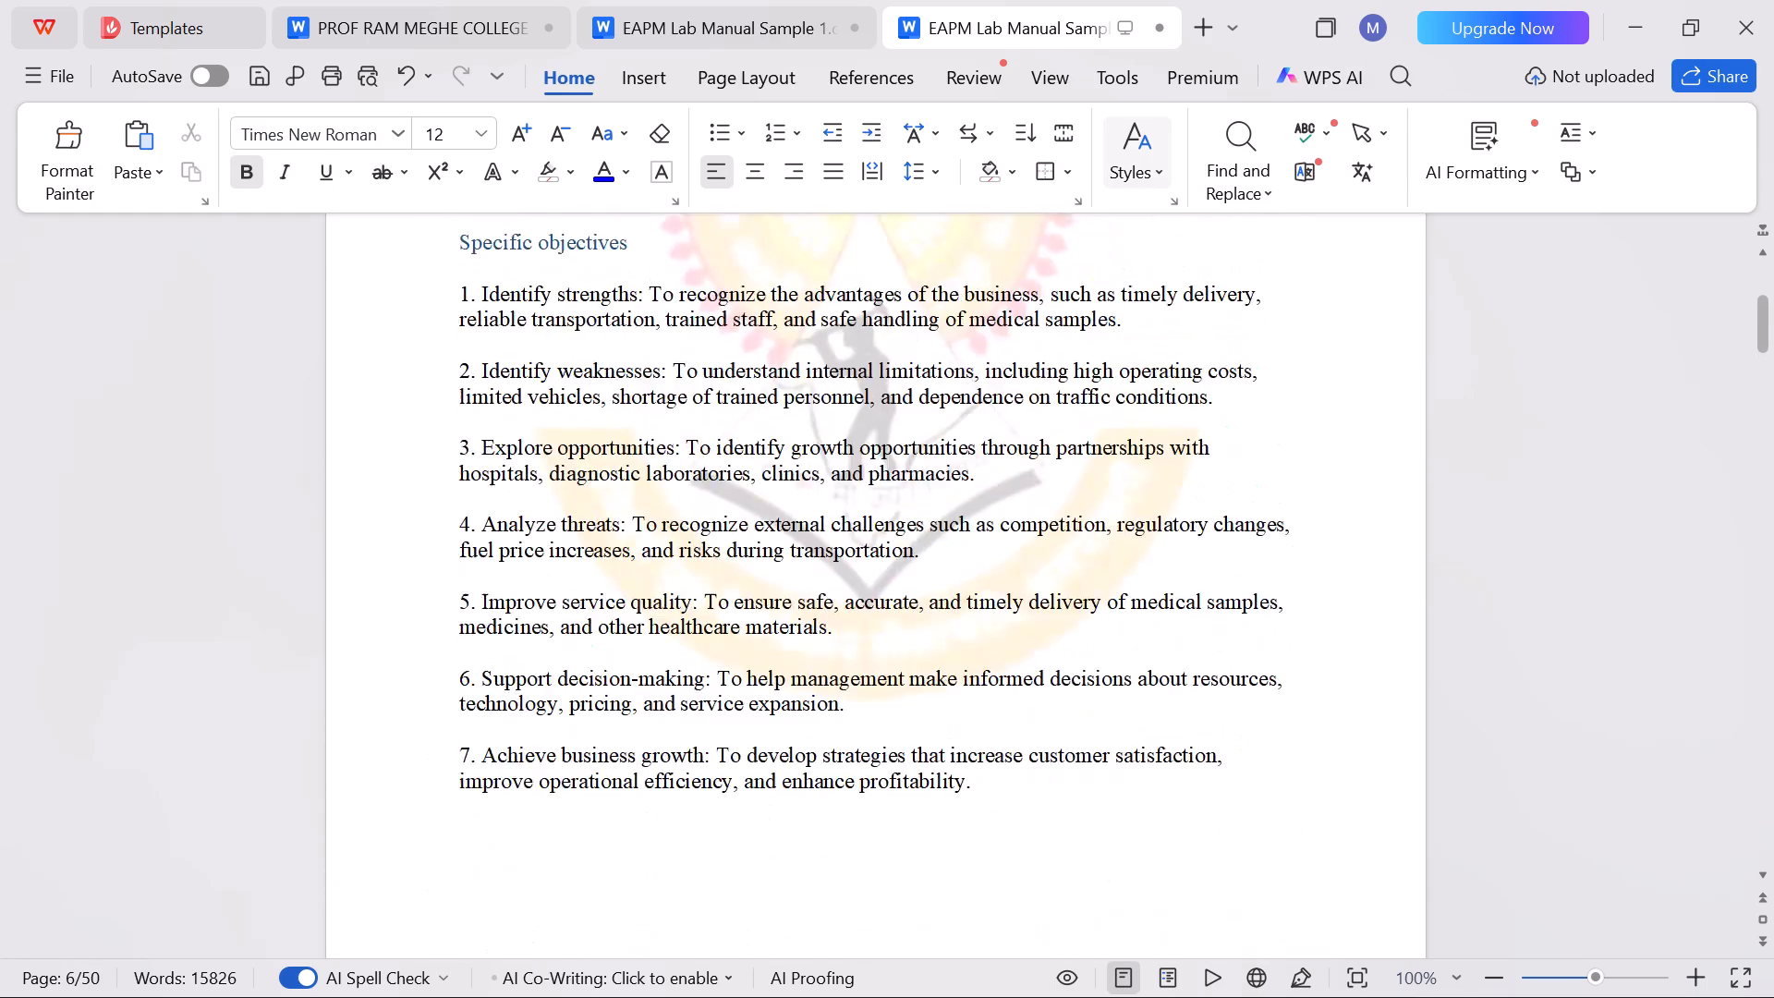
pyautogui.scroll(10, 1360, 323)
pyautogui.scroll(11, 1360, 323)
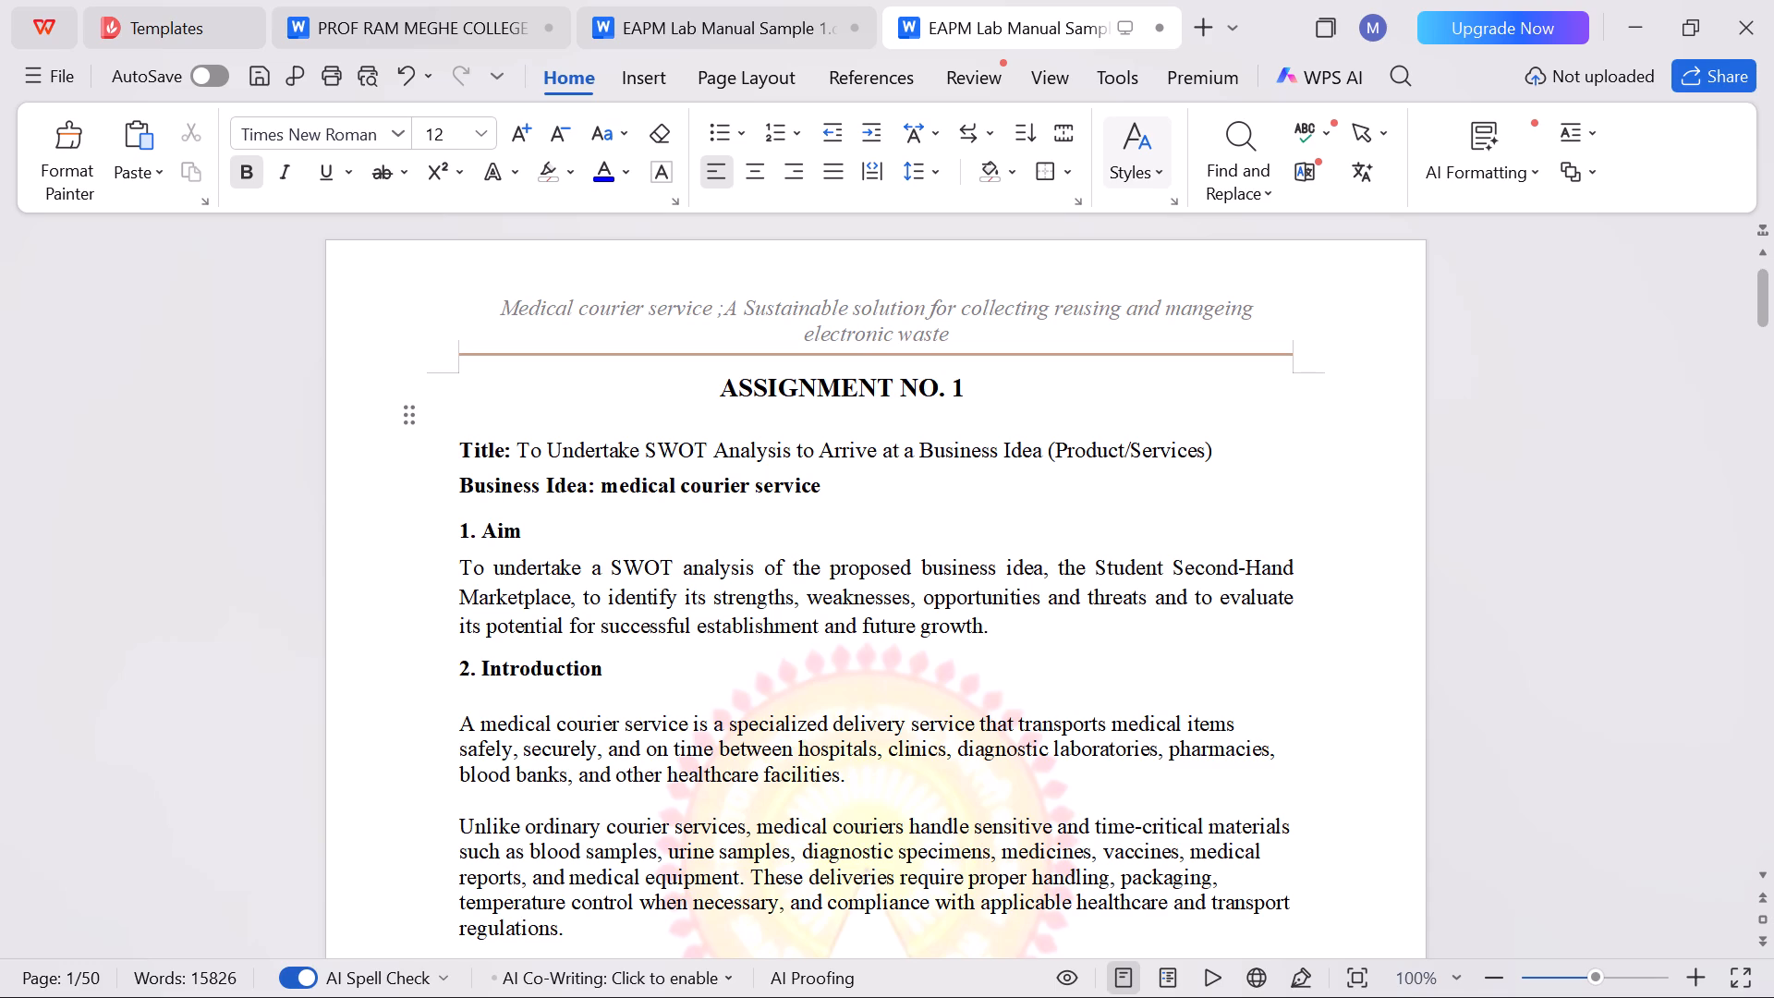
pyautogui.scroll(-5, 1334, 538)
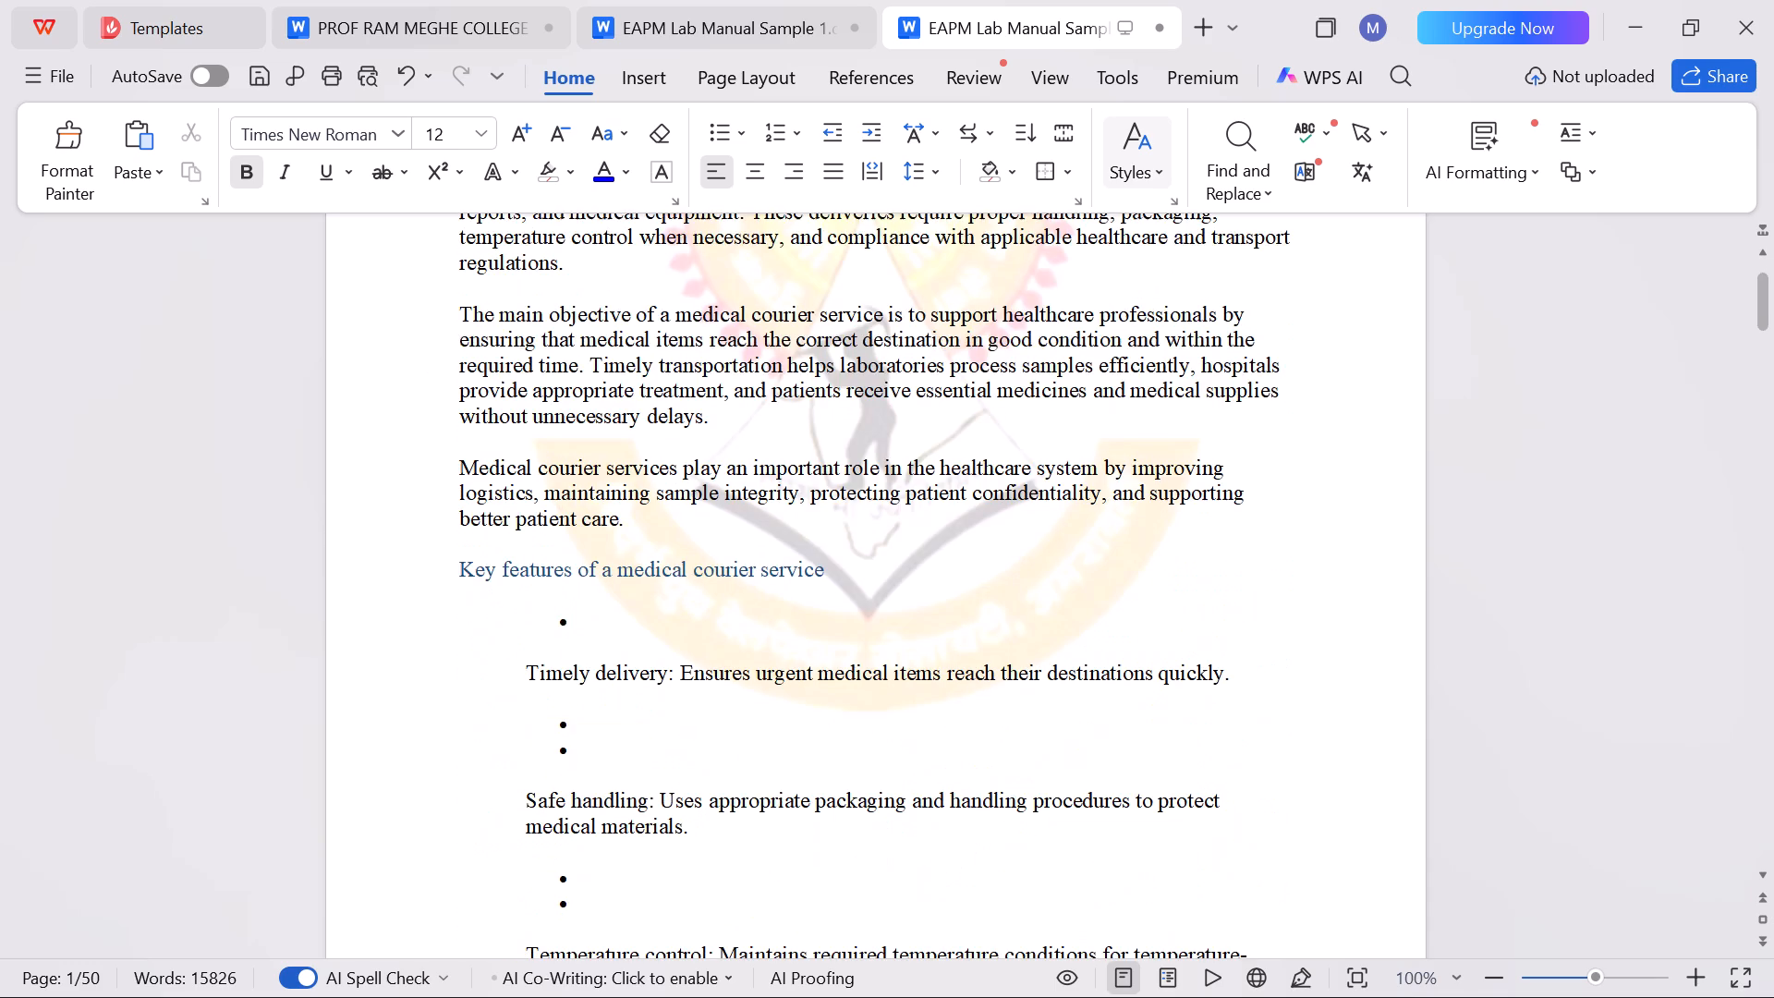
pyautogui.scroll(-2, 1334, 538)
pyautogui.scroll(5, 1334, 538)
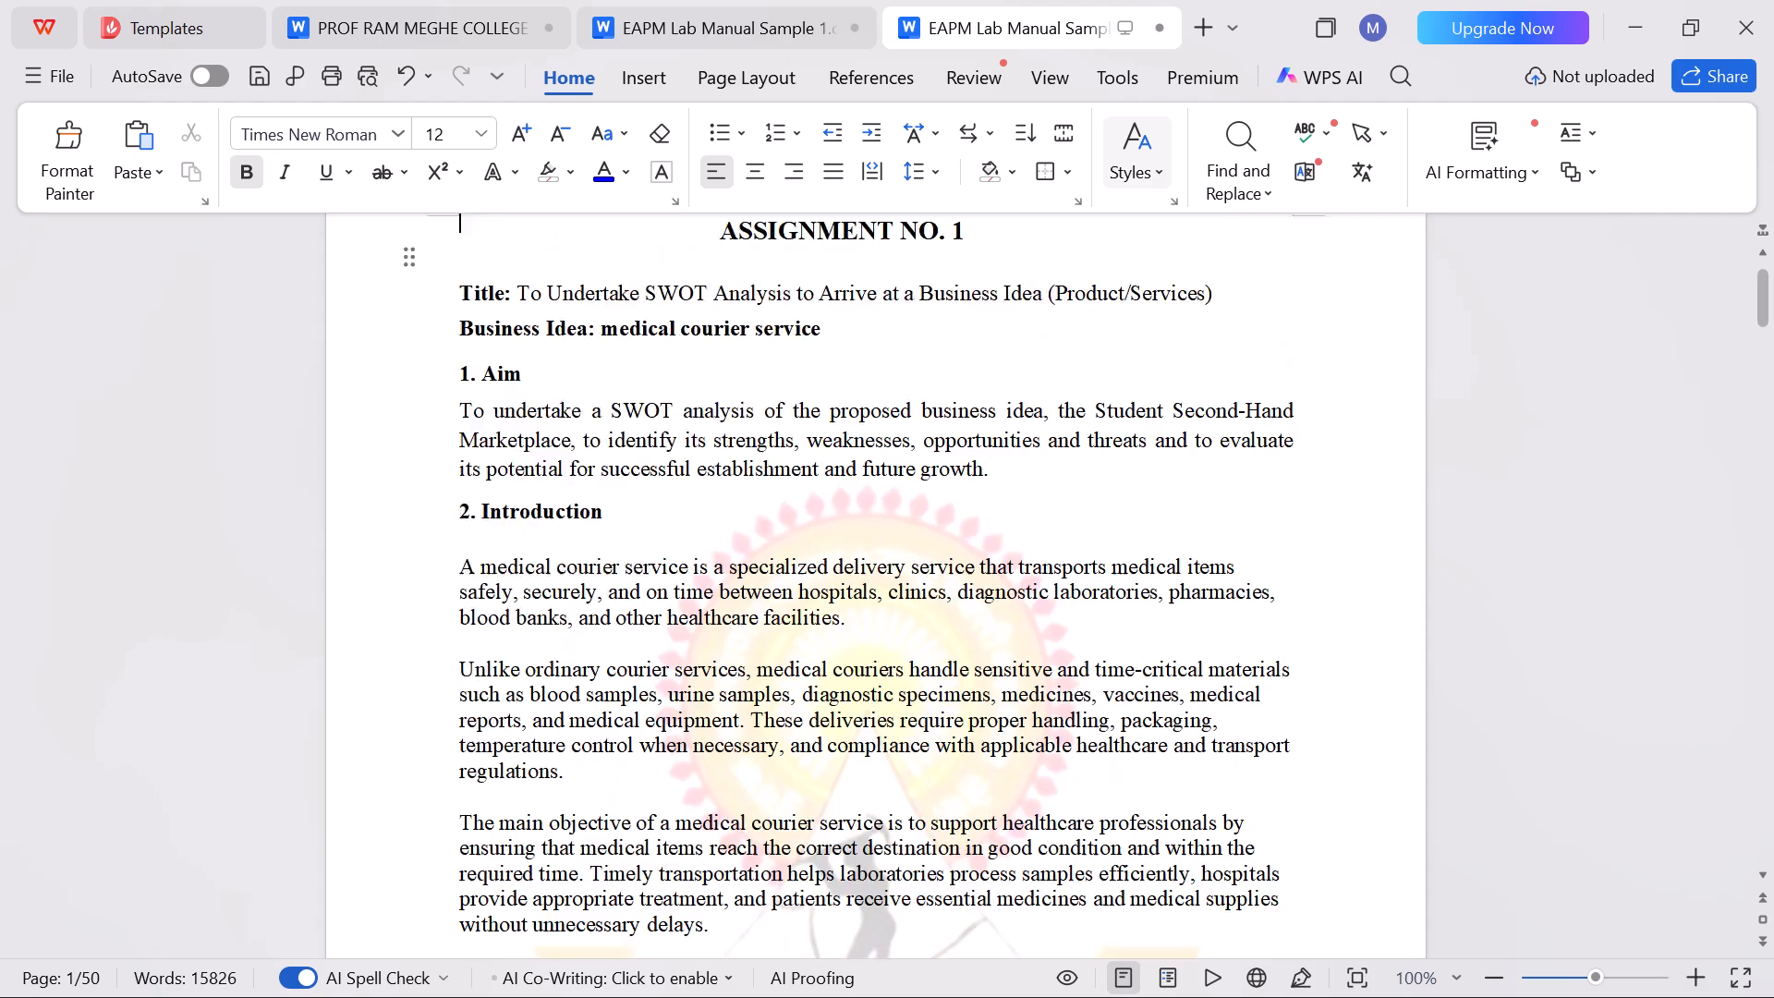
pyautogui.scroll(-3, 1334, 538)
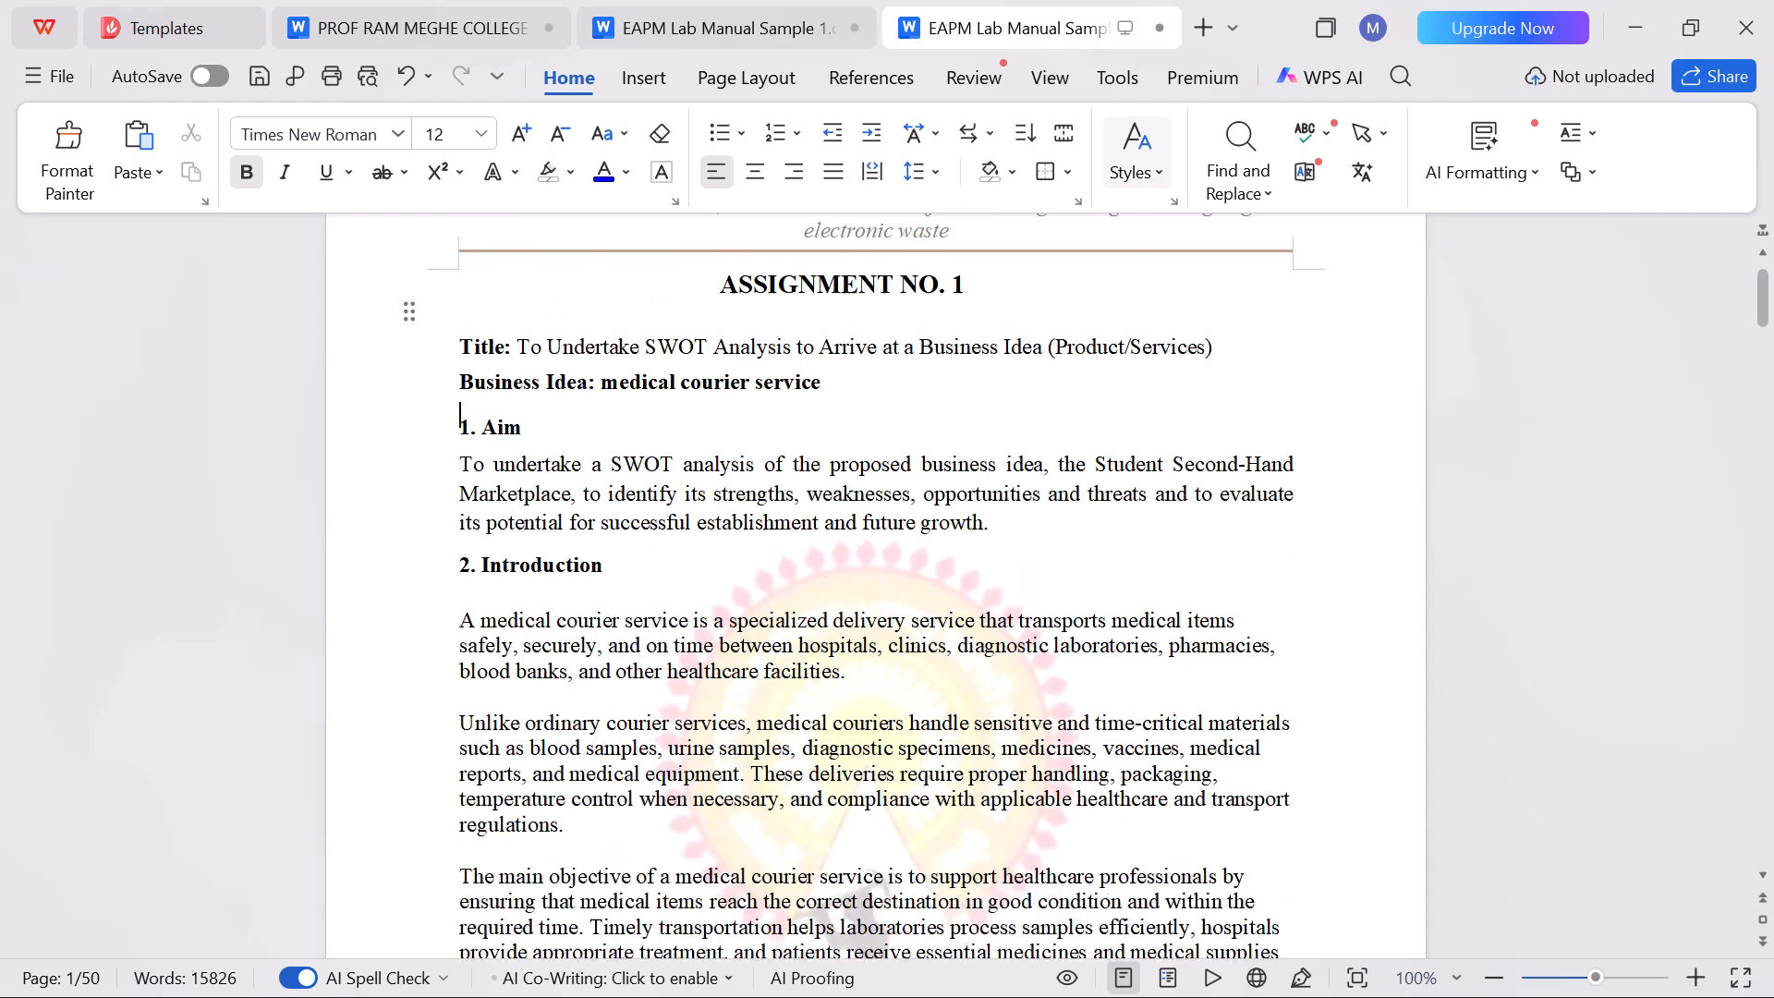
# Look through the remaining sections of Assignment No. 1 up to the start of Assignment No. 2, checking the header and business wording.
pyautogui.scroll(-10, 1334, 538)
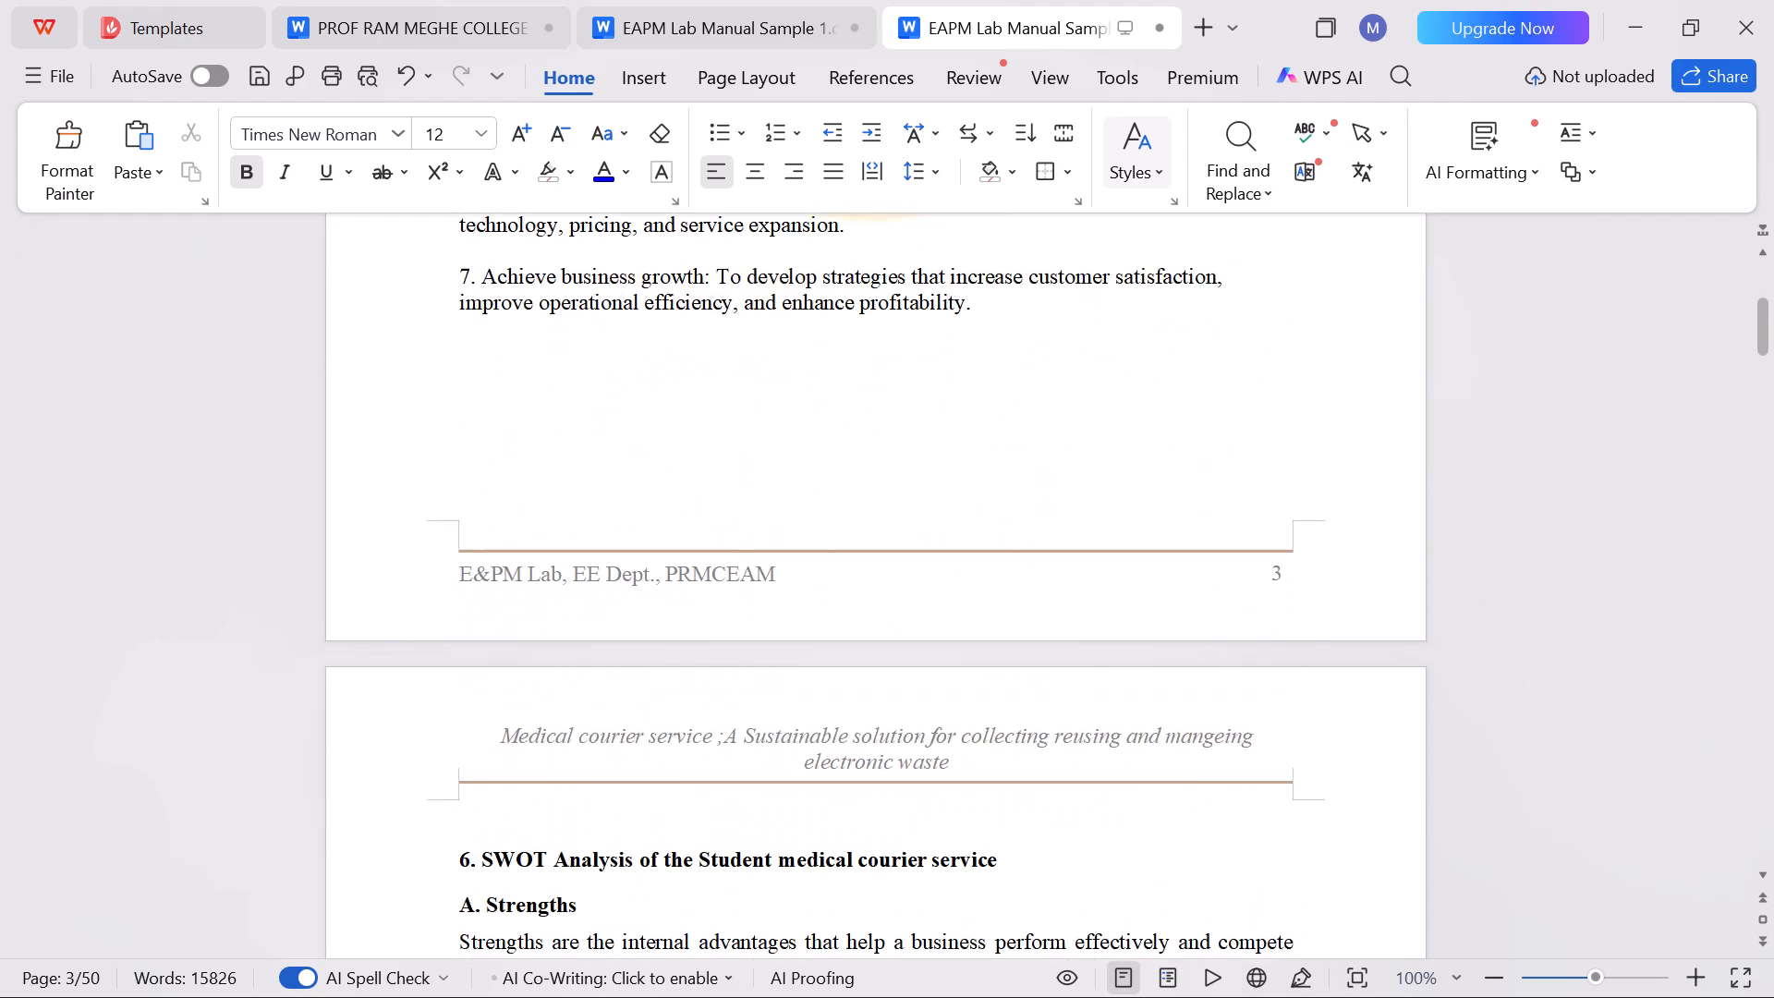
pyautogui.scroll(-3, 1334, 538)
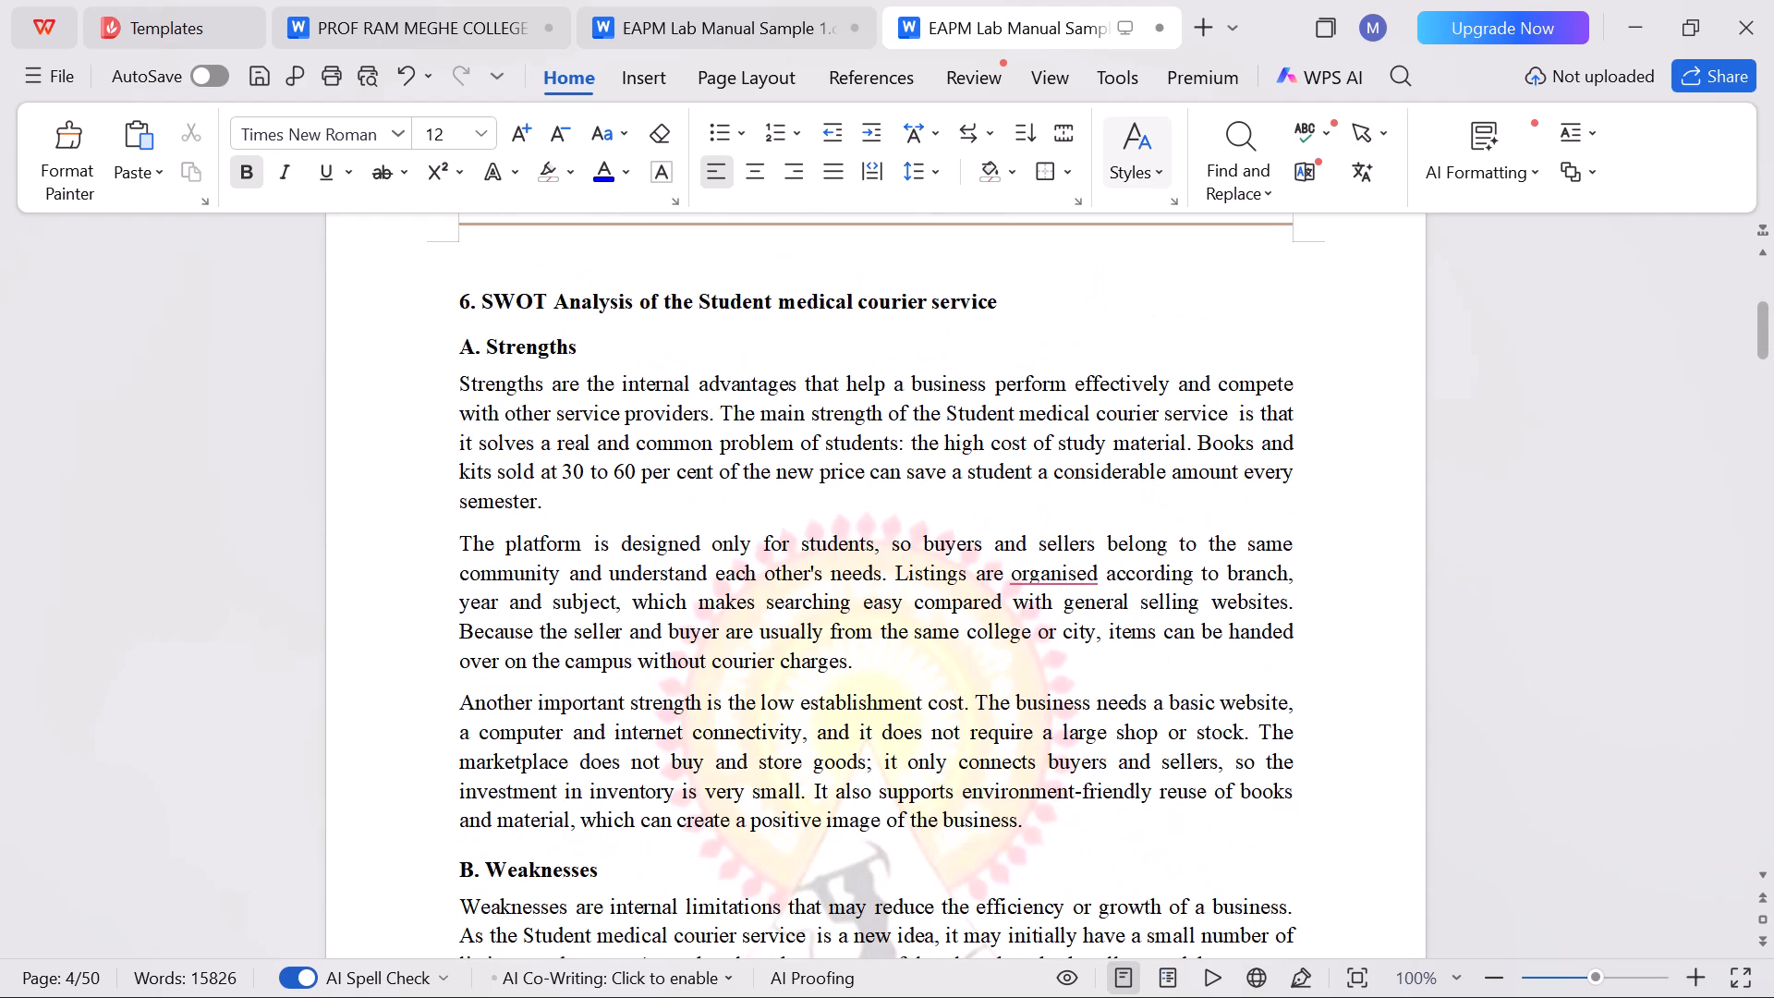
pyautogui.scroll(-3, 1334, 538)
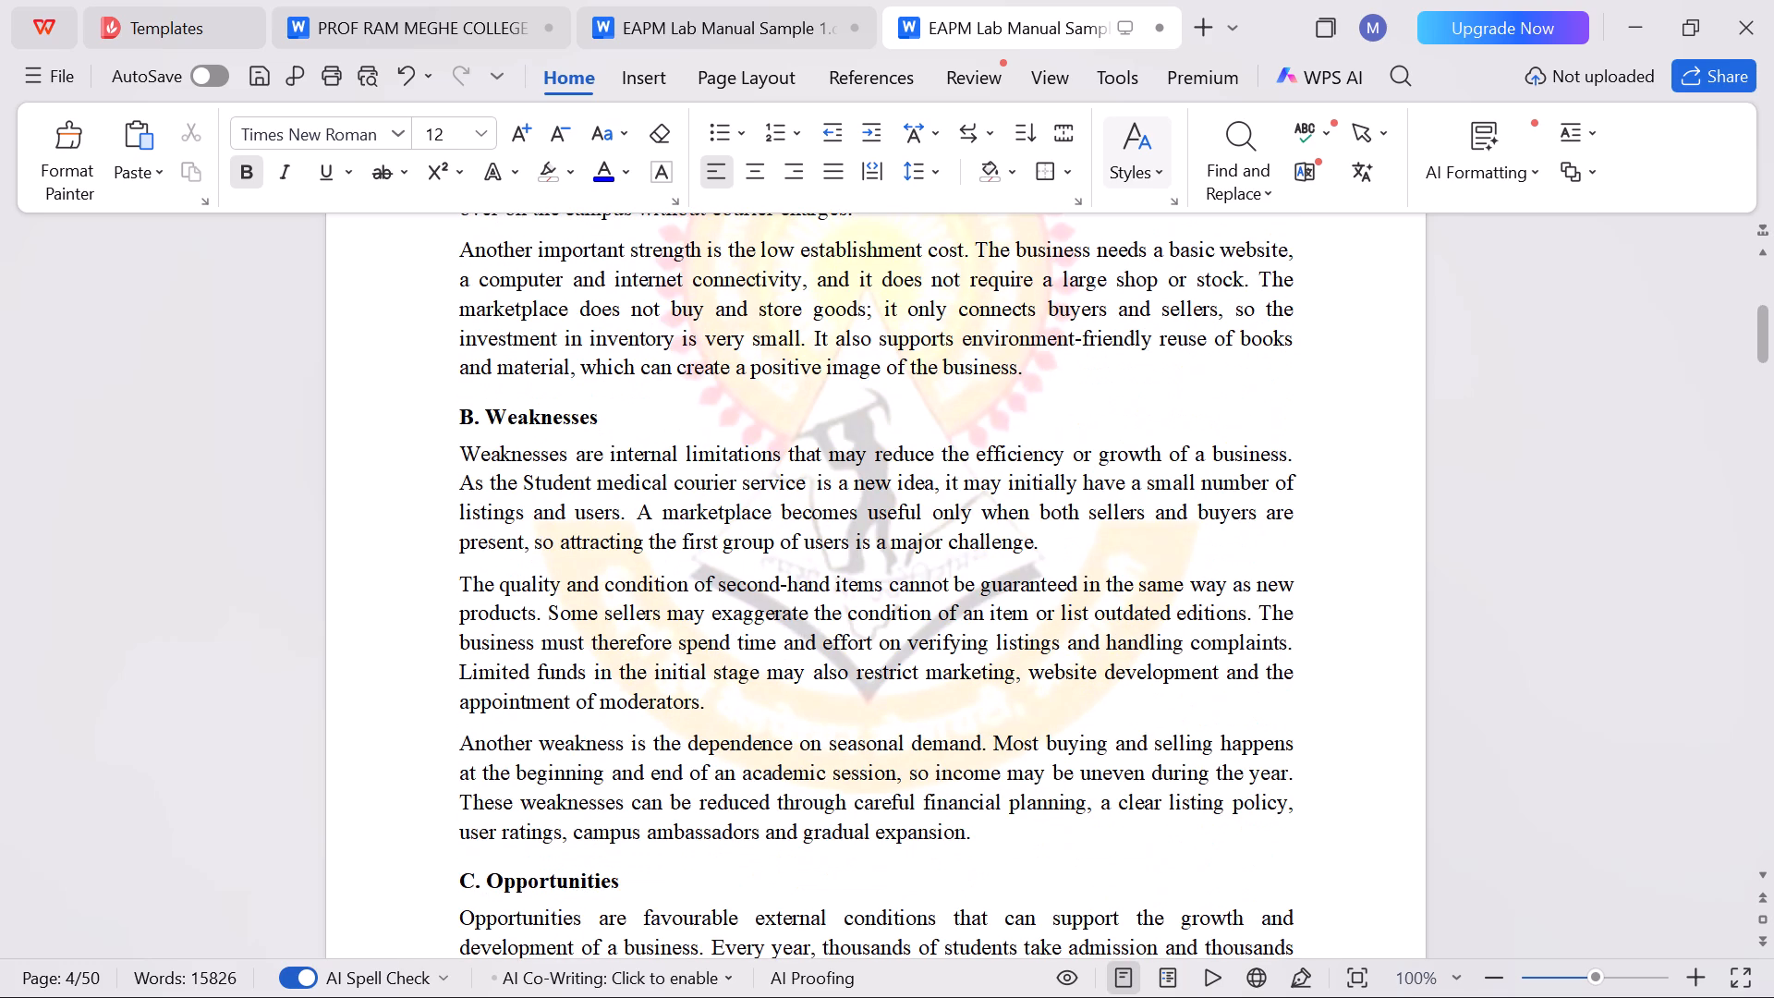
pyautogui.scroll(-5, 1334, 538)
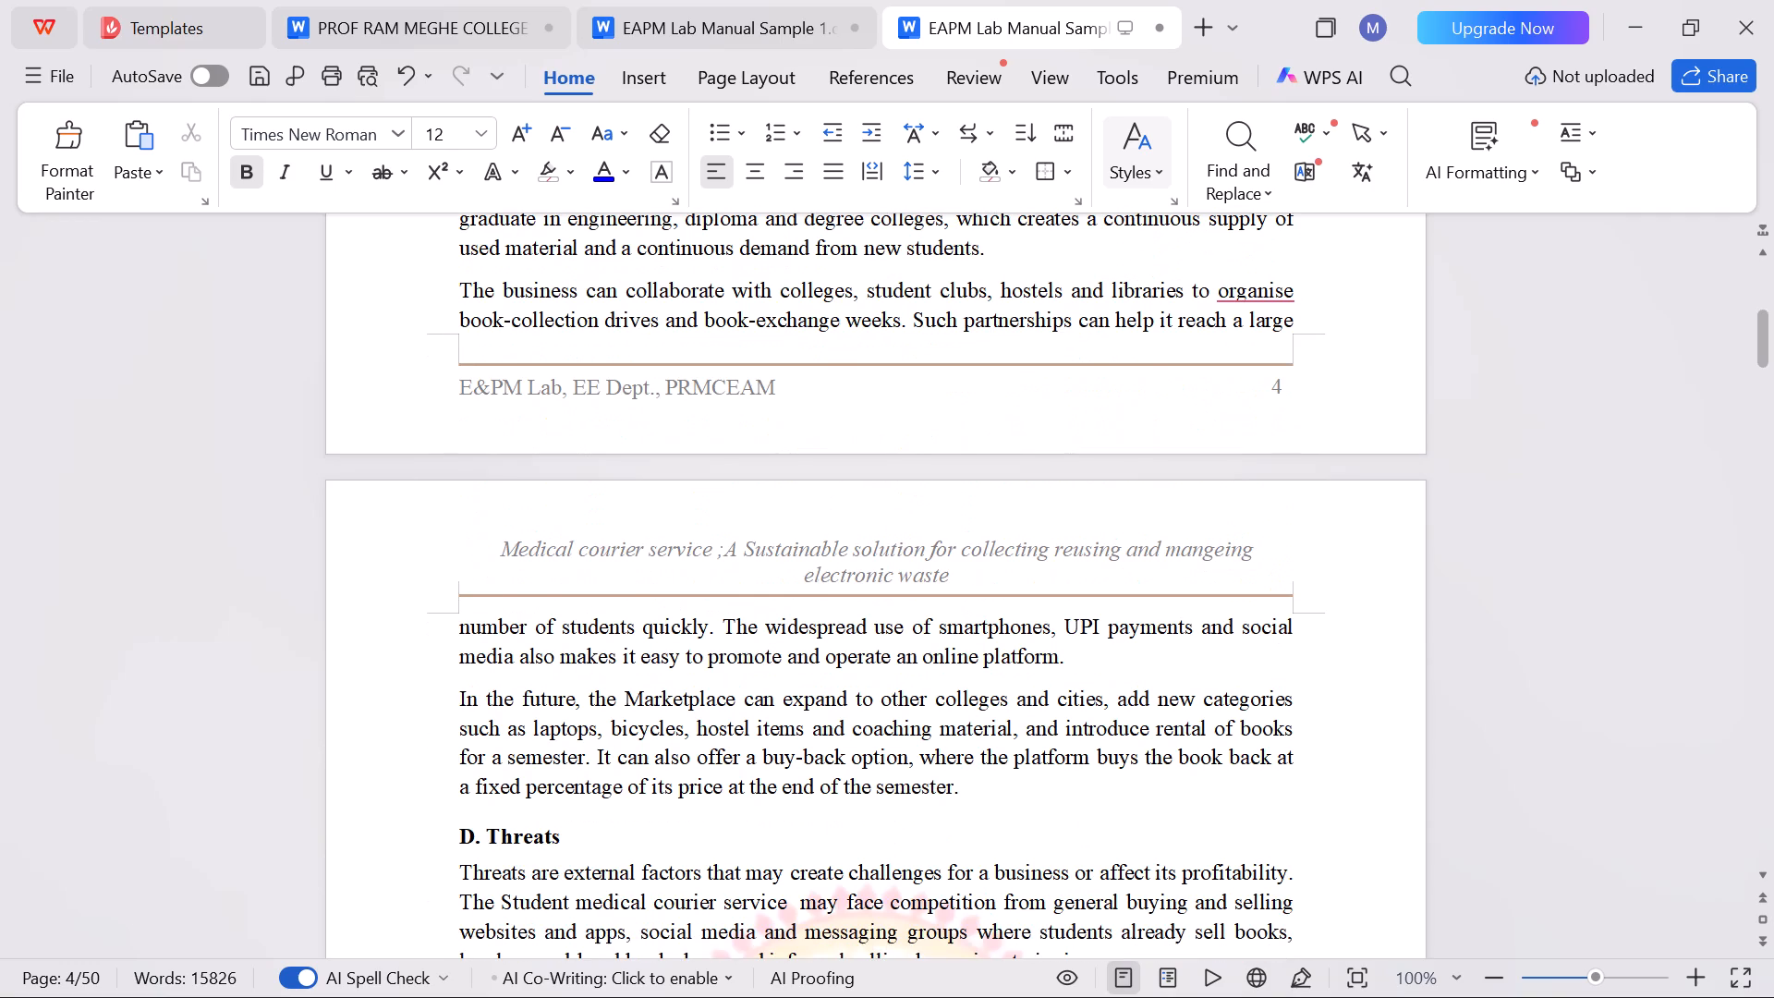
pyautogui.scroll(-11, 1334, 538)
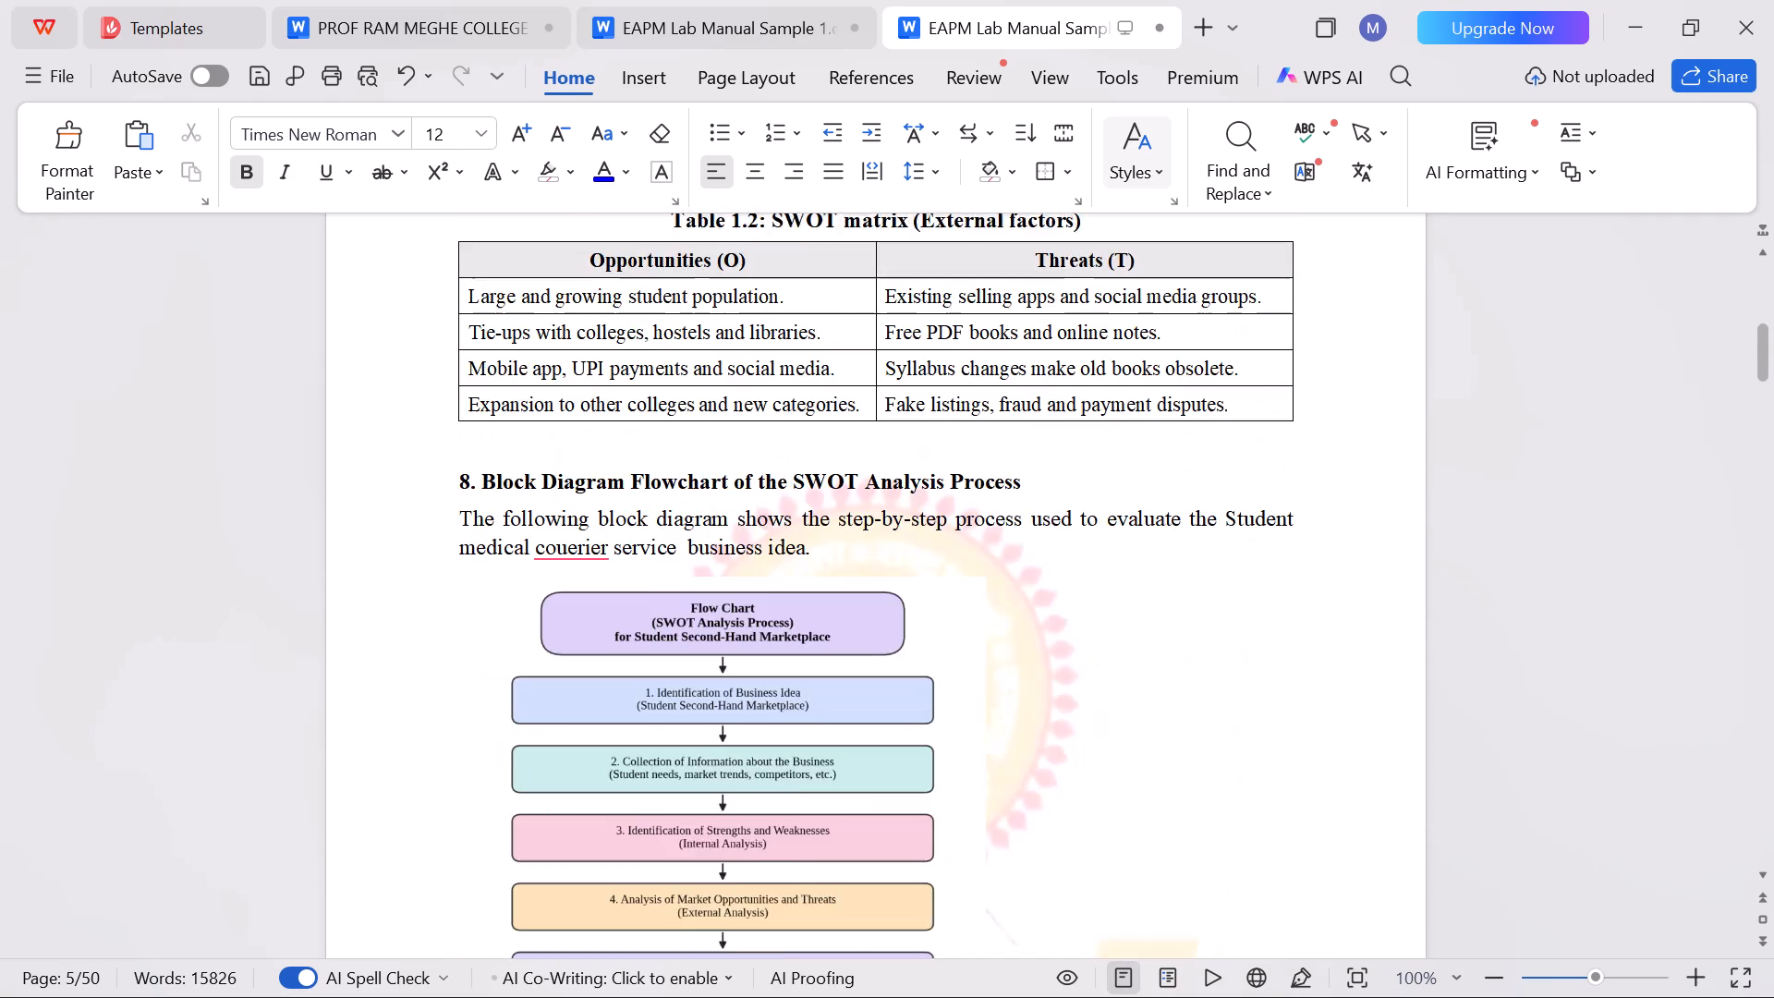
pyautogui.scroll(-9, 1334, 538)
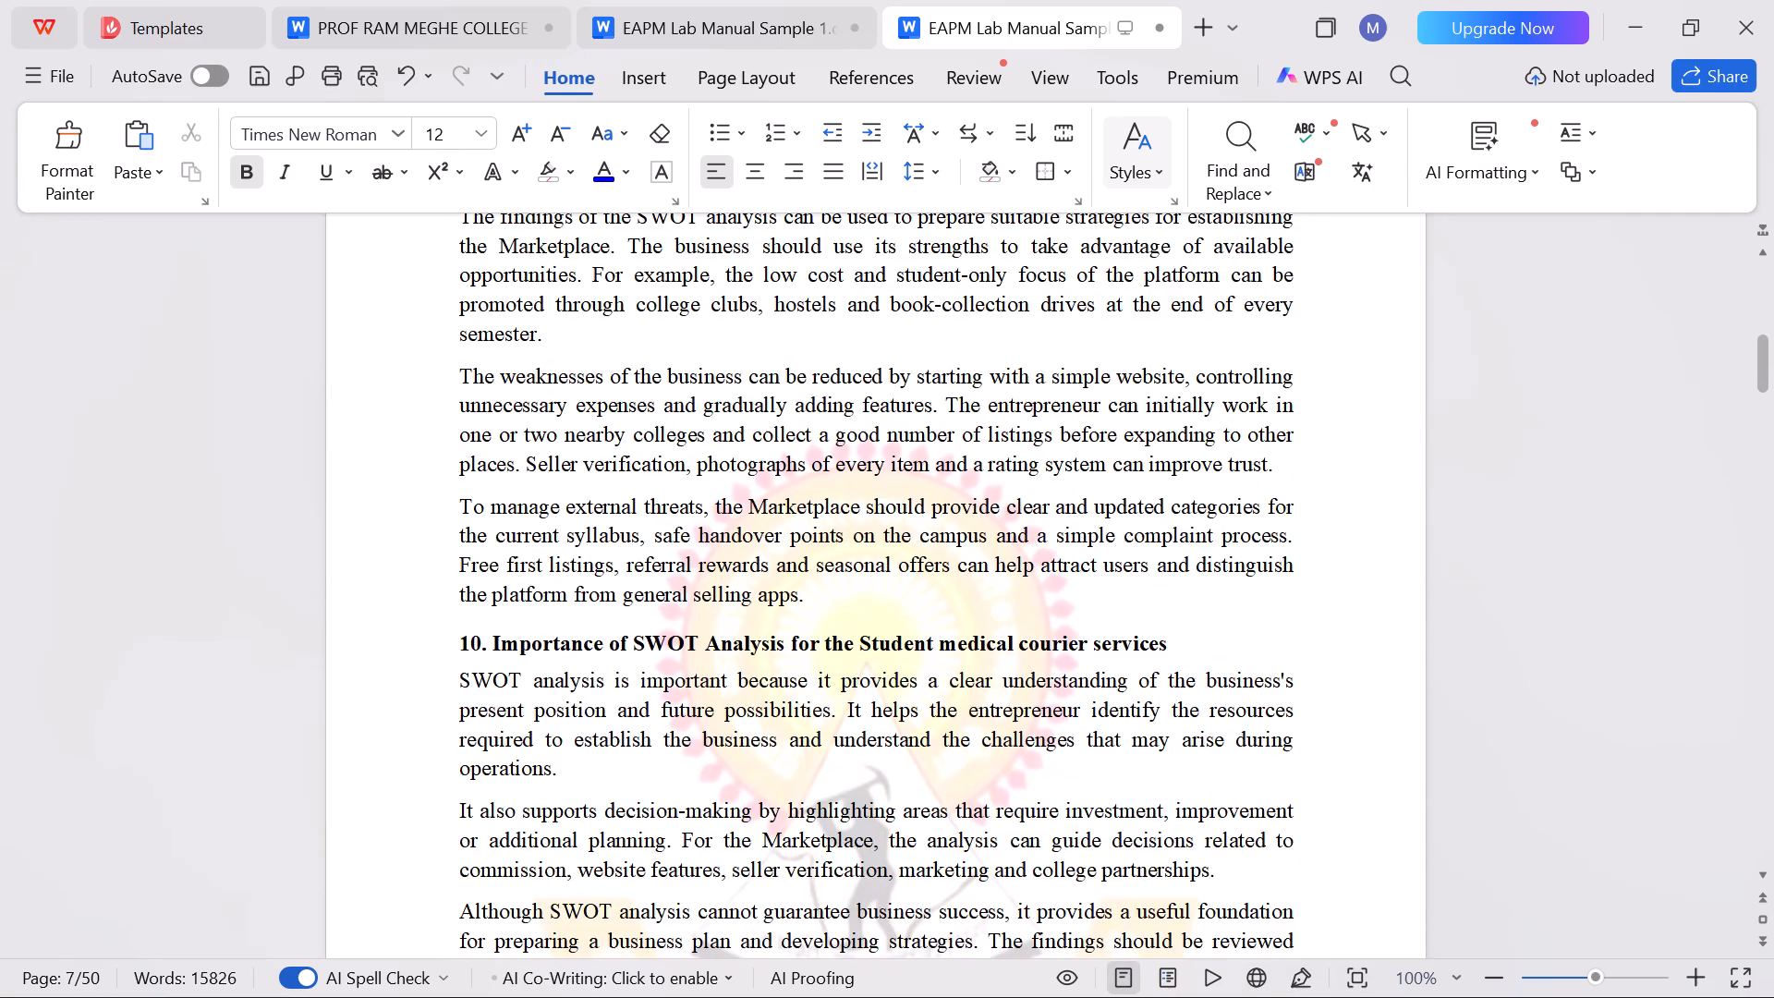
pyautogui.scroll(-7, 1334, 538)
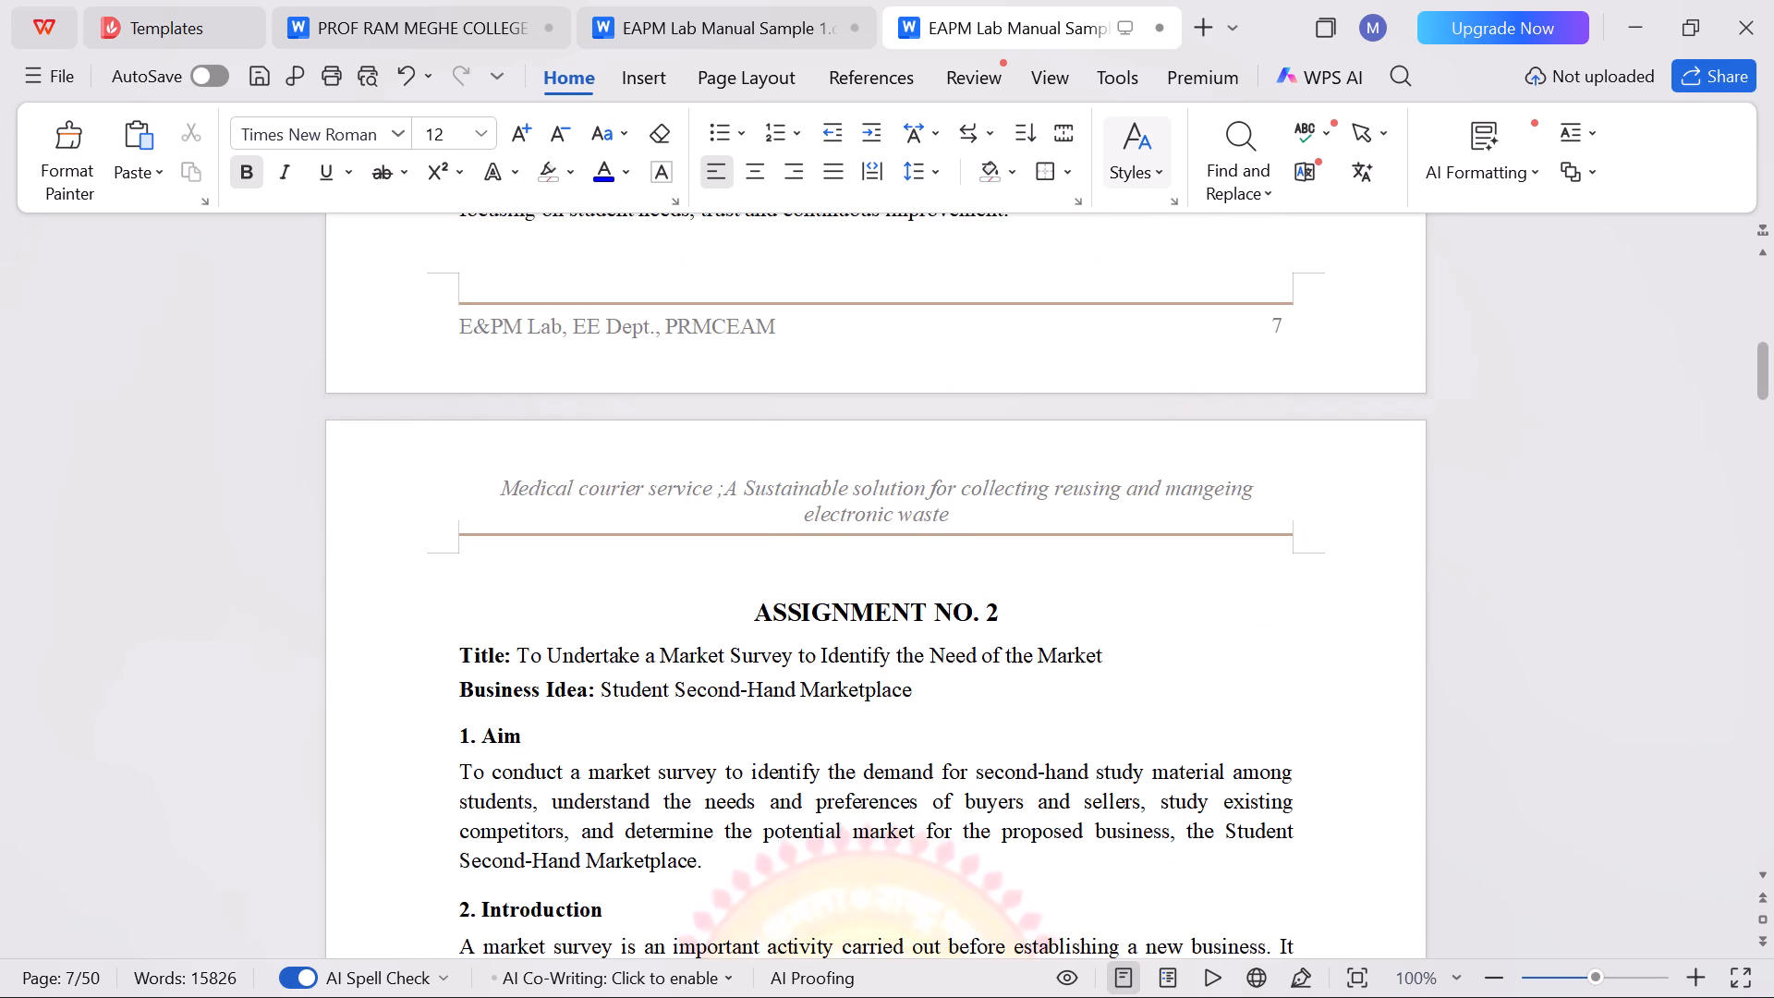
pyautogui.scroll(-1, 1334, 538)
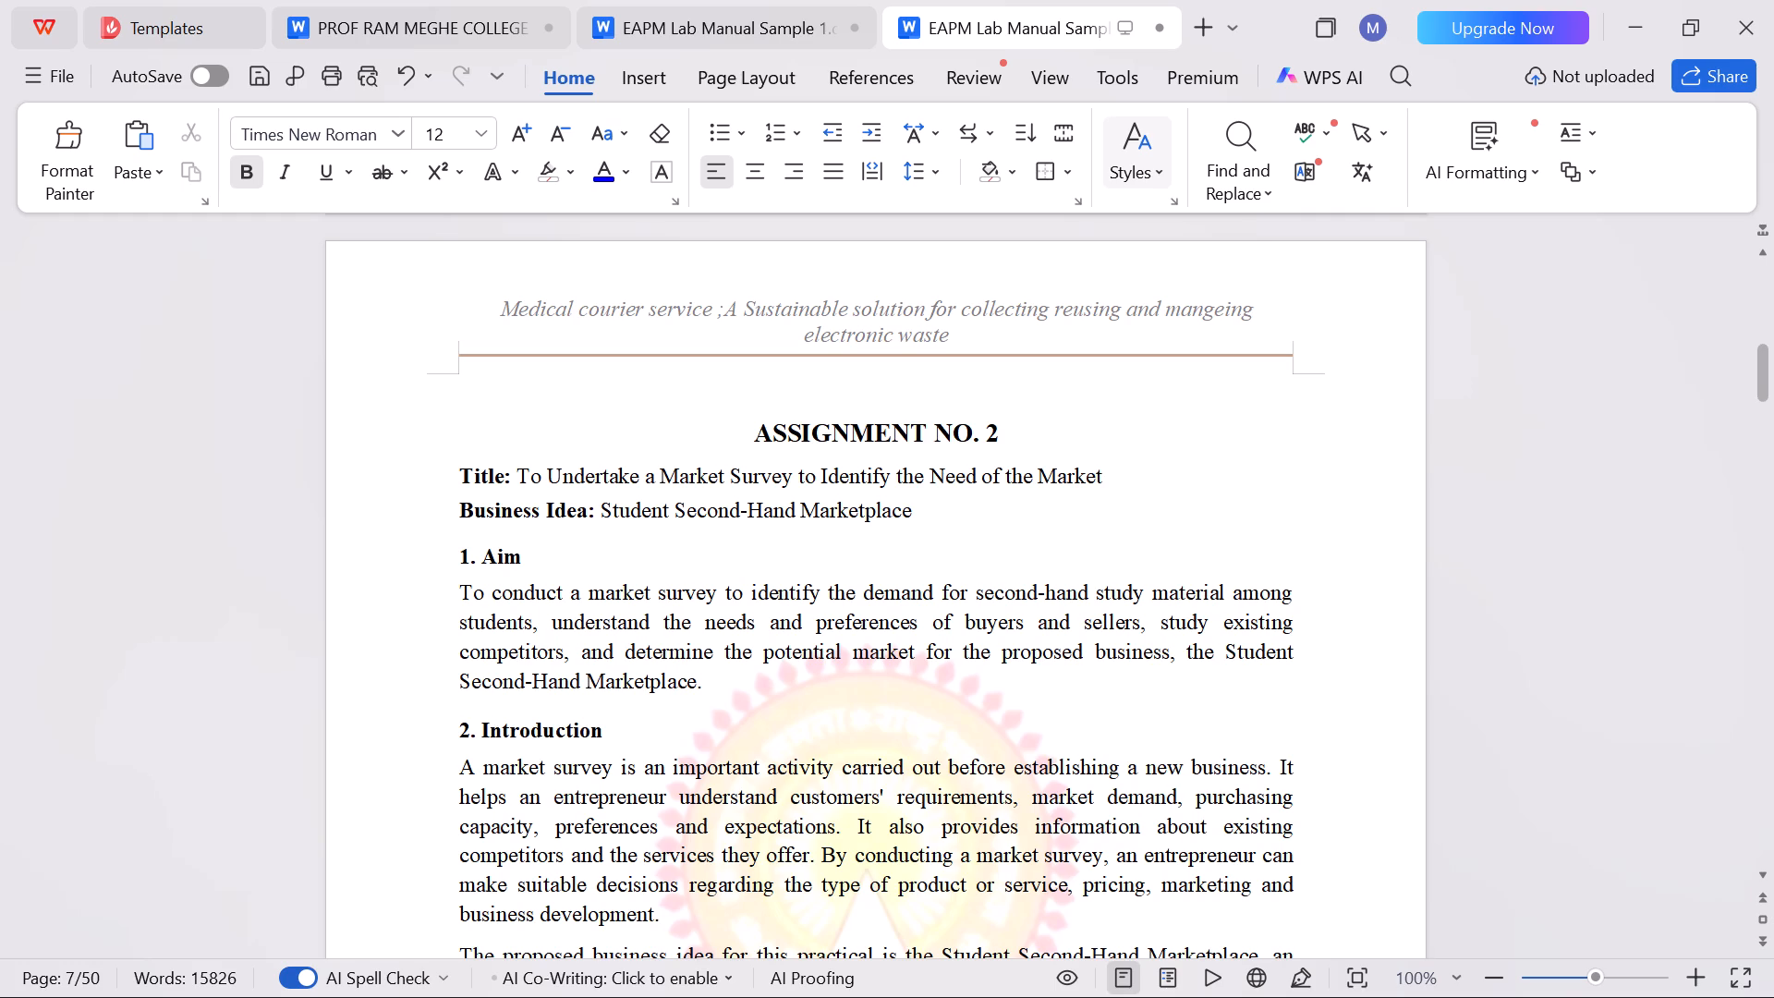
# Replace the Business Idea entry under the Assignment No. 2 title with "medical courier service".
pyautogui.click(949, 517)
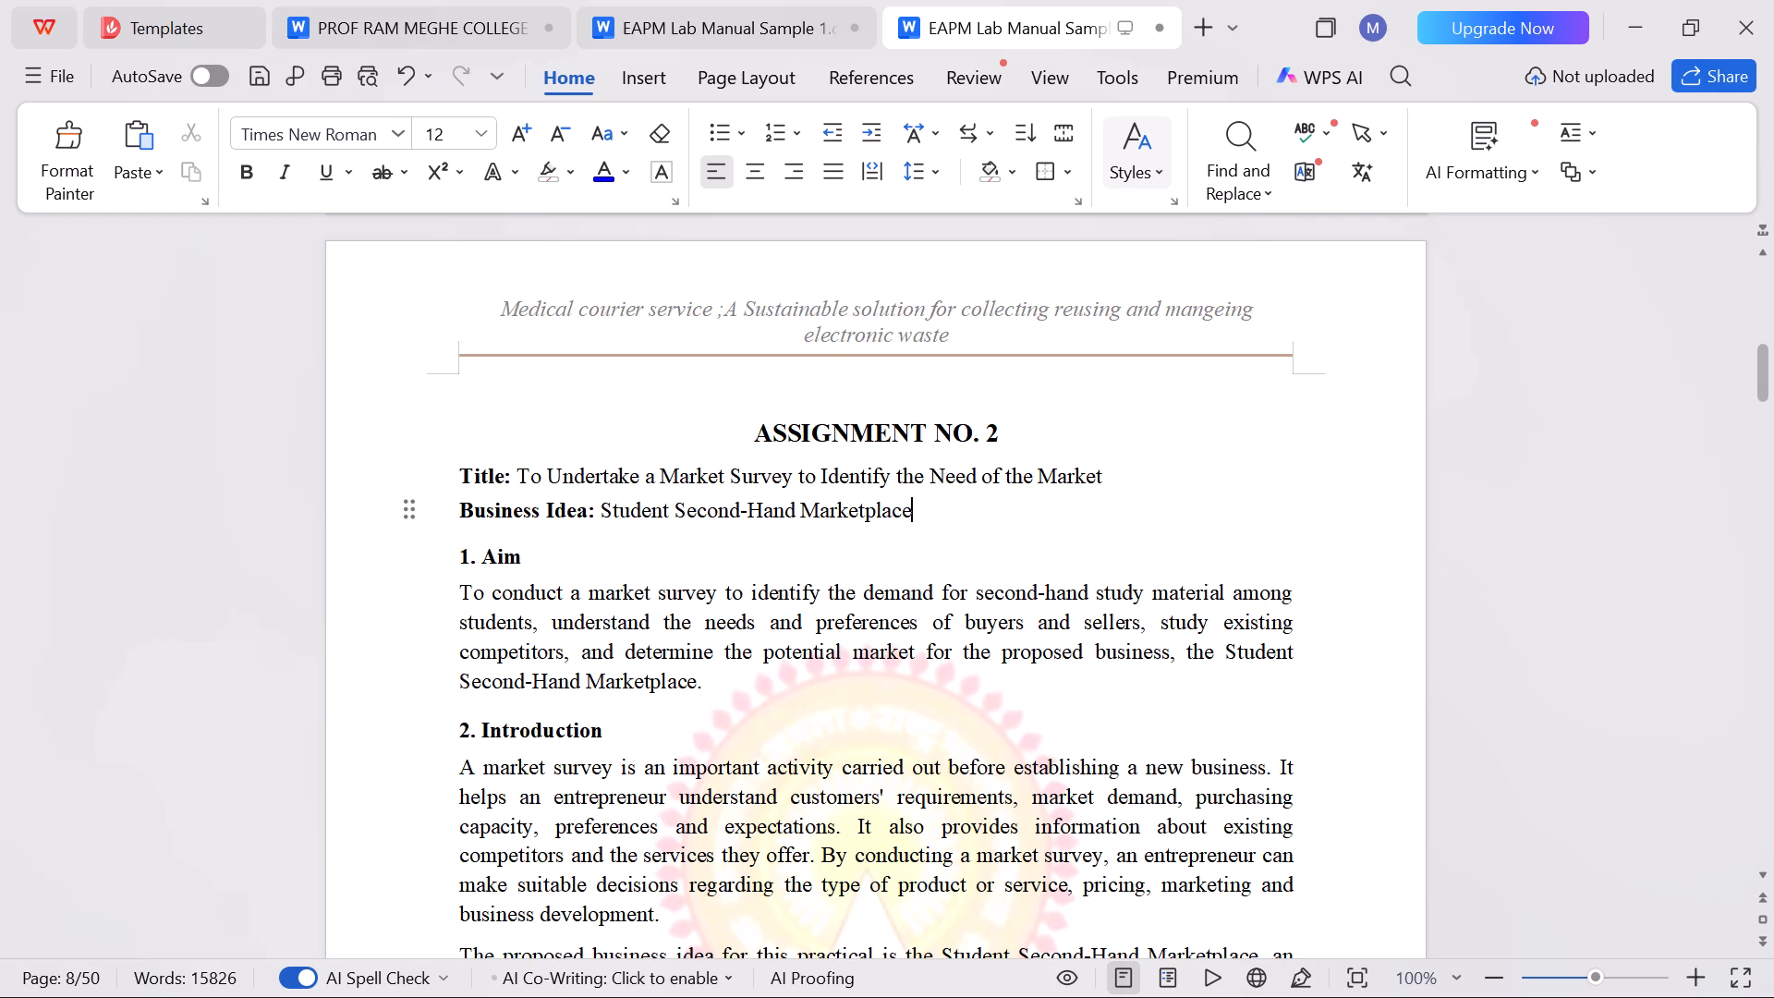
pyautogui.press('BackSpace')
pyautogui.press('BackSpace')
pyautogui.press('BackSpace')
pyautogui.press('BackSpace')
pyautogui.press('BackSpace')
pyautogui.press('BackSpace')
pyautogui.press('BackSpace')
pyautogui.press('BackSpace')
pyautogui.press('BackSpace')
pyautogui.press('BackSpace')
pyautogui.press('BackSpace')
pyautogui.press('BackSpace')
pyautogui.press('BackSpace')
pyautogui.press('BackSpace')
pyautogui.press('BackSpace')
pyautogui.press('BackSpace')
pyautogui.press('BackSpace')
pyautogui.press('BackSpace')
pyautogui.press('BackSpace')
pyautogui.press('BackSpace')
pyautogui.press('BackSpace')
pyautogui.press('BackSpace')
pyautogui.press('BackSpace')
pyautogui.press('BackSpace')
pyautogui.press('BackSpace')
pyautogui.press('BackSpace')
pyautogui.press('BackSpace')
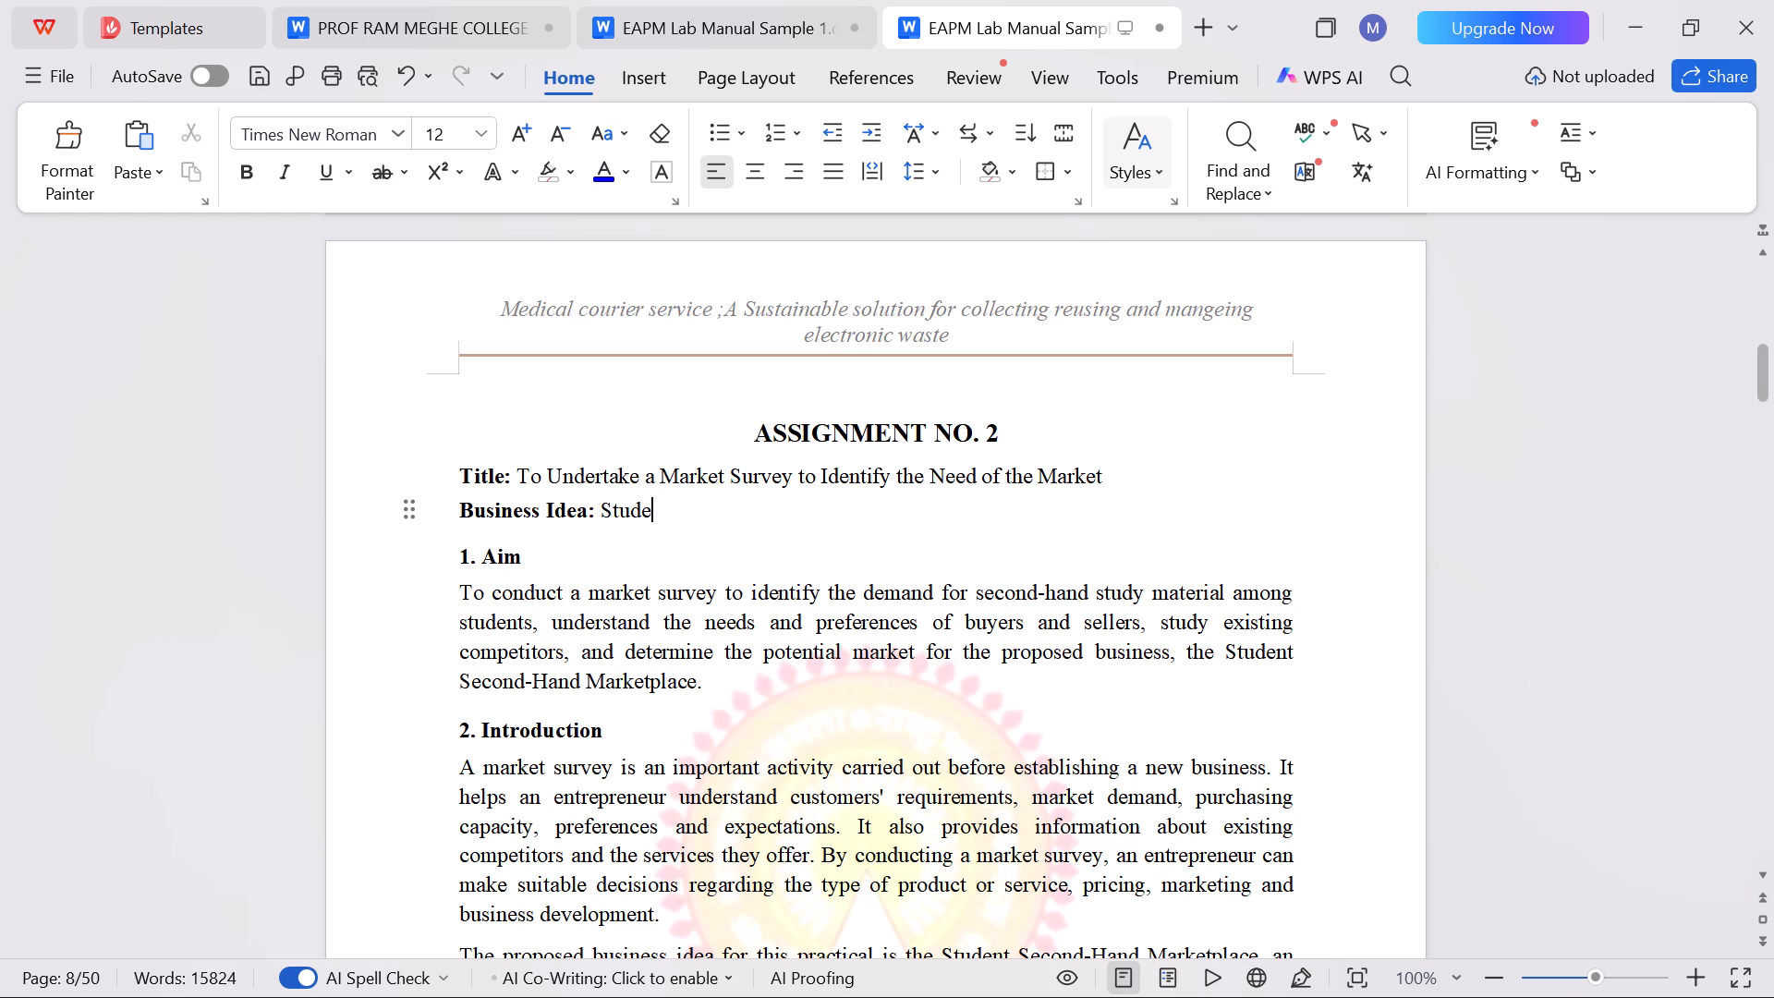
pyautogui.press('BackSpace')
pyautogui.press('BackSpace')
pyautogui.press('BackSpace')
pyautogui.press('BackSpace')
pyautogui.press('BackSpace')
pyautogui.write('med')
pyautogui.write('ica')
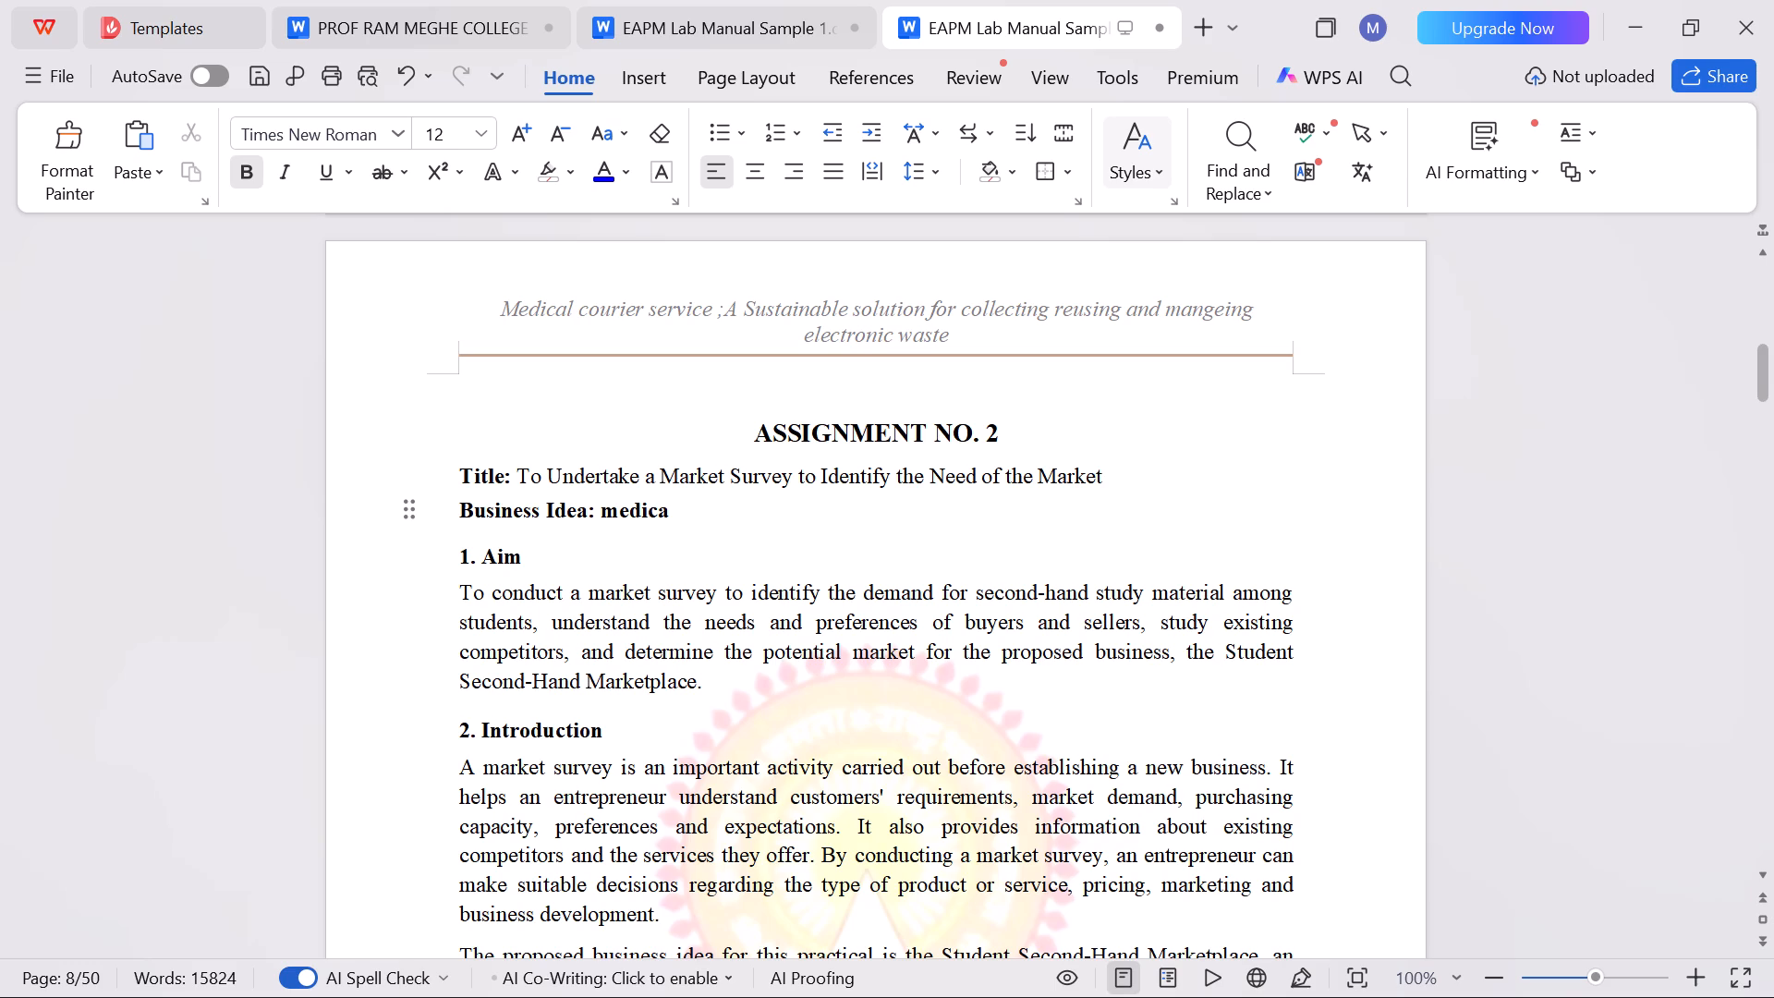
pyautogui.write('l courier service')
pyautogui.press('space')
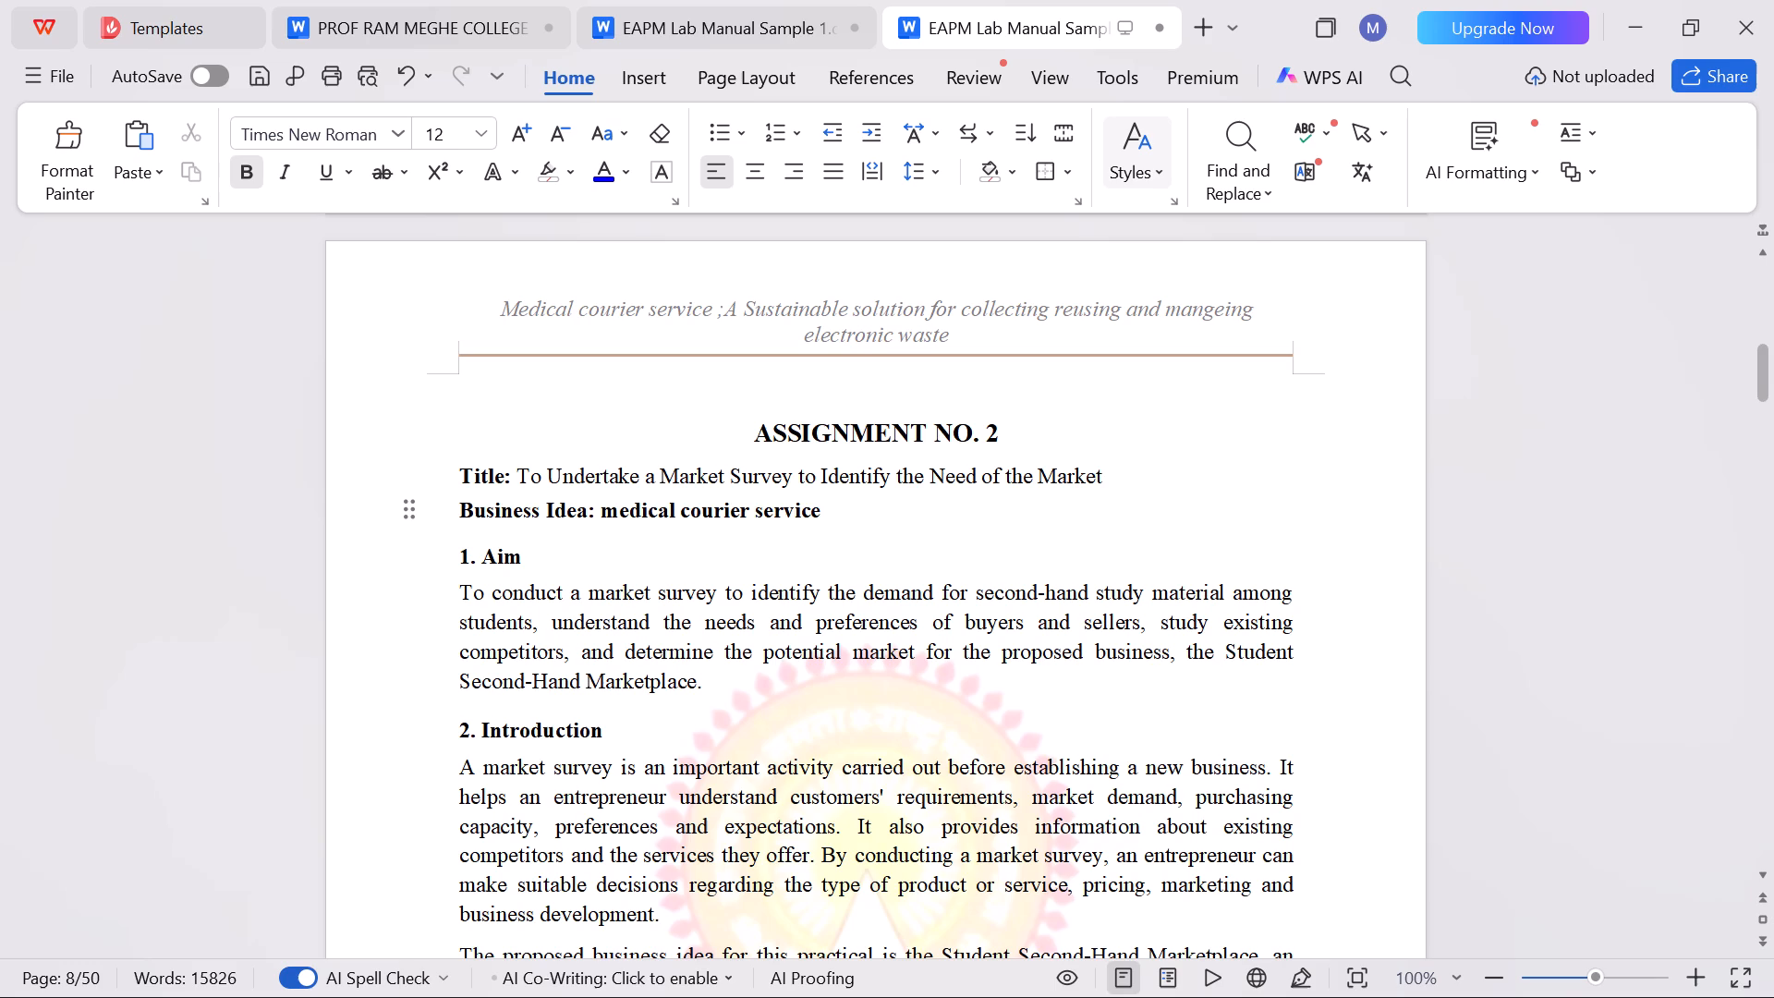
# Change the business name ending the Aim paragraph of Assignment No. 2 to "Student of medical courier service.".
pyautogui.click(727, 690)
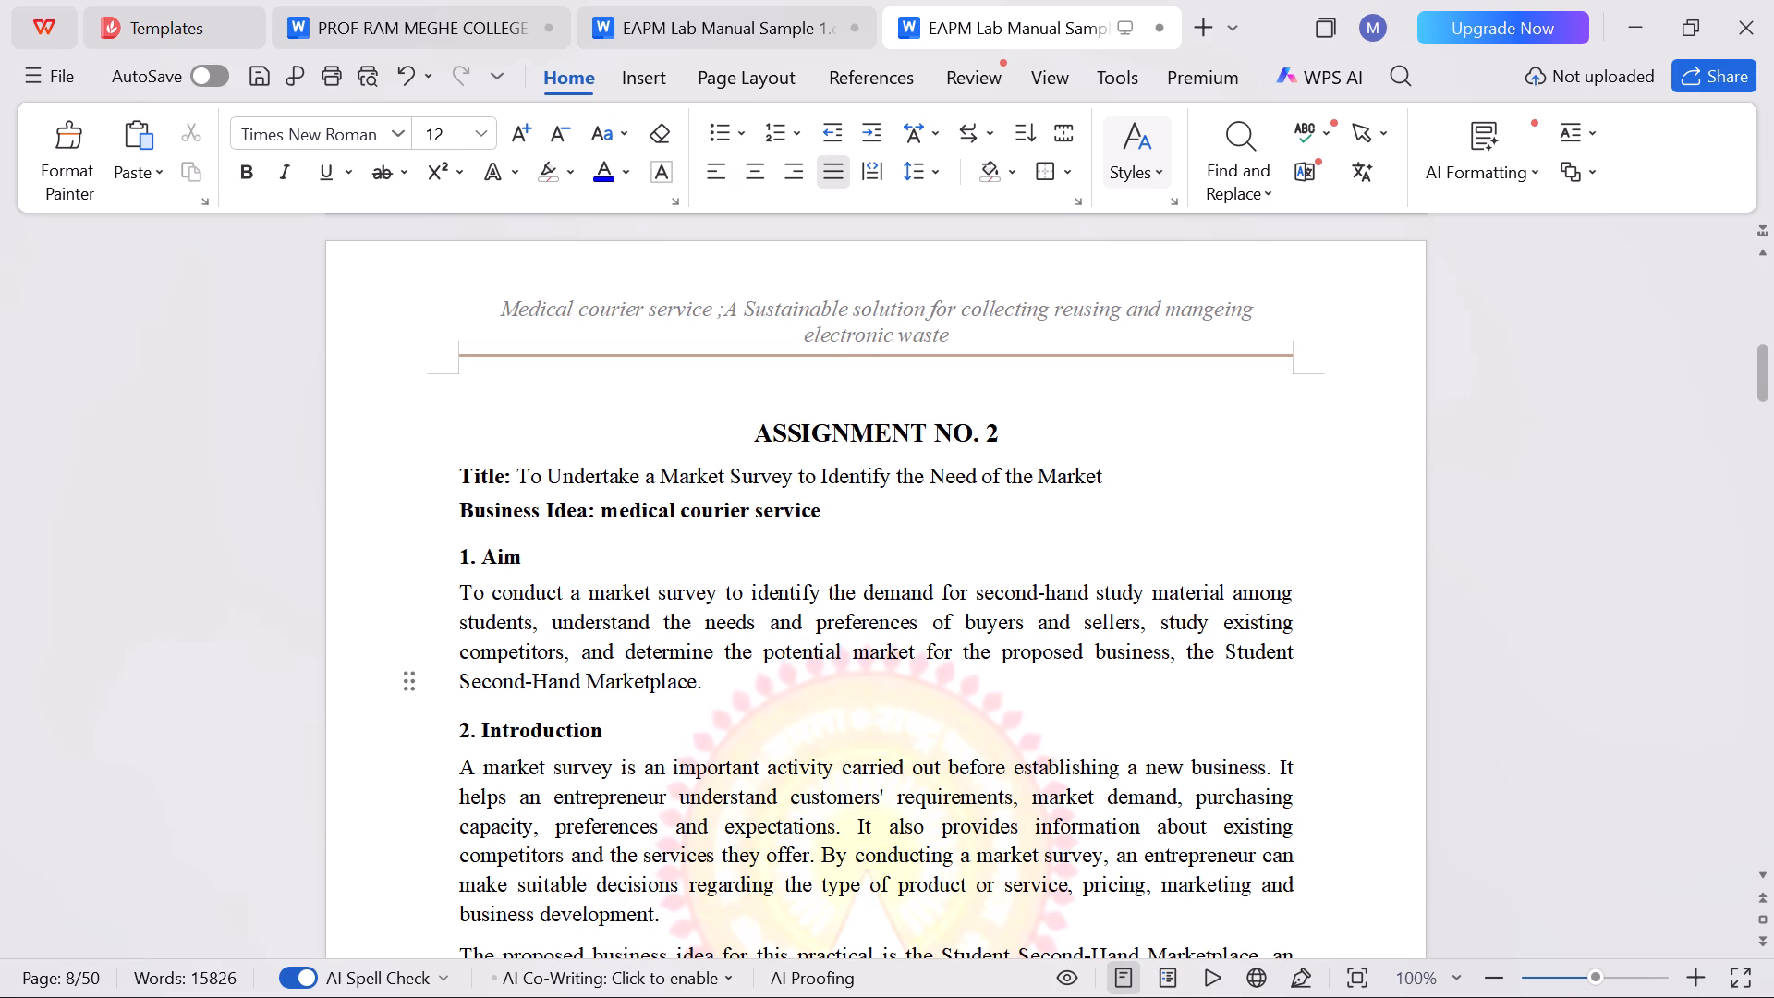
pyautogui.press('BackSpace')
pyautogui.press('BackSpace')
pyautogui.press('BackSpace')
pyautogui.press('BackSpace')
pyautogui.press('BackSpace')
pyautogui.press('BackSpace')
pyautogui.press('BackSpace')
pyautogui.press('BackSpace')
pyautogui.press('BackSpace')
pyautogui.press('BackSpace')
pyautogui.press('BackSpace')
pyautogui.press('BackSpace')
pyautogui.press('BackSpace')
pyautogui.press('BackSpace')
pyautogui.press('BackSpace')
pyautogui.press('BackSpace')
pyautogui.press('BackSpace')
pyautogui.press('BackSpace')
pyautogui.press('BackSpace')
pyautogui.press('BackSpace')
pyautogui.press('BackSpace')
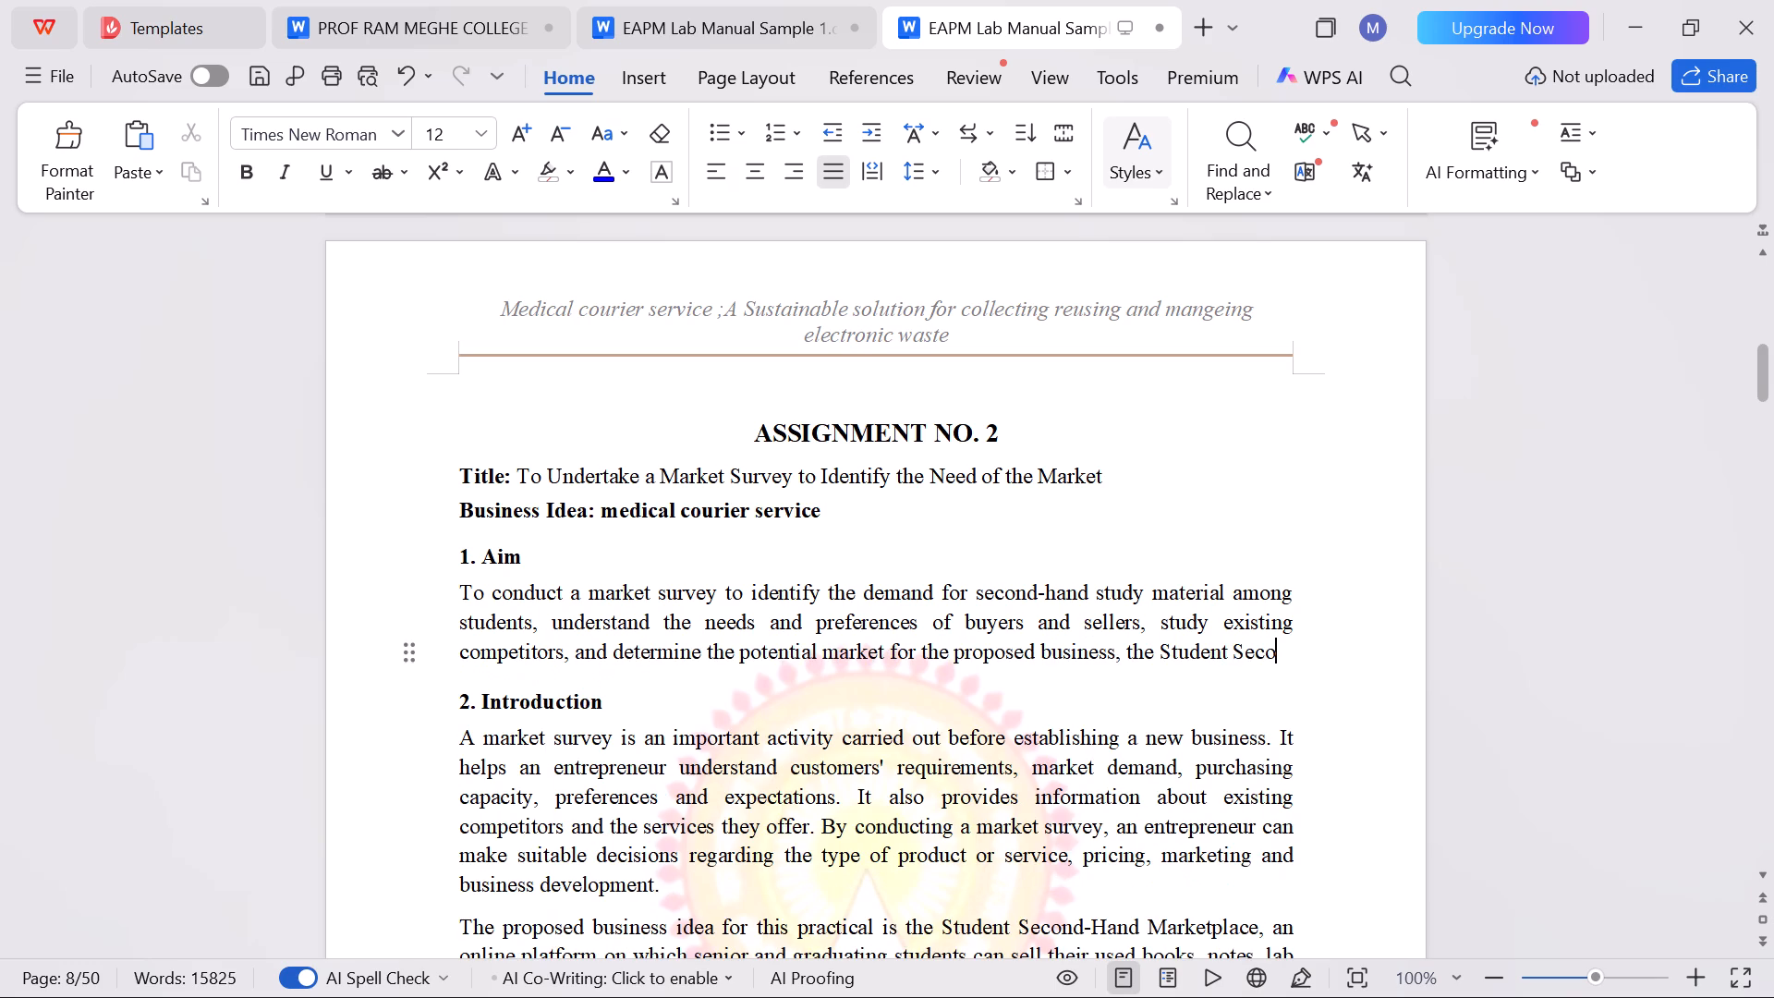
pyautogui.press('BackSpace')
pyautogui.press('BackSpace')
pyautogui.press('BackSpace')
pyautogui.press('BackSpace')
pyautogui.press('BackSpace')
pyautogui.press('BackSpace')
pyautogui.press('BackSpace')
pyautogui.press('BackSpace')
pyautogui.press('BackSpace')
pyautogui.press('BackSpace')
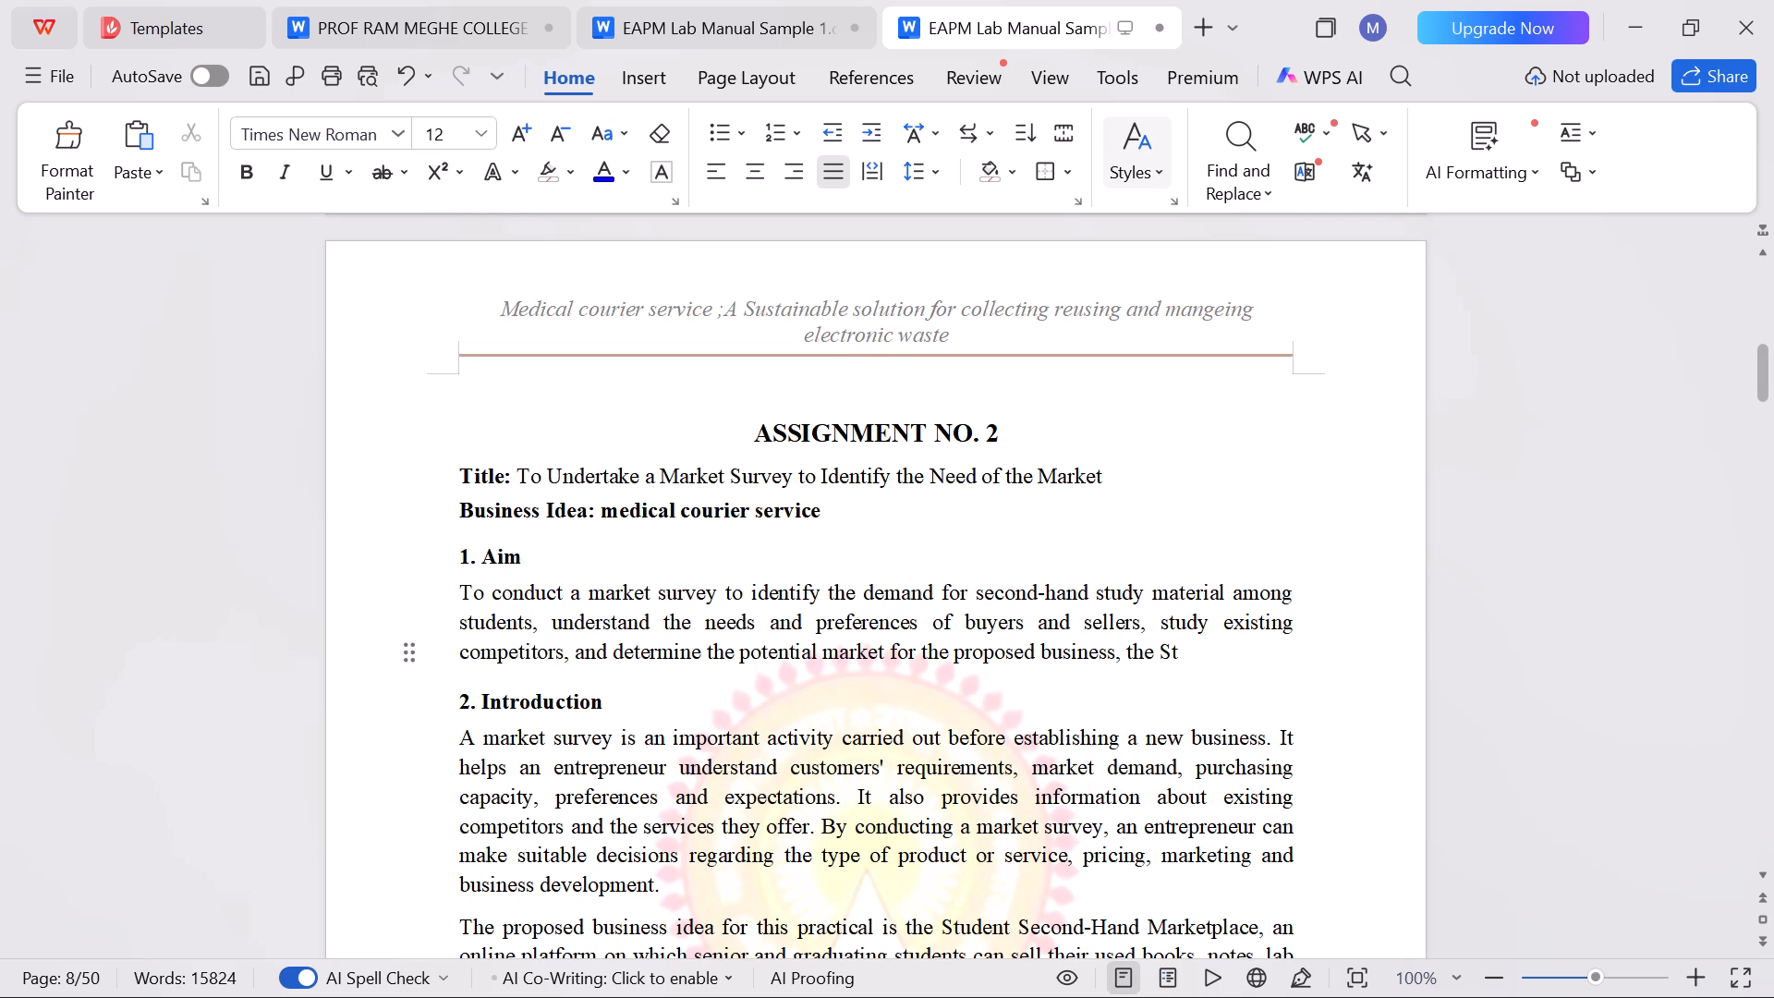
pyautogui.write('ude')
pyautogui.write('nt of medical courier service')
pyautogui.press('.')
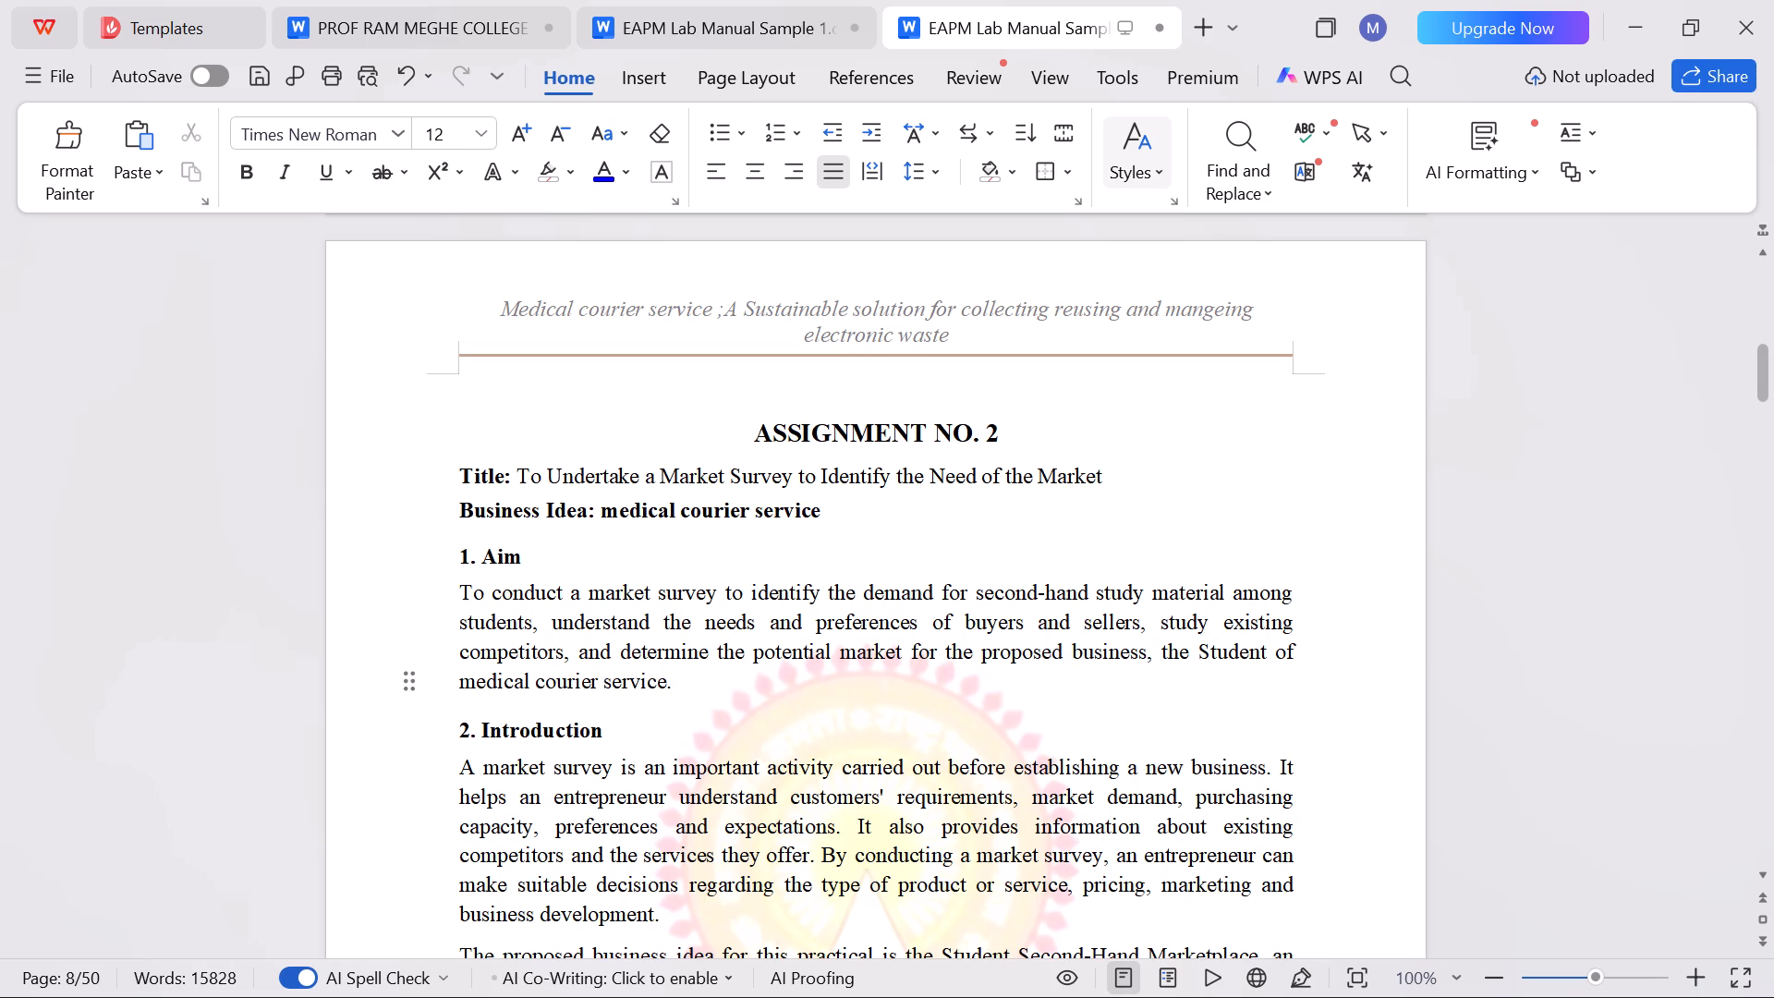
# Compare the Introduction of Assignment No. 2 with the introduction and key features pages of Assignment No. 1.
pyautogui.scroll(-2, 810, 729)
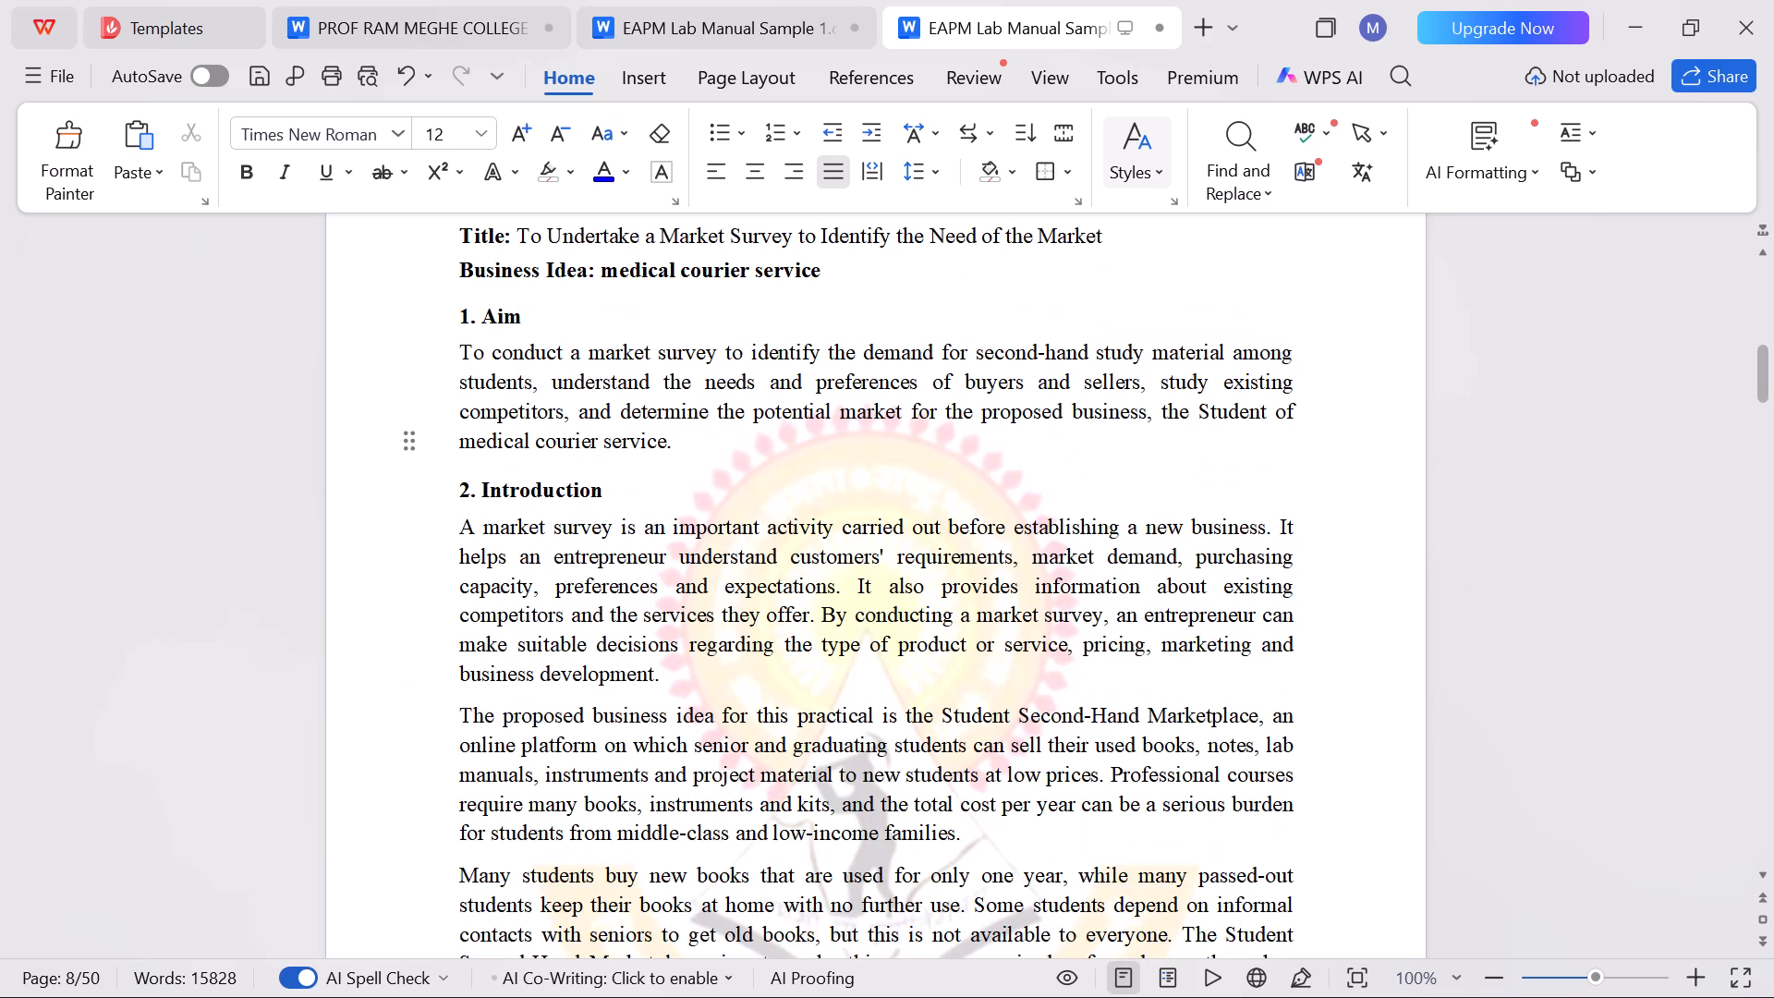
pyautogui.scroll(-1, 810, 729)
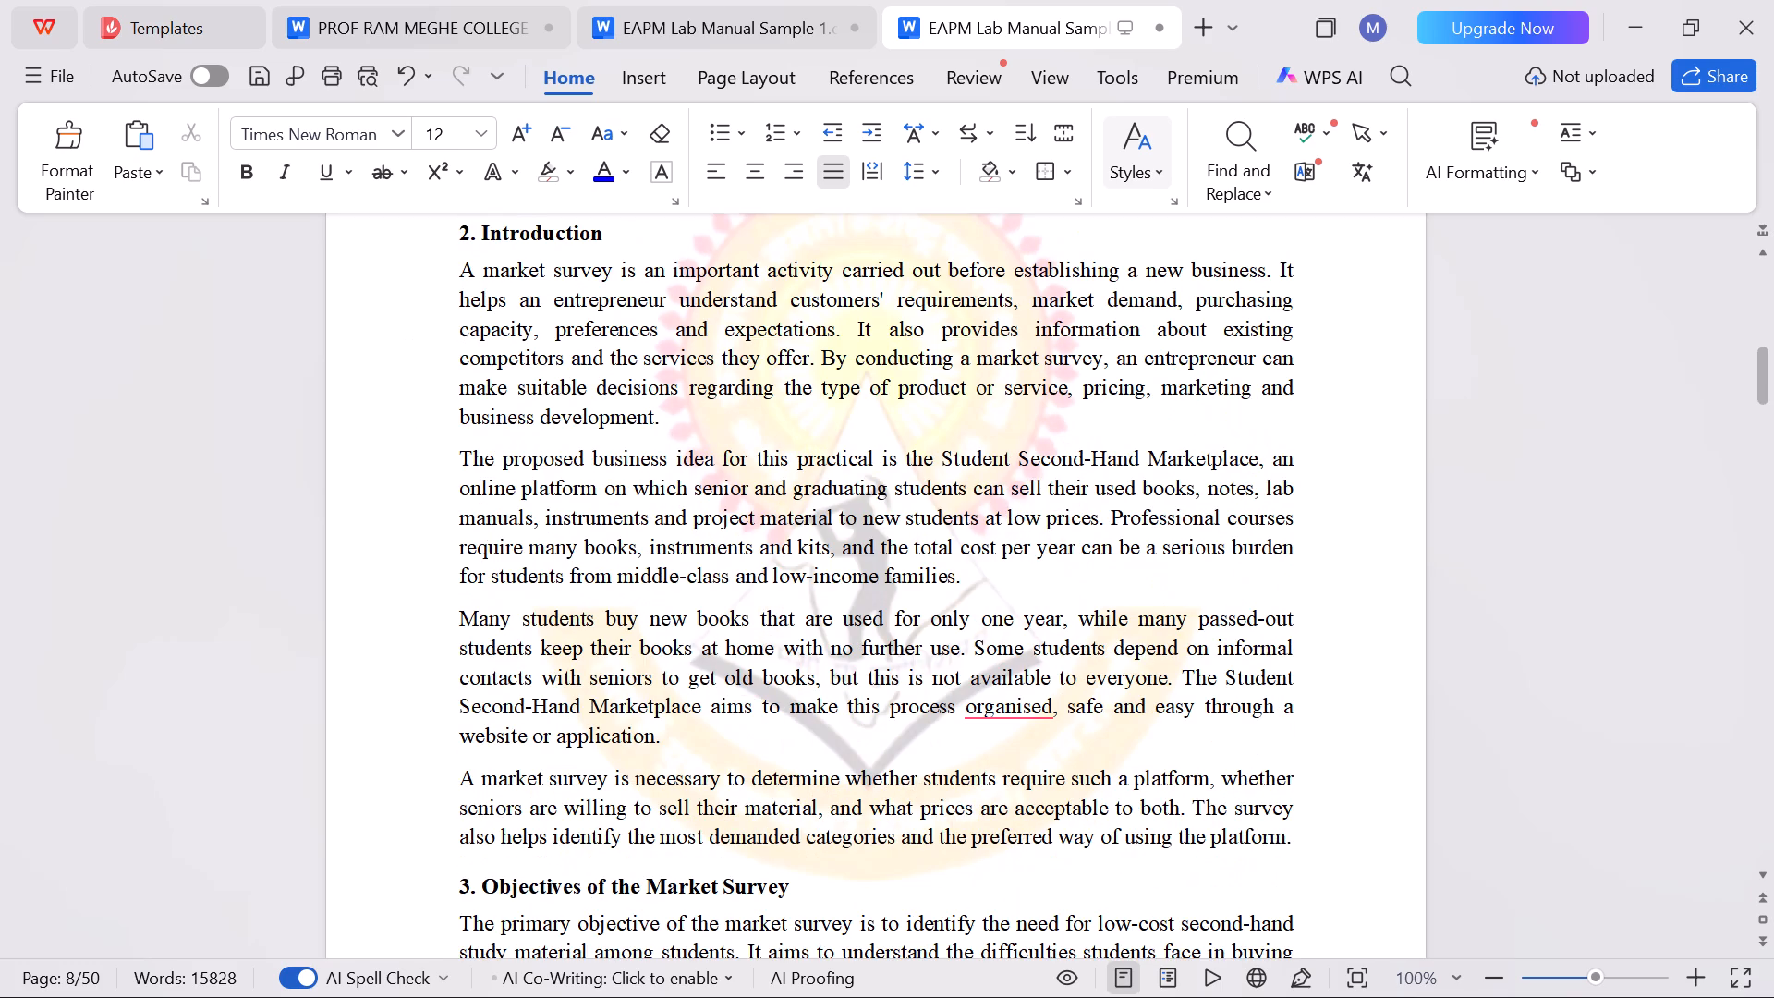
pyautogui.scroll(20, 810, 729)
pyautogui.scroll(16, 810, 729)
pyautogui.scroll(9, 810, 729)
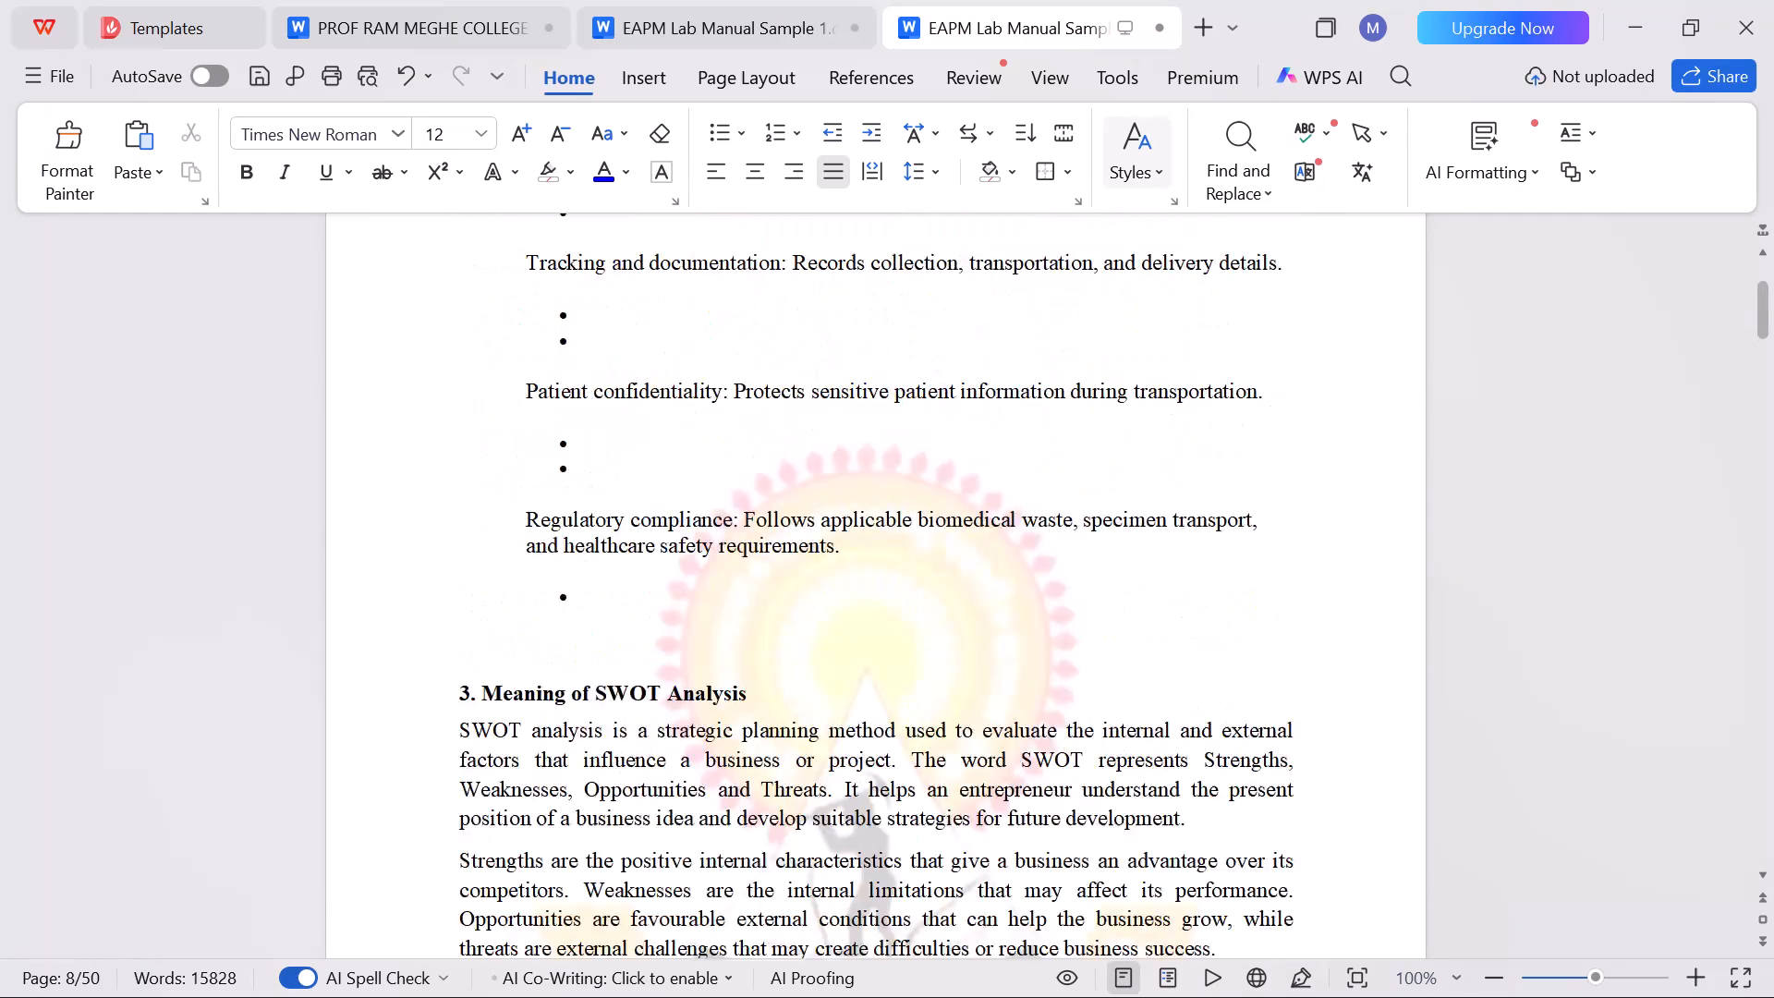
pyautogui.scroll(-8, 810, 729)
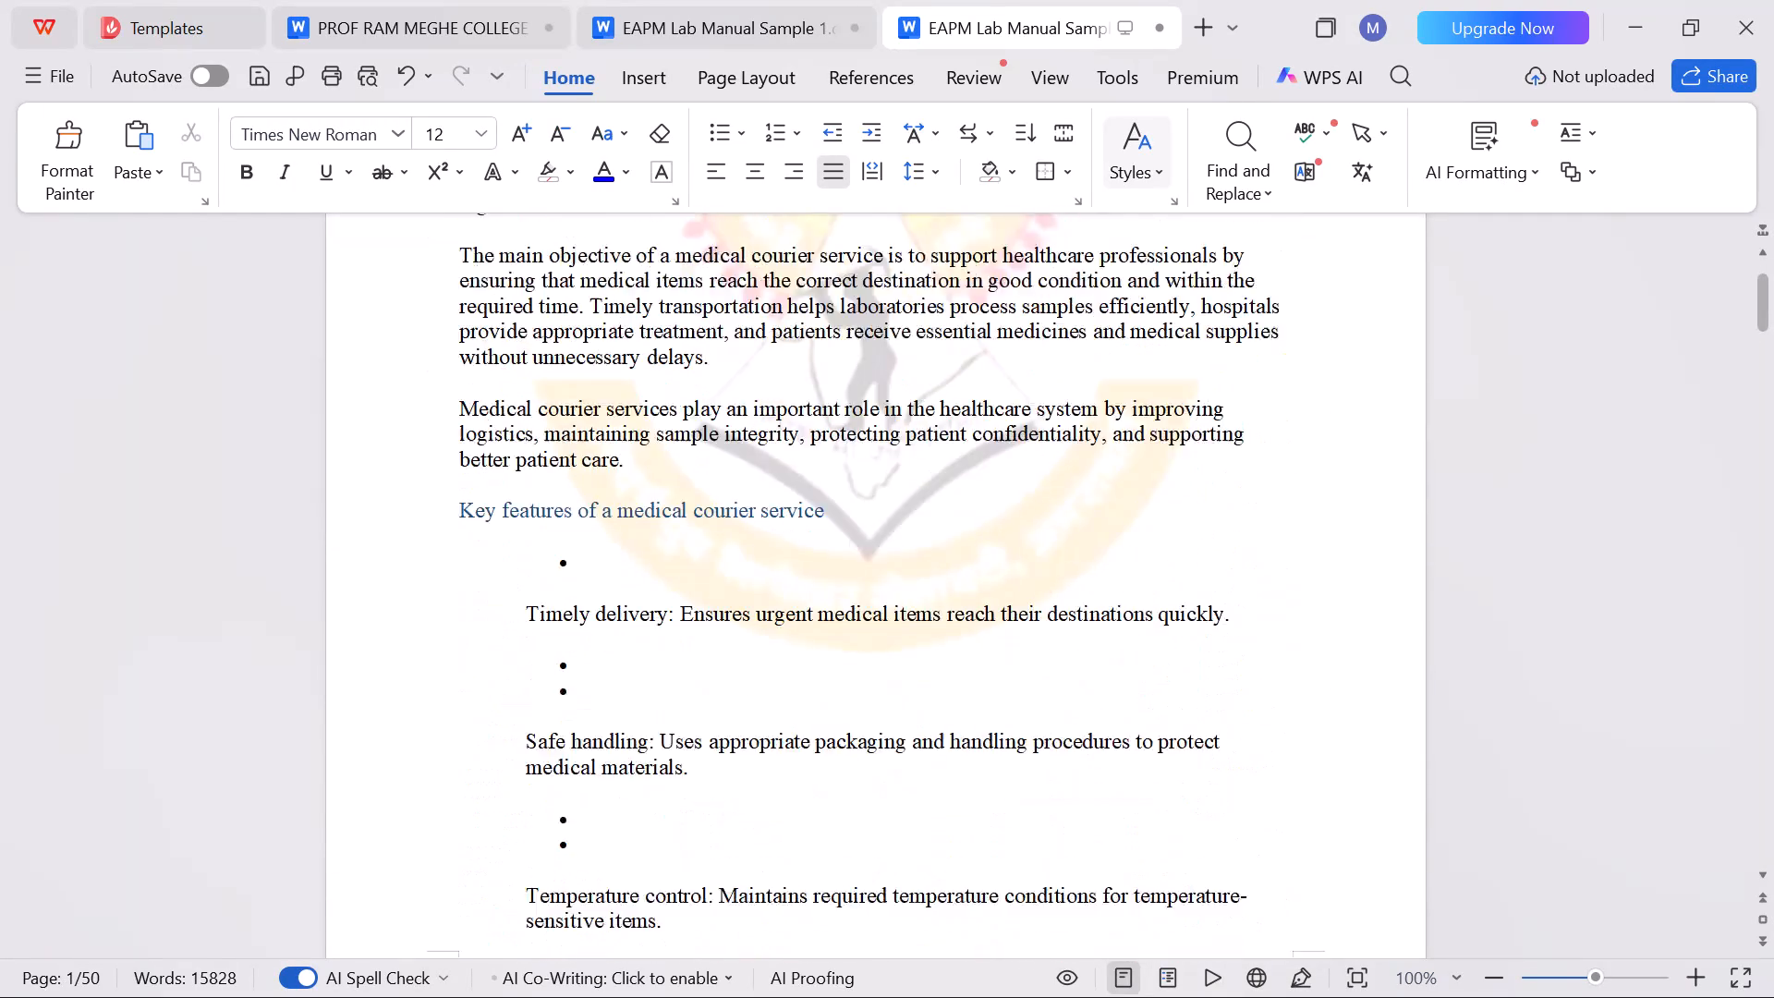
pyautogui.scroll(-19, 810, 729)
pyautogui.scroll(-2, 810, 729)
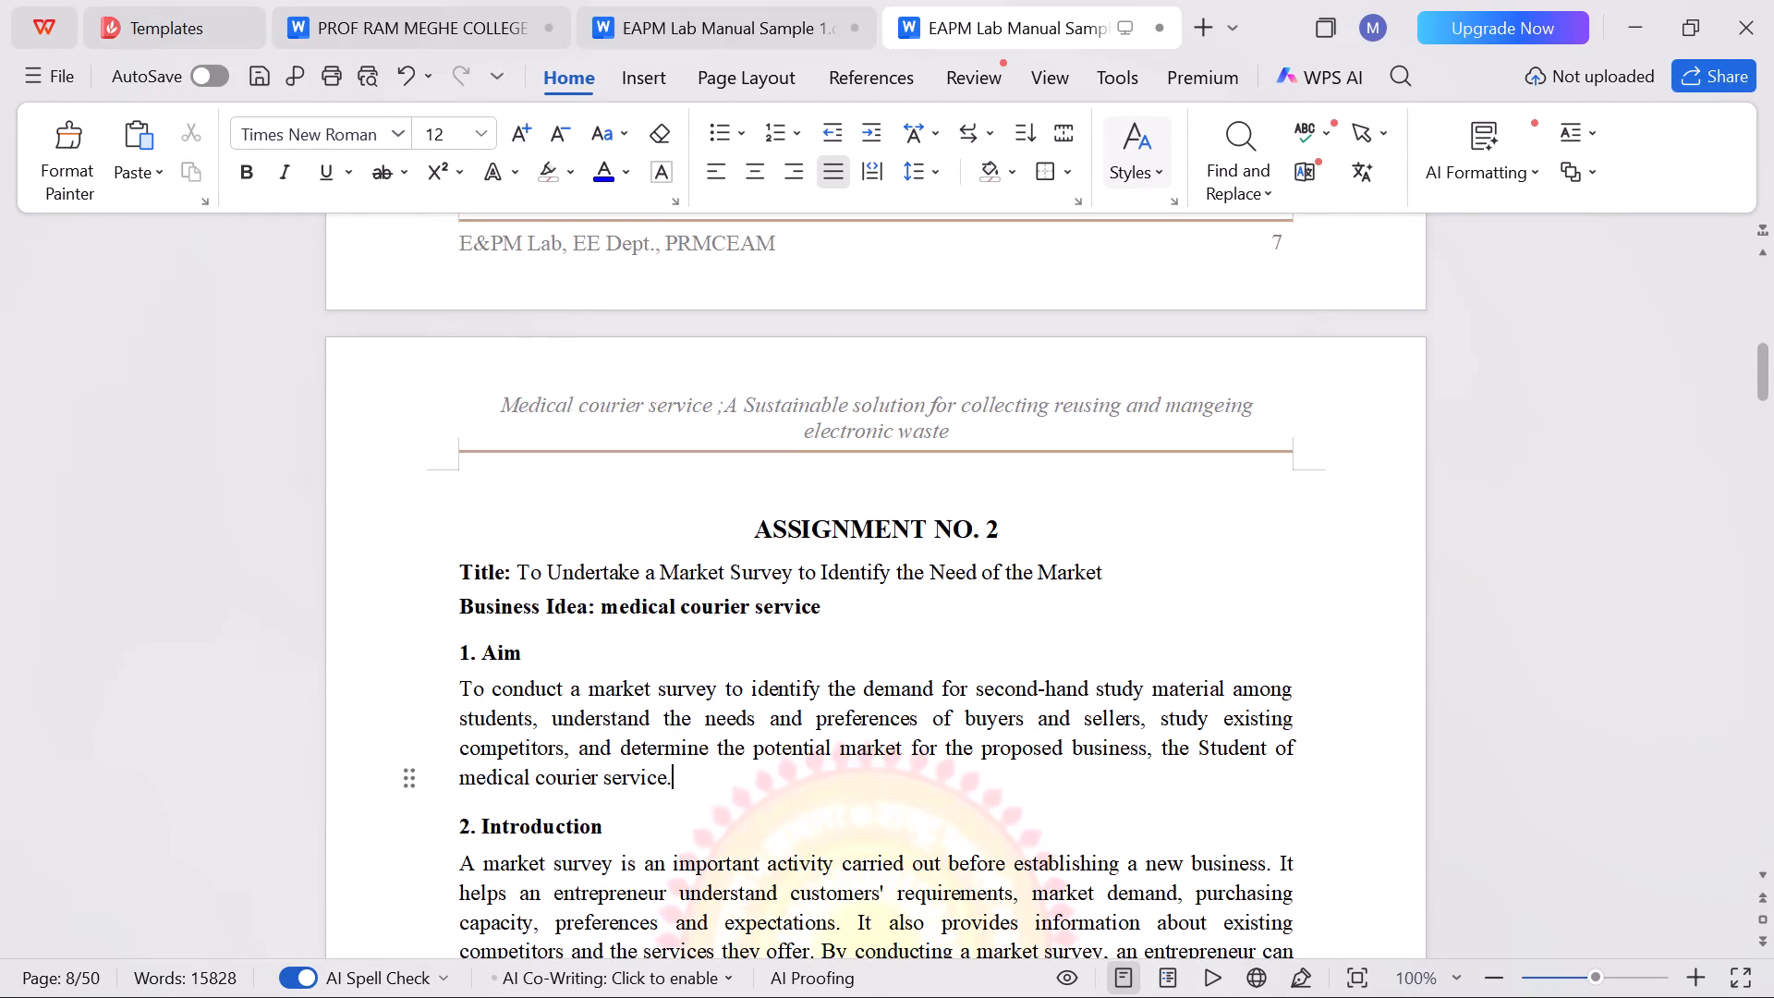
# Read Assignment No. 2 from the Aim through the Target Market section, checking for wording about the student marketplace.
pyautogui.scroll(-3, 810, 729)
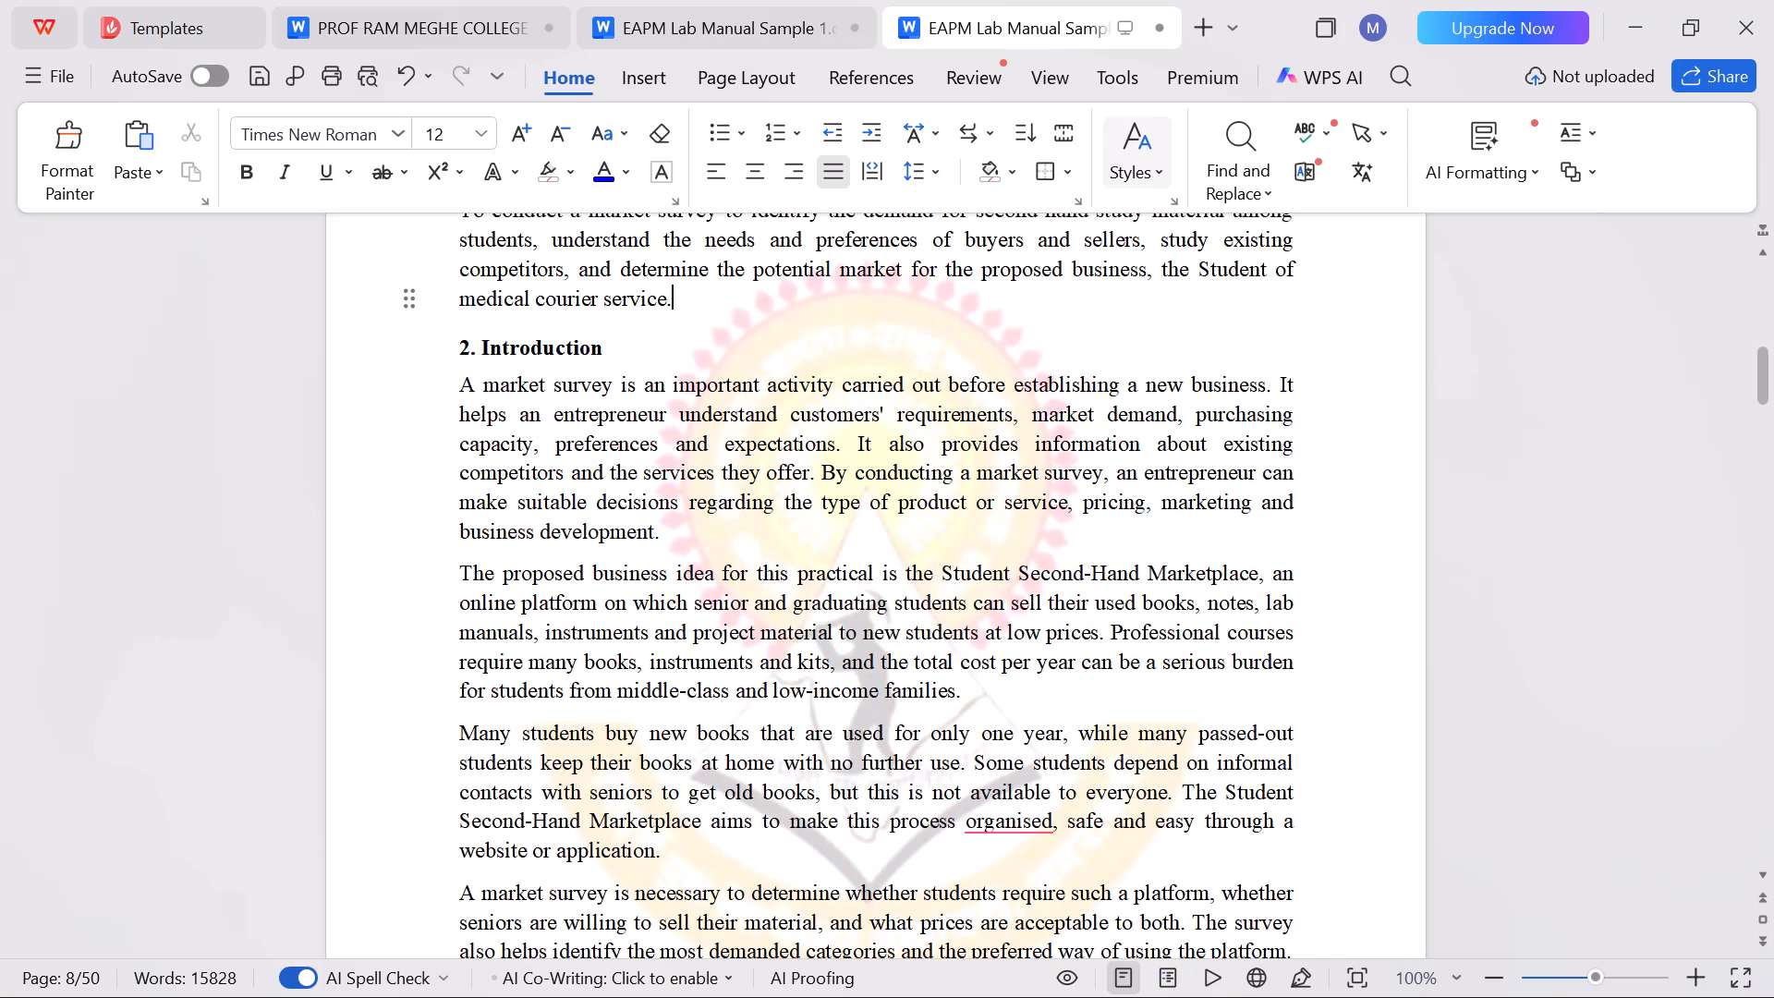
pyautogui.scroll(-2, 810, 729)
pyautogui.scroll(1, 810, 729)
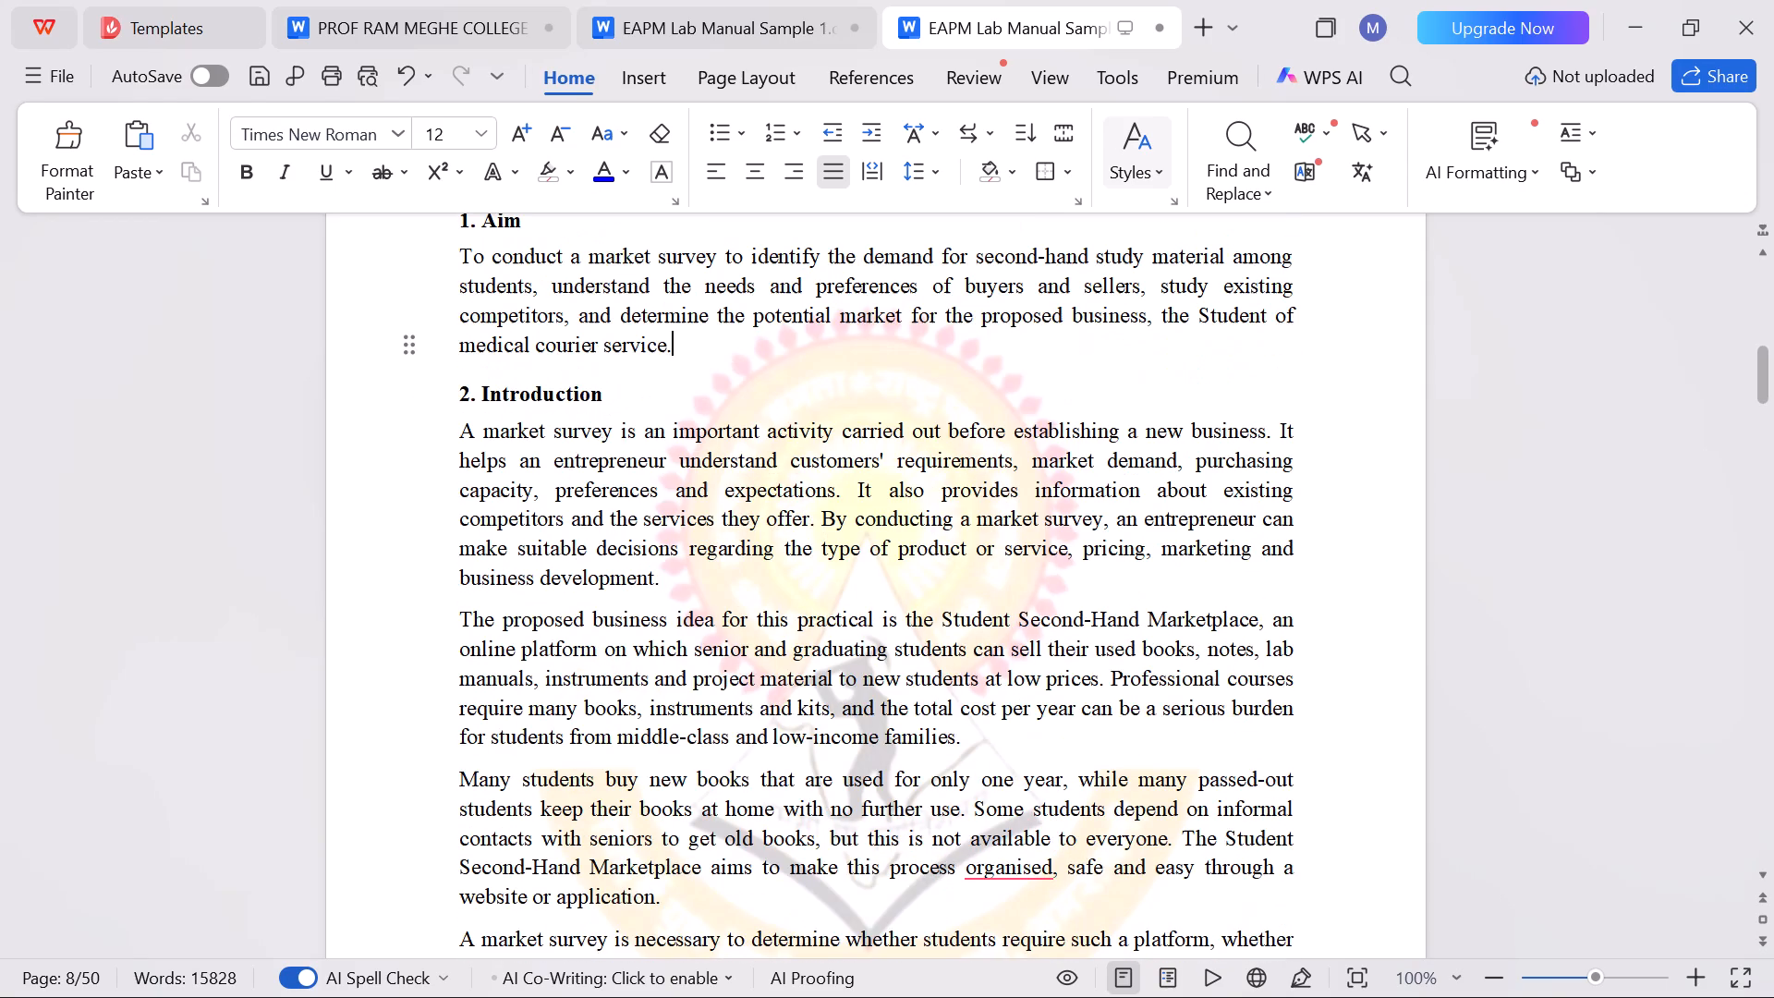
pyautogui.scroll(2, 810, 729)
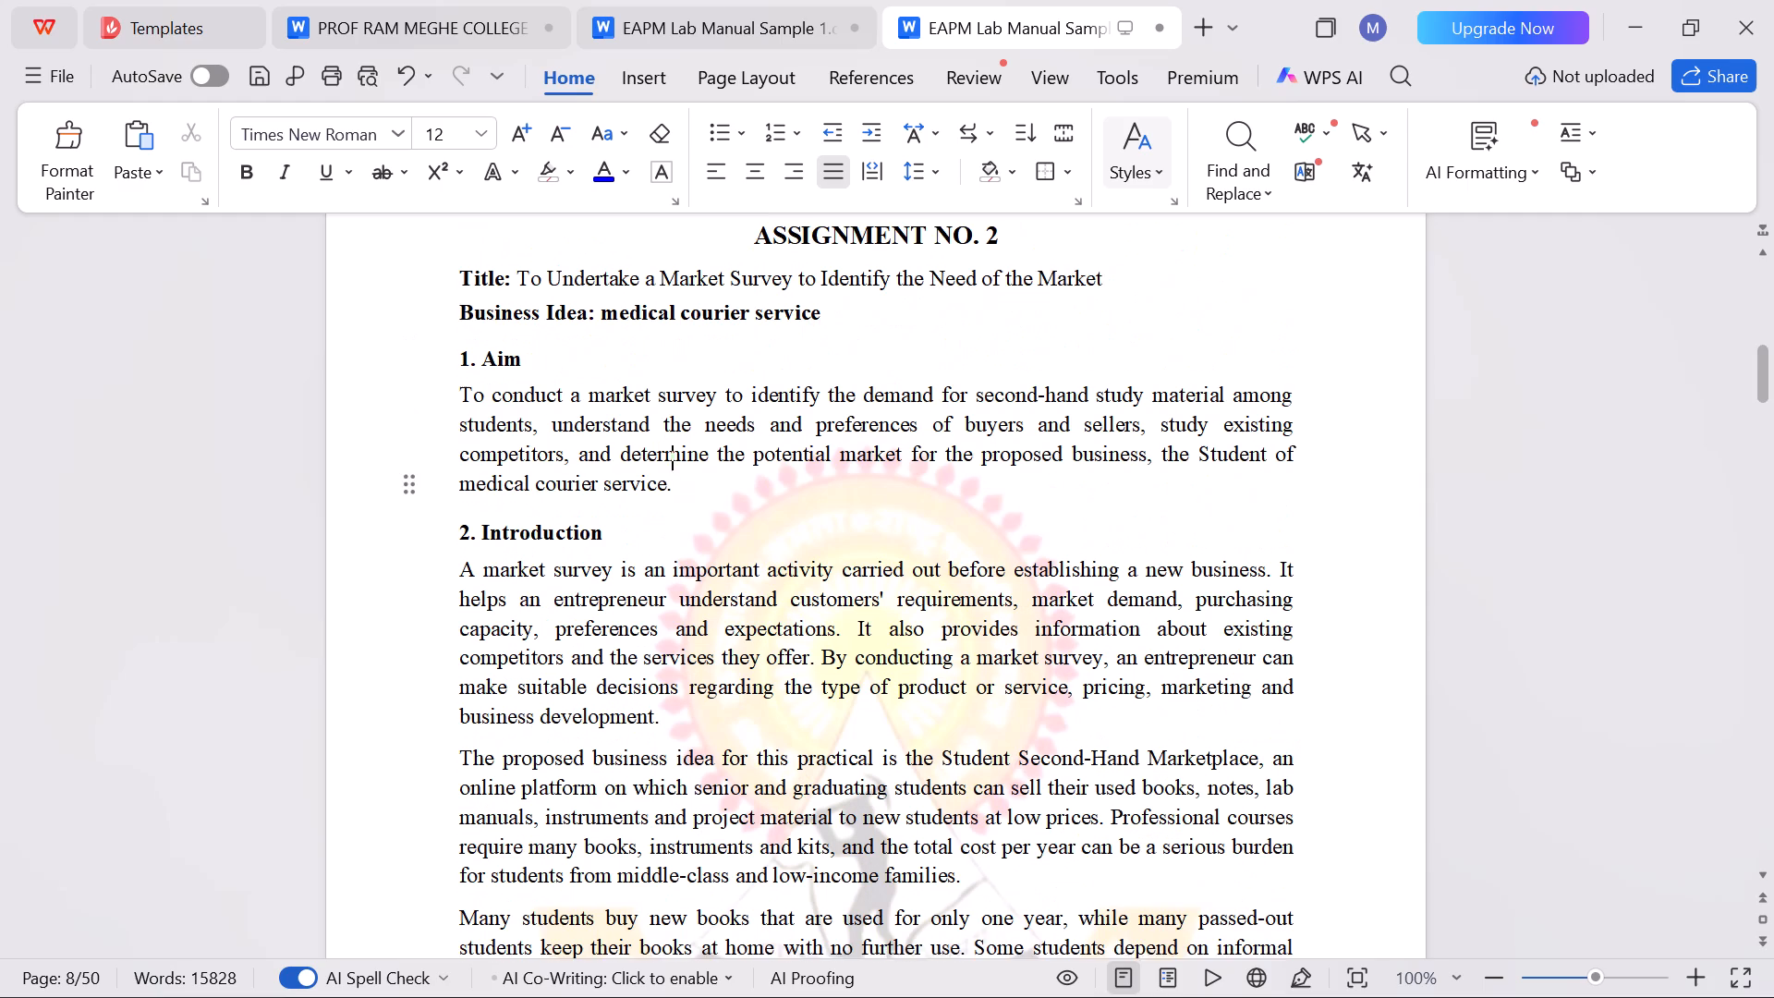
pyautogui.scroll(1, 810, 729)
pyautogui.scroll(-2, 810, 729)
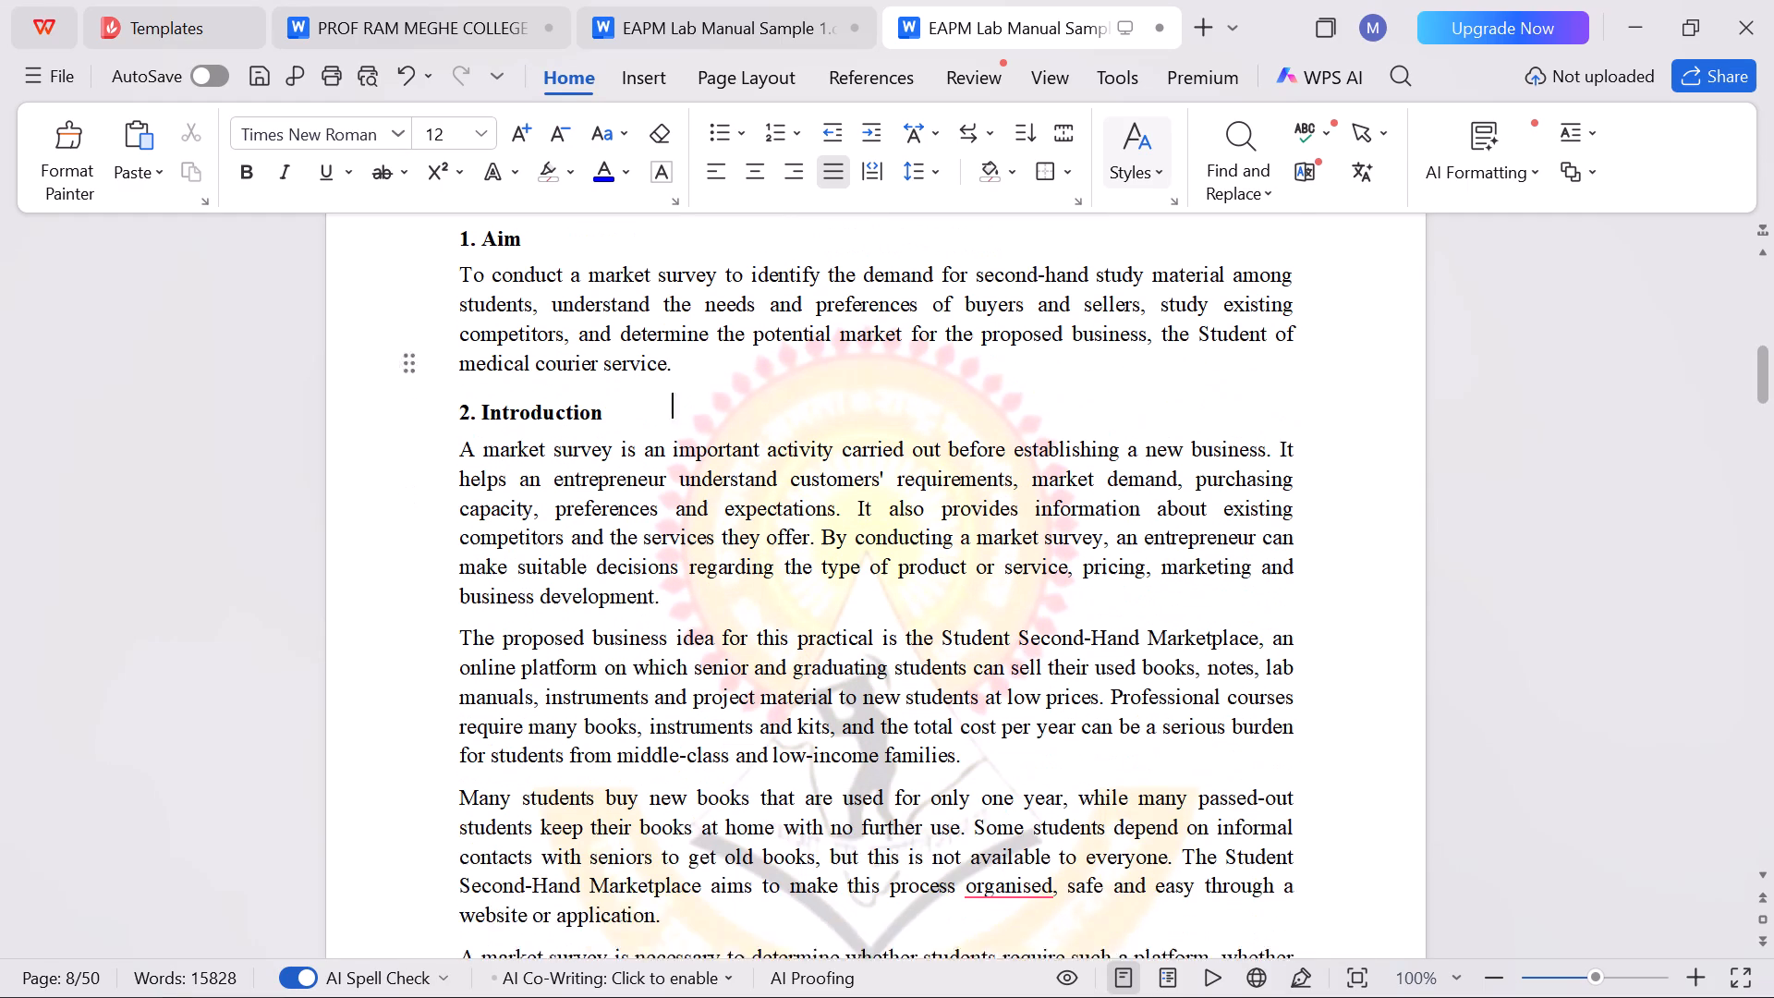
pyautogui.scroll(-3, 810, 729)
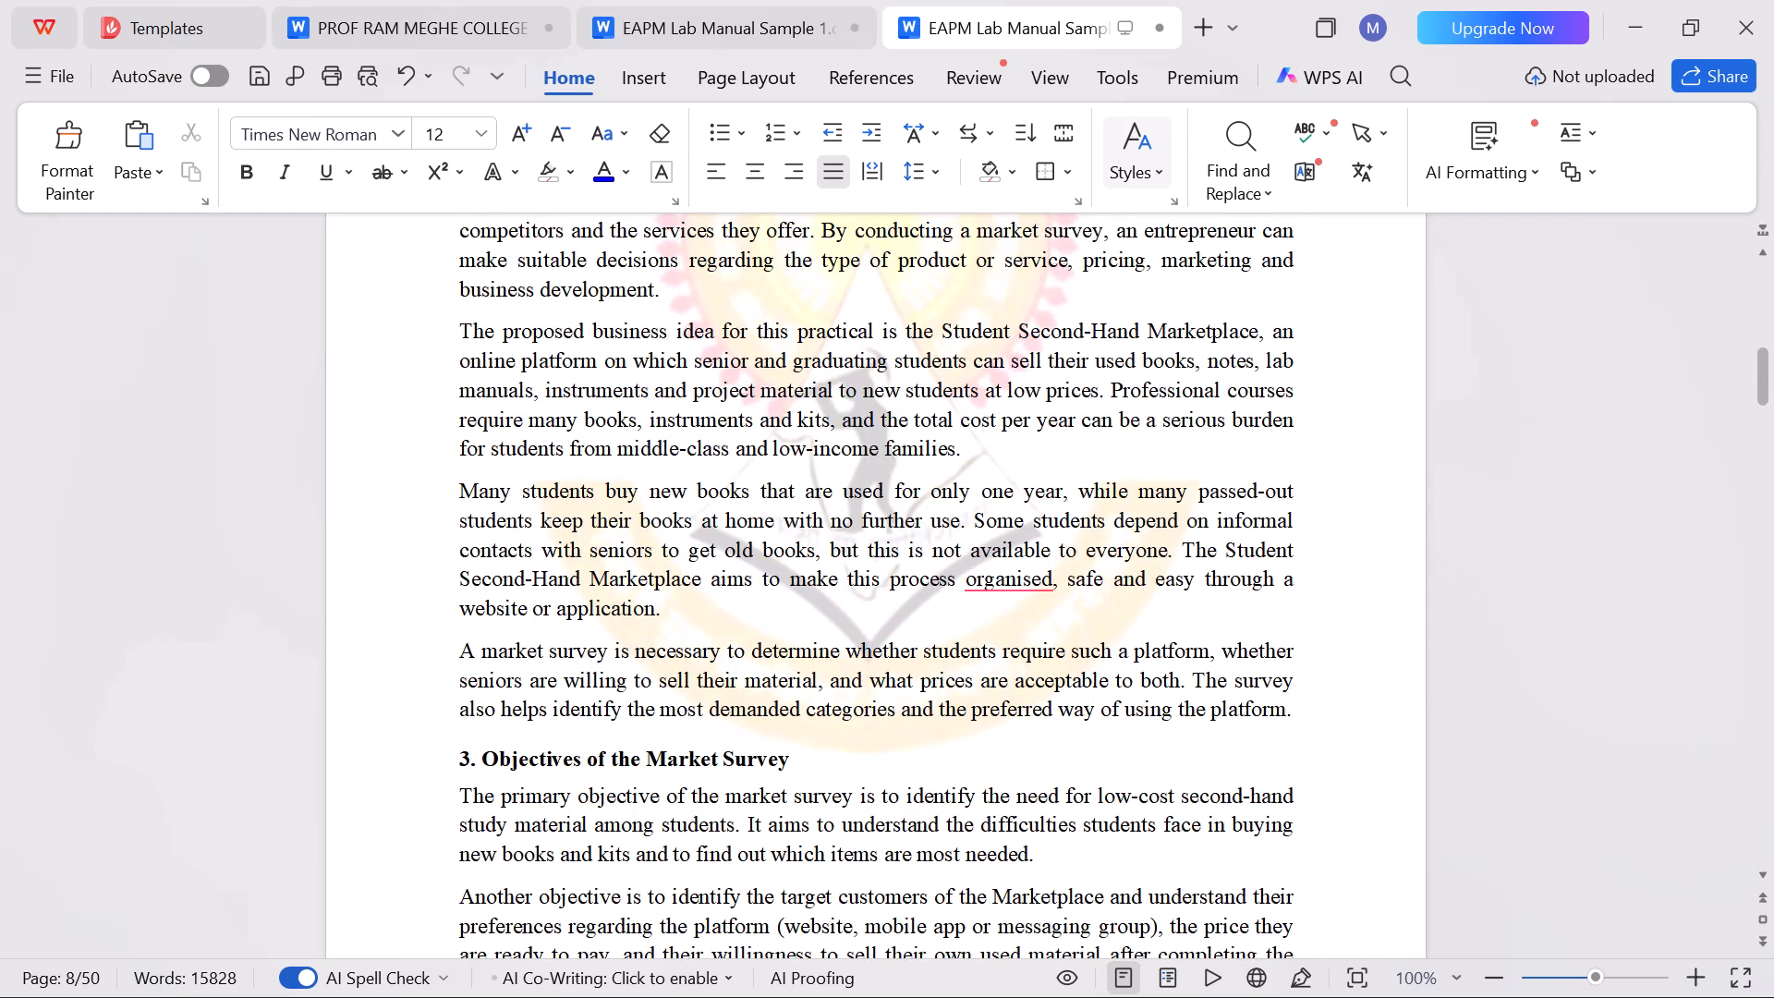
pyautogui.scroll(-1, 810, 729)
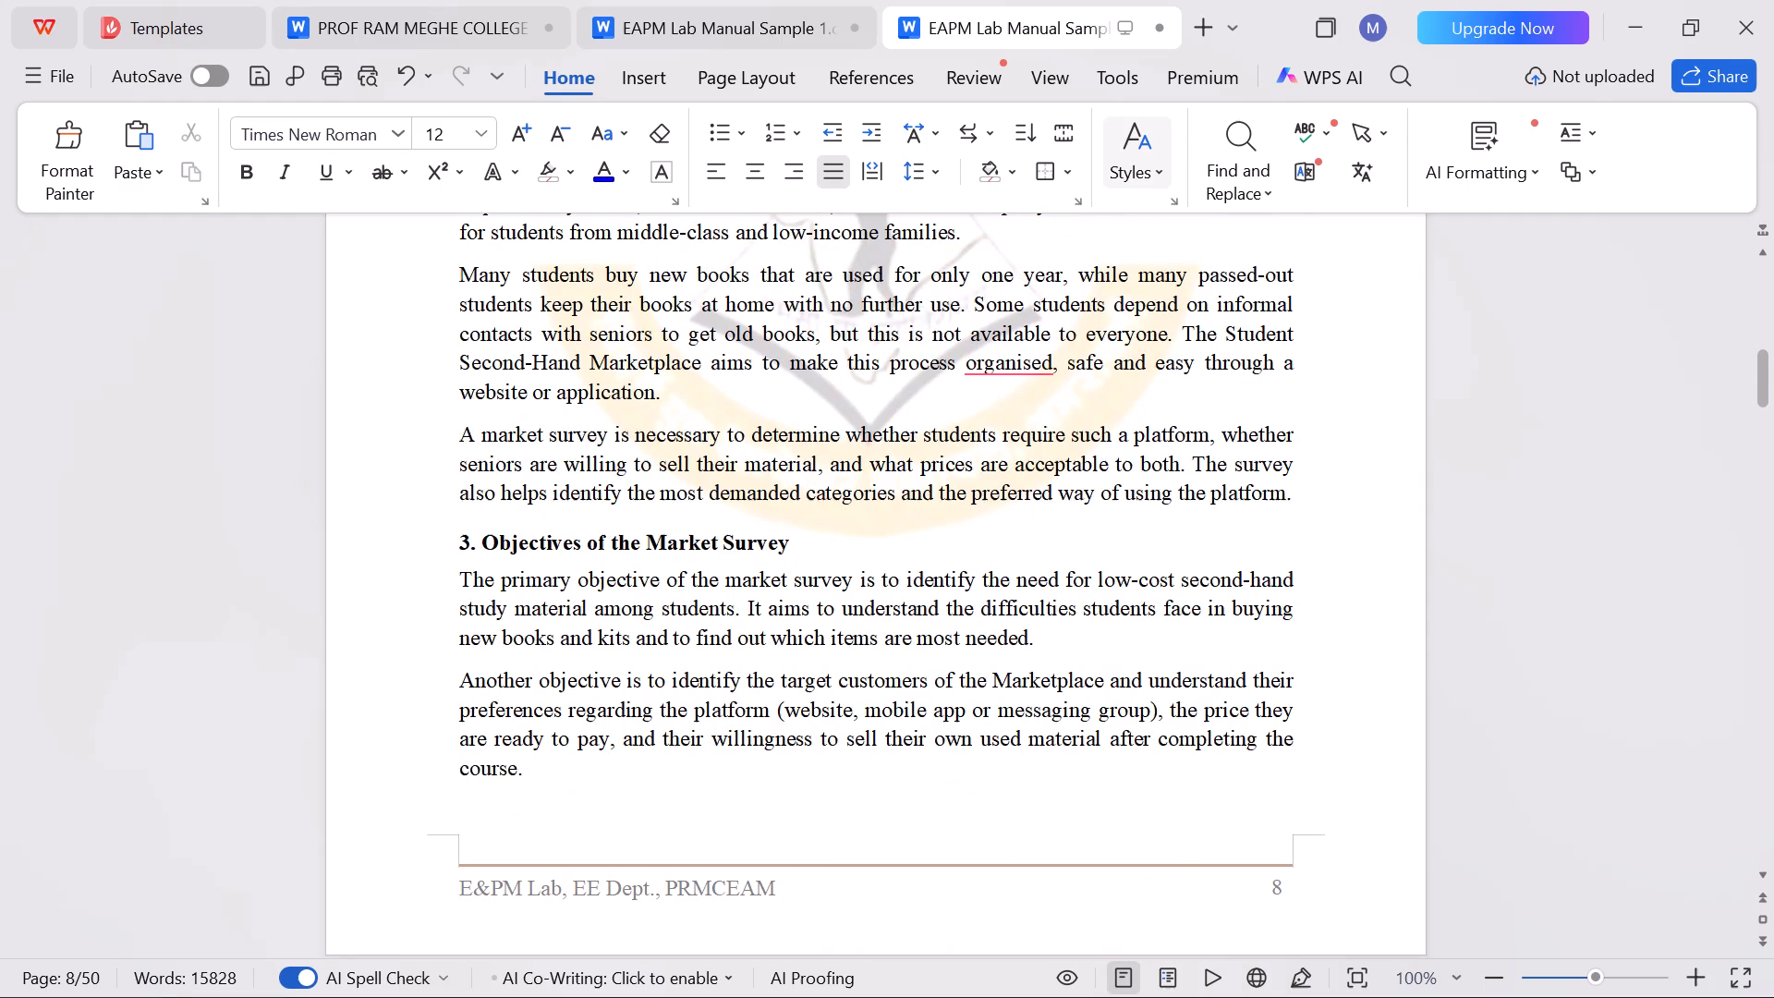
pyautogui.scroll(-3, 810, 729)
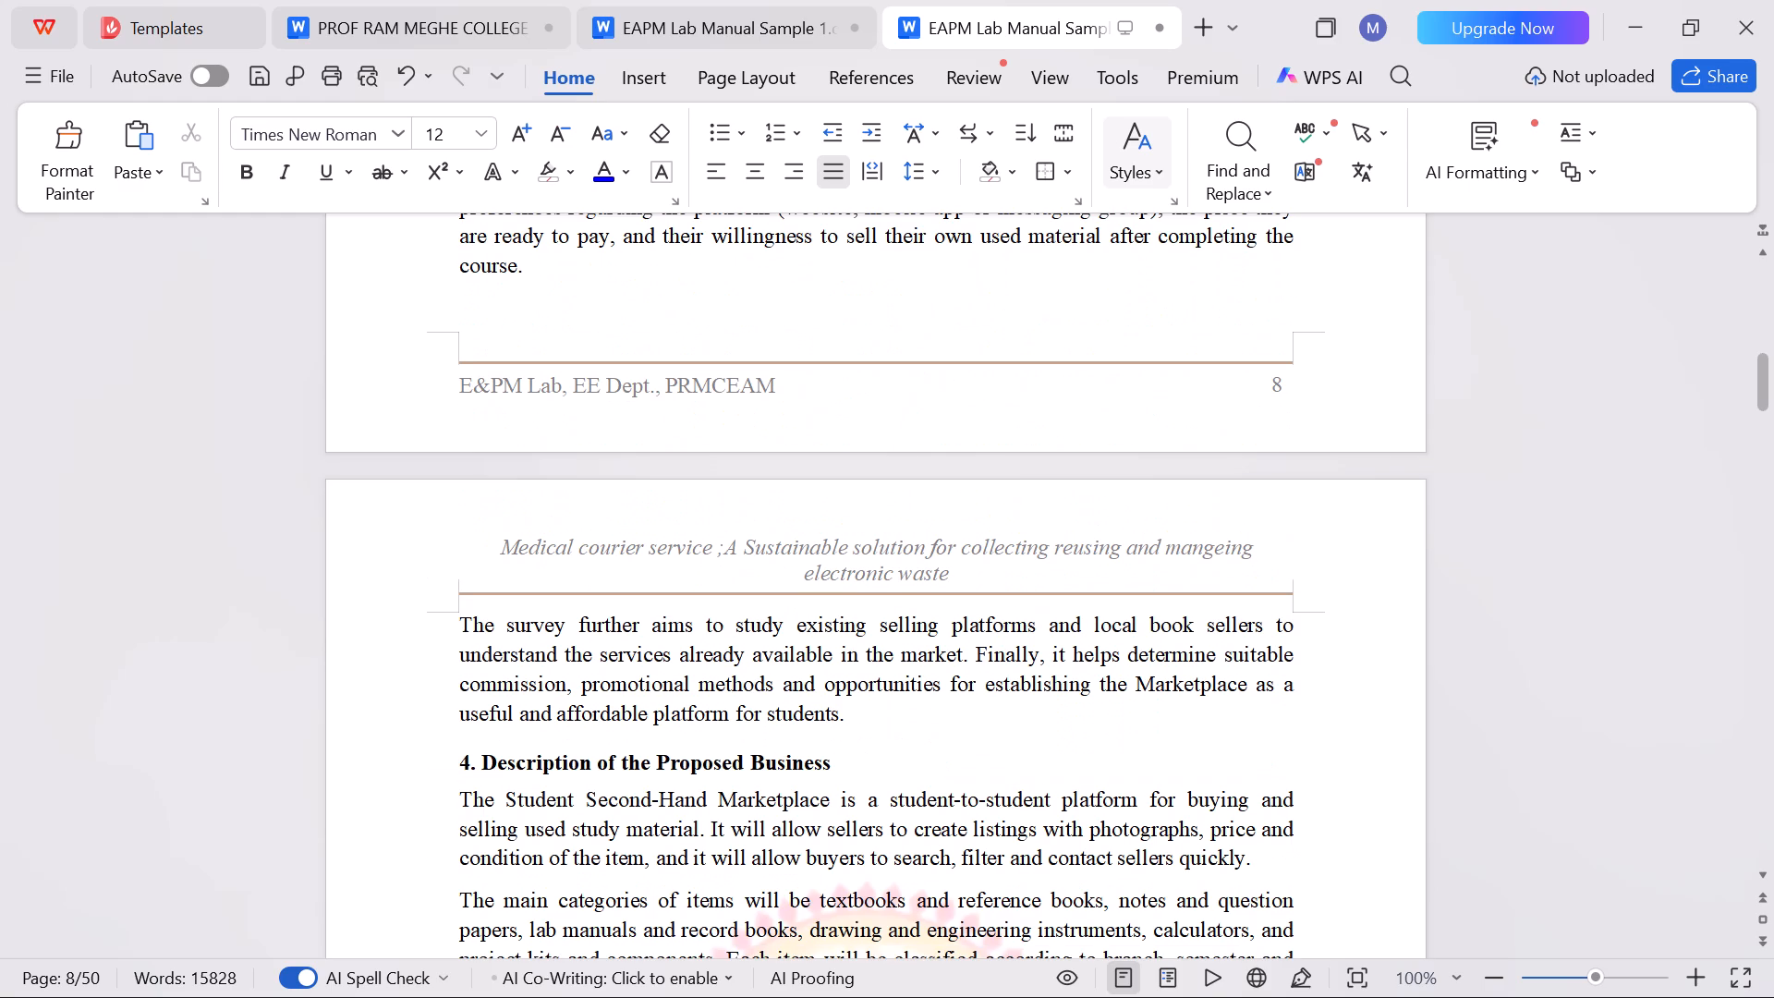
pyautogui.scroll(-2, 810, 729)
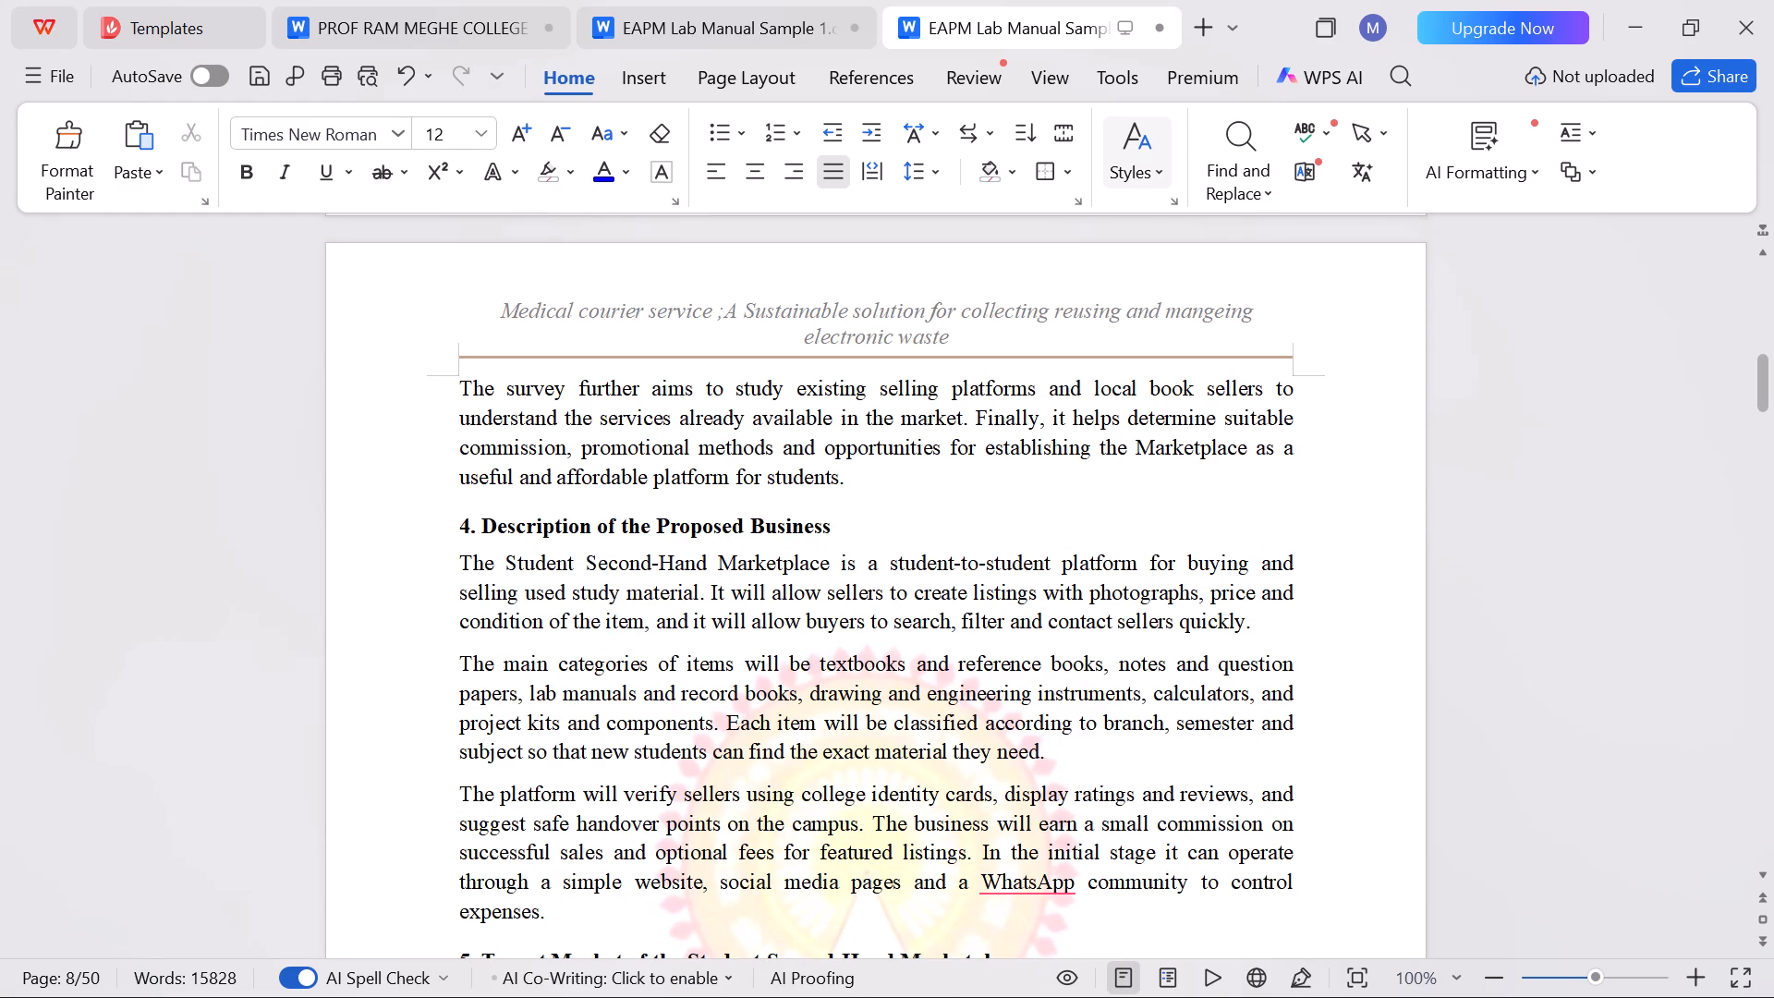
pyautogui.scroll(-2, 820, 559)
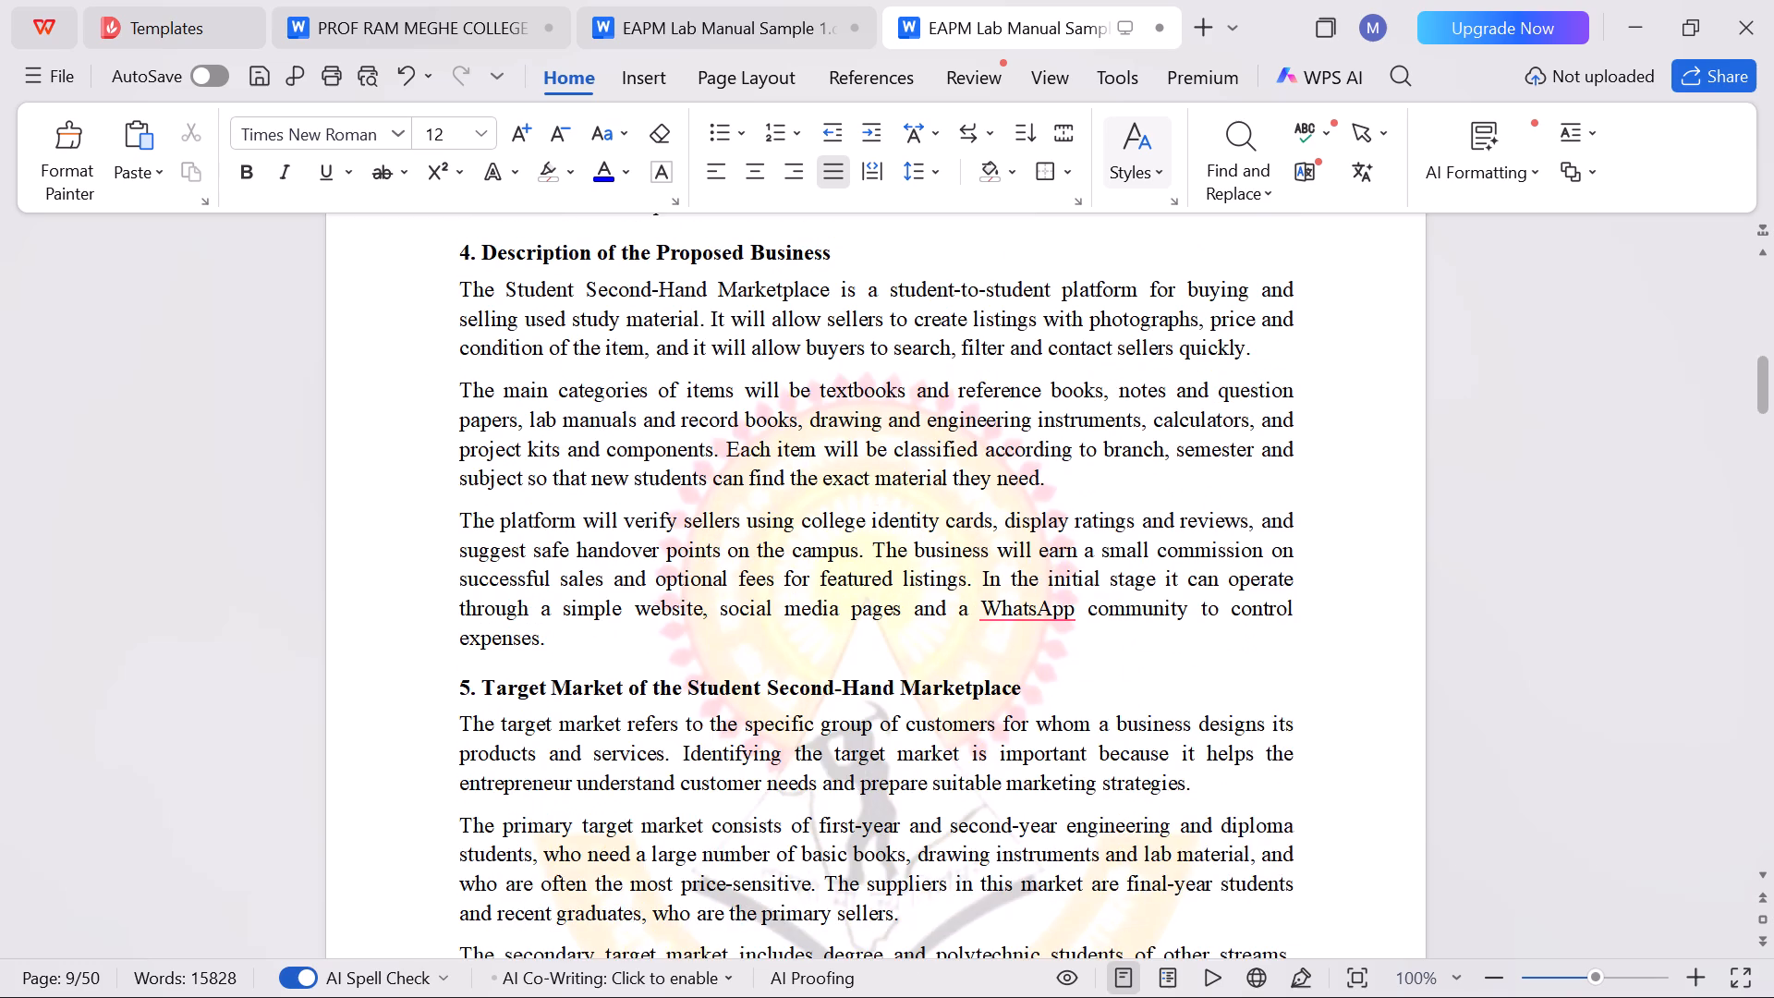
# In section 4, Description of the Proposed Business, change the business name opening the first paragraph to "Student medical courier service".
pyautogui.scroll(1, 820, 559)
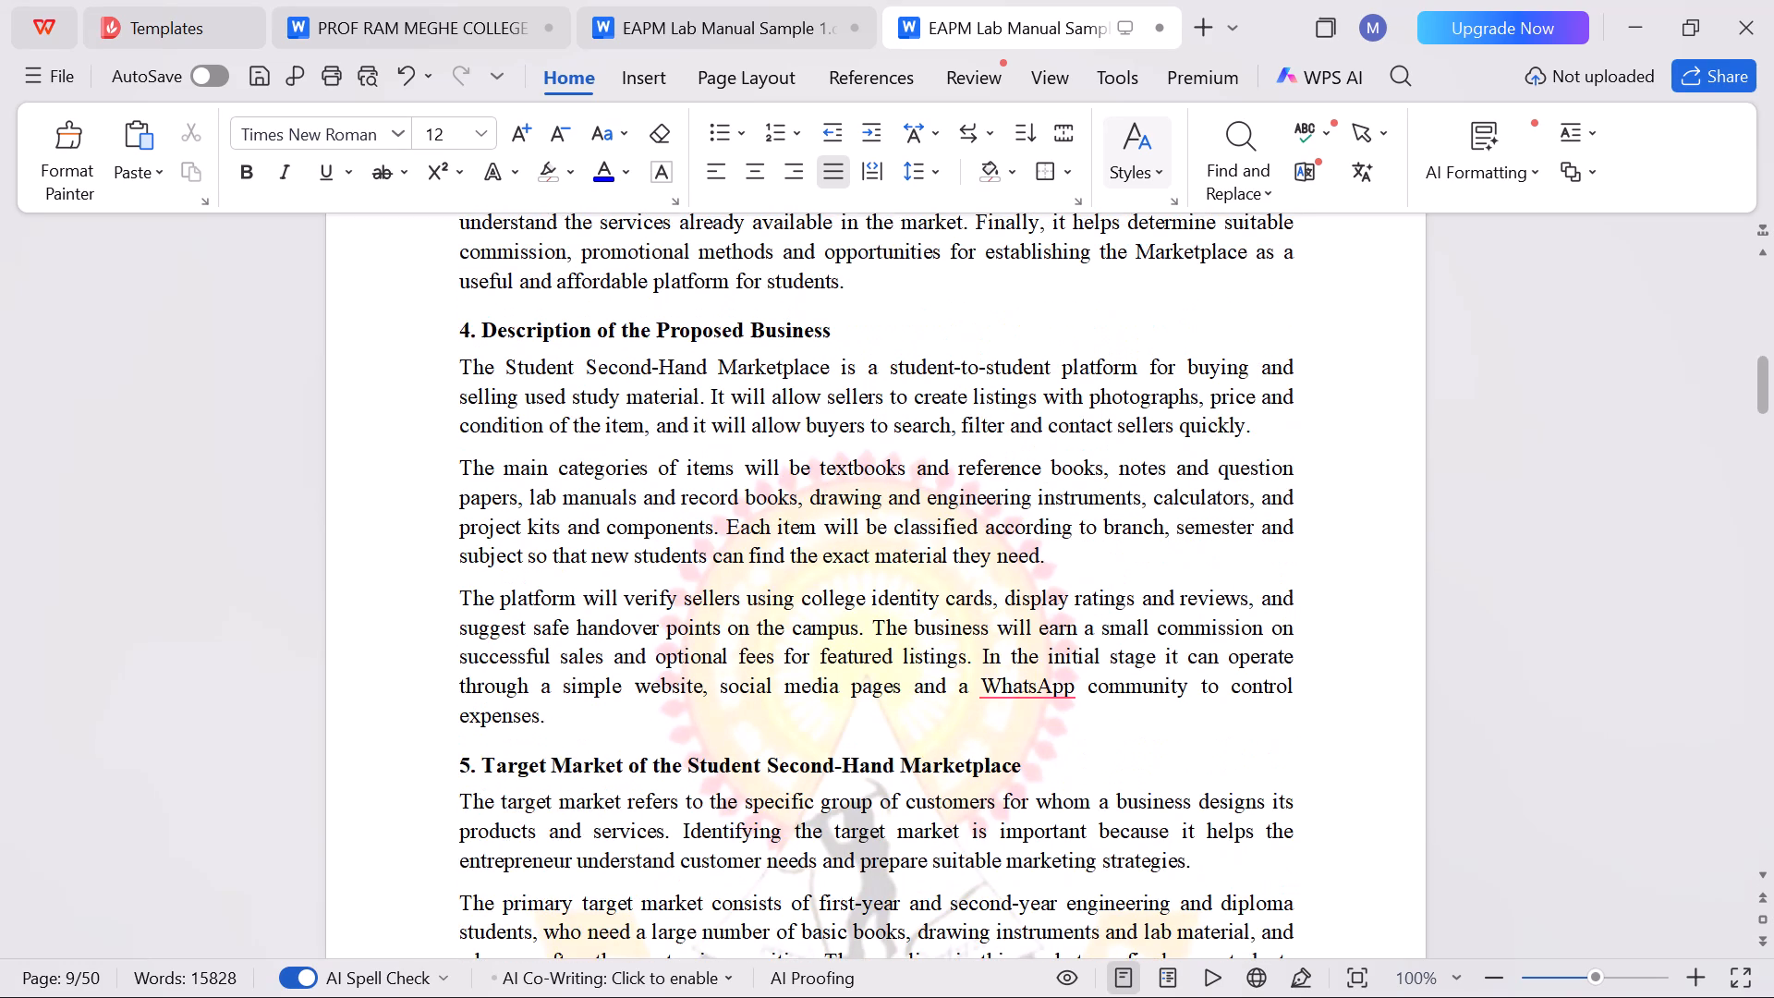
pyautogui.click(835, 365)
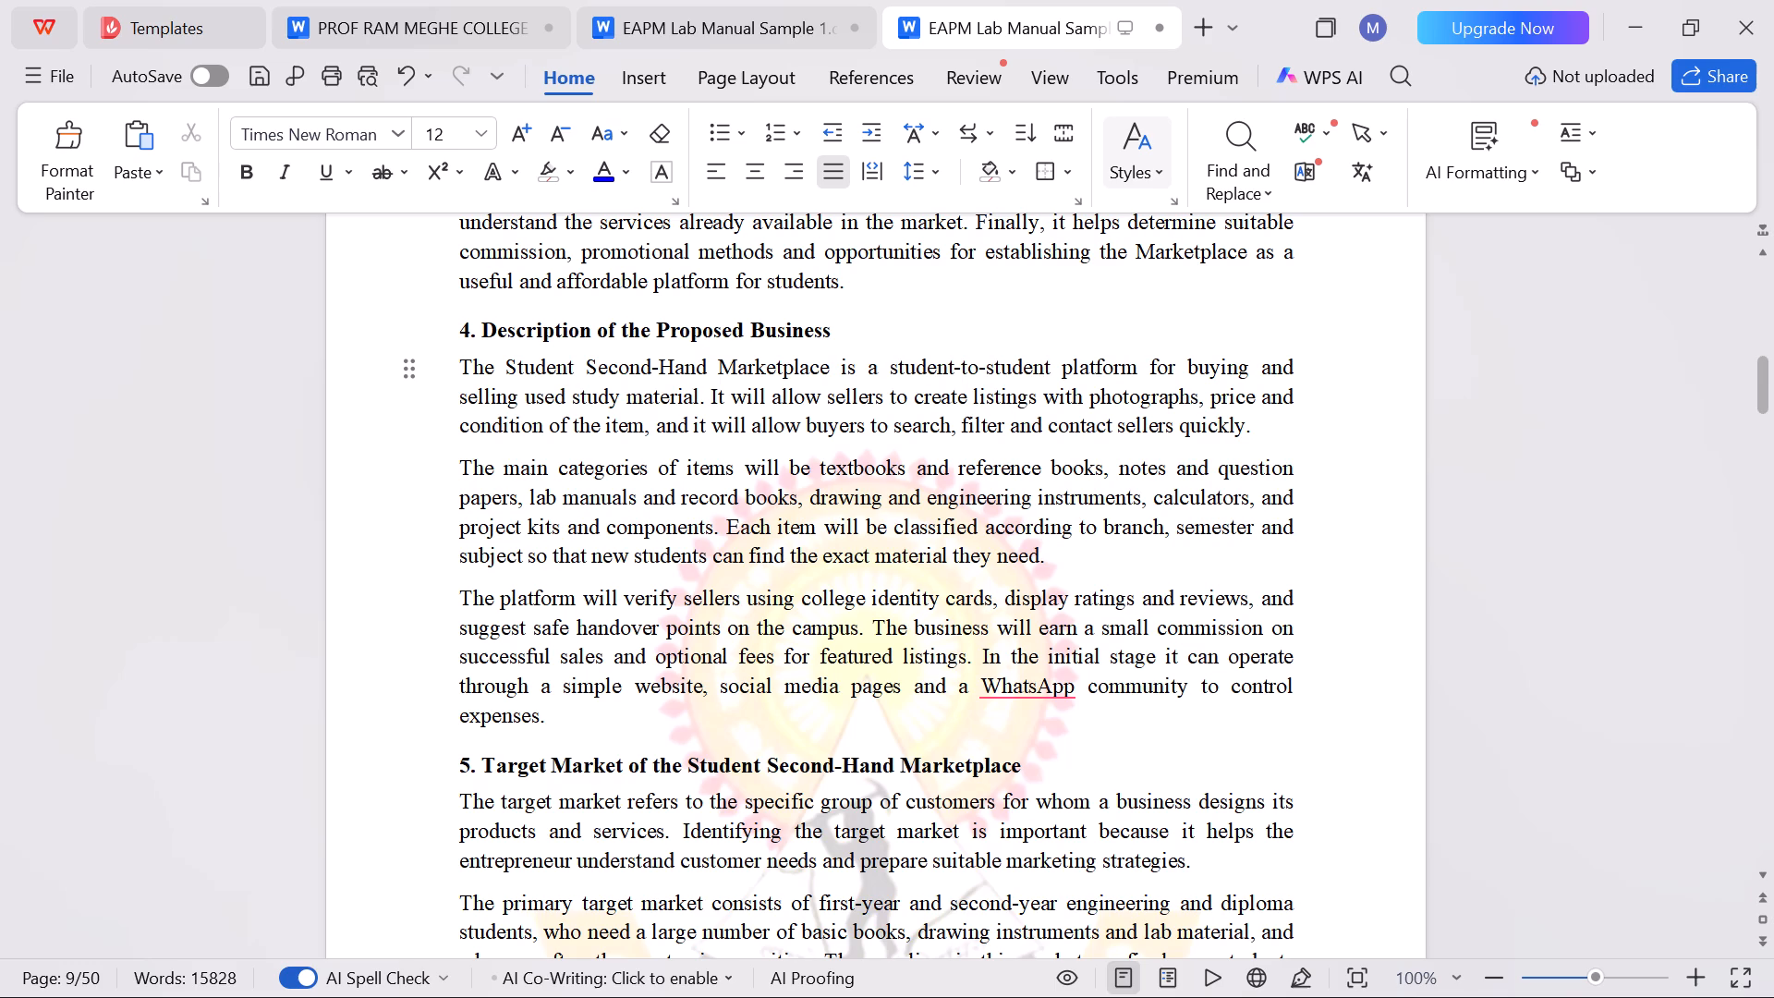
pyautogui.press('BackSpace')
pyautogui.press('BackSpace')
pyautogui.press('BackSpace')
pyautogui.press('BackSpace')
pyautogui.press('BackSpace')
pyautogui.press('BackSpace')
pyautogui.press('BackSpace')
pyautogui.press('BackSpace')
pyautogui.press('BackSpace')
pyautogui.press('BackSpace')
pyautogui.press('BackSpace')
pyautogui.press('BackSpace')
pyautogui.press('BackSpace')
pyautogui.press('BackSpace')
pyautogui.press('BackSpace')
pyautogui.press('BackSpace')
pyautogui.press('BackSpace')
pyautogui.press('BackSpace')
pyautogui.press('BackSpace')
pyautogui.press('BackSpace')
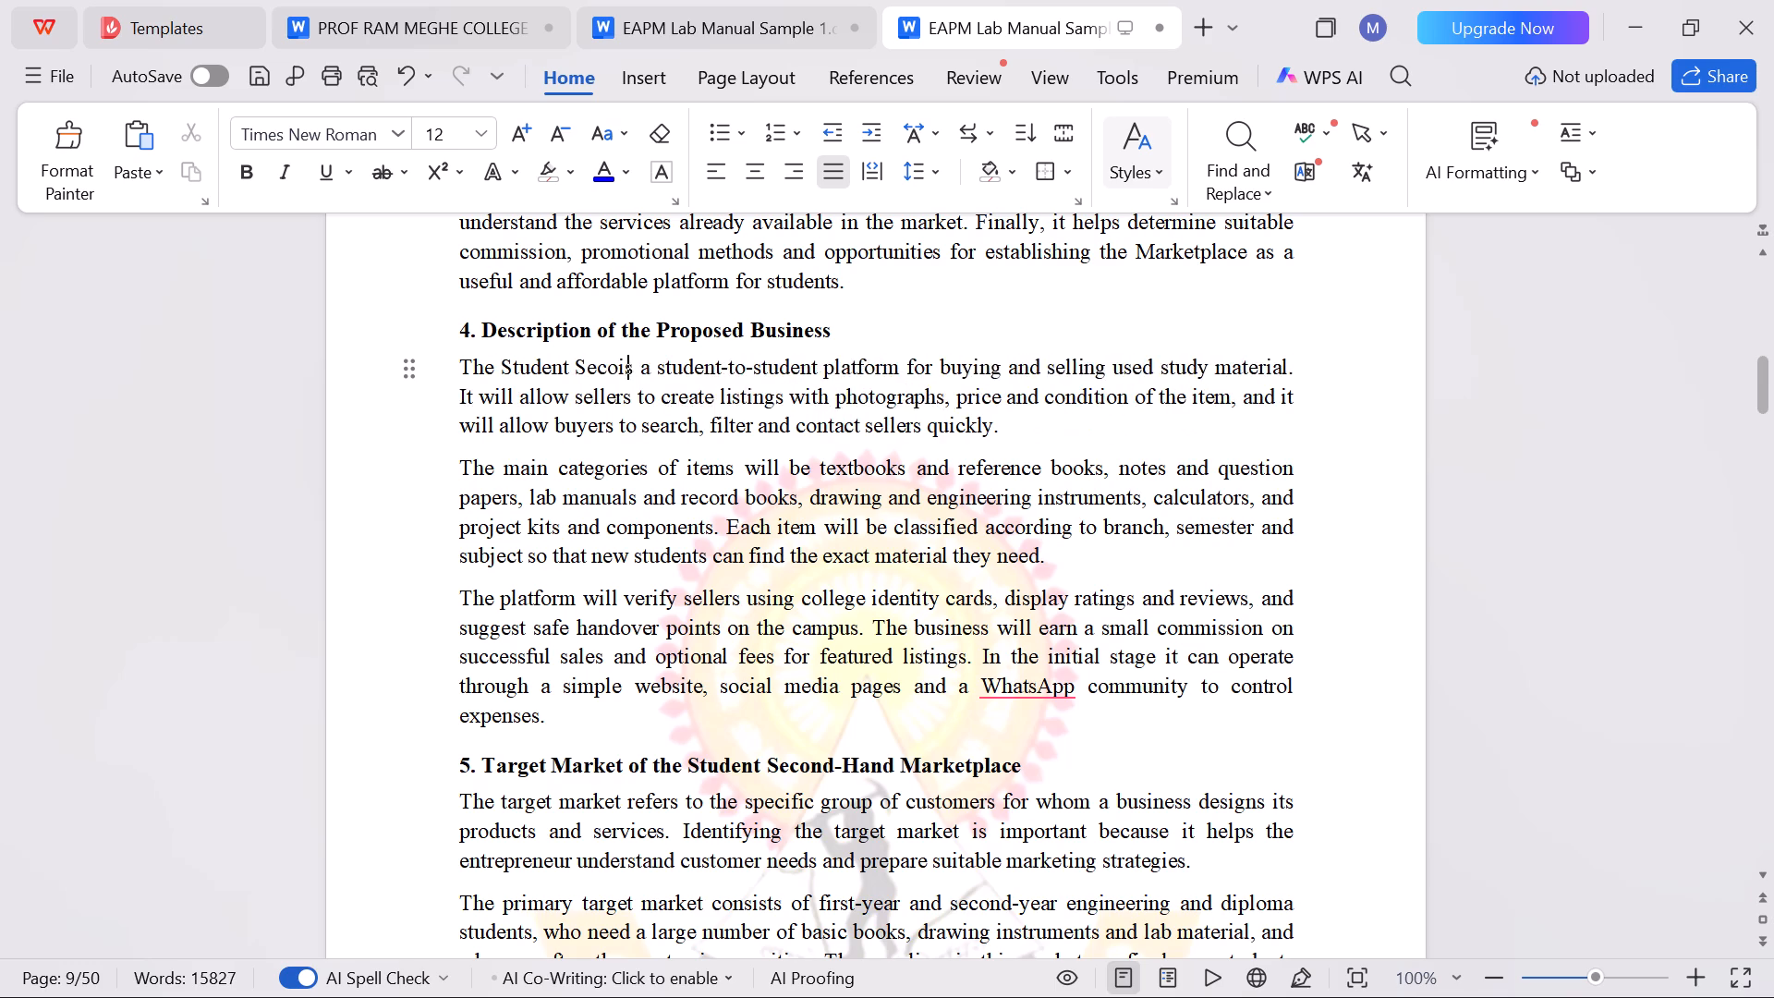
pyautogui.press('BackSpace')
pyautogui.press('BackSpace')
pyautogui.write('medica')
pyautogui.write('l courier ser')
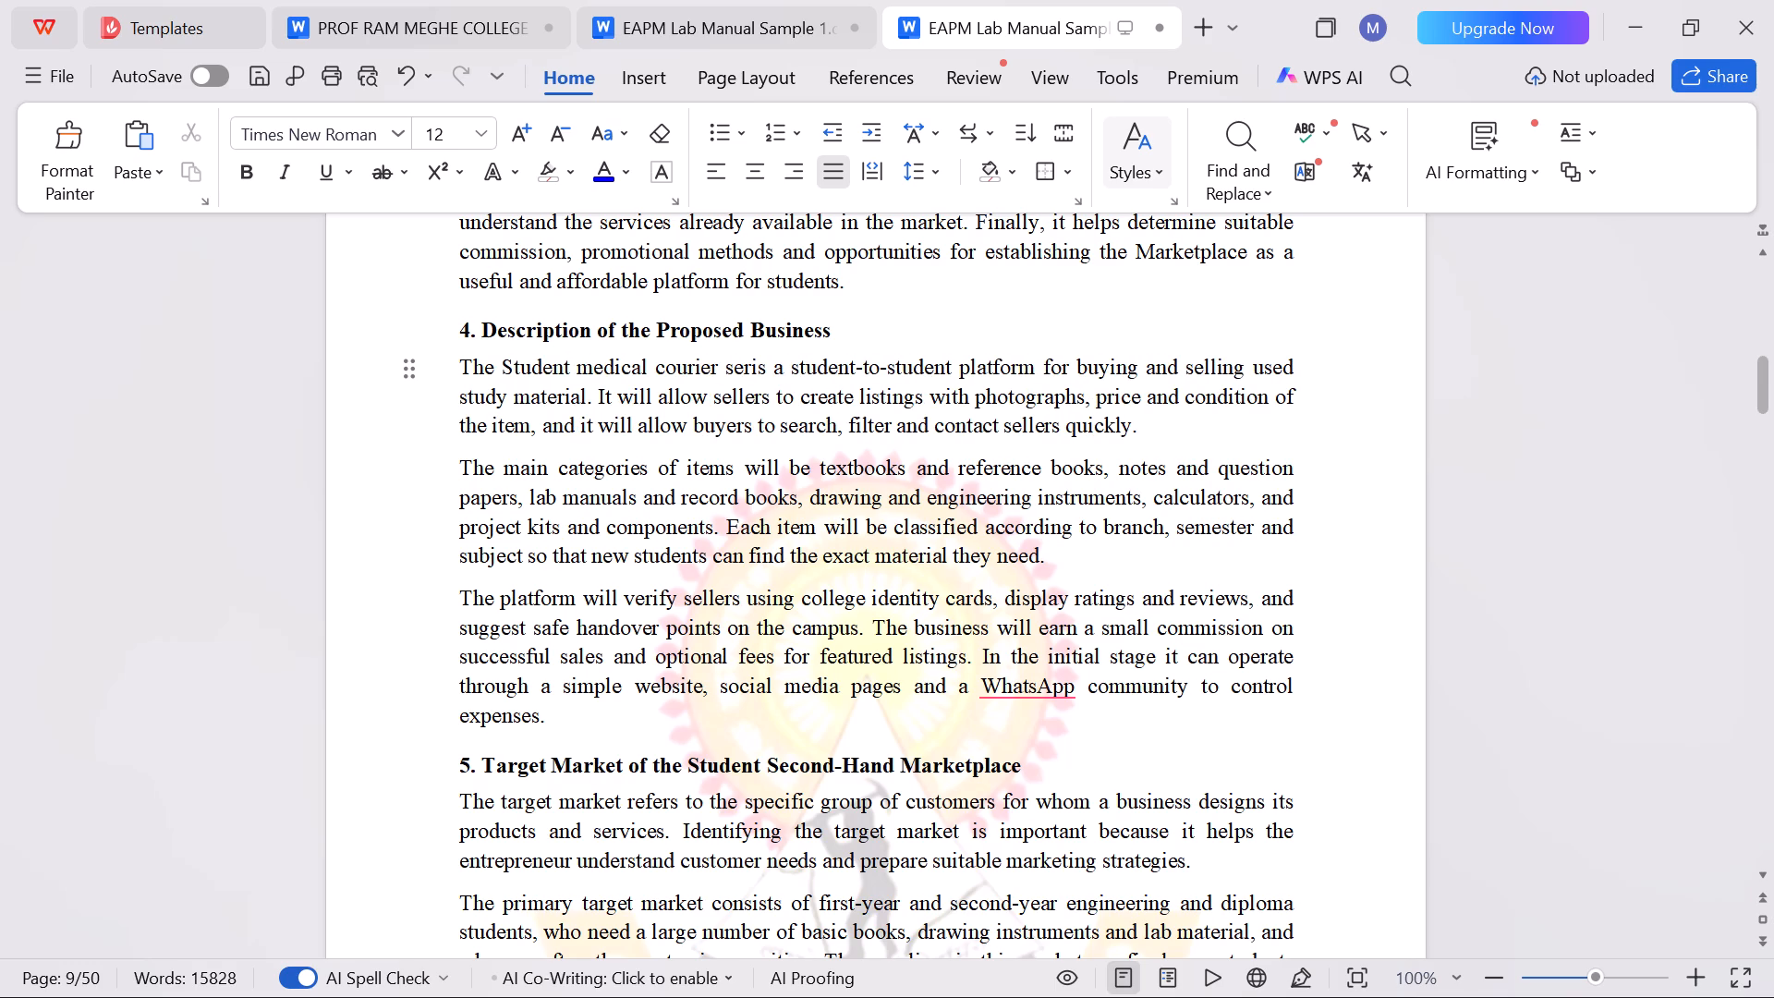
pyautogui.write('vice')
pyautogui.press('space')
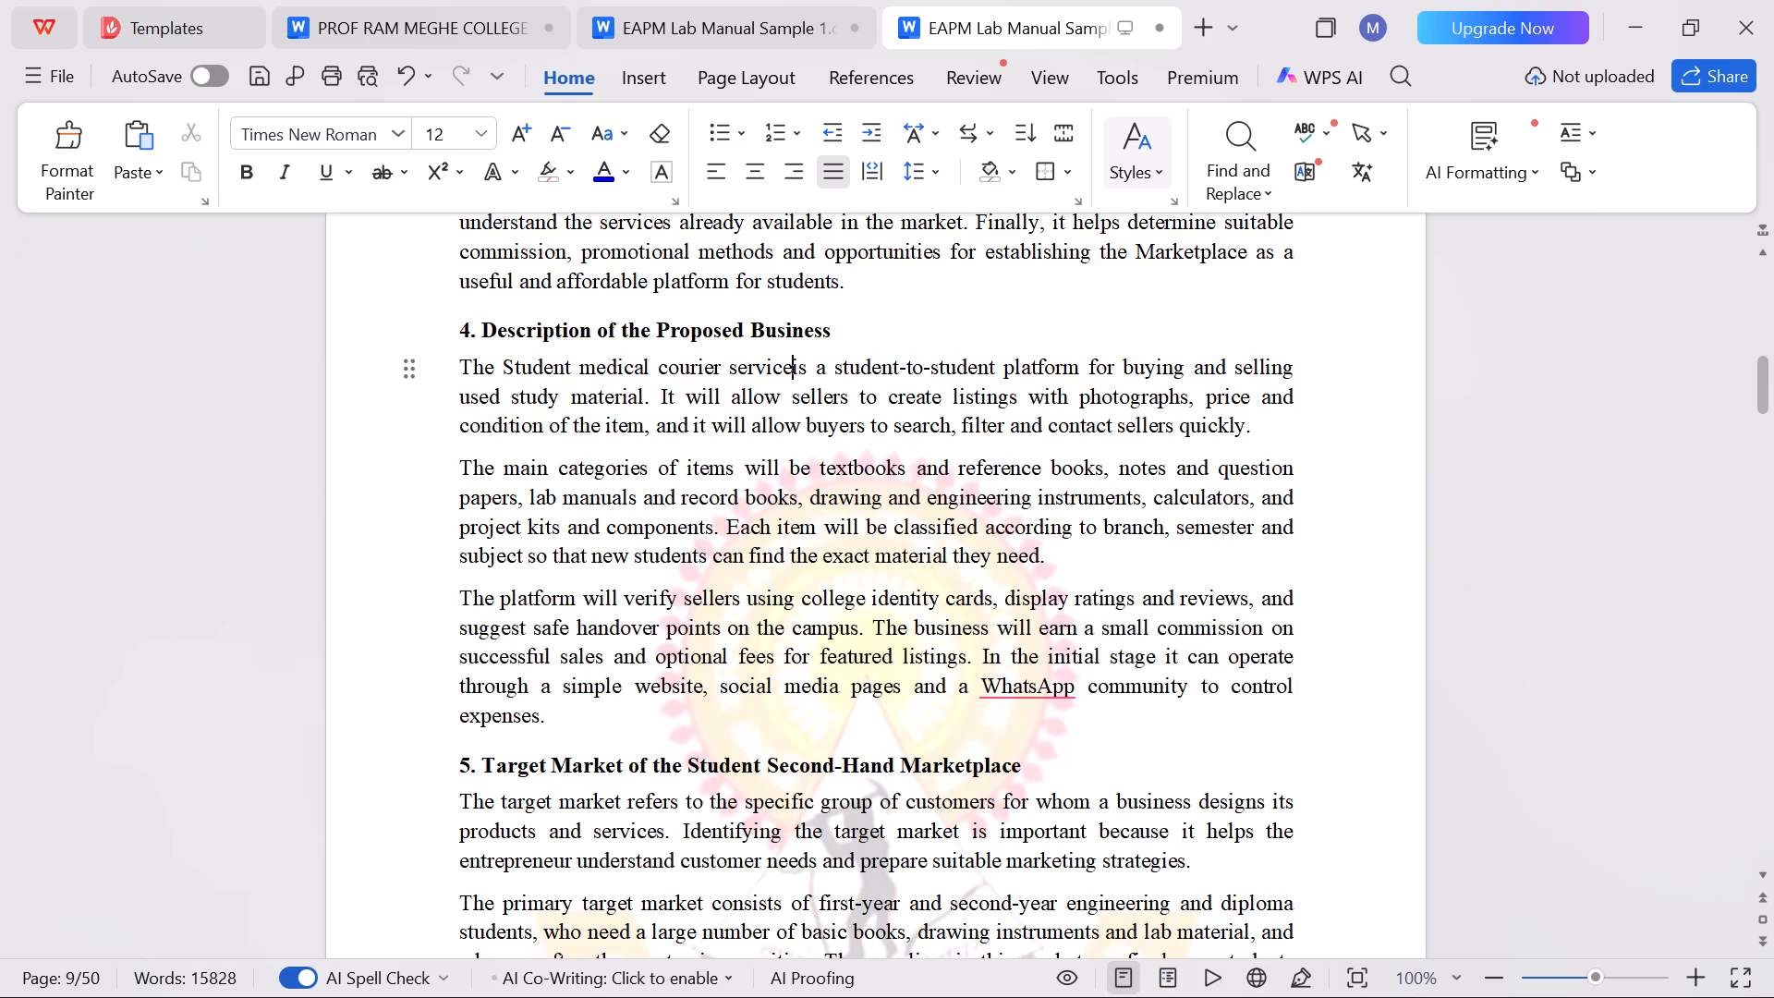
# Change the section 5 heading of Assignment No. 2 to "Target Market of the Student medical courier service".
pyautogui.scroll(-1, 1021, 542)
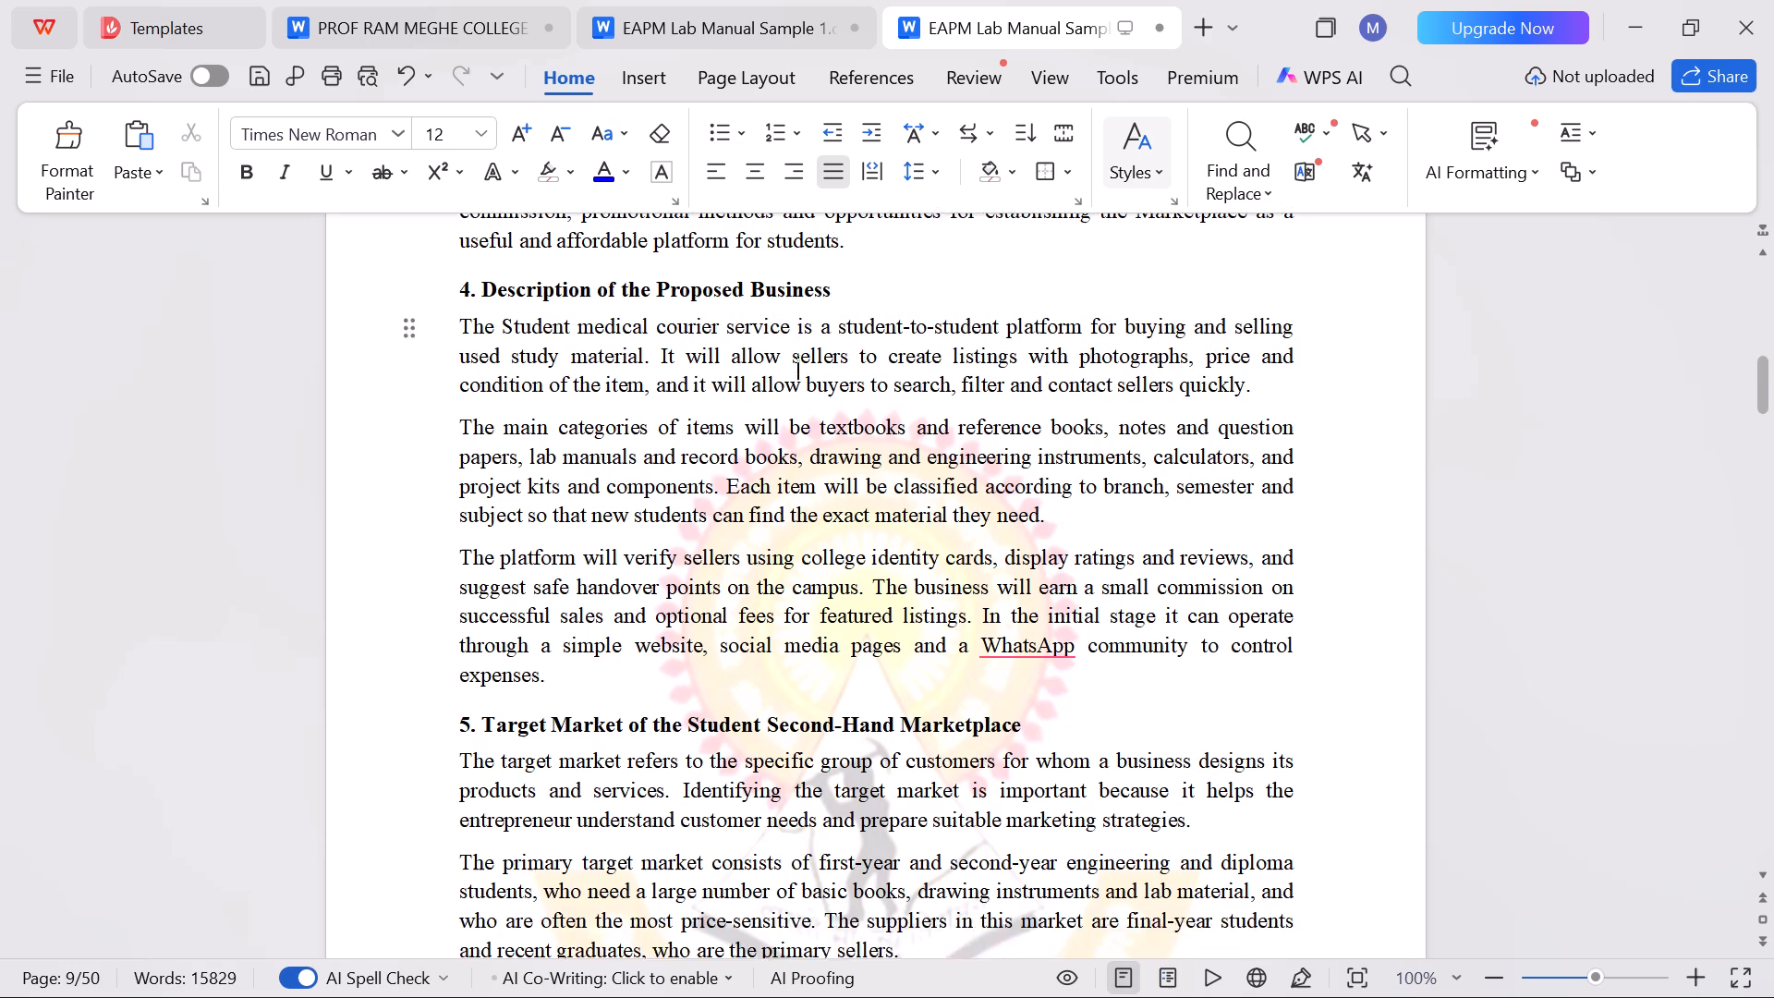
pyautogui.scroll(-1, 1021, 542)
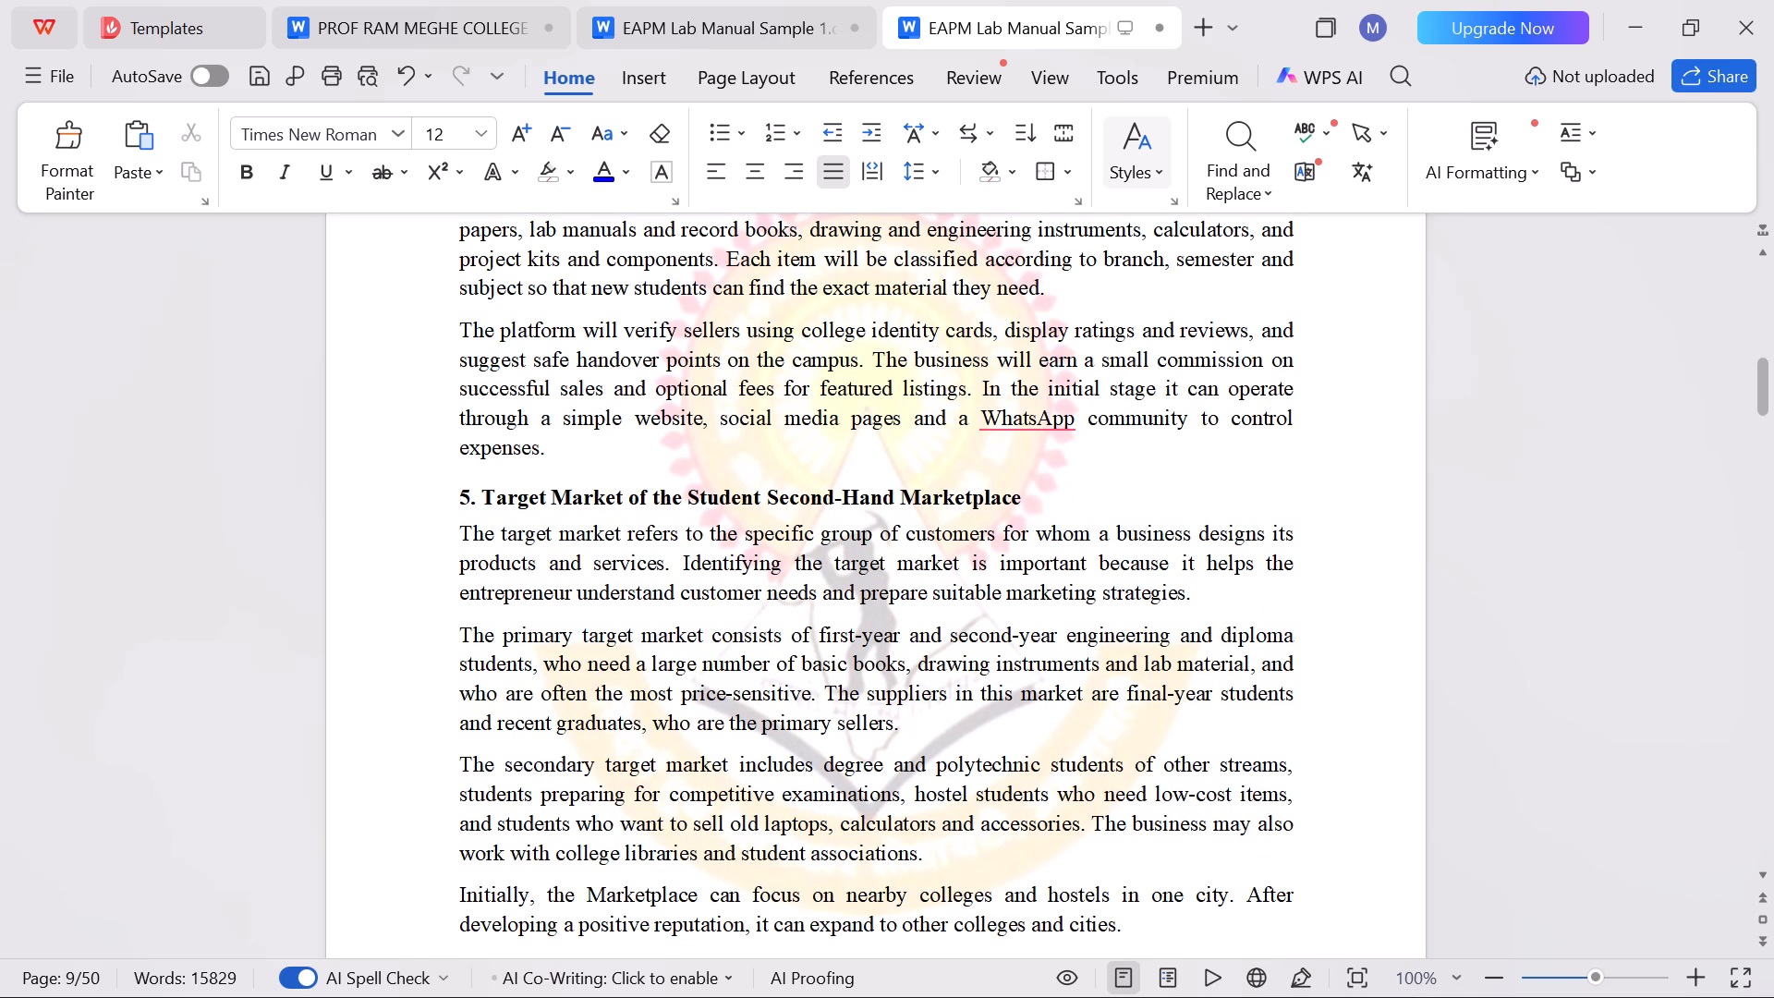
pyautogui.click(1029, 499)
pyautogui.press('BackSpace')
pyautogui.press('BackSpace')
pyautogui.press('BackSpace')
pyautogui.press('BackSpace')
pyautogui.press('BackSpace')
pyautogui.press('BackSpace')
pyautogui.press('BackSpace')
pyautogui.press('BackSpace')
pyautogui.press('BackSpace')
pyautogui.press('BackSpace')
pyautogui.press('BackSpace')
pyautogui.press('BackSpace')
pyautogui.press('BackSpace')
pyautogui.press('BackSpace')
pyautogui.press('BackSpace')
pyautogui.press('BackSpace')
pyautogui.press('BackSpace')
pyautogui.press('BackSpace')
pyautogui.press('BackSpace')
pyautogui.press('BackSpace')
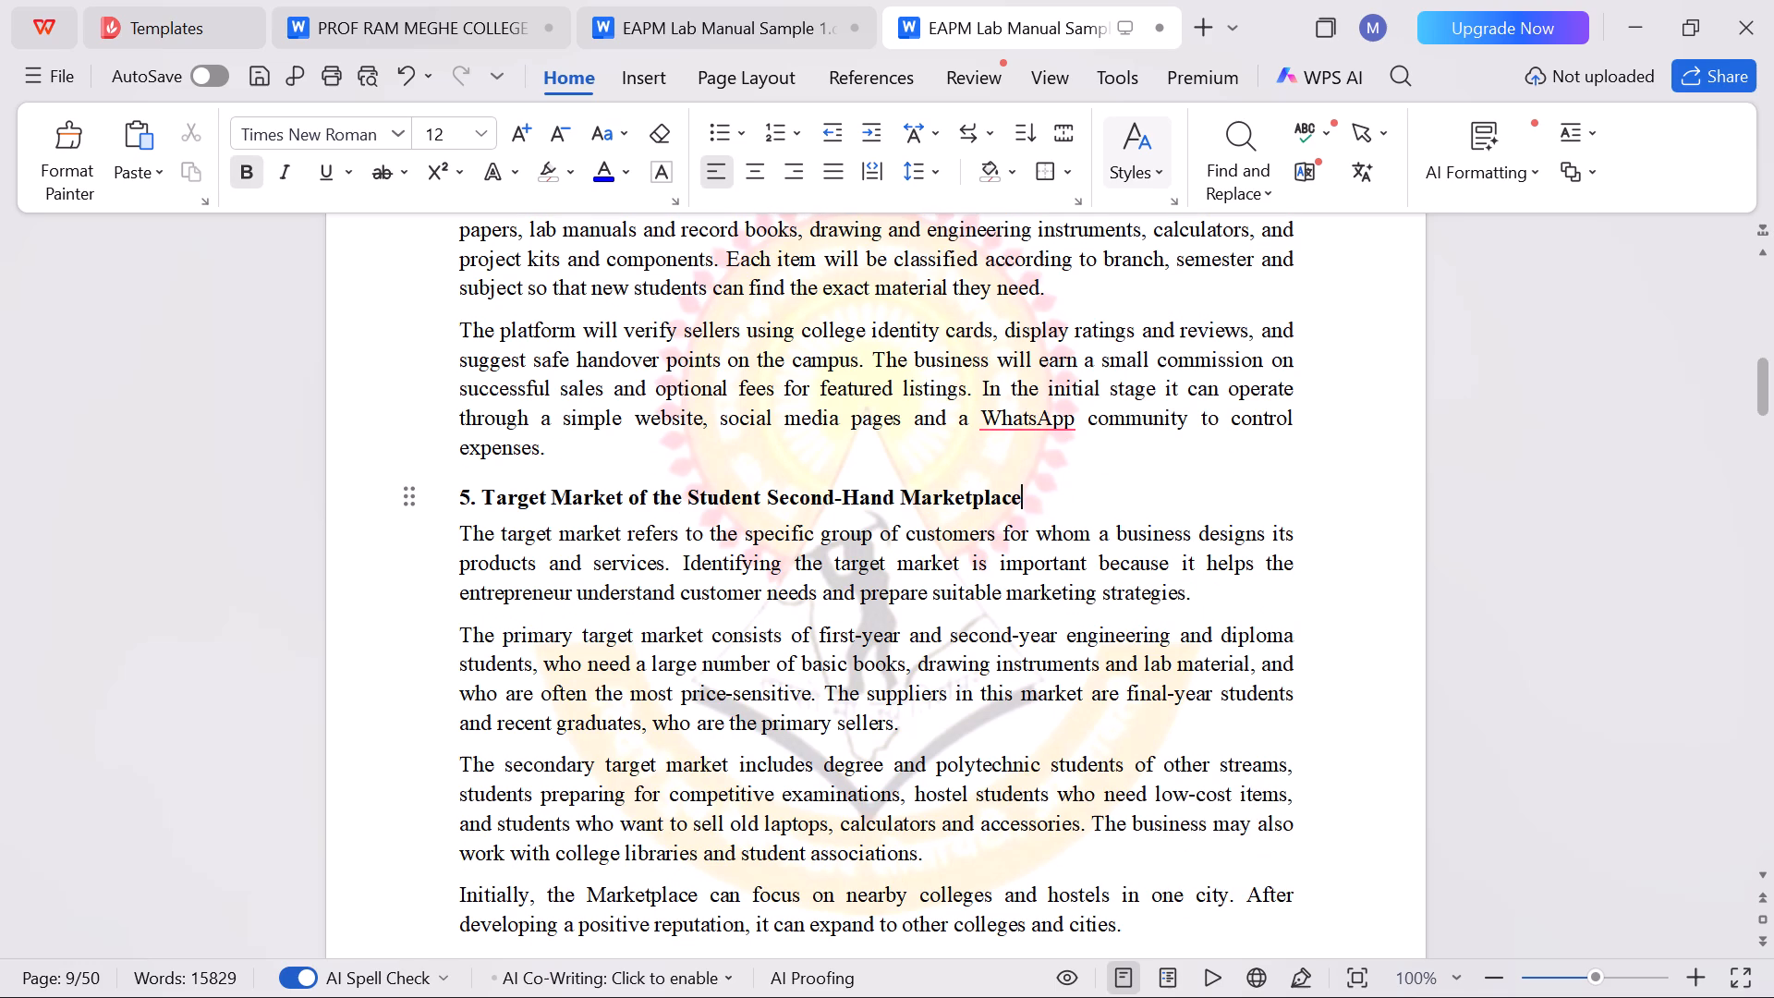
pyautogui.press('BackSpace')
pyautogui.press('BackSpace')
pyautogui.press('BackSpace')
pyautogui.press('BackSpace')
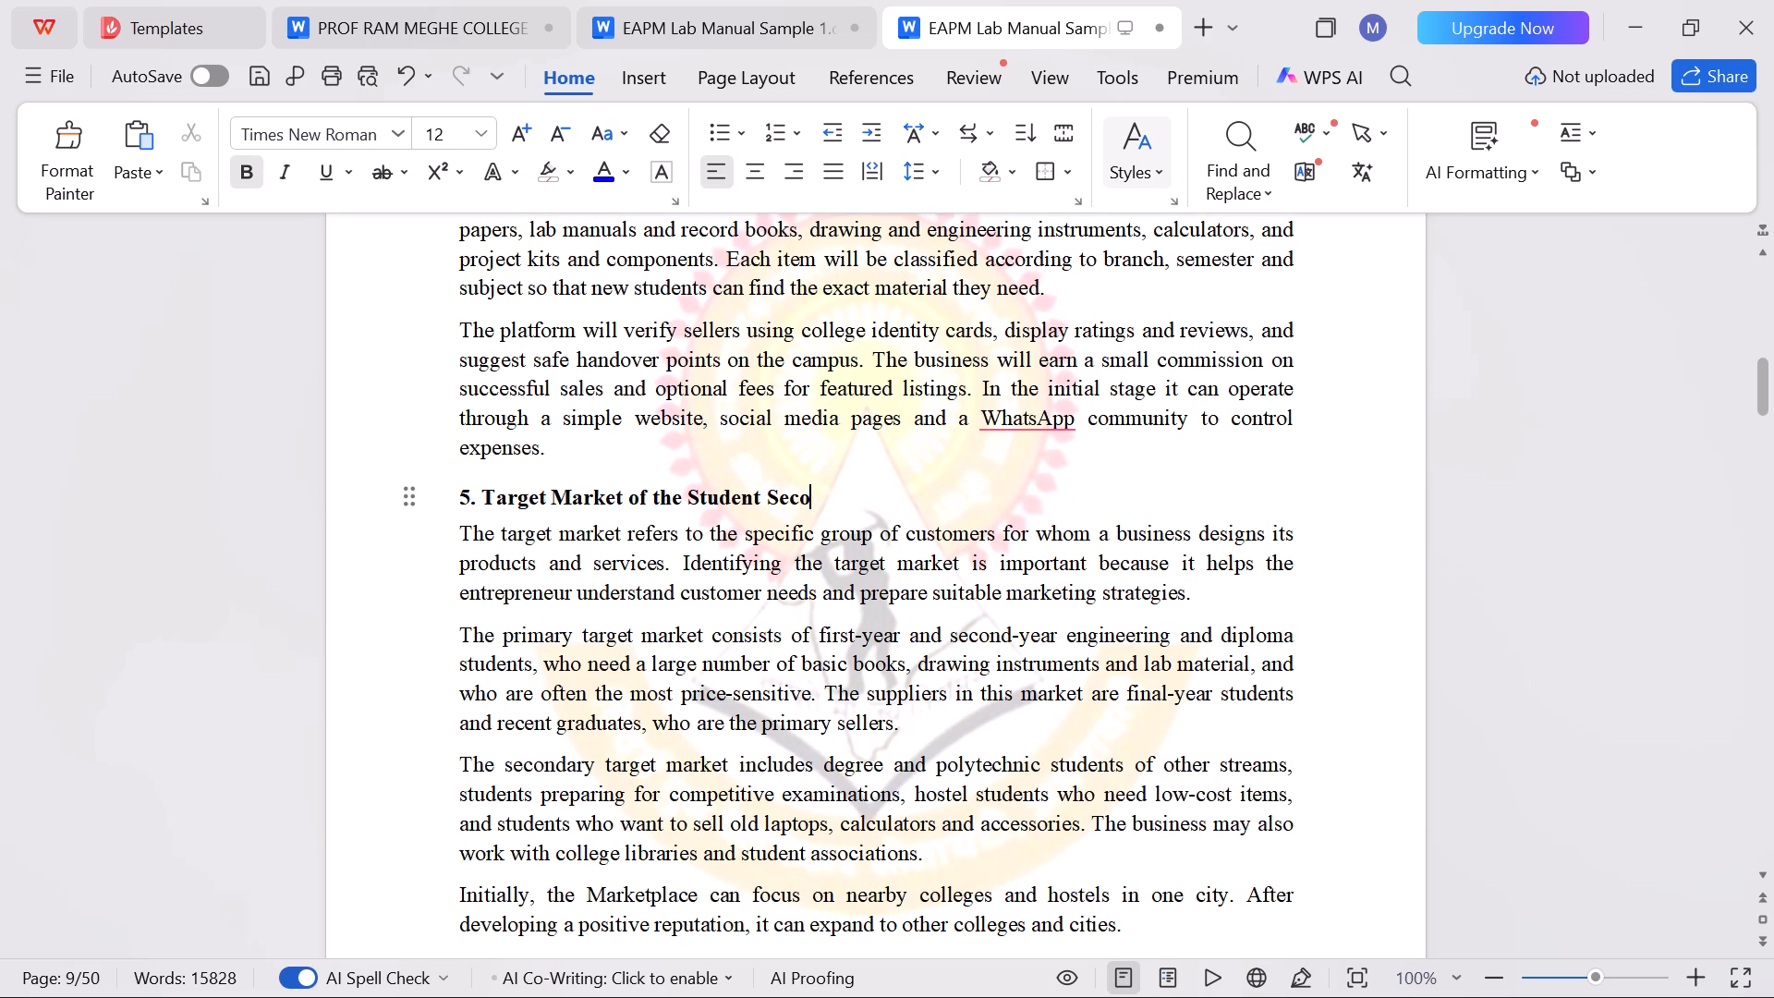
pyautogui.press('BackSpace')
pyautogui.press('BackSpace')
pyautogui.press('BackSpace')
pyautogui.press('BackSpace')
pyautogui.write('medical courier service')
pyautogui.press('space')
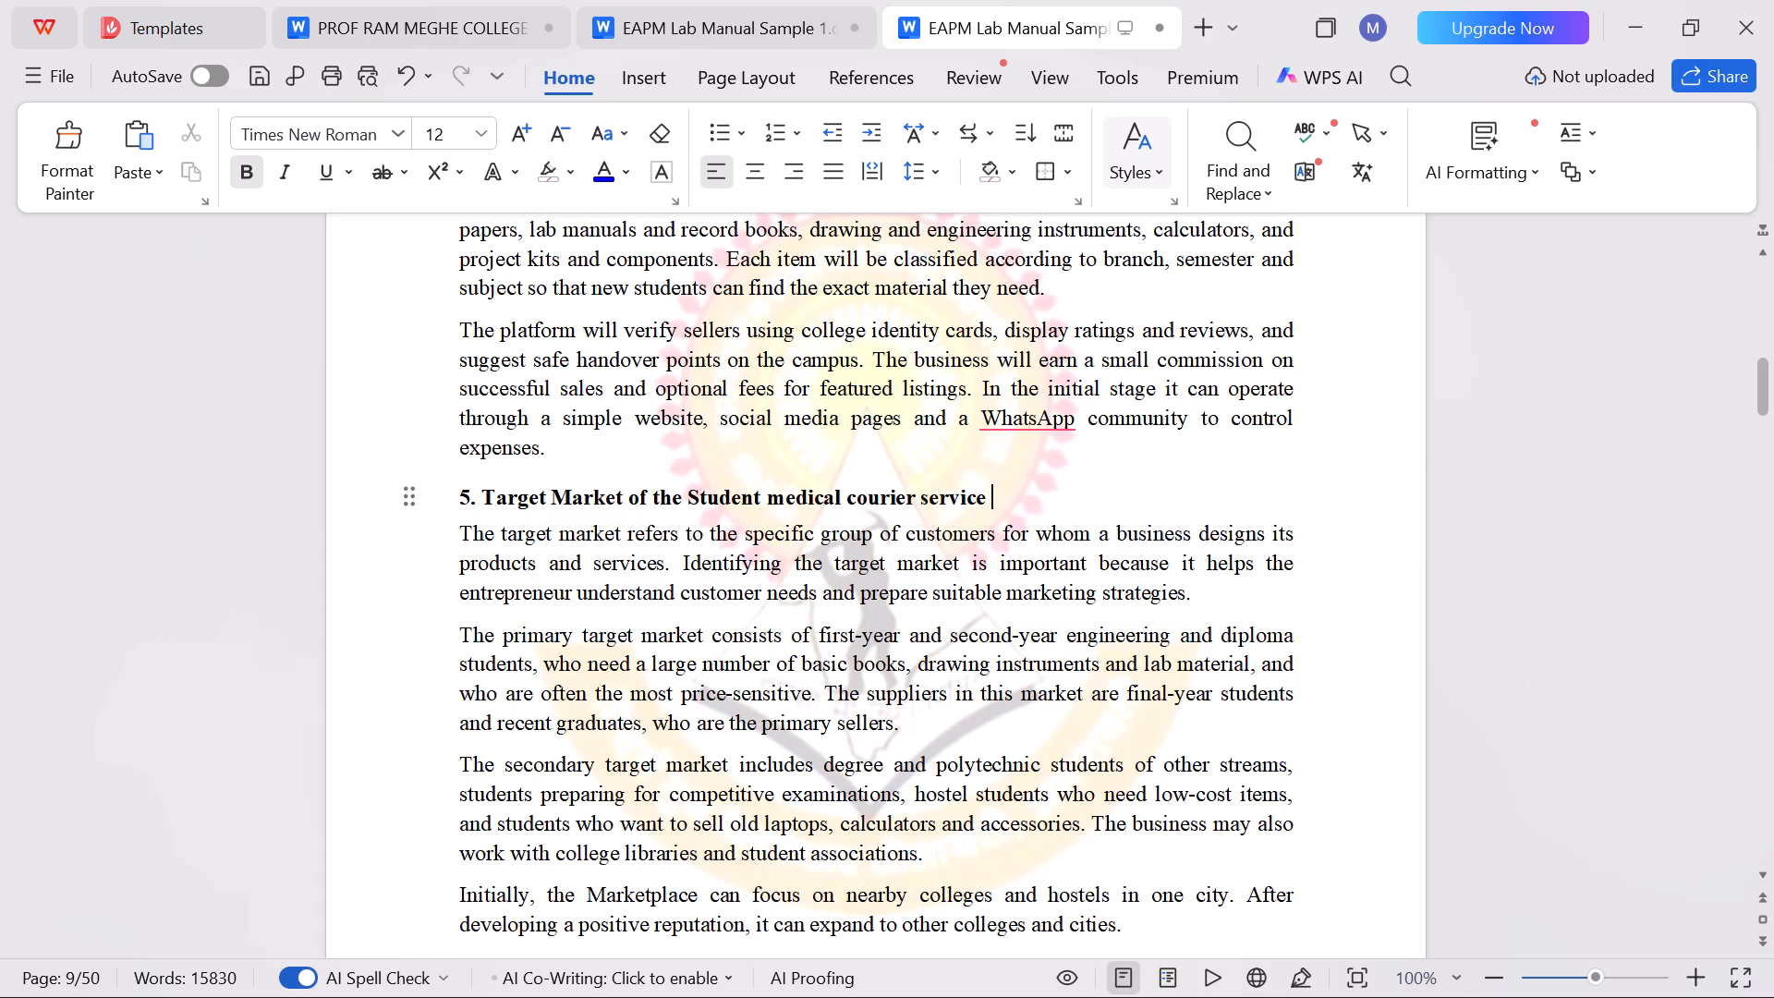
# In section 7, Market Survey Questionnaire, change the business name ending the opening sentence to "Student medical courier service".
pyautogui.scroll(-3, 856, 581)
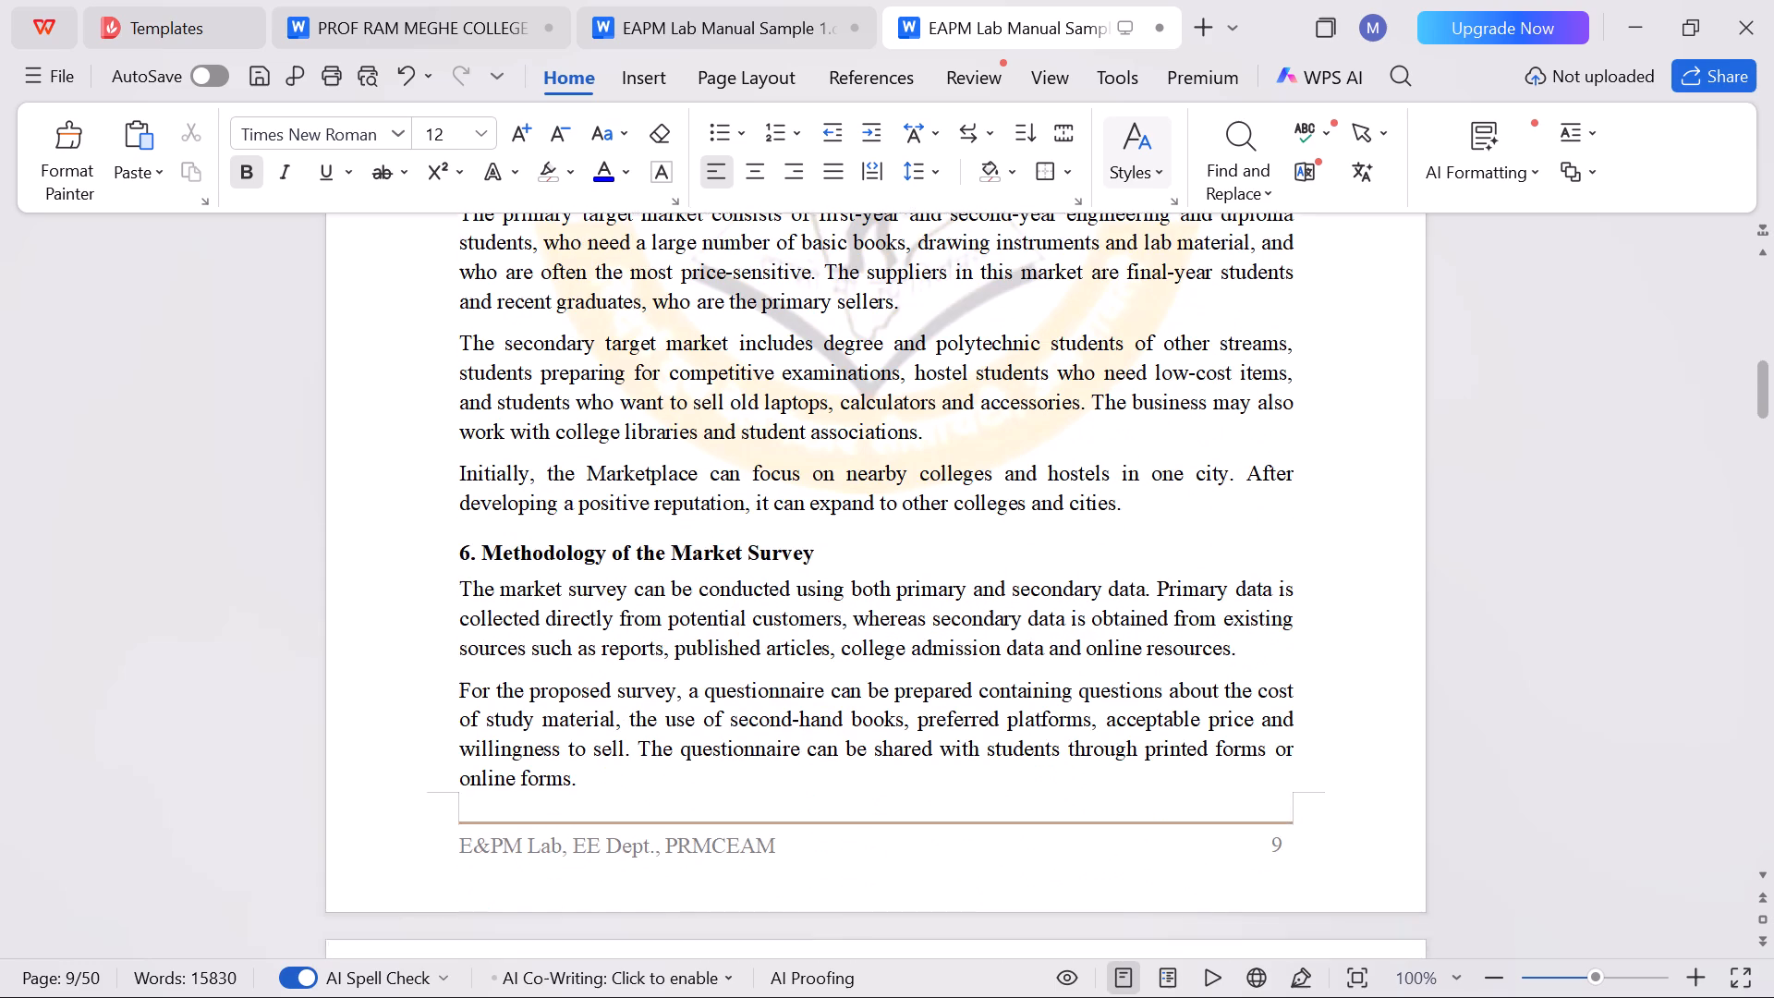
pyautogui.scroll(-3, 856, 581)
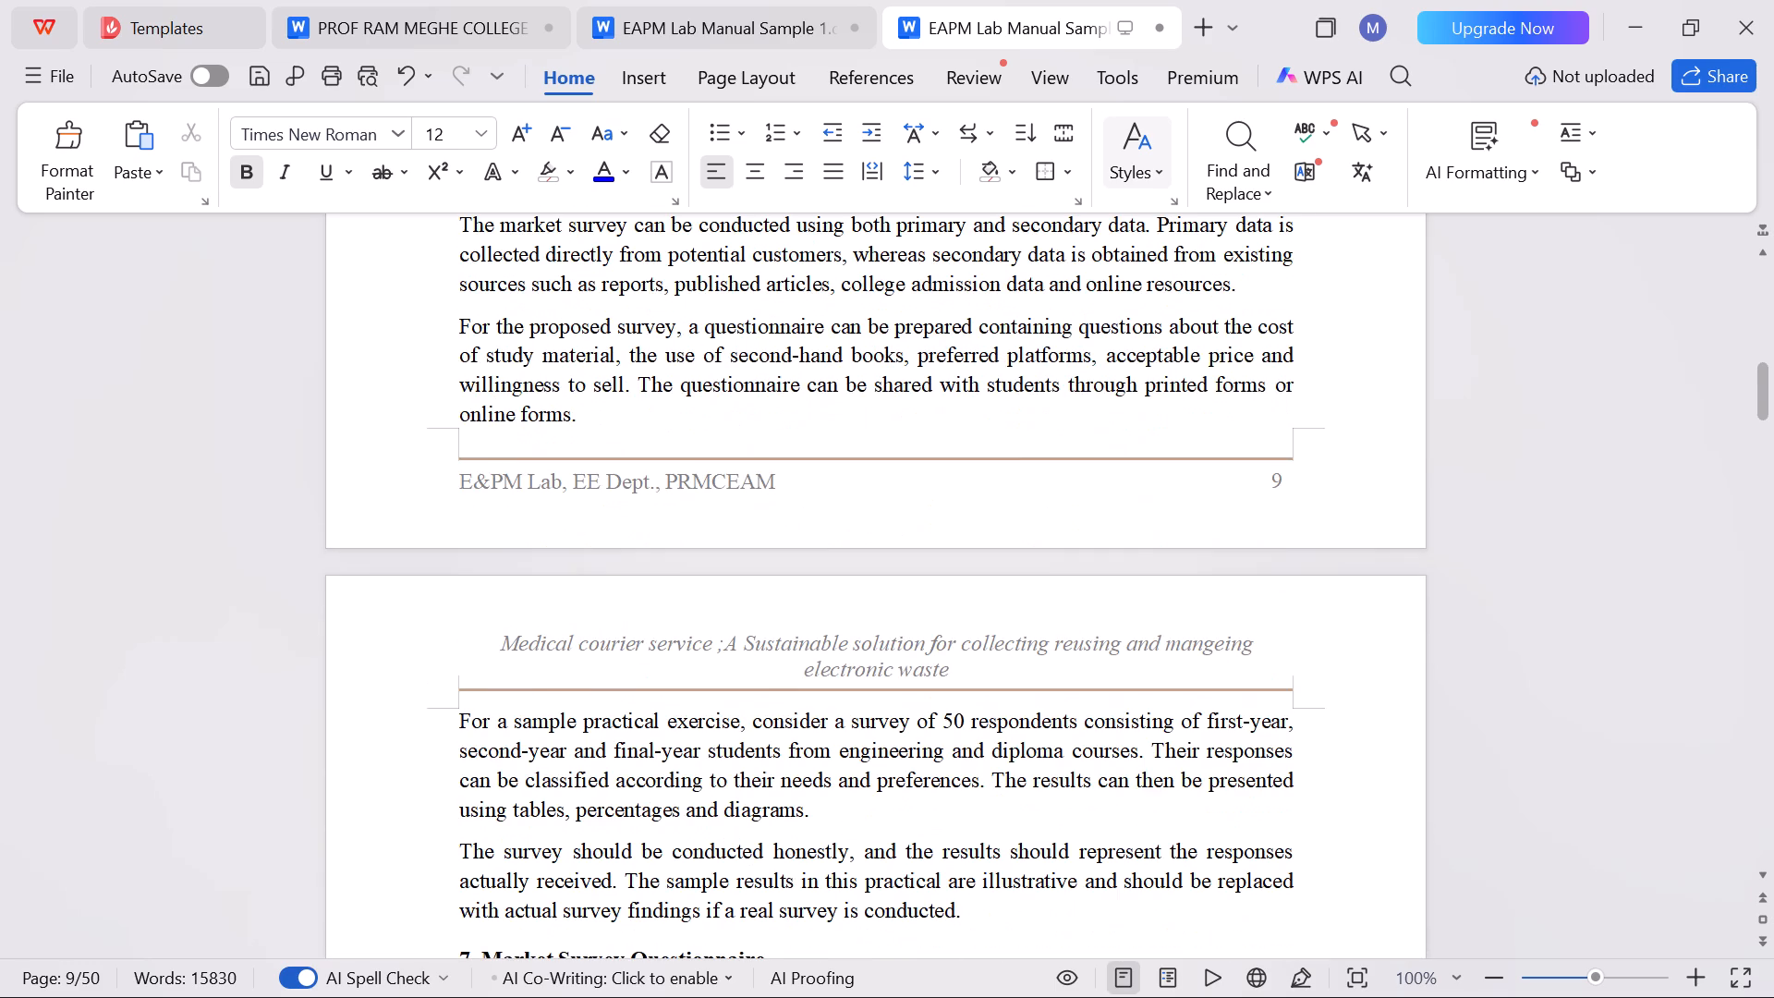
pyautogui.scroll(-3, 856, 581)
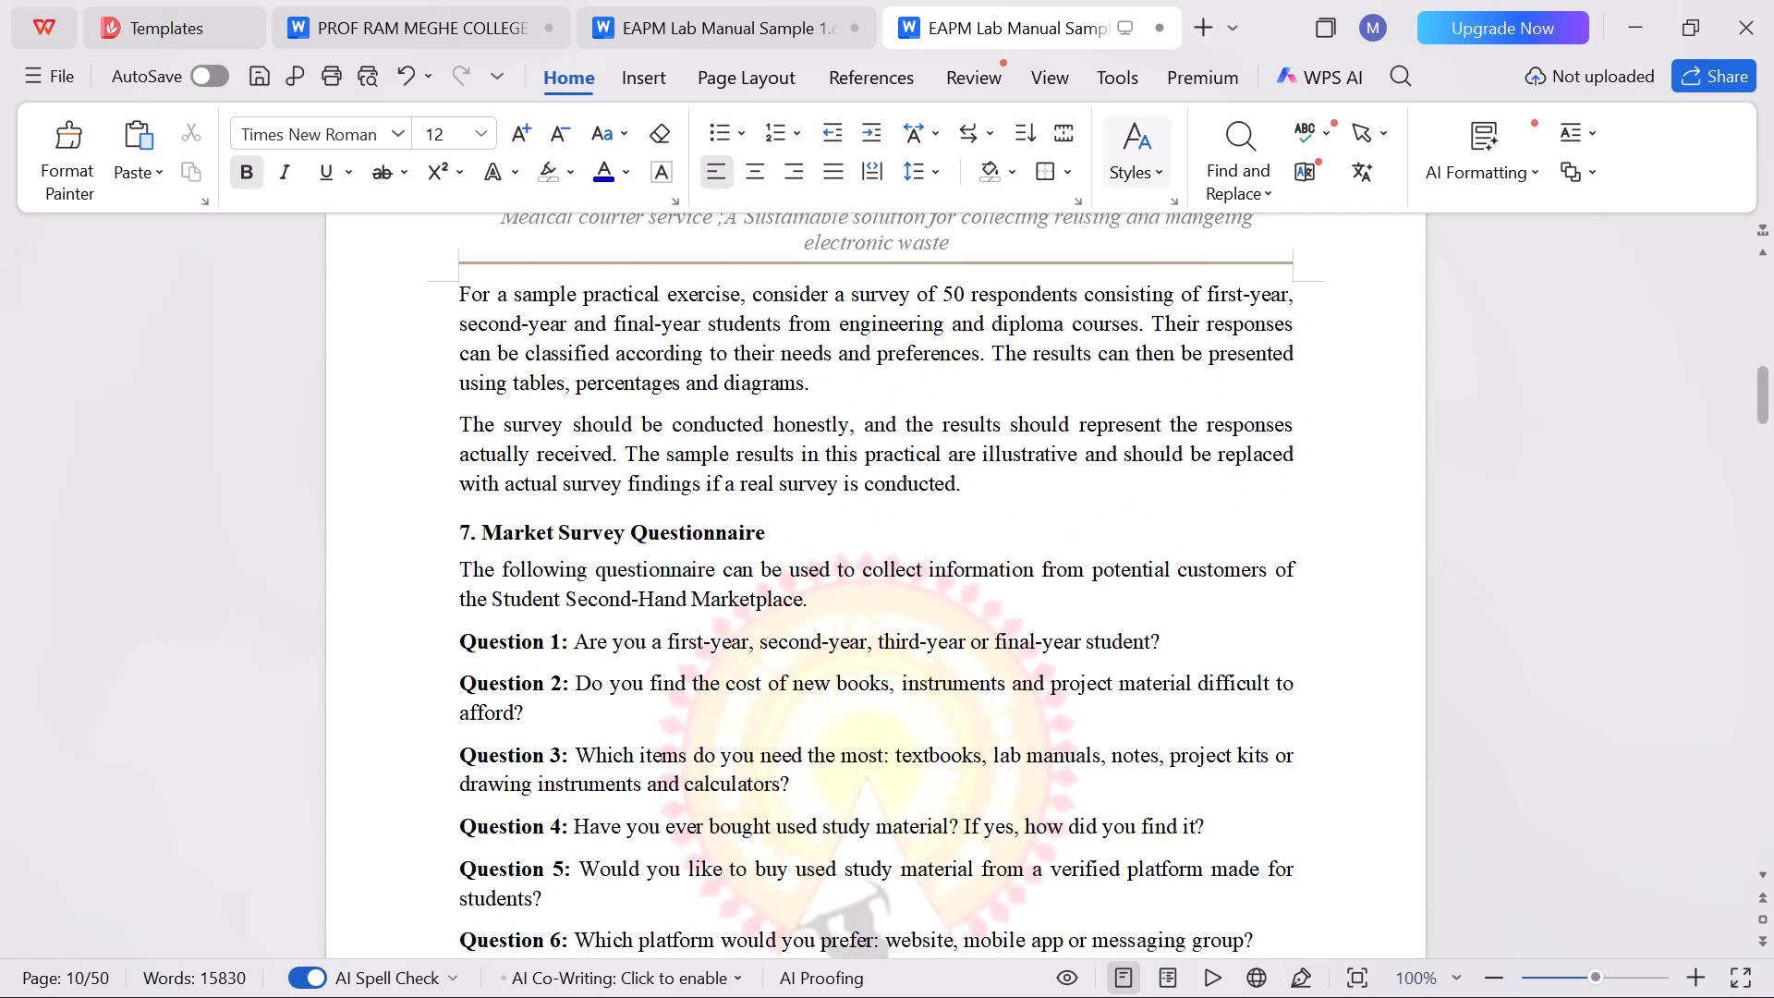
pyautogui.click(814, 594)
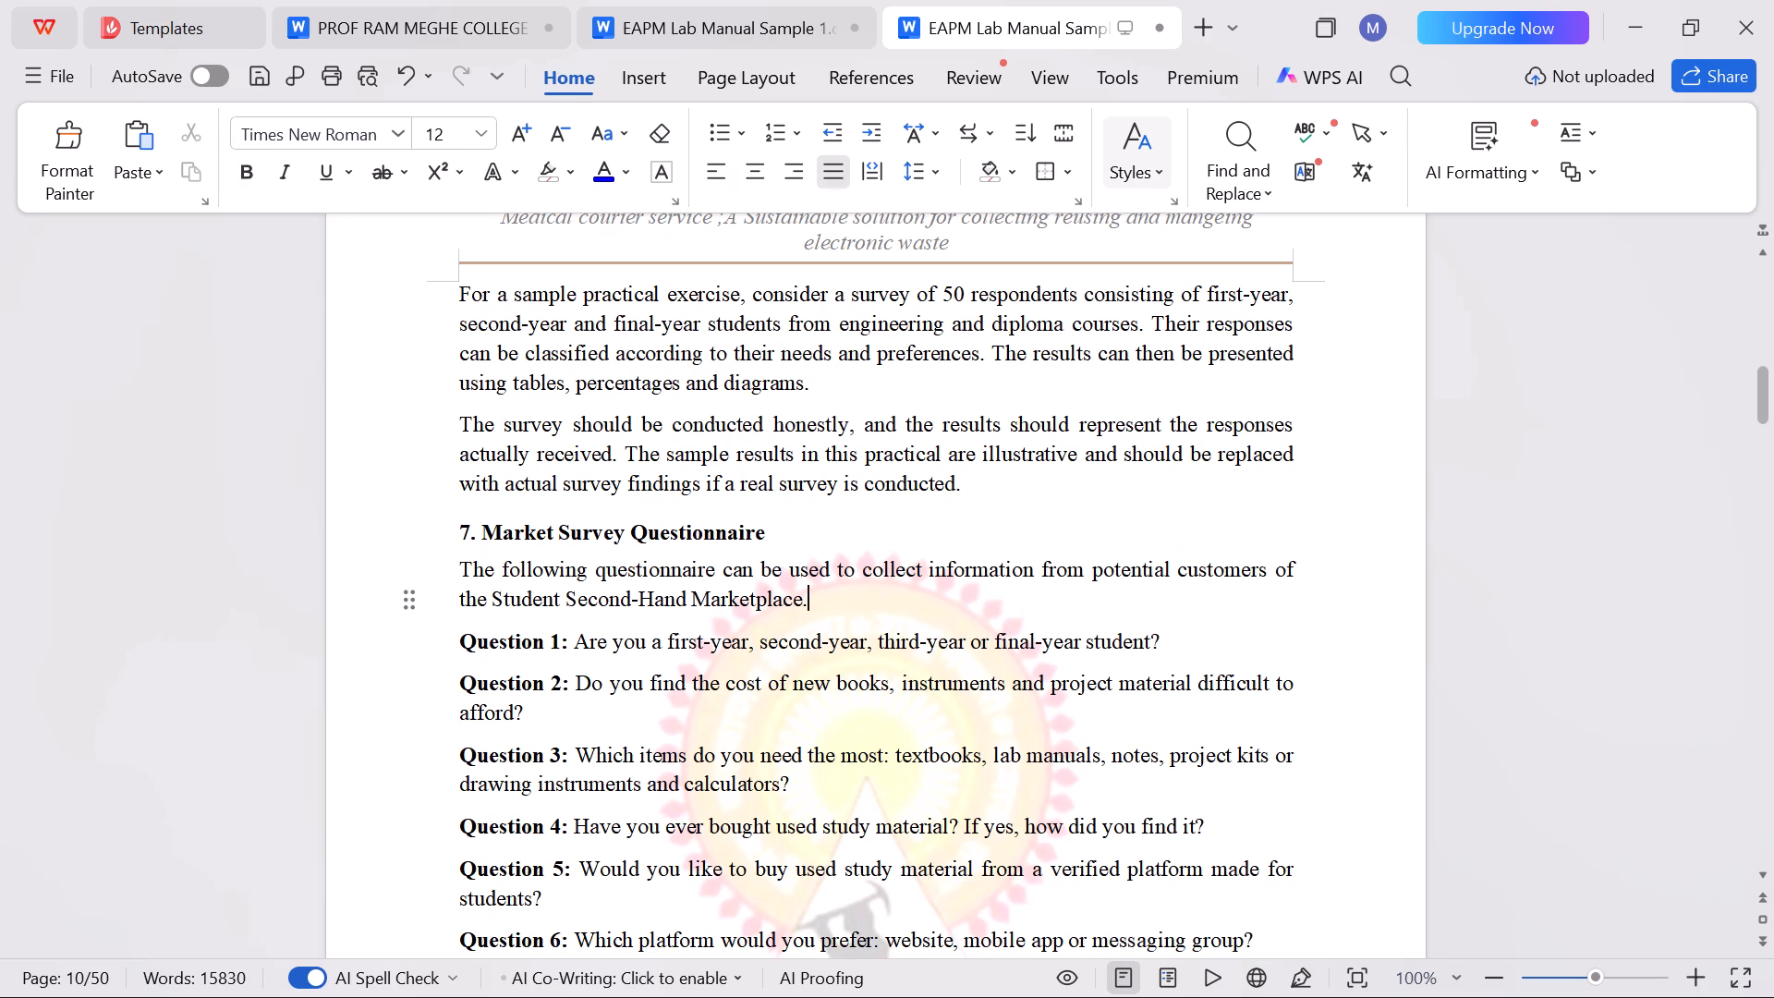
pyautogui.press('BackSpace')
pyautogui.press('BackSpace')
pyautogui.press('BackSpace')
pyautogui.press('BackSpace')
pyautogui.press('BackSpace')
pyautogui.press('BackSpace')
pyautogui.press('BackSpace')
pyautogui.press('BackSpace')
pyautogui.press('BackSpace')
pyautogui.press('BackSpace')
pyautogui.press('BackSpace')
pyautogui.press('BackSpace')
pyautogui.press('BackSpace')
pyautogui.press('BackSpace')
pyautogui.press('BackSpace')
pyautogui.press('BackSpace')
pyautogui.press('BackSpace')
pyautogui.press('BackSpace')
pyautogui.press('BackSpace')
pyautogui.press('BackSpace')
pyautogui.press('BackSpace')
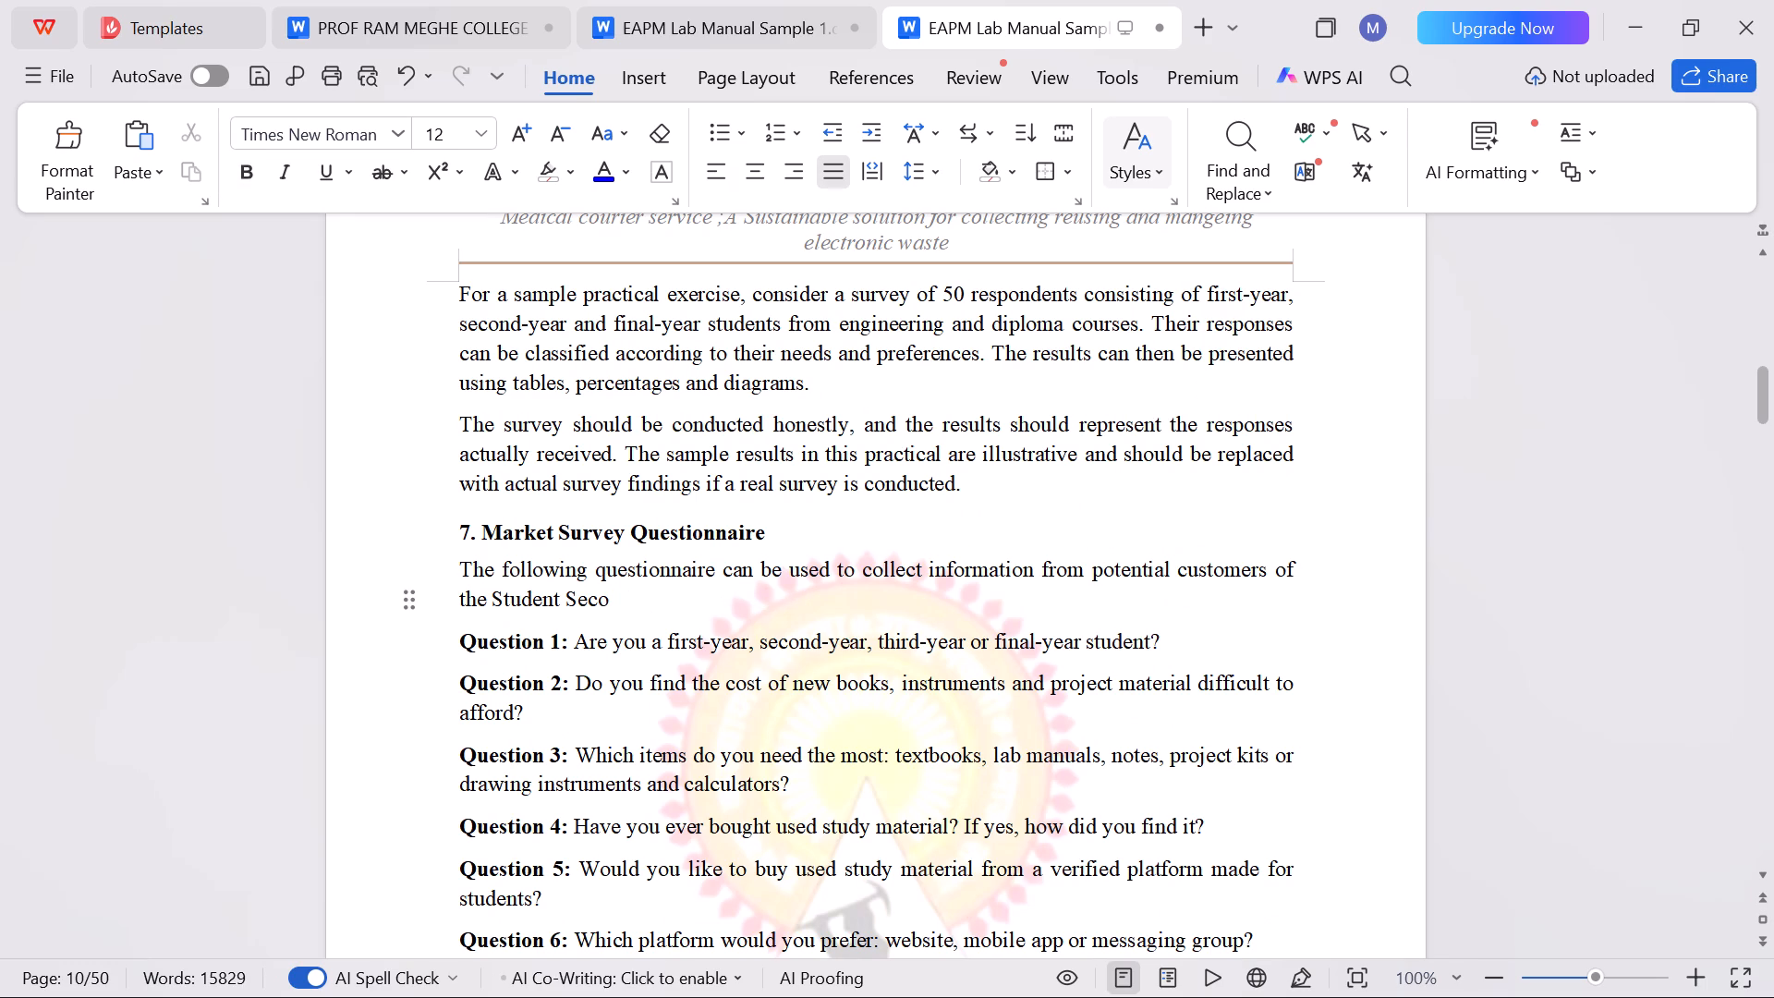
pyautogui.press('BackSpace')
pyautogui.press('BackSpace')
pyautogui.press('BackSpace')
pyautogui.press('BackSpace')
pyautogui.press('m')
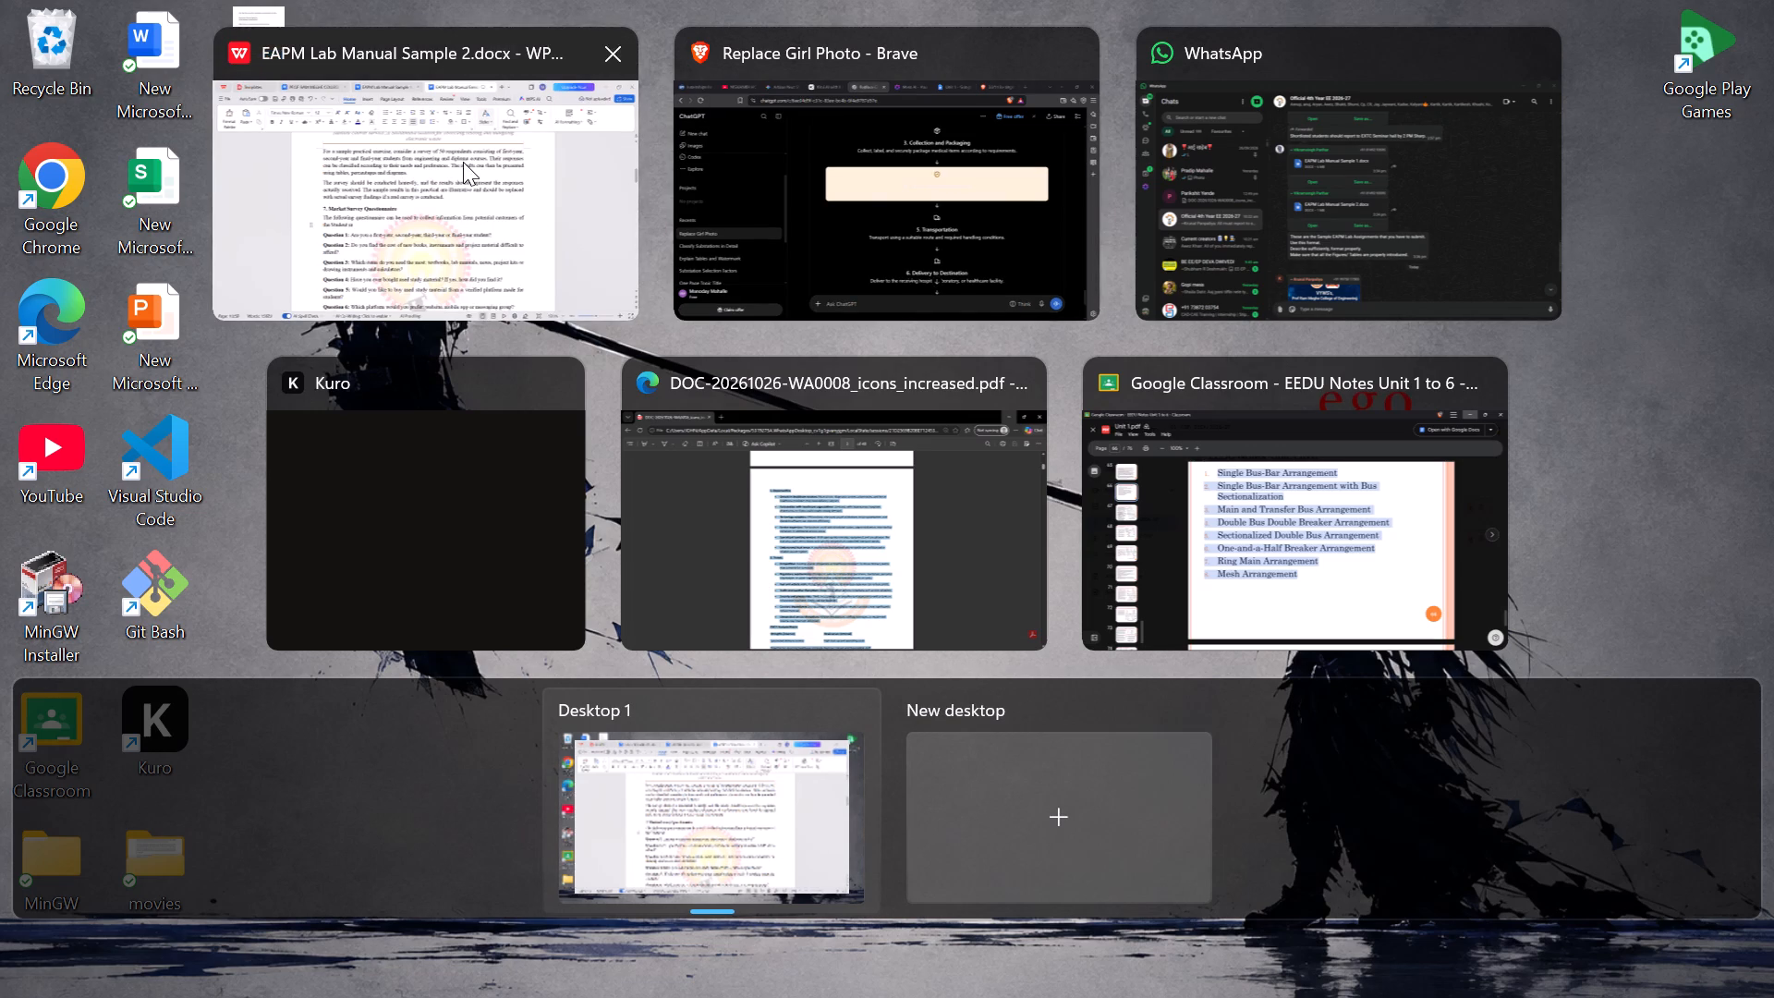
pyautogui.click(463, 164)
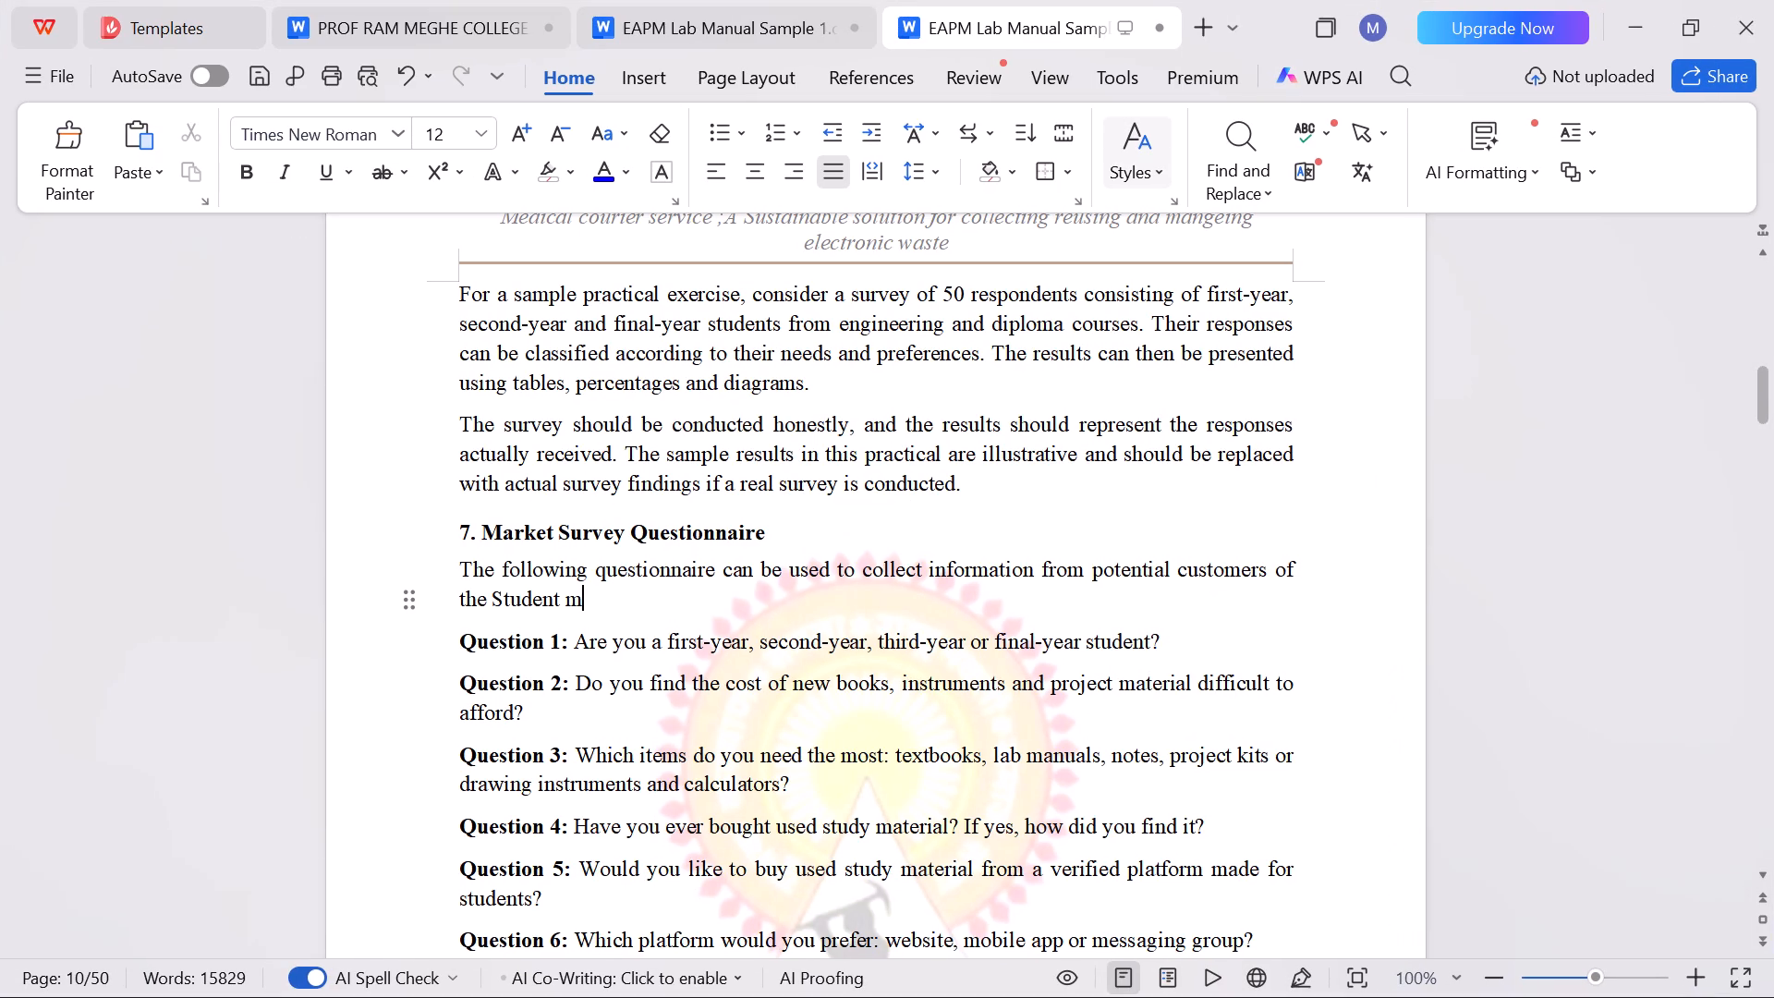
pyautogui.write('edi')
pyautogui.write('ca')
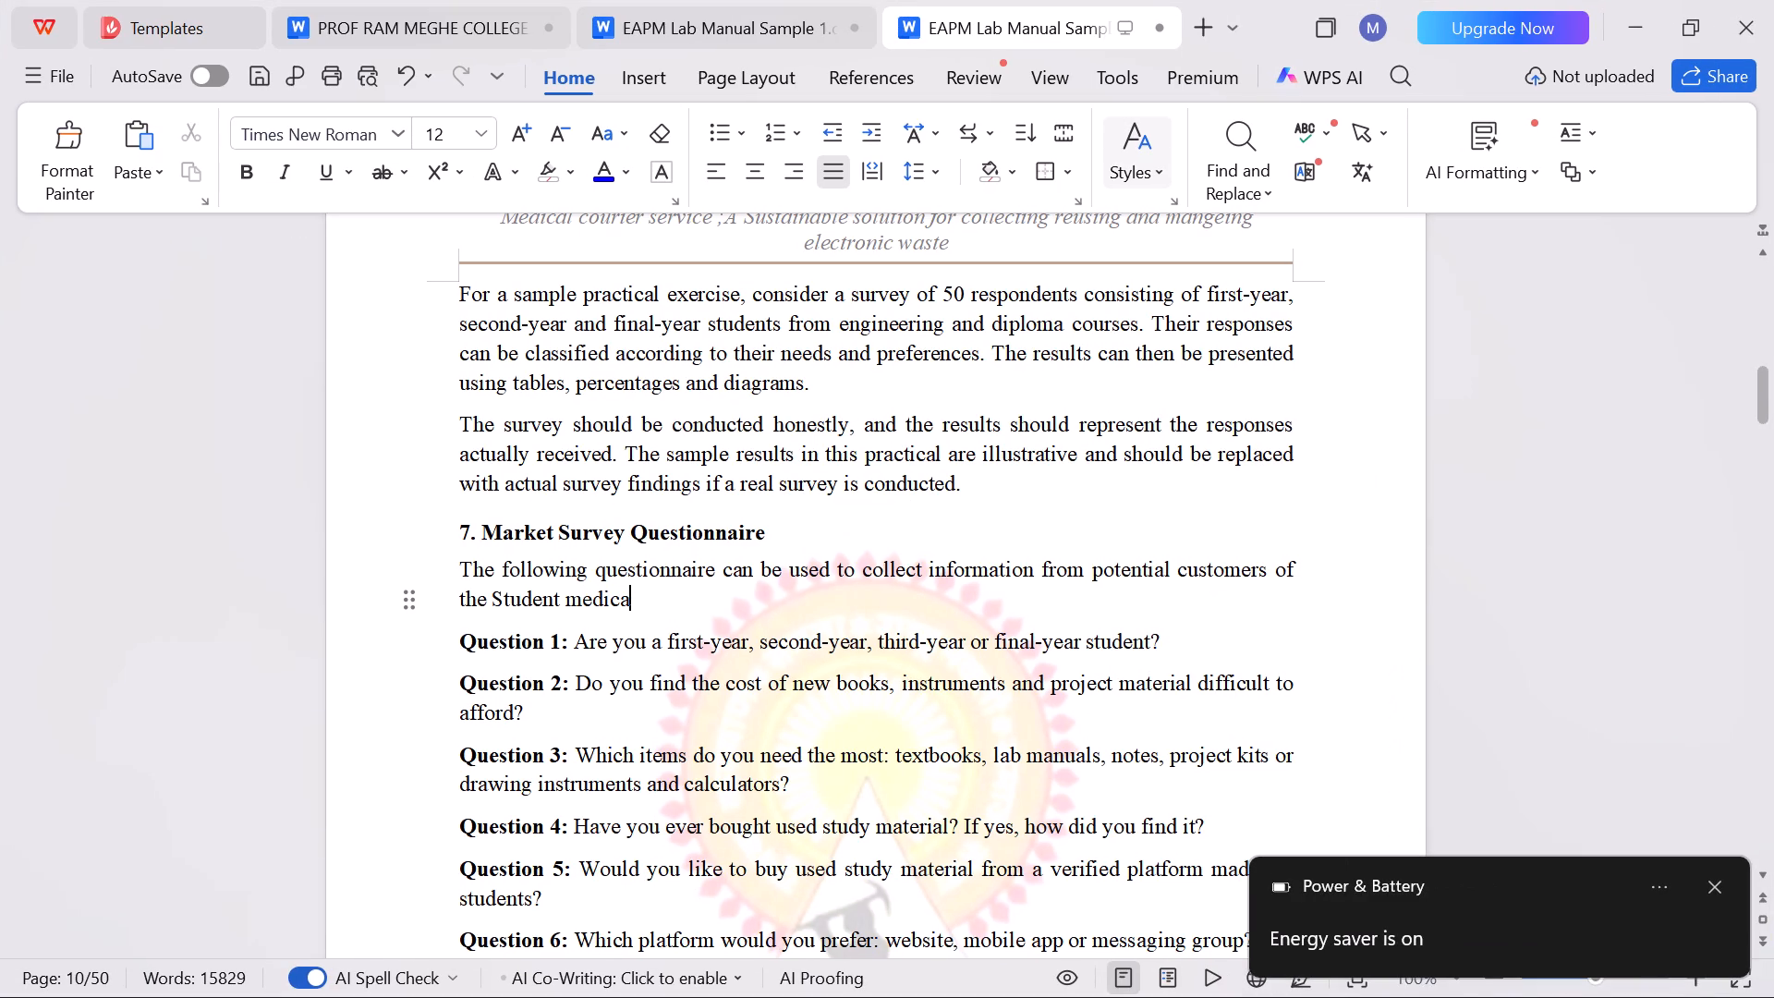
pyautogui.press('l')
pyautogui.press('space')
pyautogui.write('courier ser')
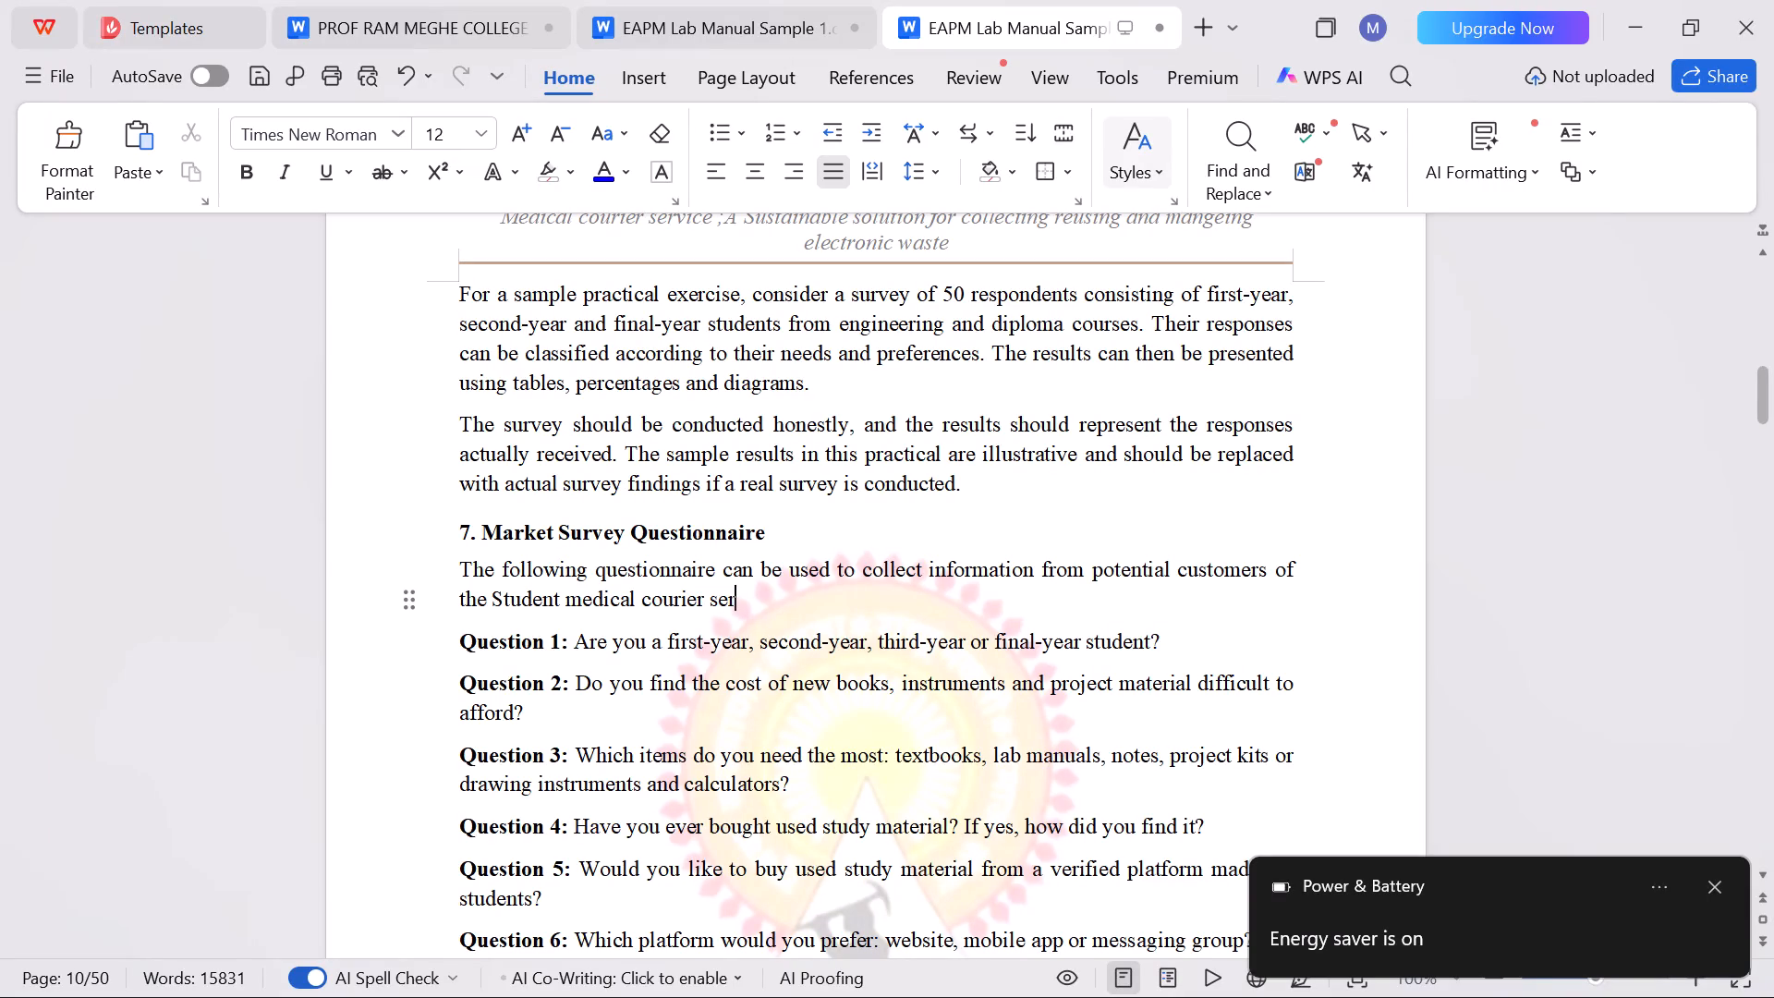
pyautogui.press('v')
pyautogui.write('ice')
pyautogui.press('space')
# Read through the rest of Assignment No. 2, from the questionnaire to the start of Assignment No. 3, checking for student marketplace wording.
pyautogui.scroll(-2, 881, 635)
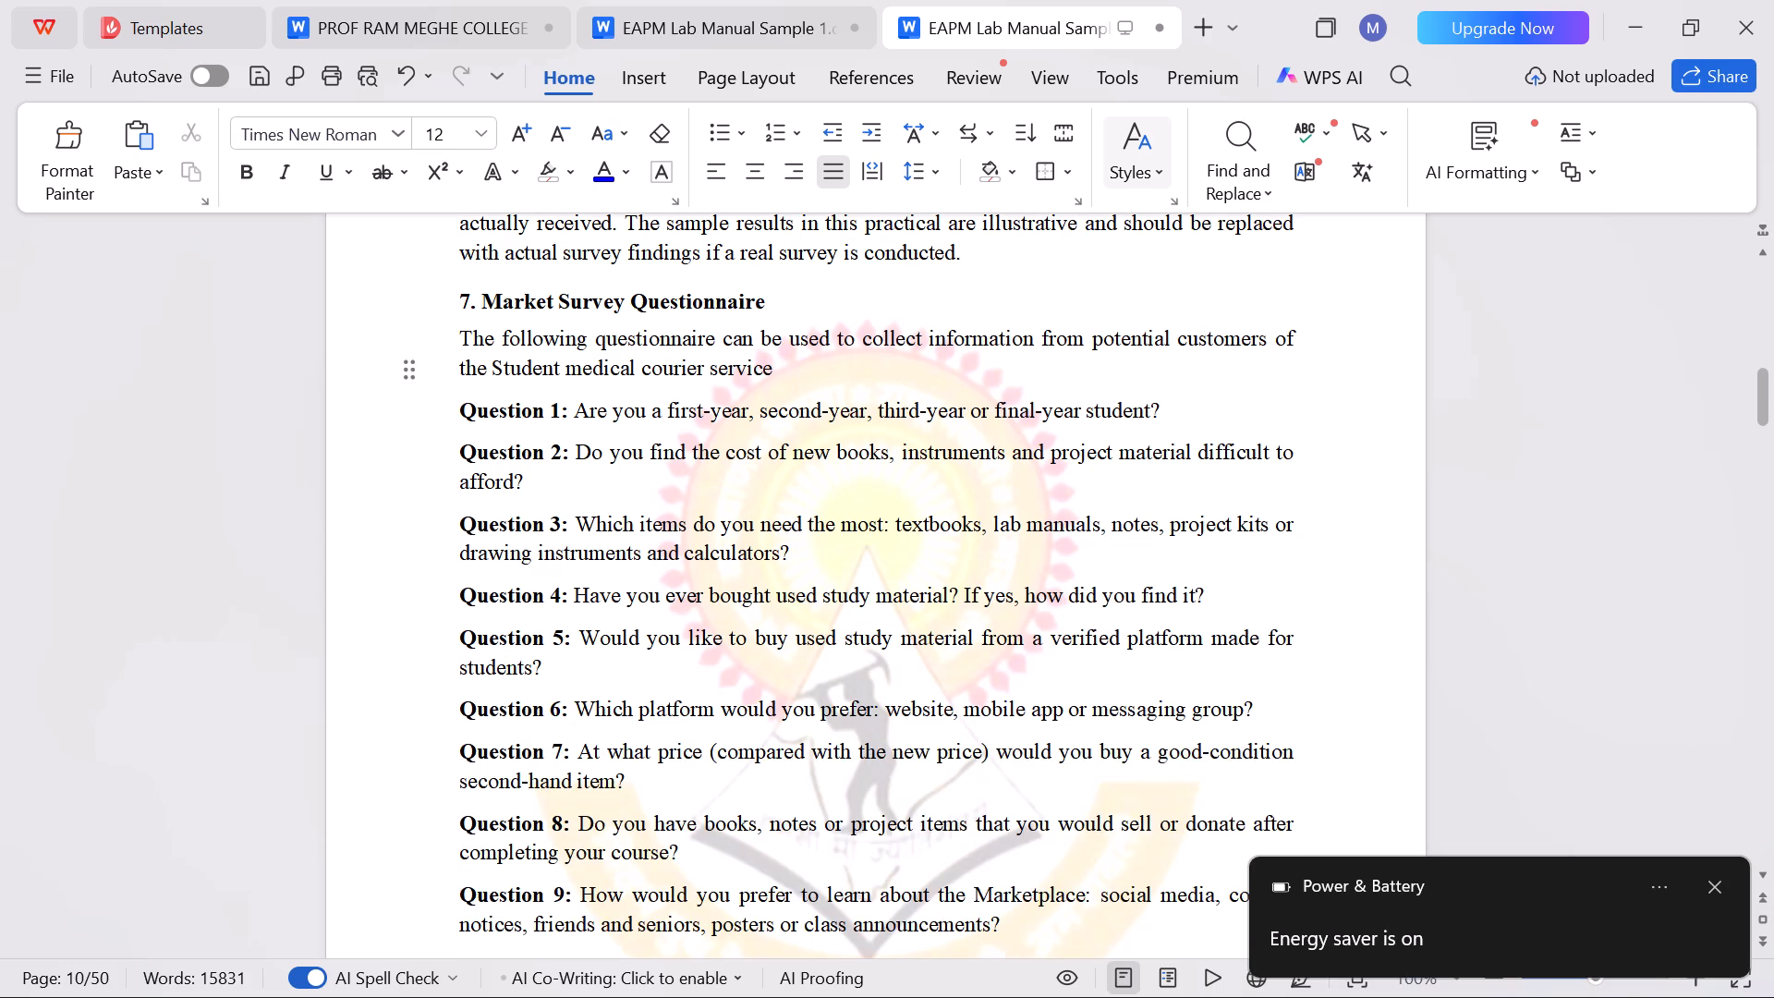
pyautogui.scroll(-2, 881, 635)
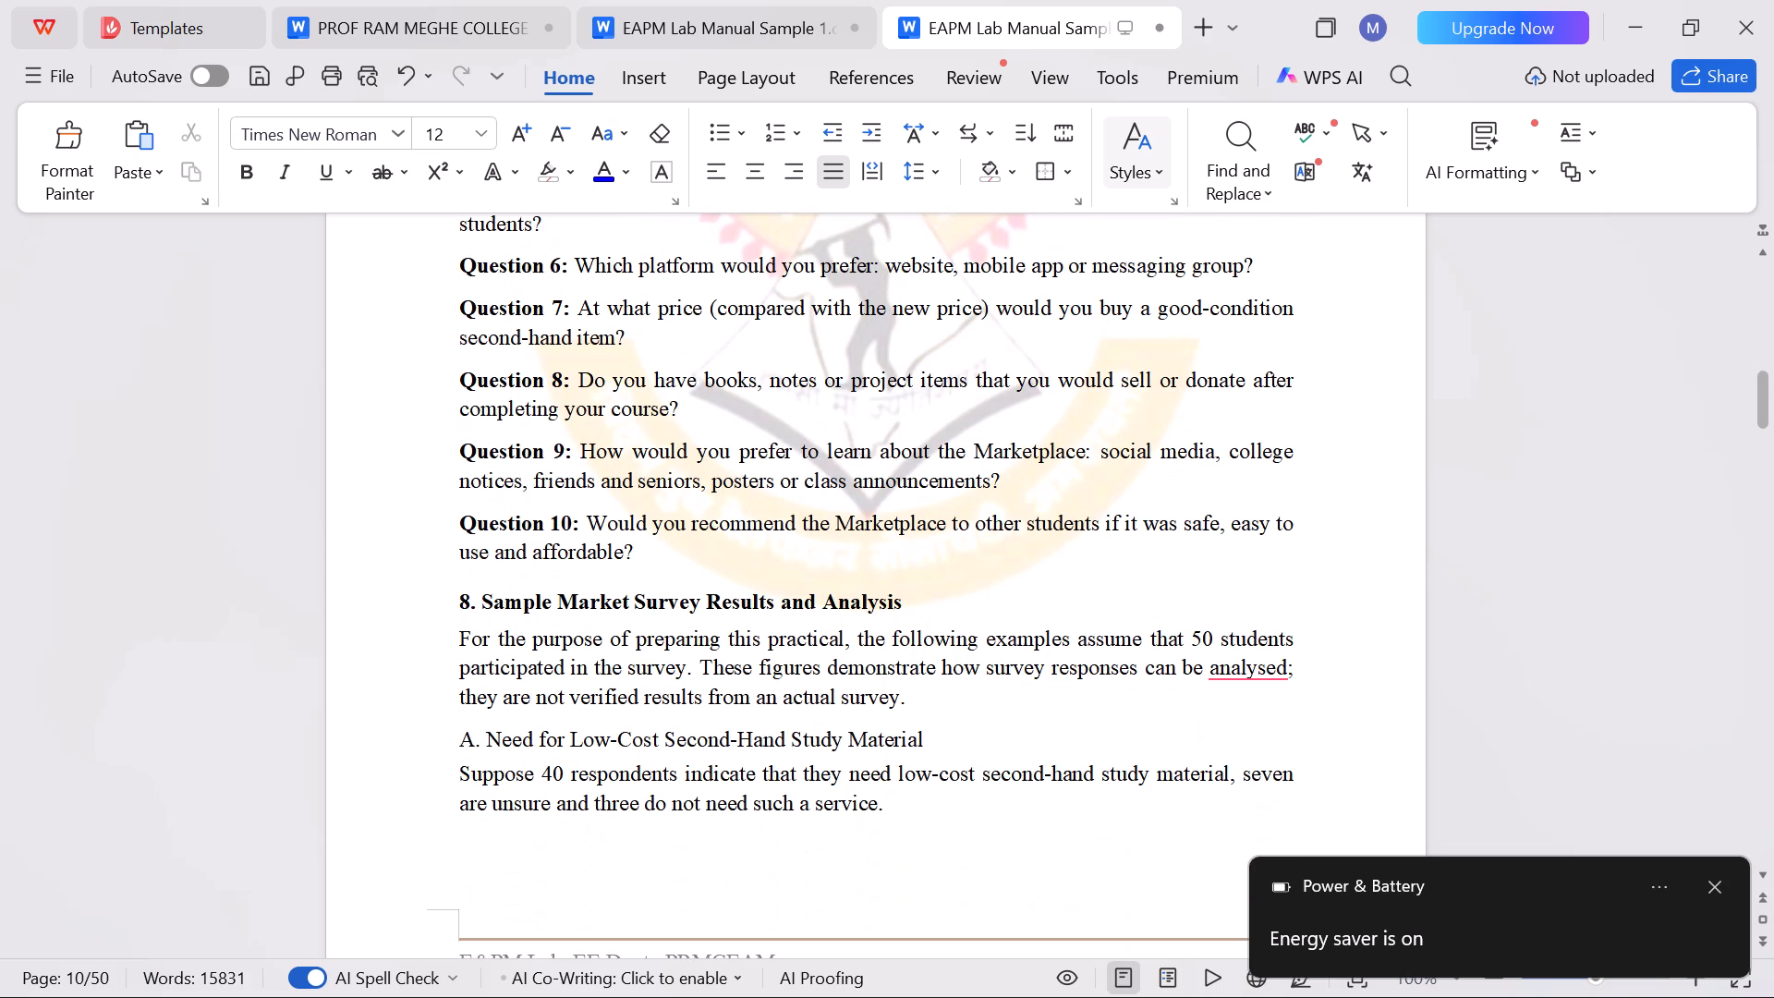
pyautogui.scroll(-2, 934, 639)
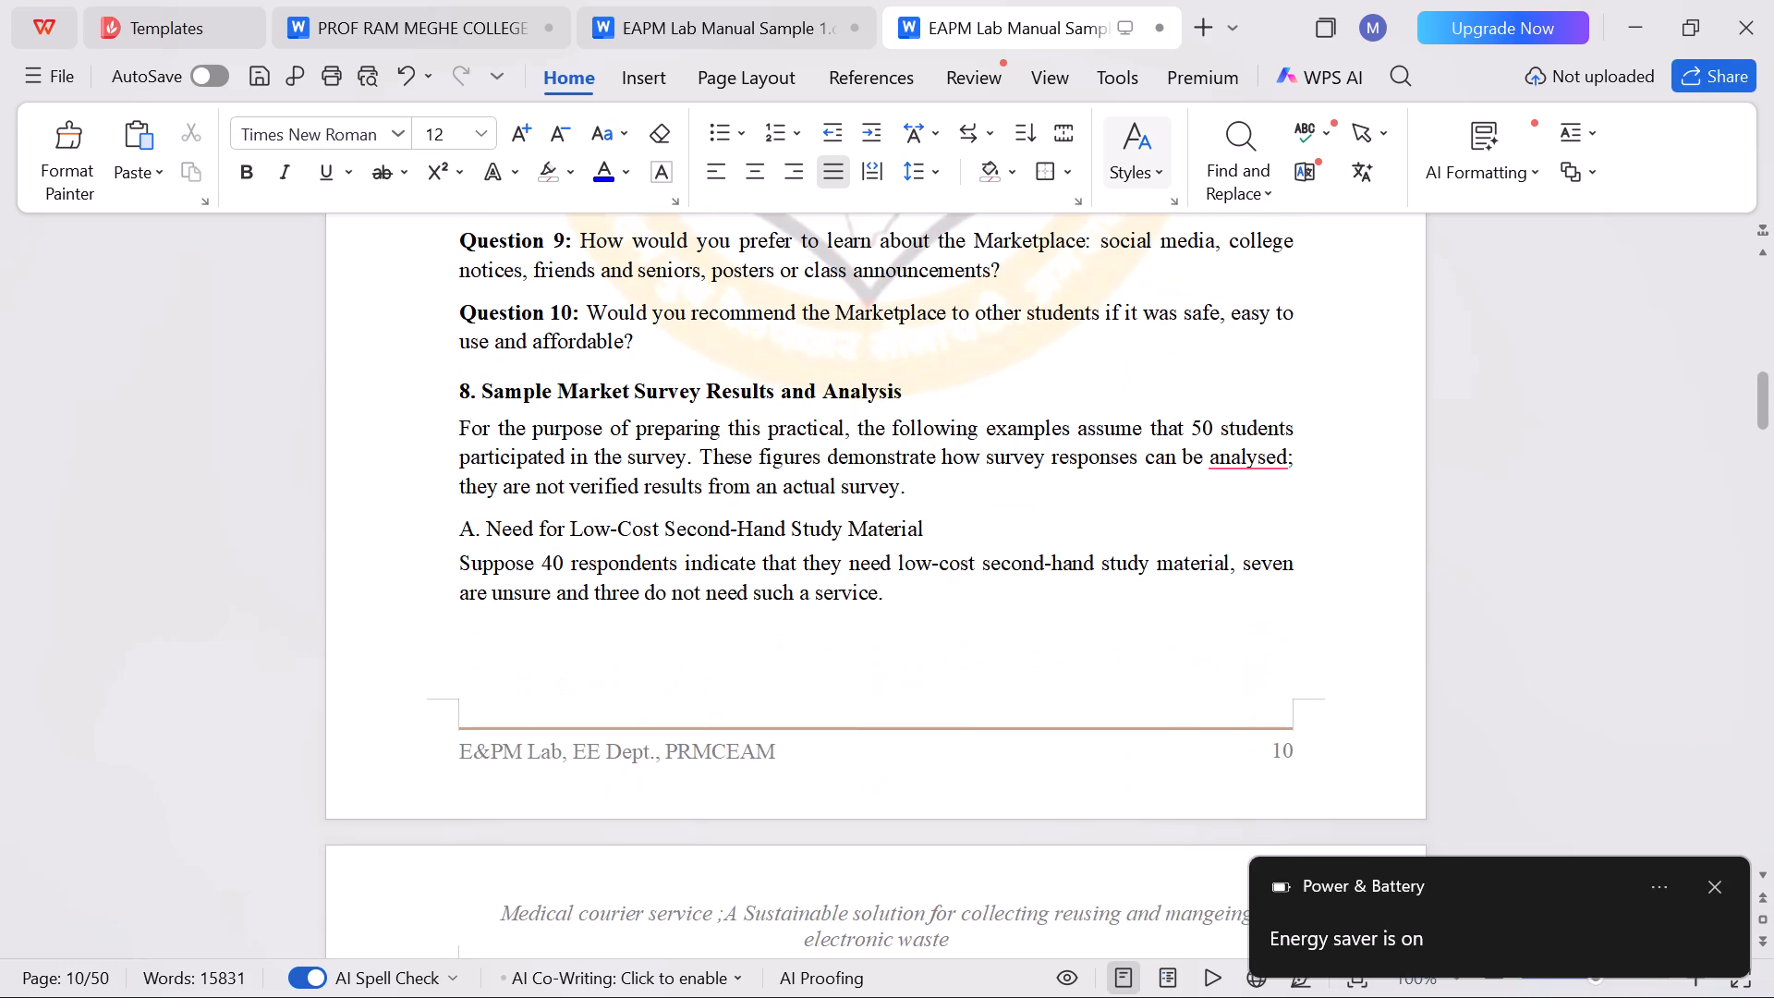
pyautogui.scroll(-4, 934, 639)
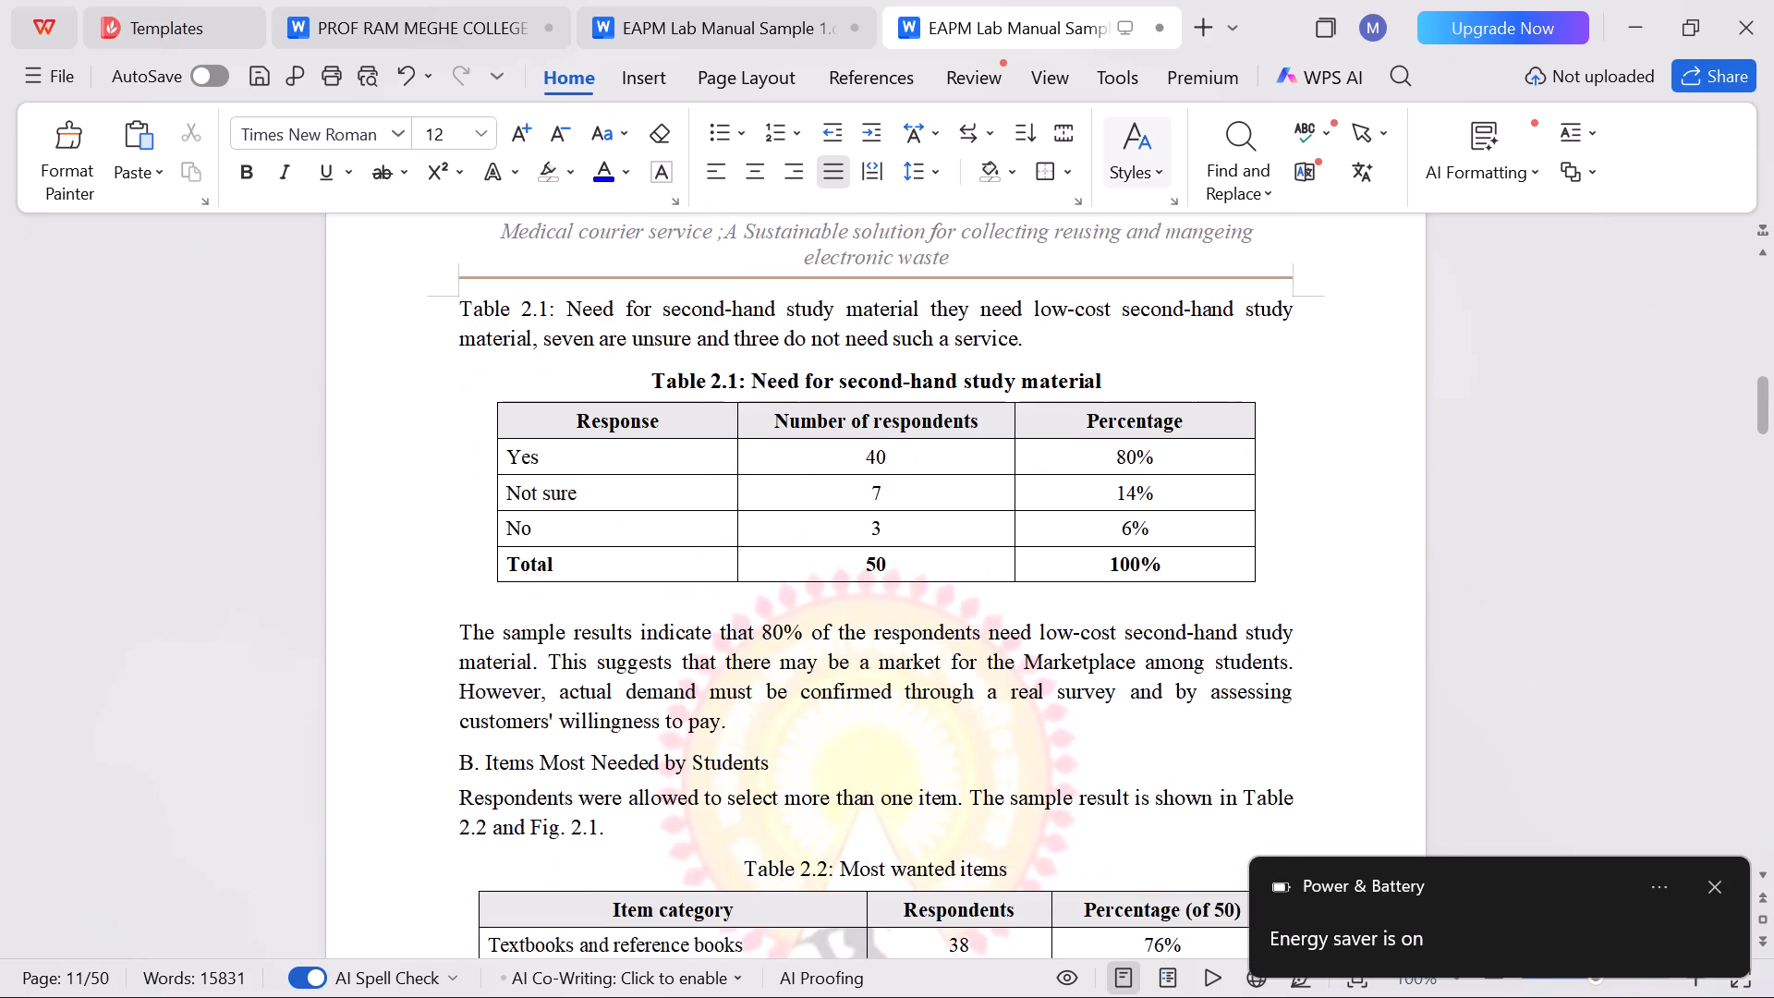
pyautogui.scroll(-1, 934, 639)
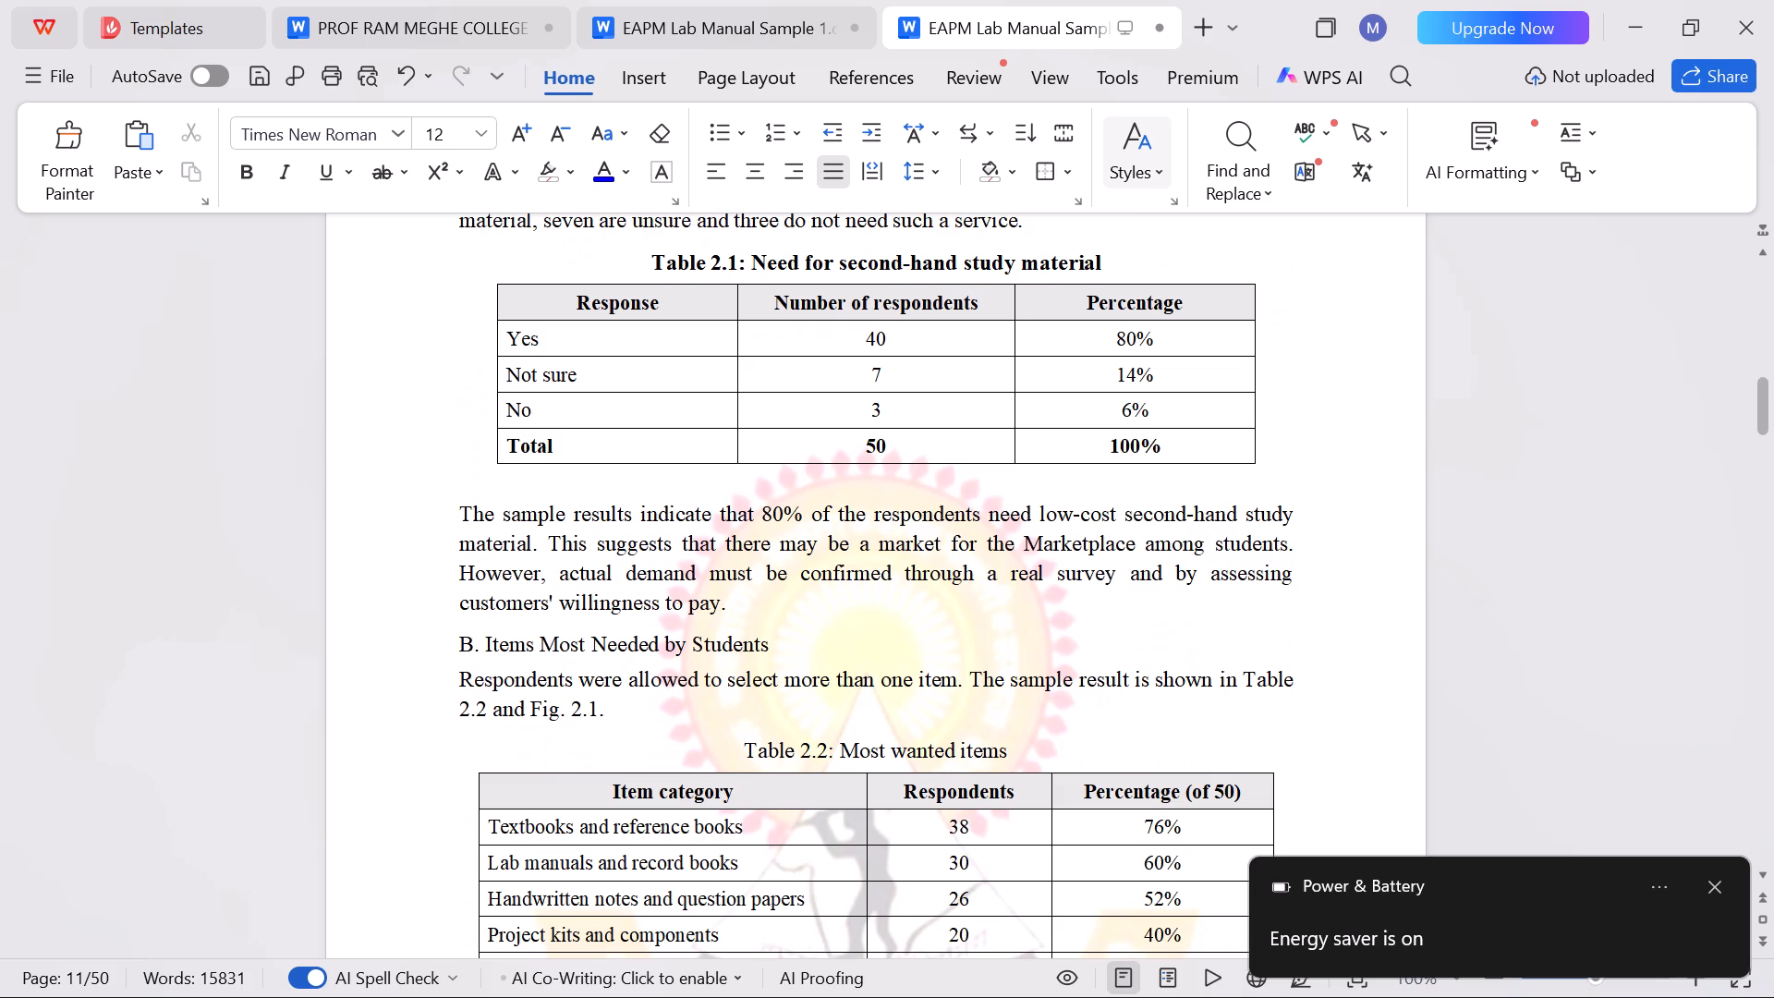
pyautogui.scroll(-2, 934, 639)
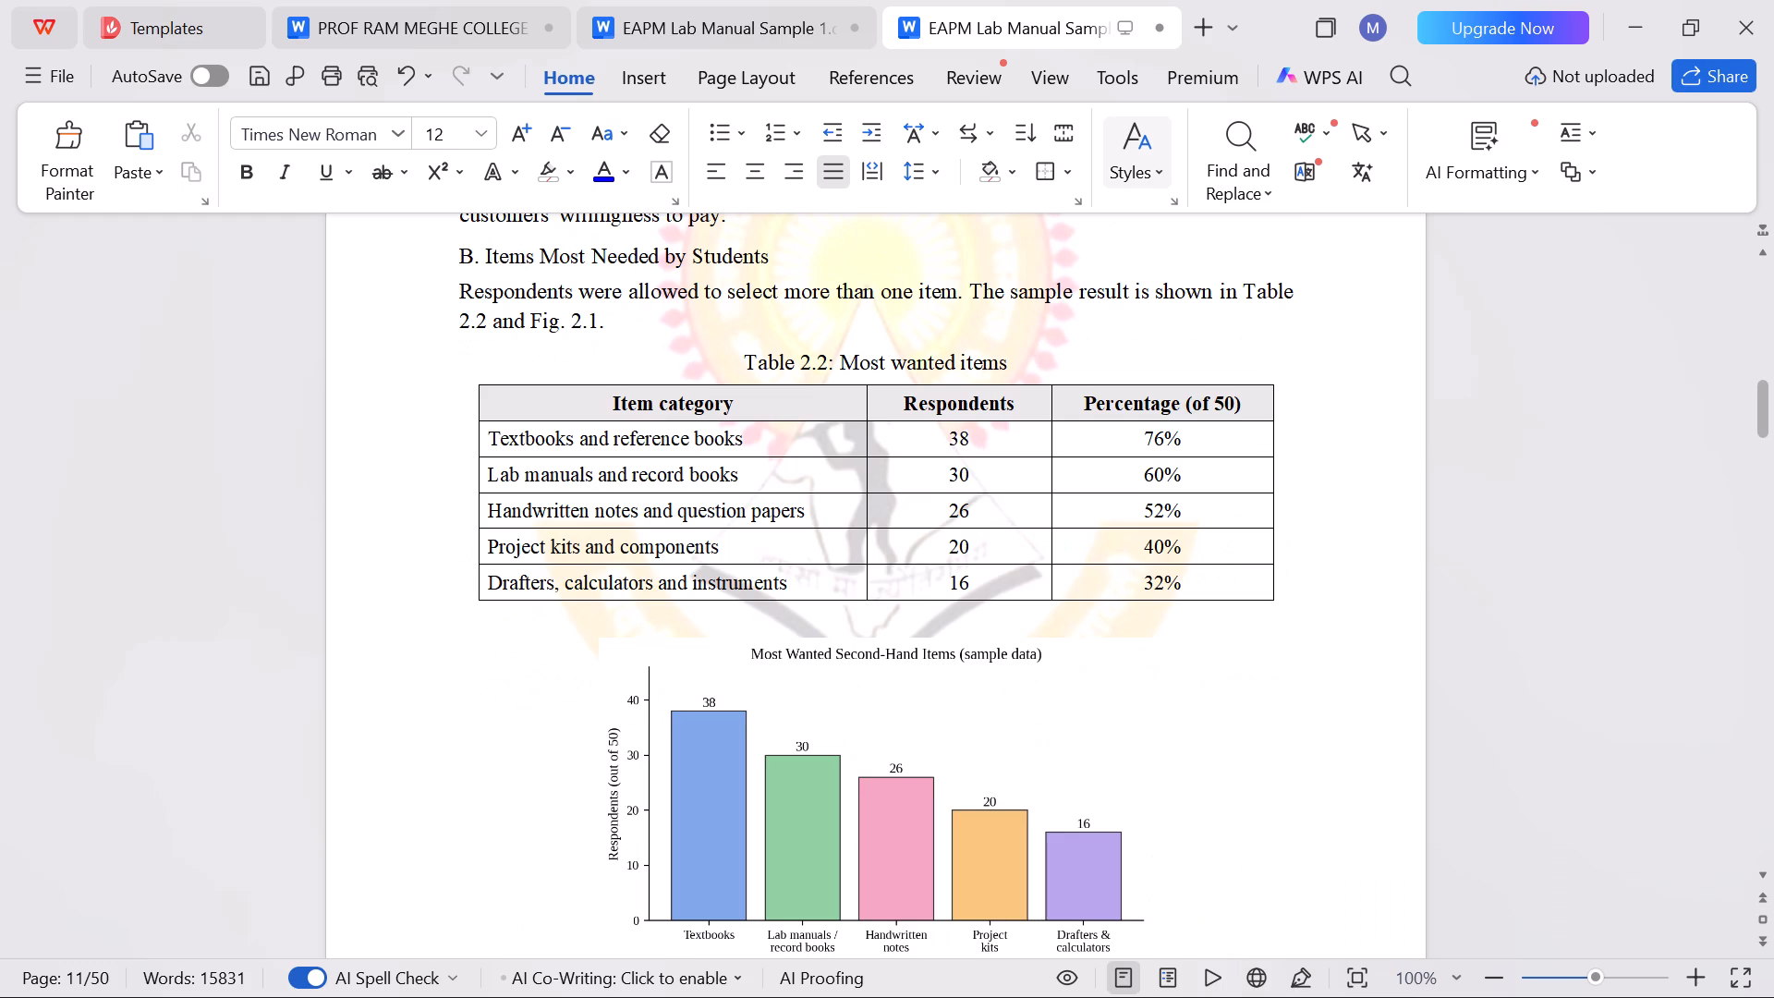
pyautogui.scroll(-1, 934, 639)
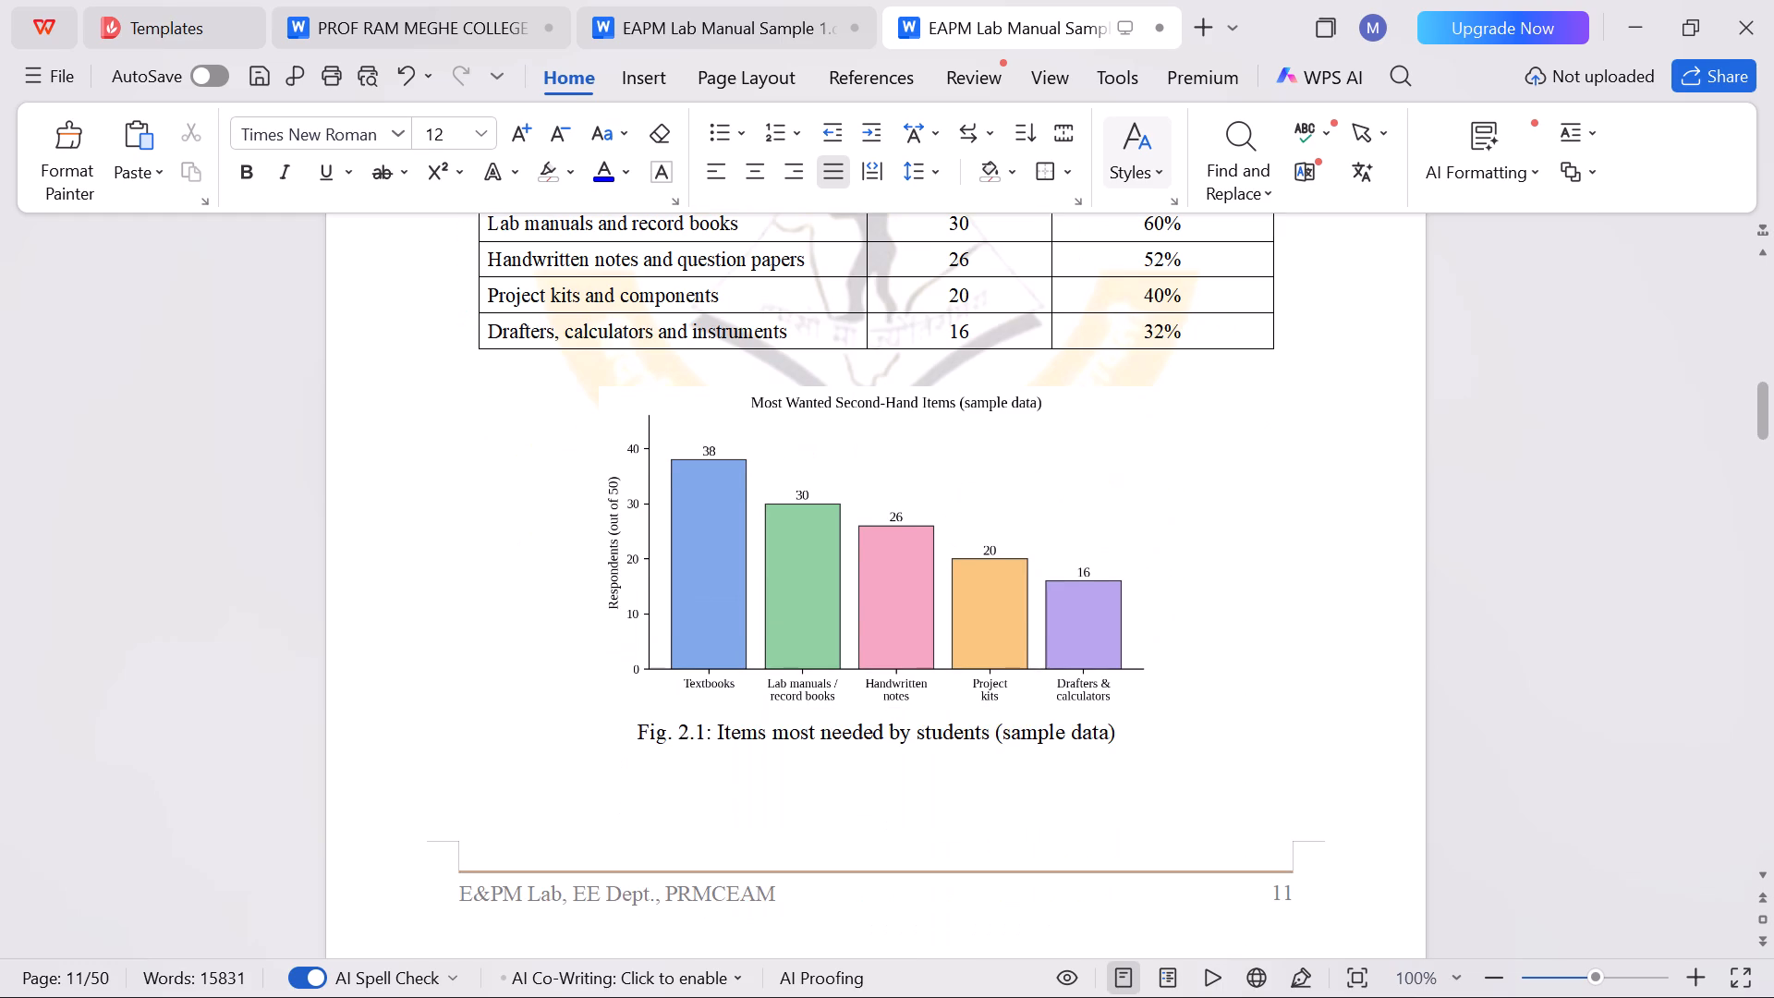
pyautogui.scroll(-5, 934, 639)
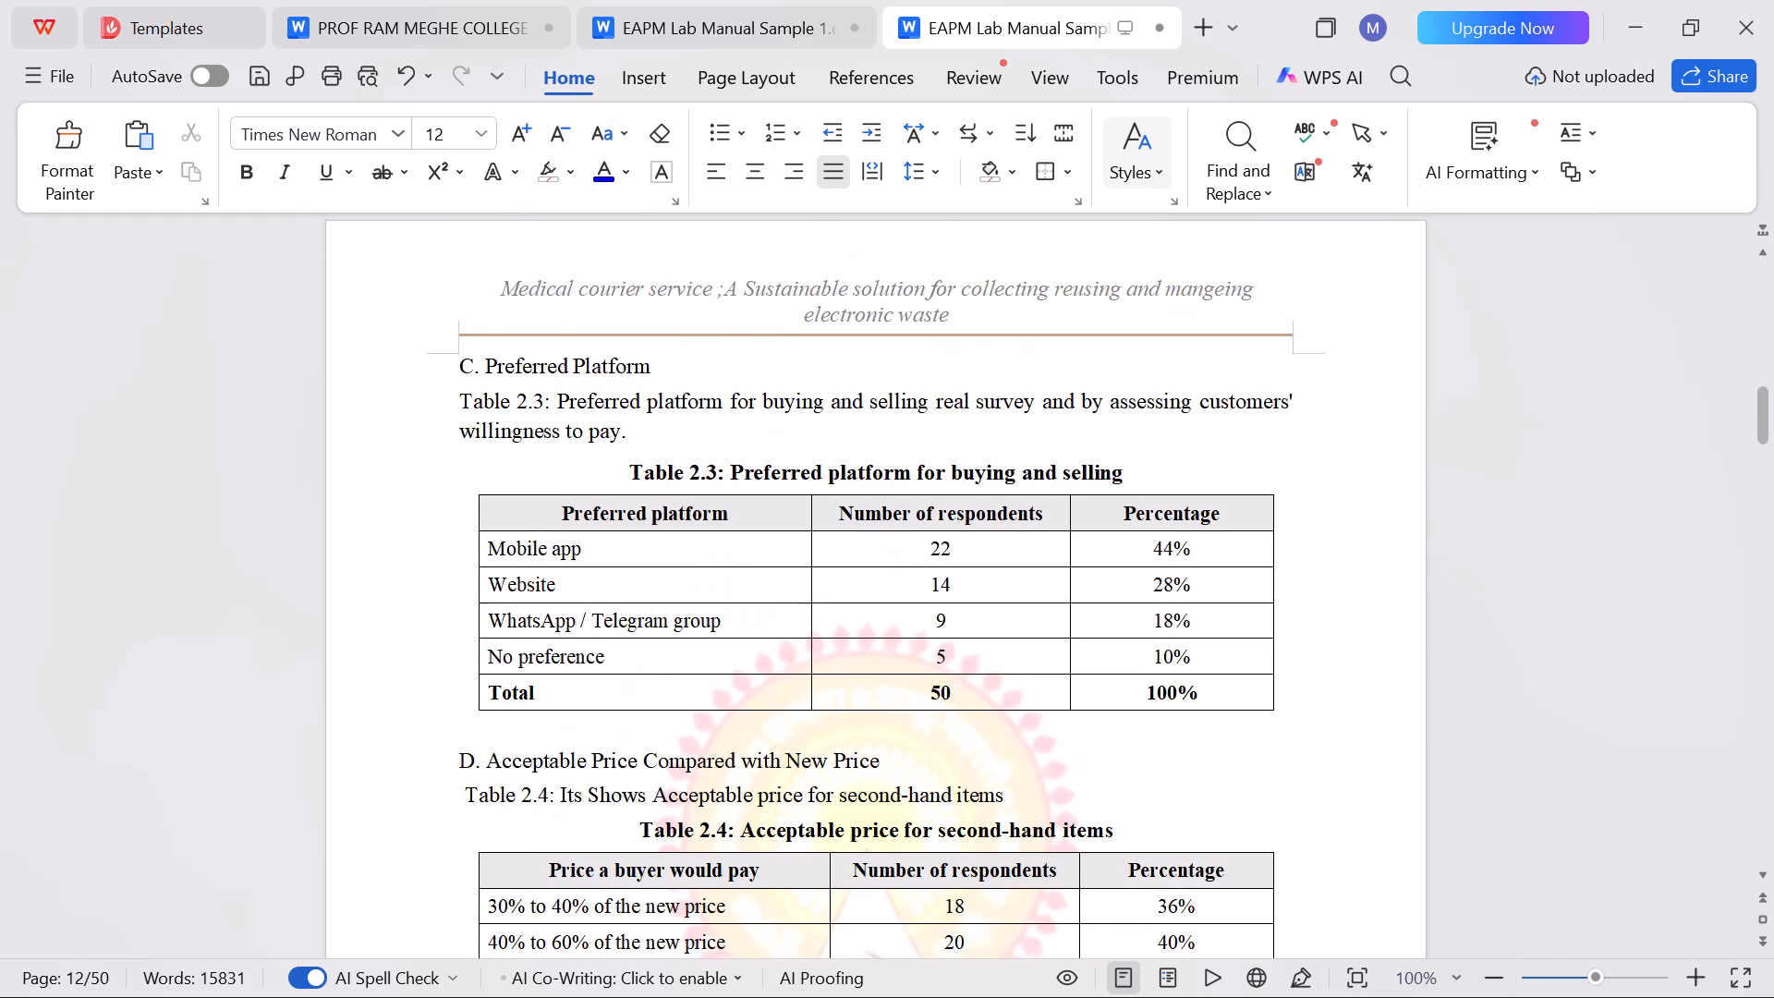
pyautogui.scroll(-6, 934, 639)
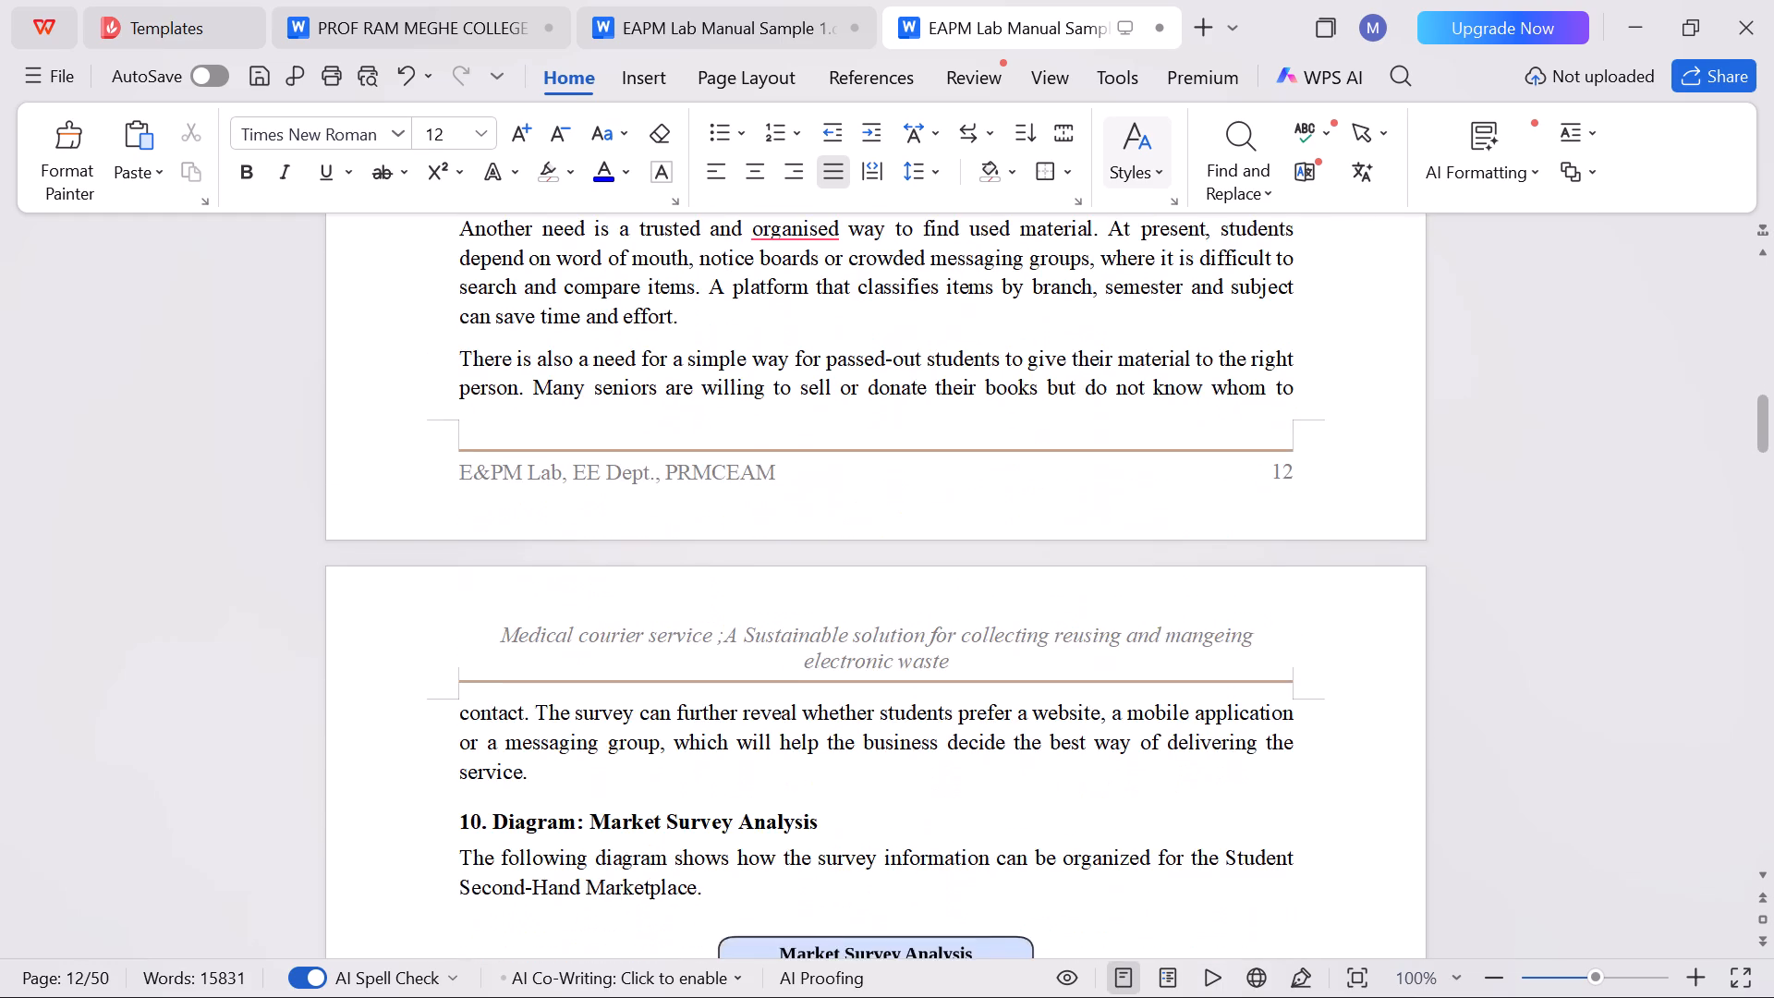
pyautogui.scroll(-2, 934, 639)
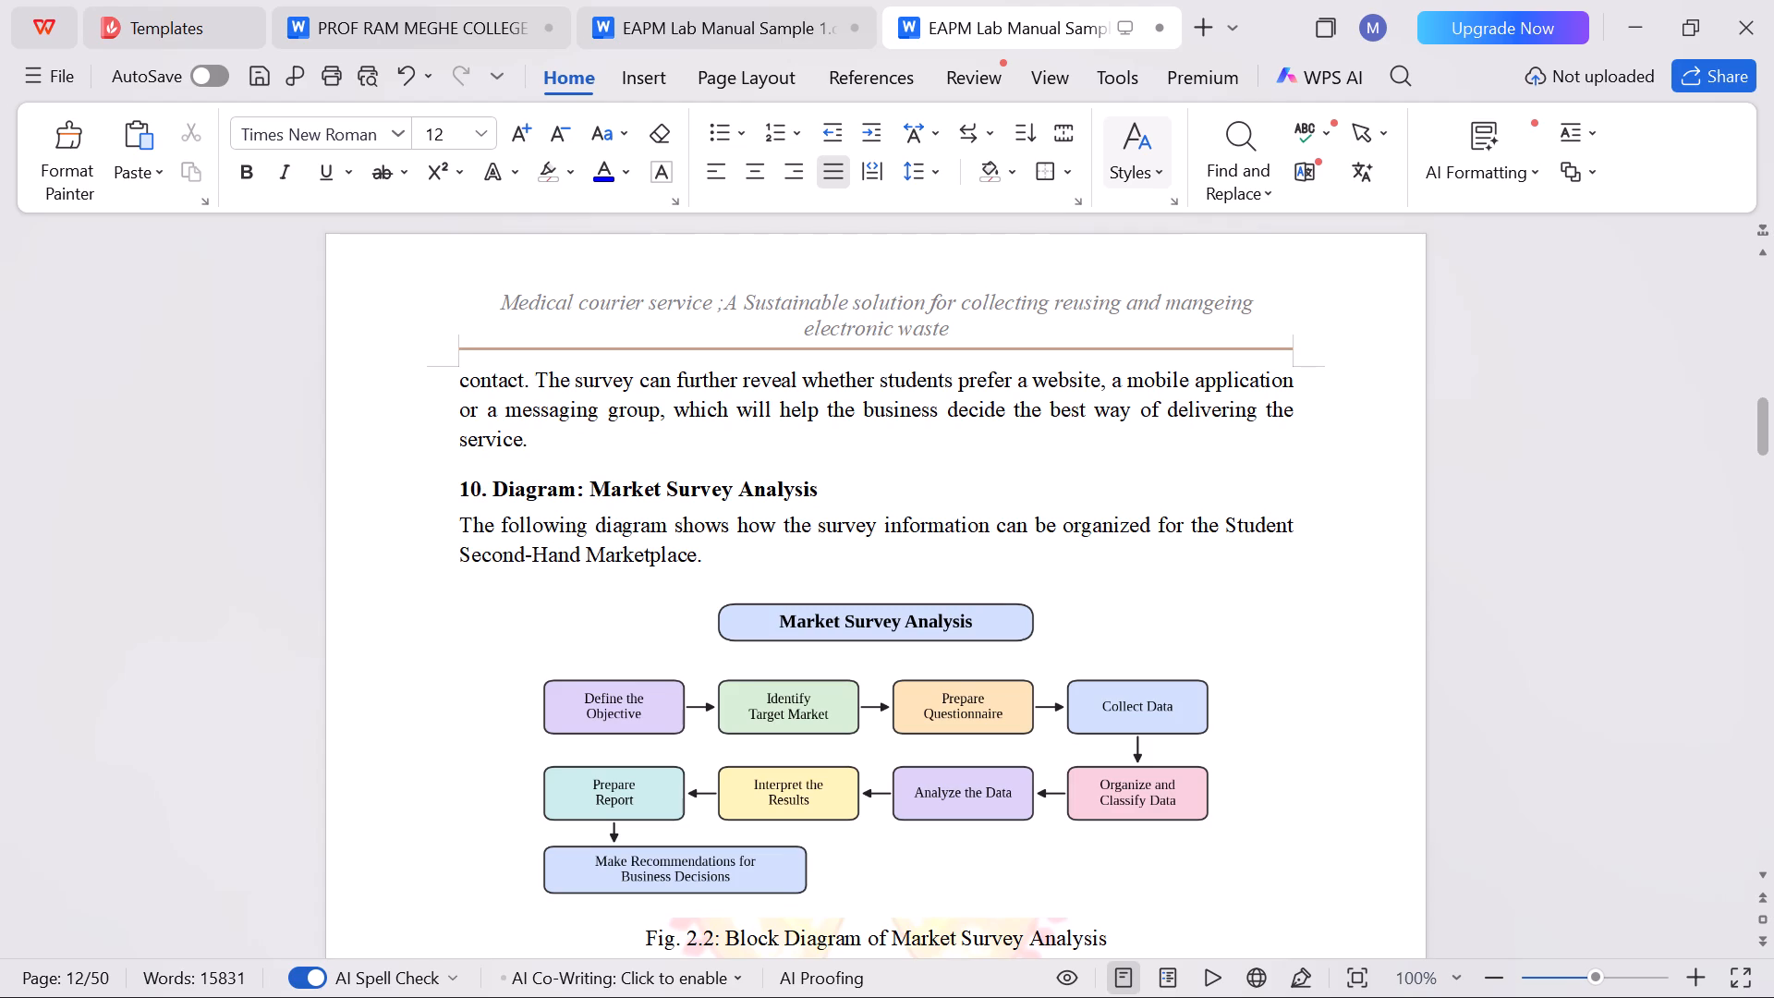
pyautogui.scroll(-2, 934, 639)
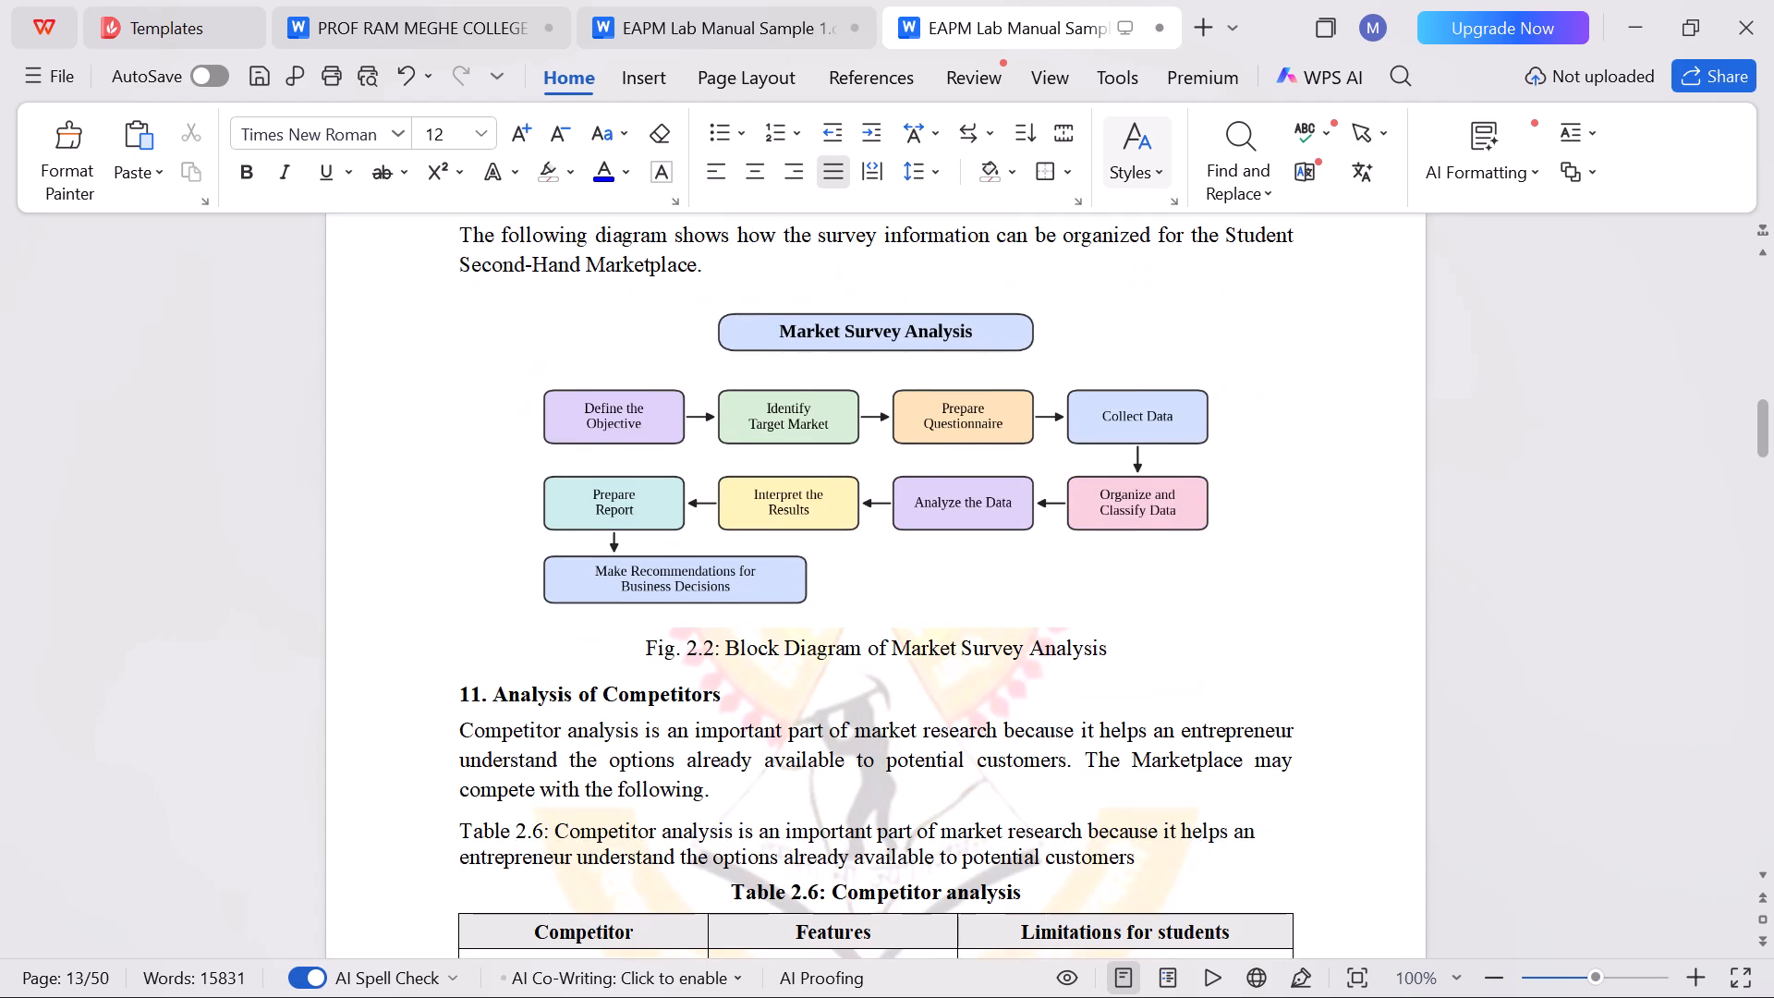
pyautogui.scroll(-5, 934, 639)
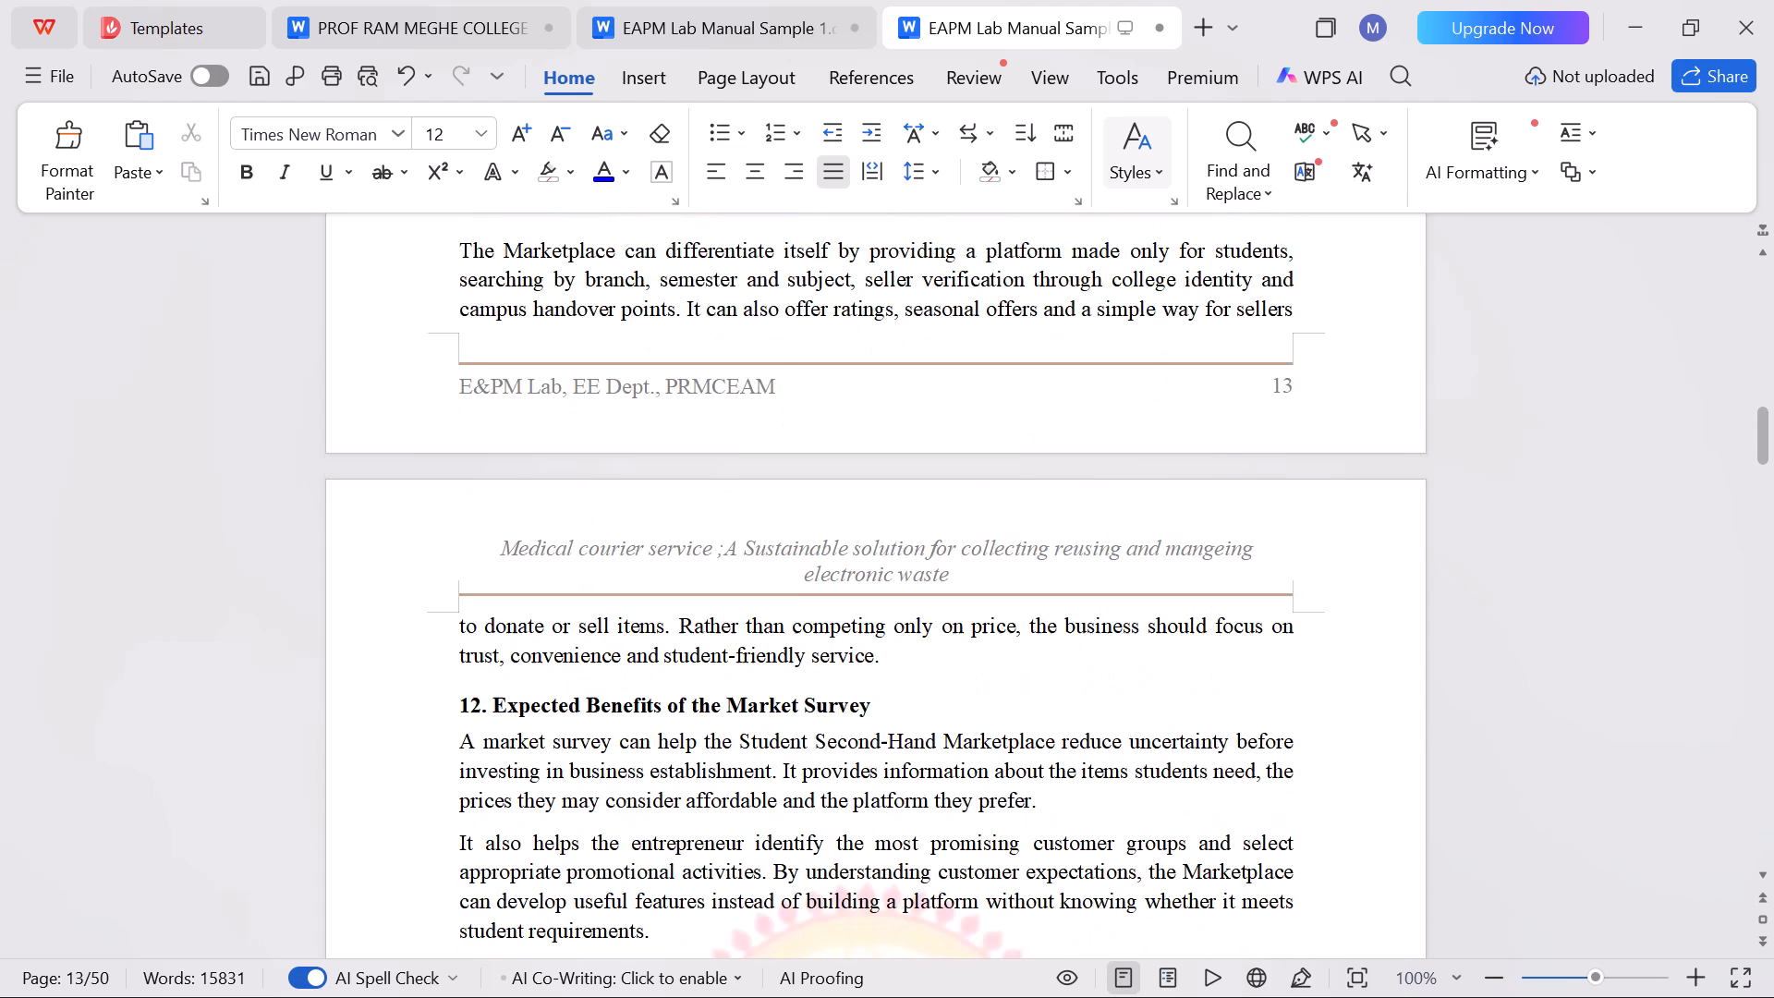
pyautogui.scroll(-2, 934, 639)
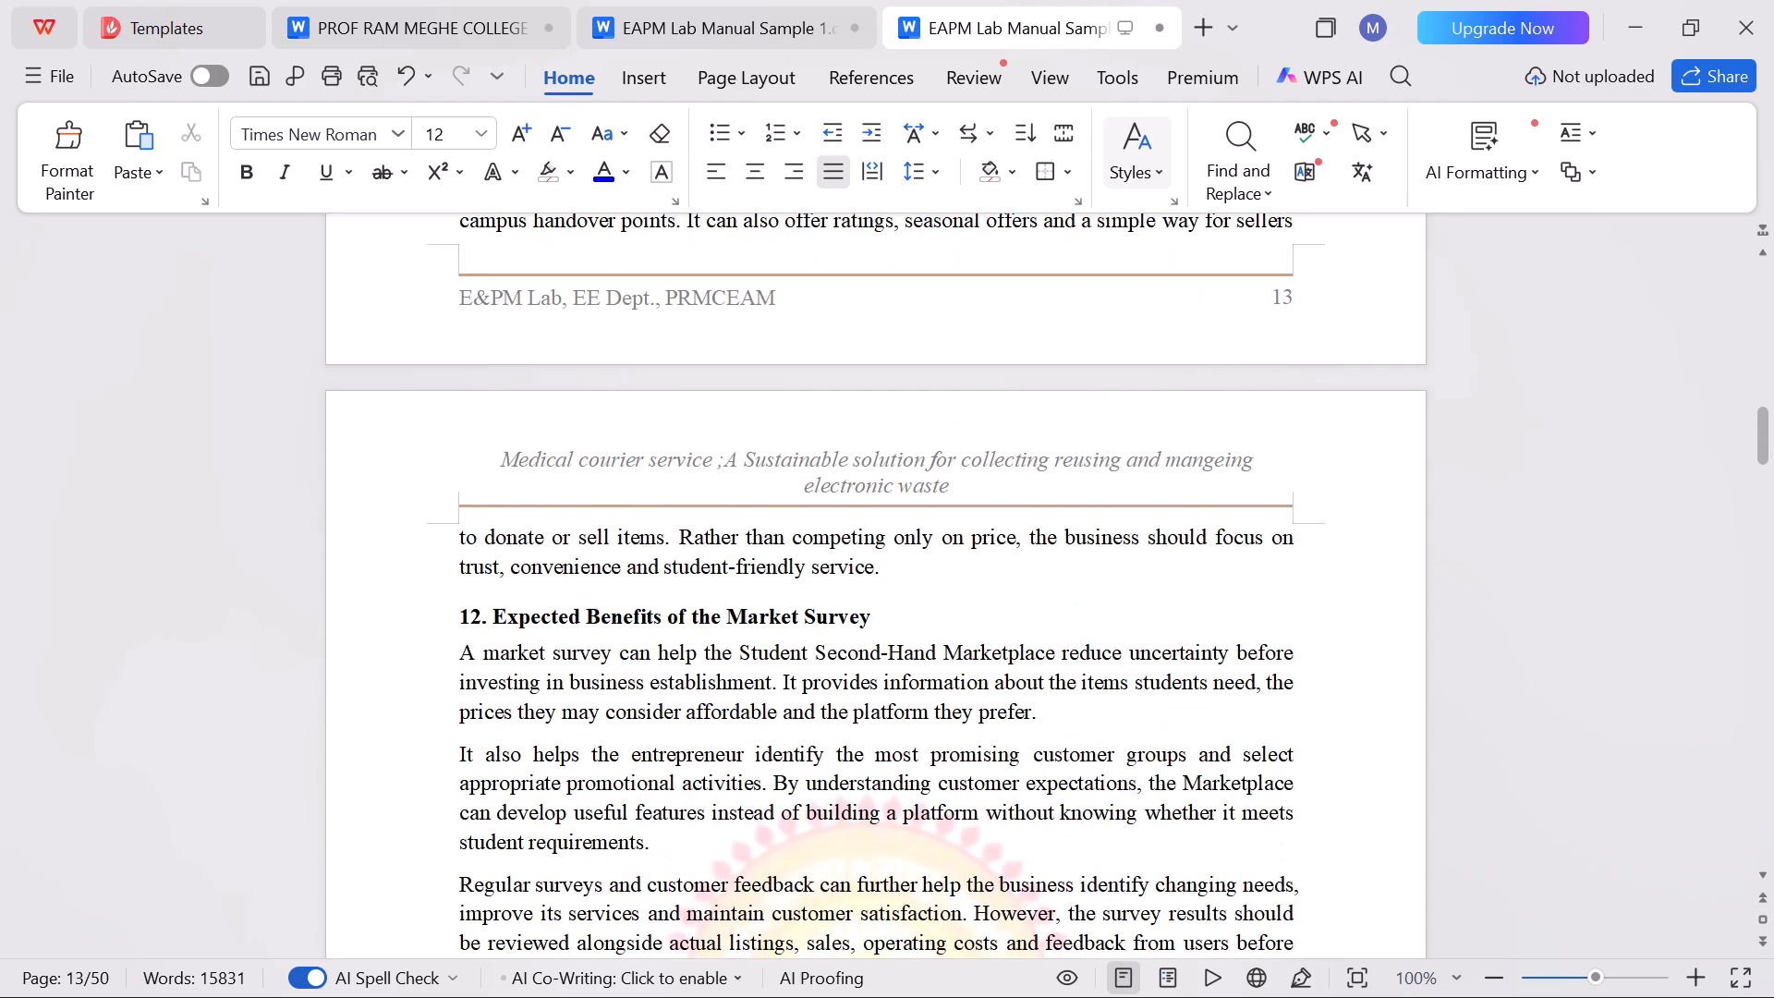
pyautogui.scroll(-5, 934, 639)
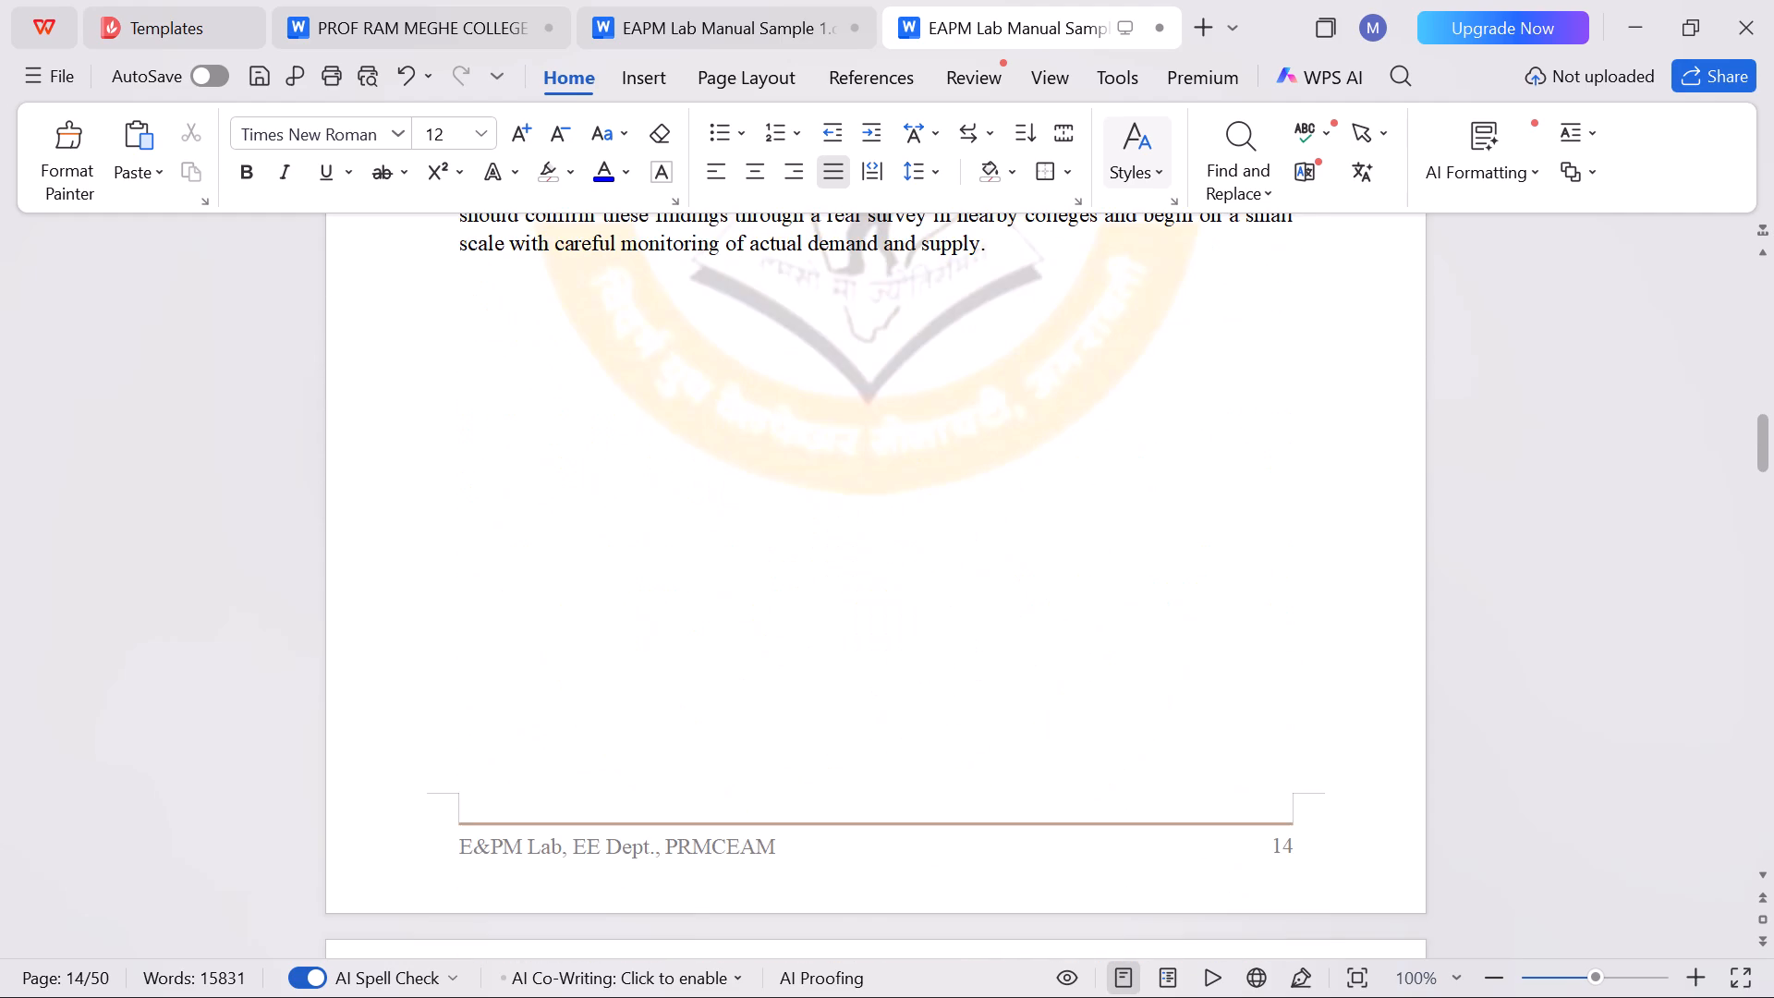
pyautogui.scroll(-5, 934, 639)
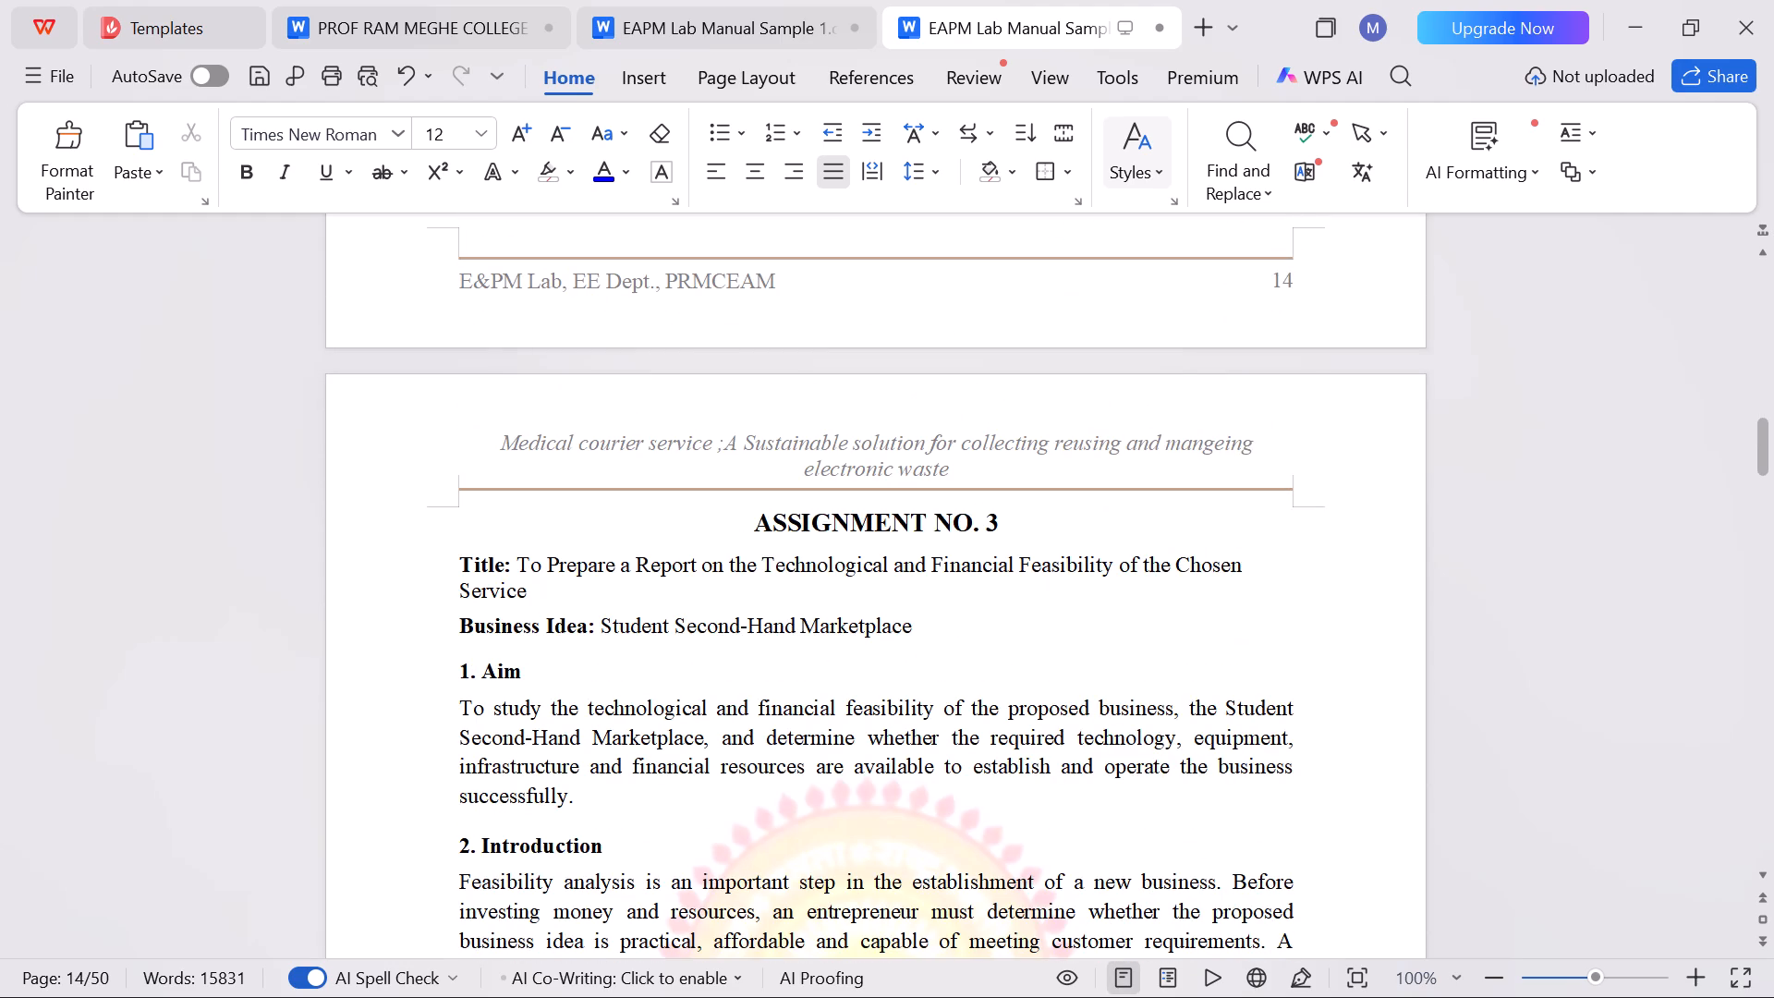
# Change the Business Idea line of Assignment No. 3 to "medical courier service".
pyautogui.click(904, 629)
pyautogui.click(927, 624)
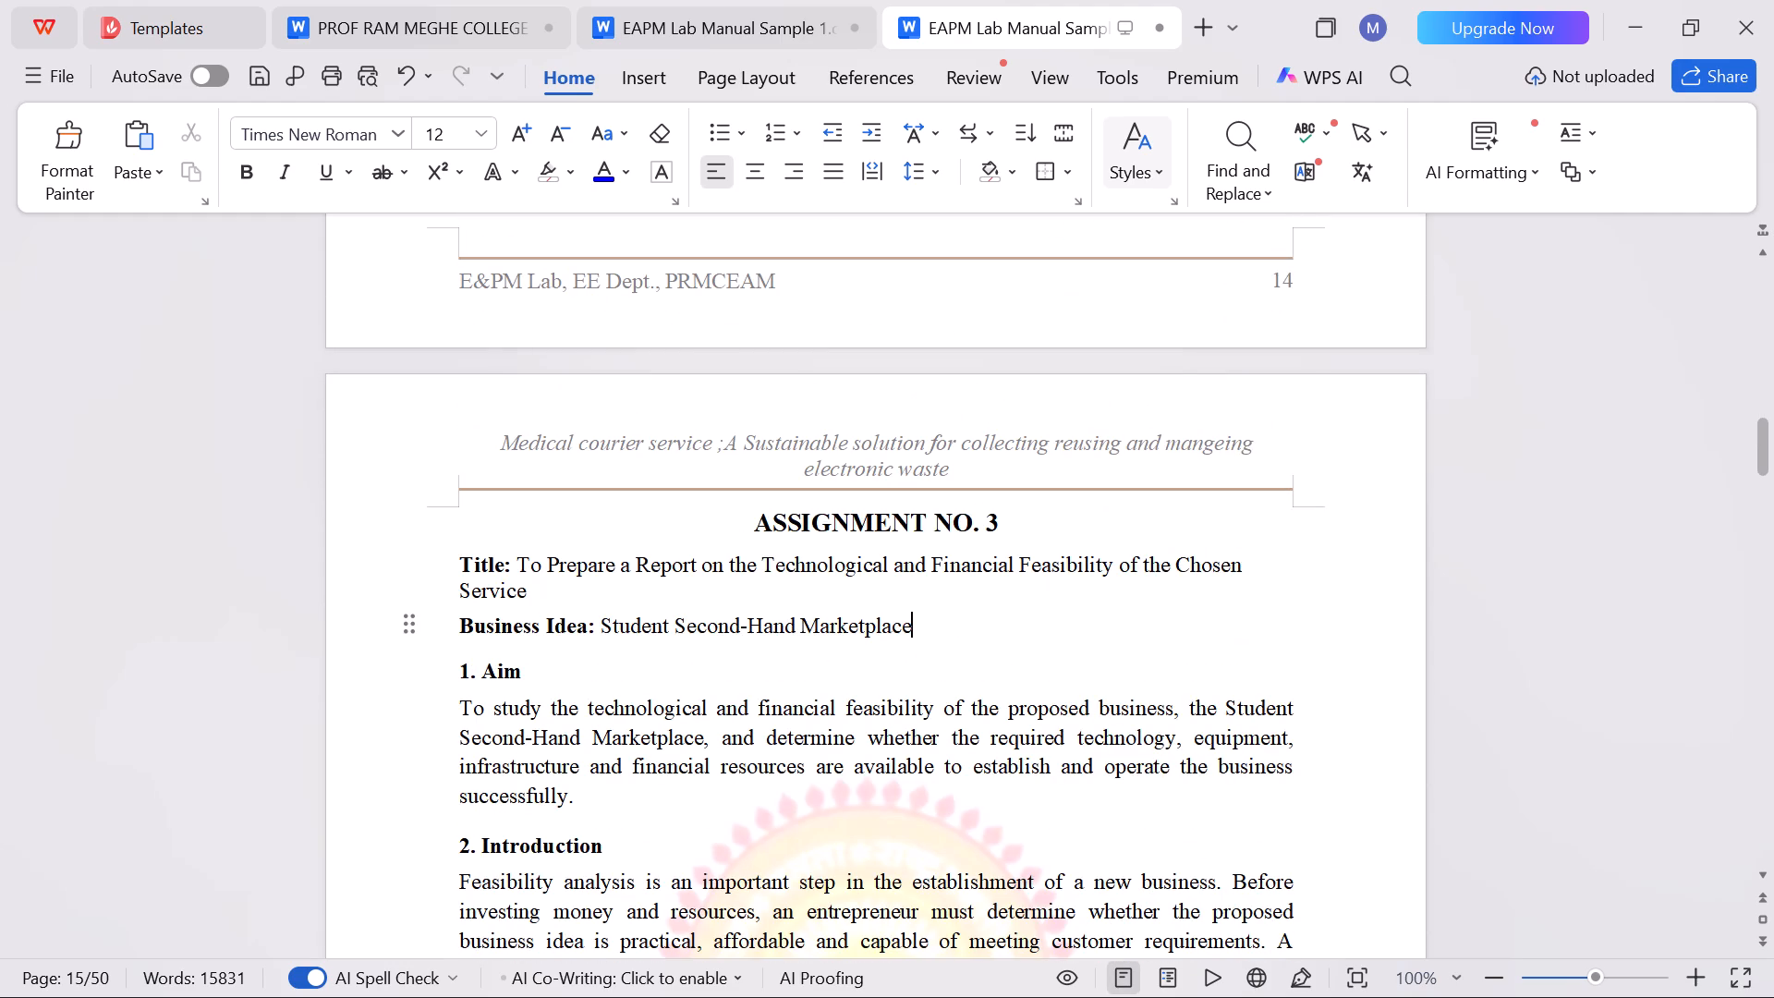
pyautogui.press('BackSpace')
pyautogui.press('BackSpace')
pyautogui.press('BackSpace')
pyautogui.press('BackSpace')
pyautogui.press('BackSpace')
pyautogui.press('BackSpace')
pyautogui.press('BackSpace')
pyautogui.press('BackSpace')
pyautogui.press('BackSpace')
pyautogui.press('BackSpace')
pyautogui.press('BackSpace')
pyautogui.press('BackSpace')
pyautogui.press('BackSpace')
pyautogui.press('BackSpace')
pyautogui.press('BackSpace')
pyautogui.press('BackSpace')
pyautogui.press('BackSpace')
pyautogui.press('BackSpace')
pyautogui.press('BackSpace')
pyautogui.press('BackSpace')
pyautogui.press('BackSpace')
pyautogui.press('BackSpace')
pyautogui.press('BackSpace')
pyautogui.press('BackSpace')
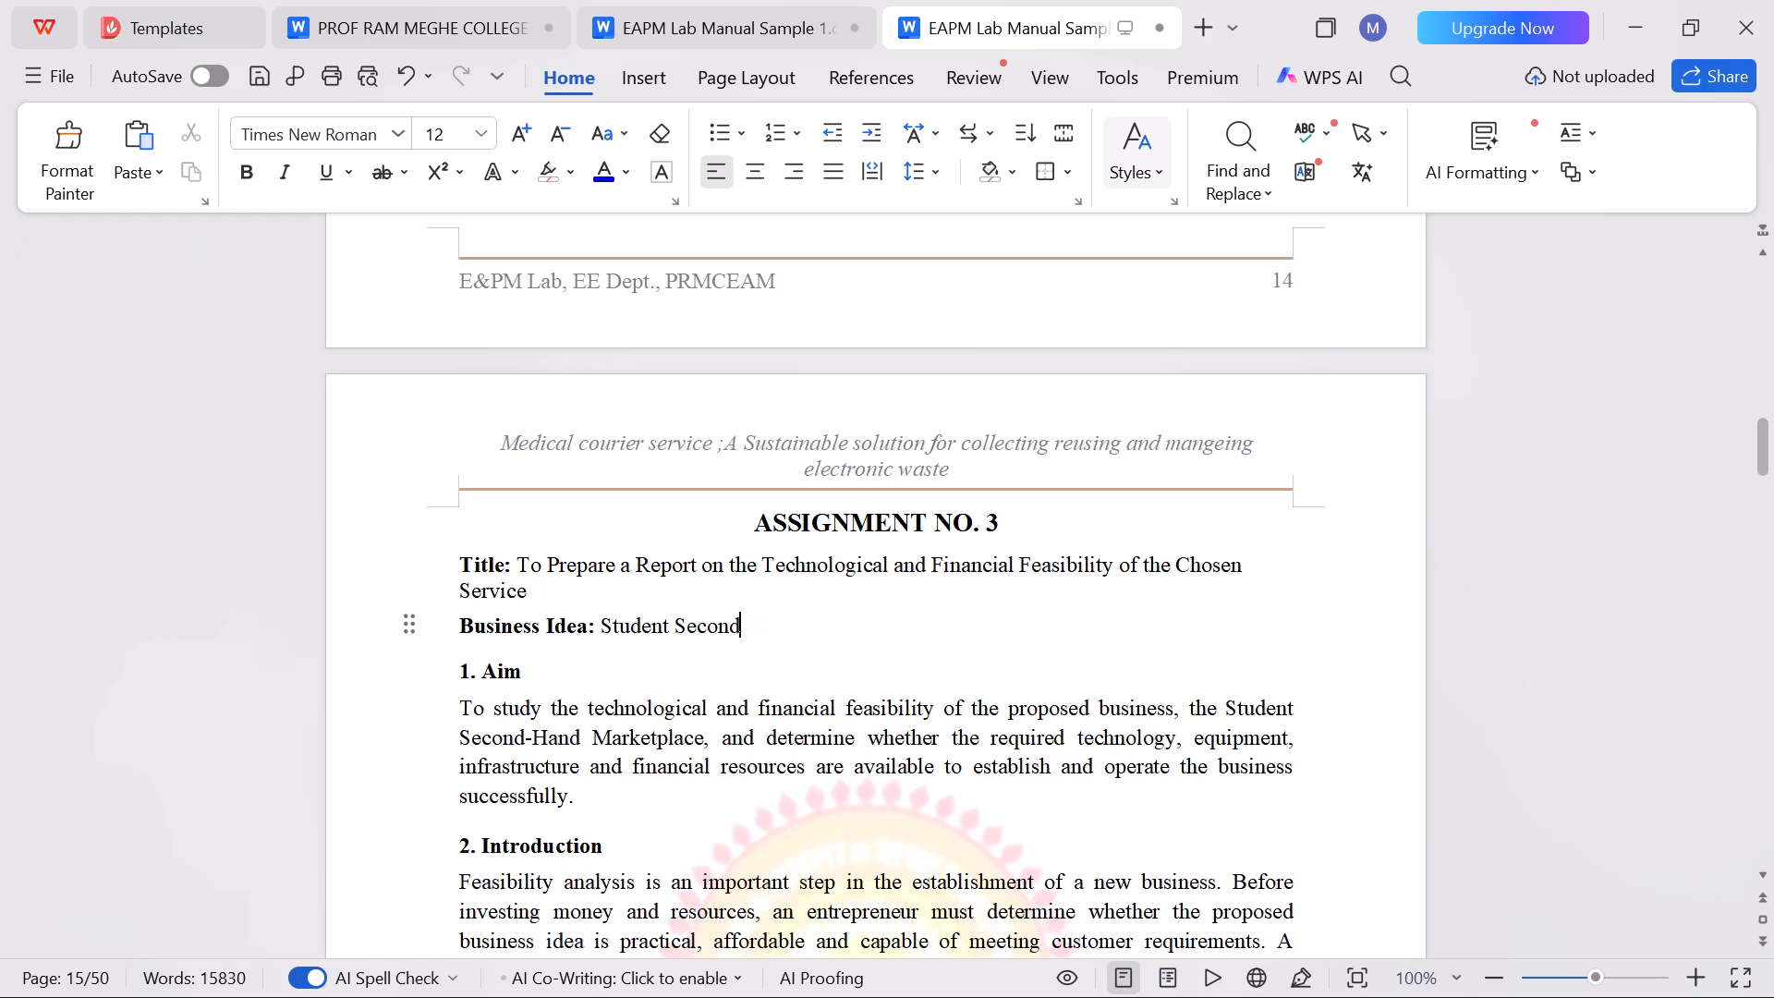
pyautogui.press('BackSpace')
pyautogui.press('BackSpace')
pyautogui.press('BackSpace')
pyautogui.press('BackSpace')
pyautogui.press('BackSpace')
pyautogui.press('BackSpace')
pyautogui.press('BackSpace')
pyautogui.press('BackSpace')
pyautogui.press('BackSpace')
pyautogui.press('BackSpace')
pyautogui.press('BackSpace')
pyautogui.press('BackSpace')
pyautogui.press('BackSpace')
pyautogui.press('BackSpace')
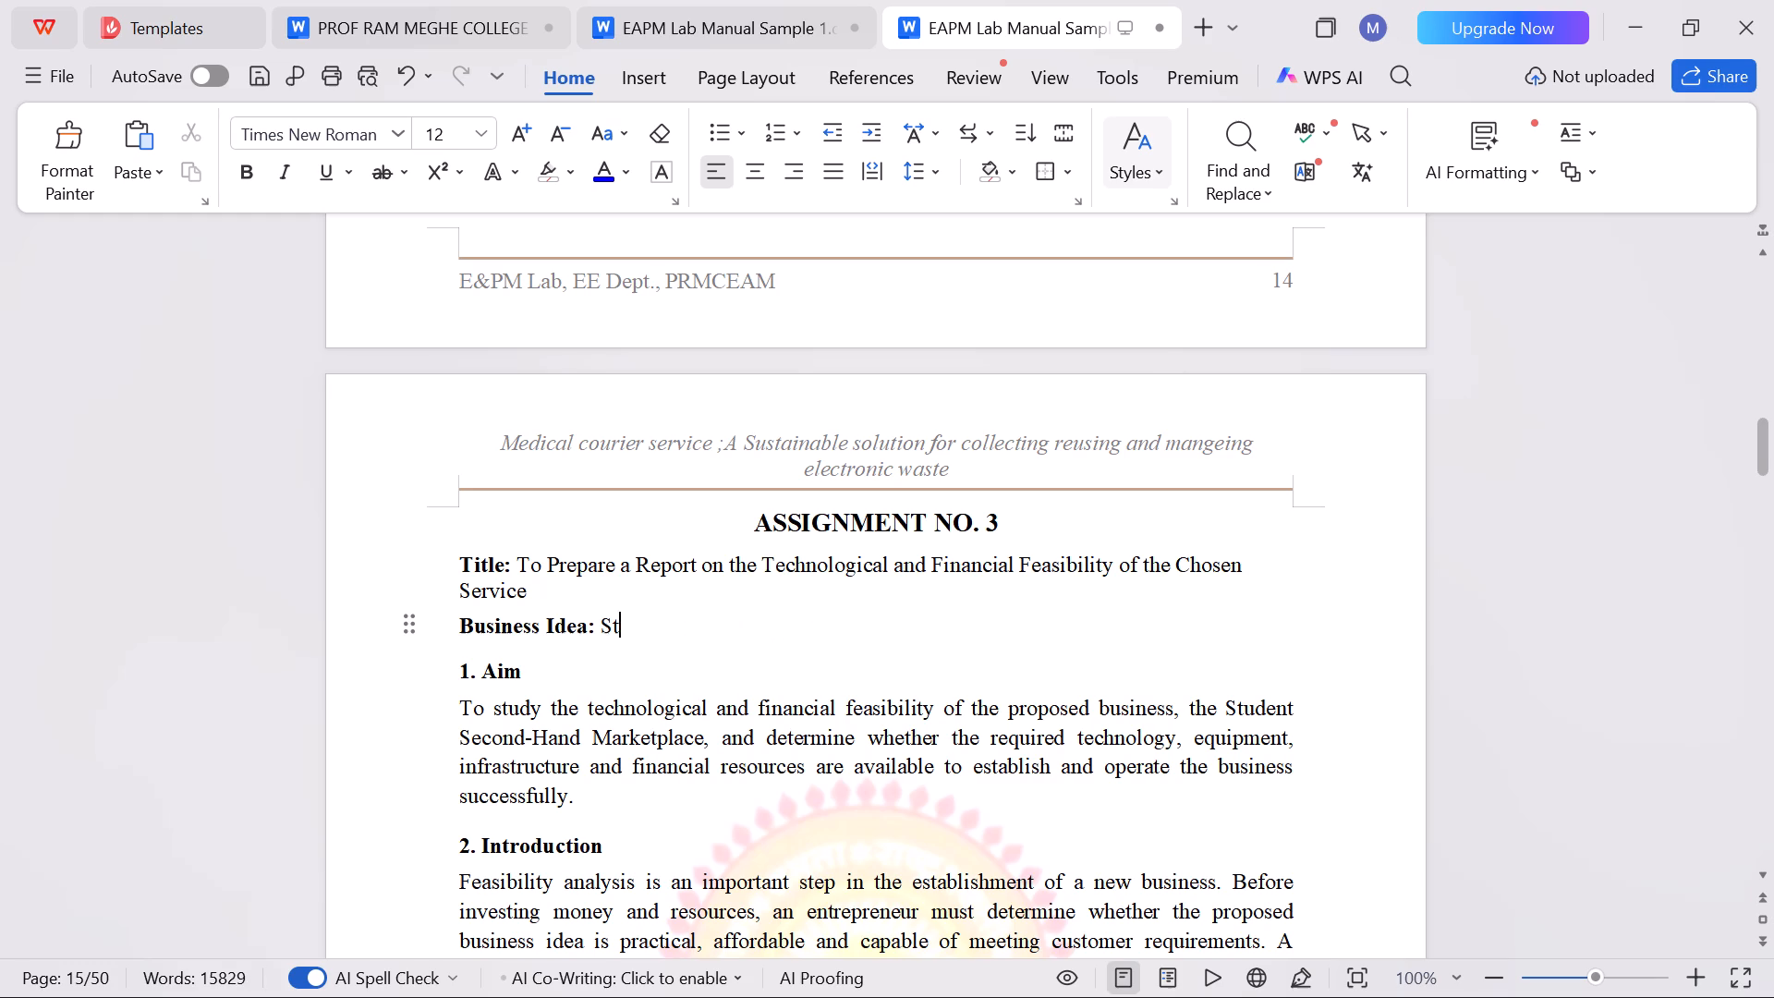
pyautogui.press('BackSpace')
pyautogui.write('medica')
pyautogui.write('l courier service')
pyautogui.press('space')
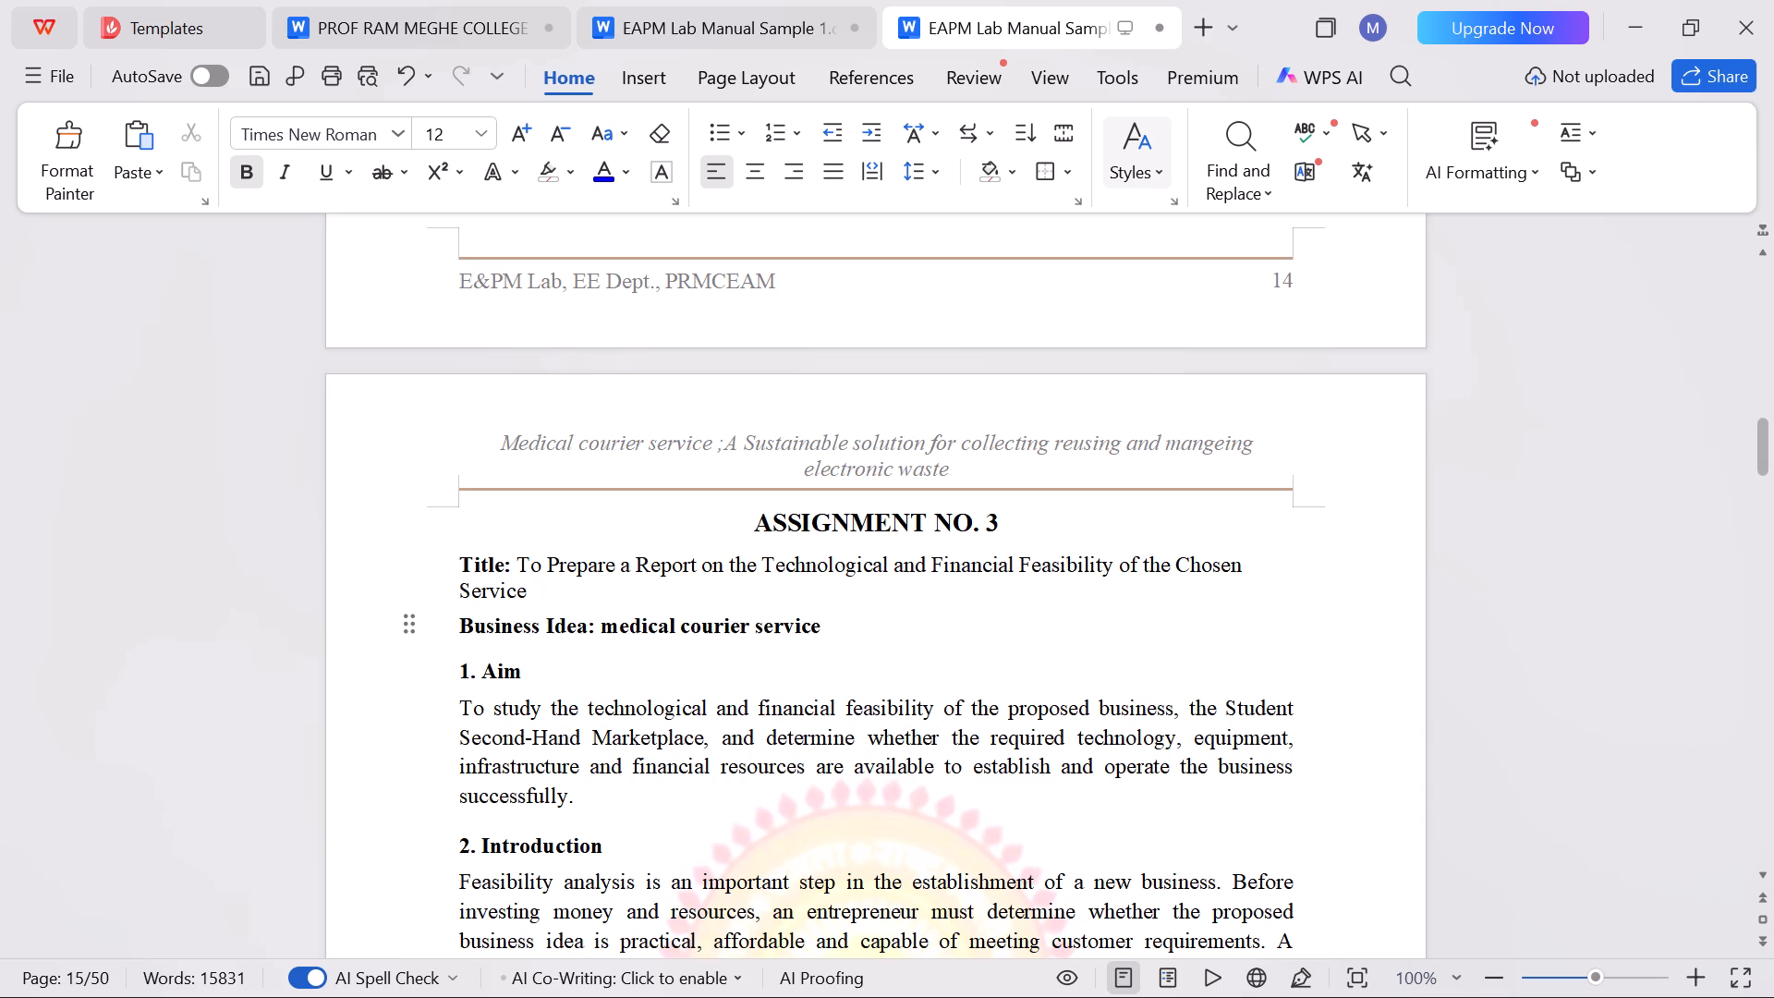
# In section 1, Aim, of Assignment No. 3, change the business name to "Student medical courier service".
pyautogui.click(707, 734)
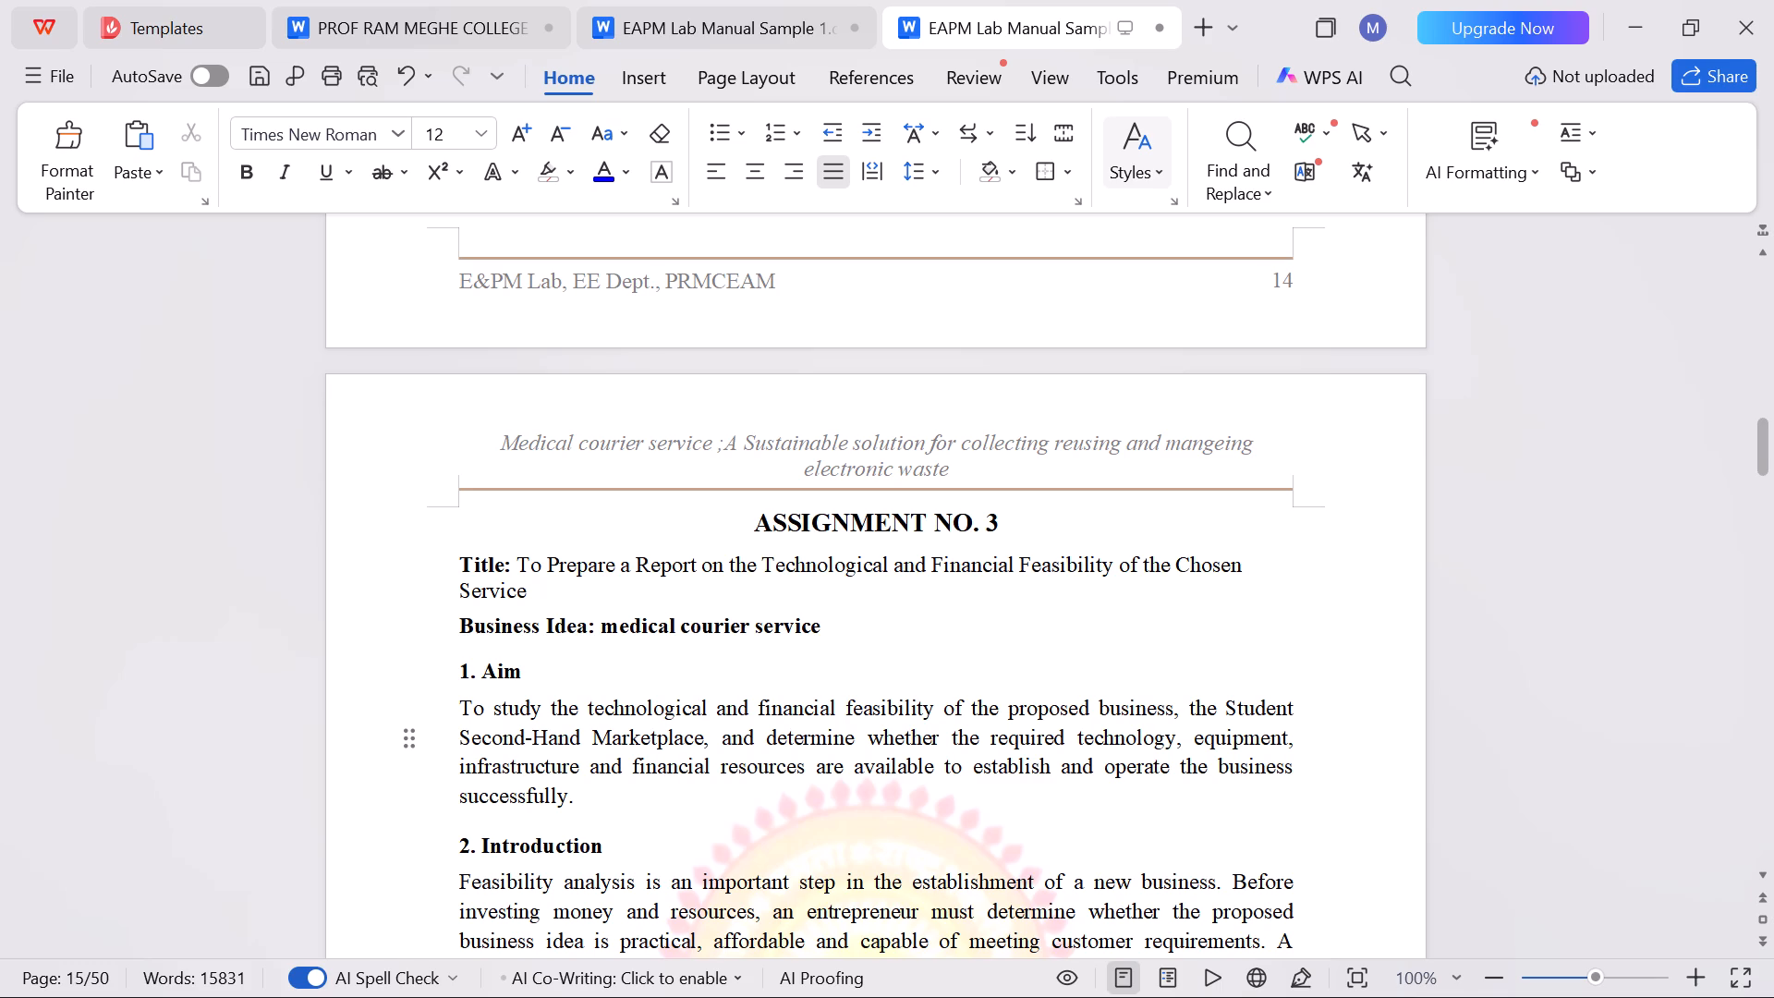
pyautogui.press('BackSpace')
pyautogui.press('BackSpace')
pyautogui.press('BackSpace')
pyautogui.press('BackSpace')
pyautogui.press('BackSpace')
pyautogui.press('BackSpace')
pyautogui.press('BackSpace')
pyautogui.press('BackSpace')
pyautogui.press('BackSpace')
pyautogui.press('BackSpace')
pyautogui.press('BackSpace')
pyautogui.press('BackSpace')
pyautogui.press('BackSpace')
pyautogui.press('BackSpace')
pyautogui.press('BackSpace')
pyautogui.press('BackSpace')
pyautogui.press('BackSpace')
pyautogui.press('BackSpace')
pyautogui.press('BackSpace')
pyautogui.press('BackSpace')
pyautogui.press('BackSpace')
pyautogui.press('BackSpace')
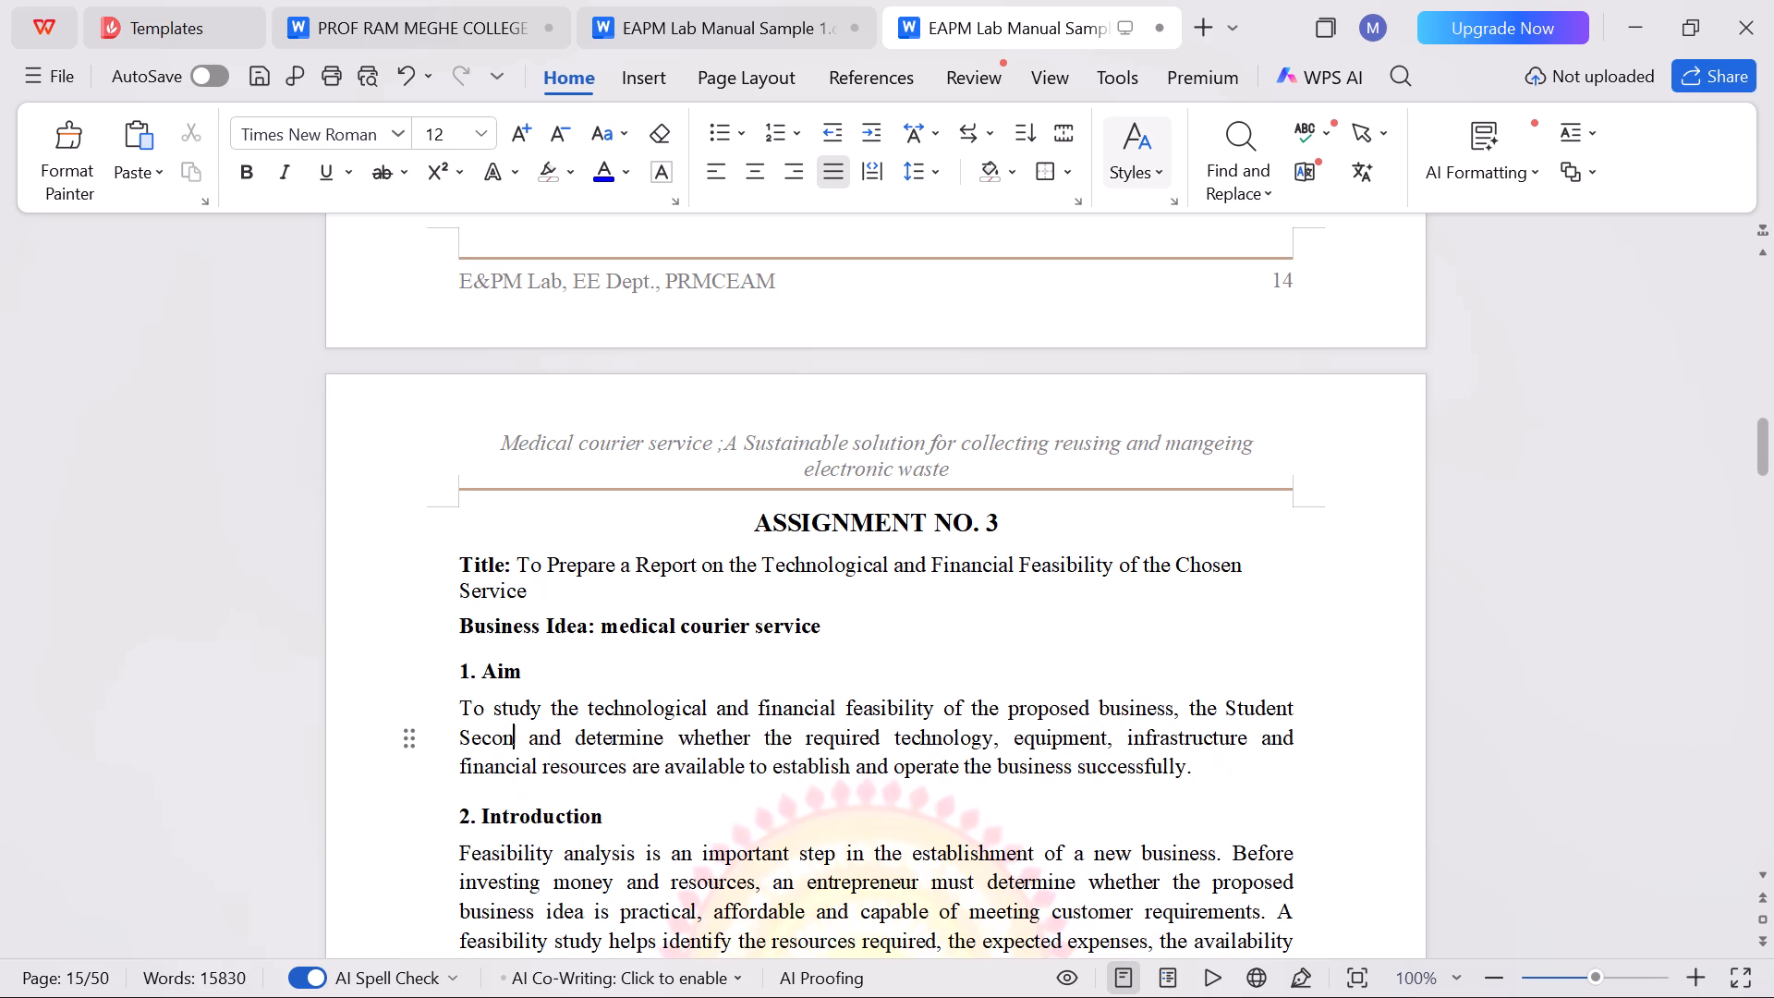
pyautogui.press('BackSpace')
pyautogui.press('BackSpace')
pyautogui.press('BackSpace')
pyautogui.press('BackSpace')
pyautogui.press('BackSpace')
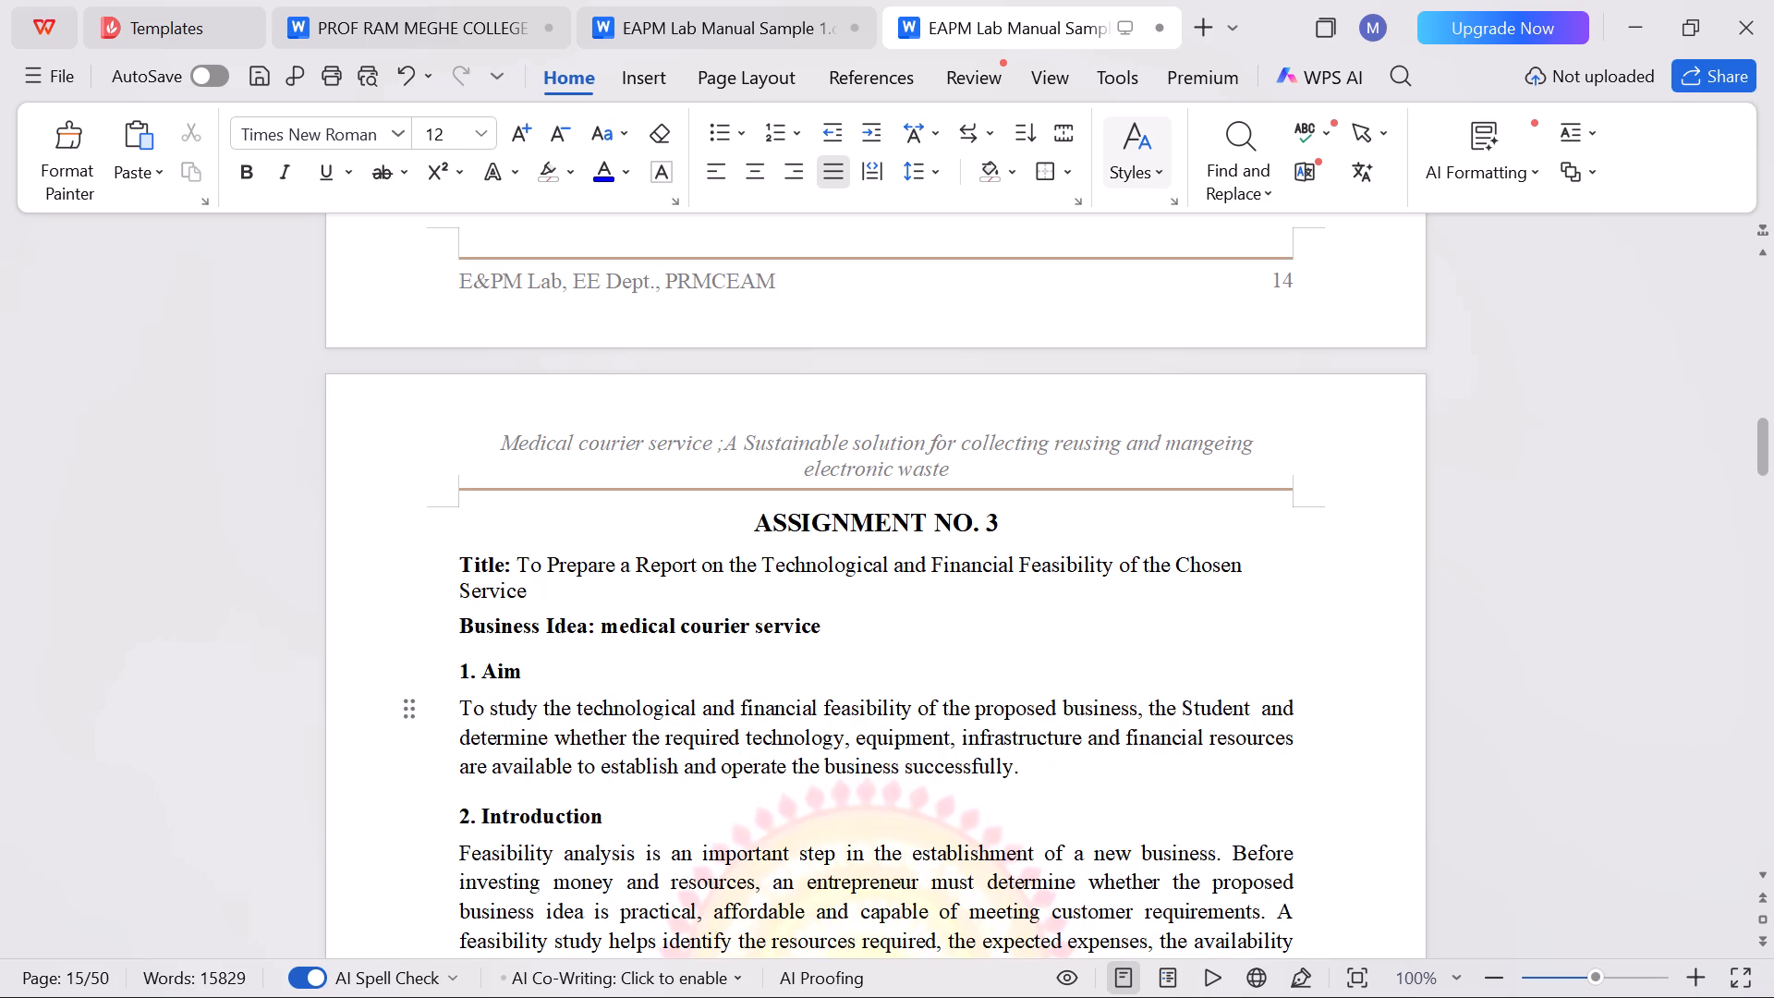
pyautogui.write('med')
pyautogui.write('ica')
pyautogui.write('l cou')
pyautogui.write('rier service')
pyautogui.press('space')
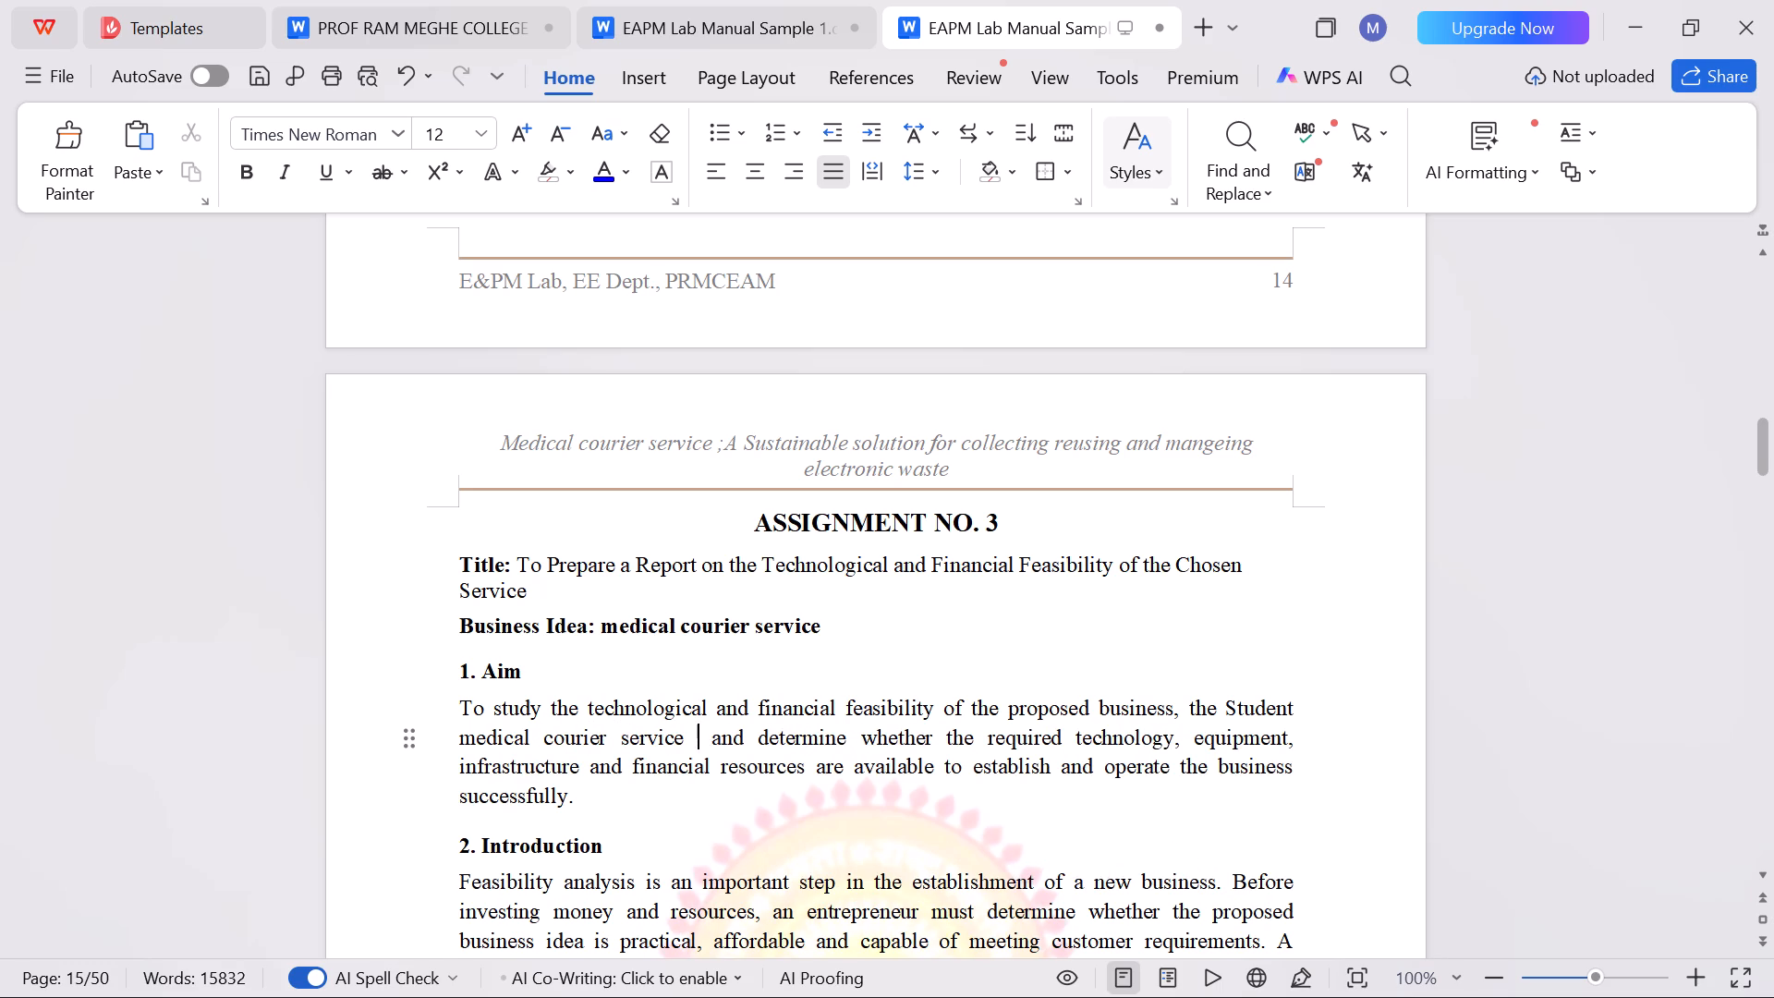
# In section 4, Description of the Proposed Business, change the business name opening the first paragraph to "Student medical courier service".
pyautogui.scroll(-3, 771, 751)
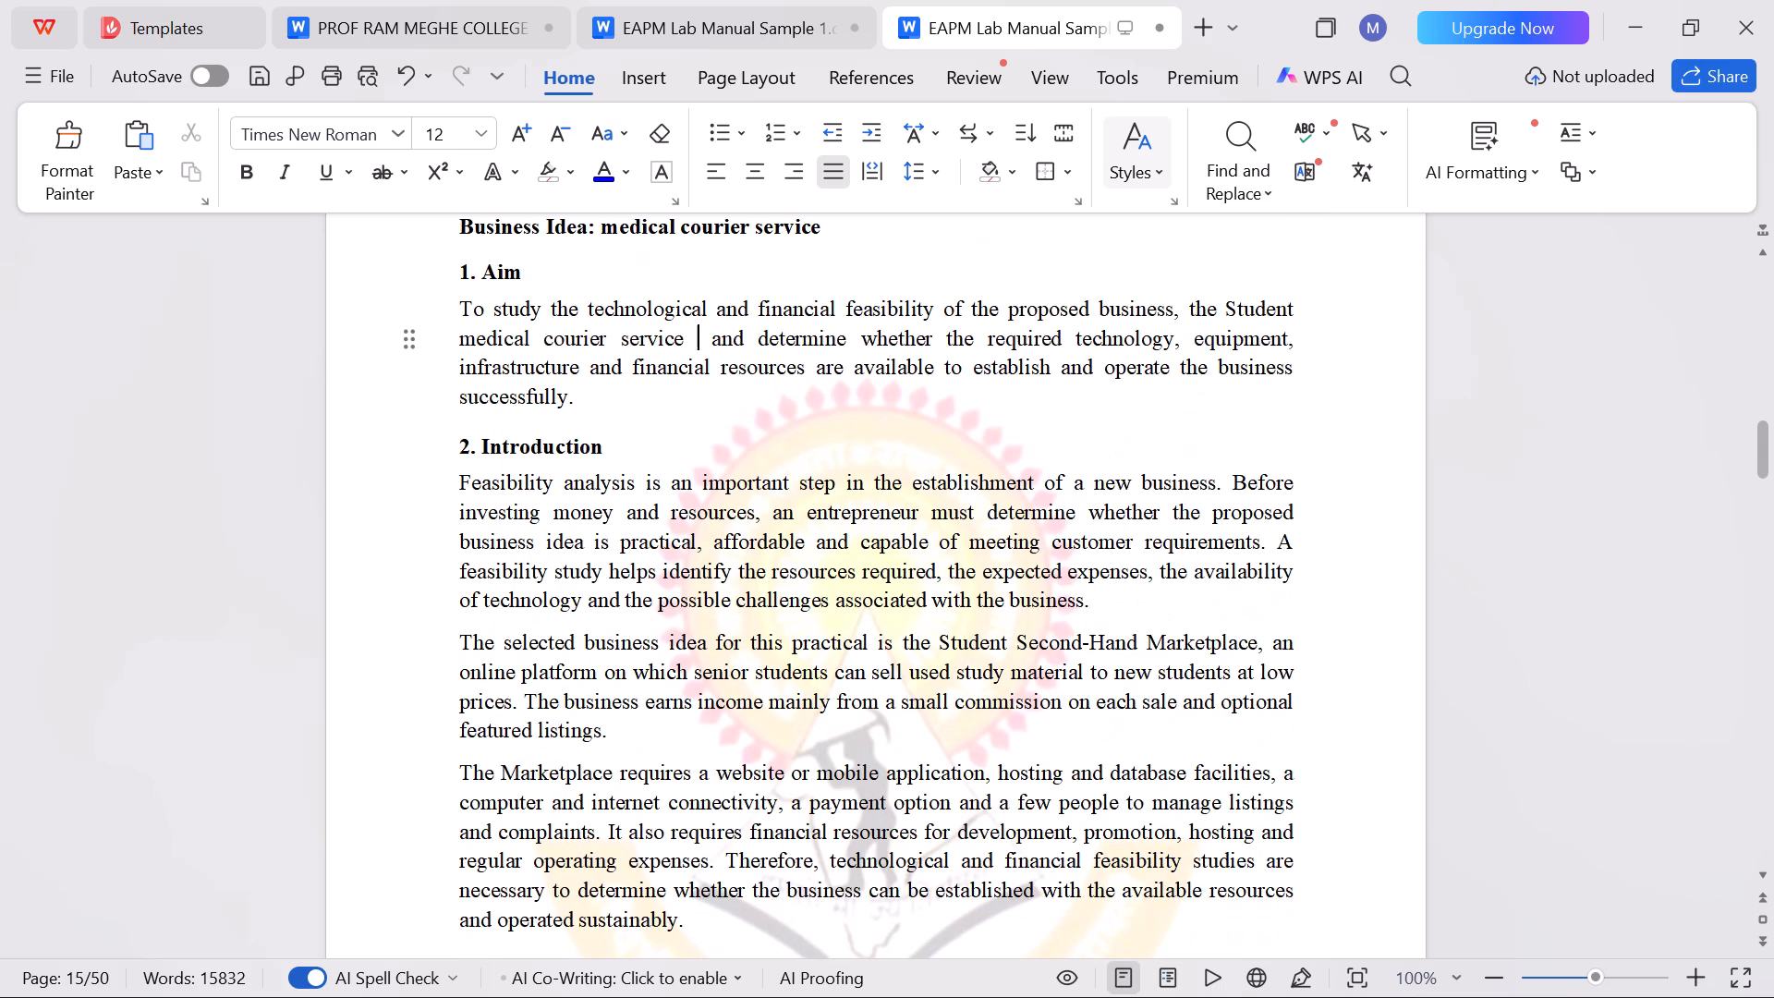
pyautogui.scroll(-4, 771, 751)
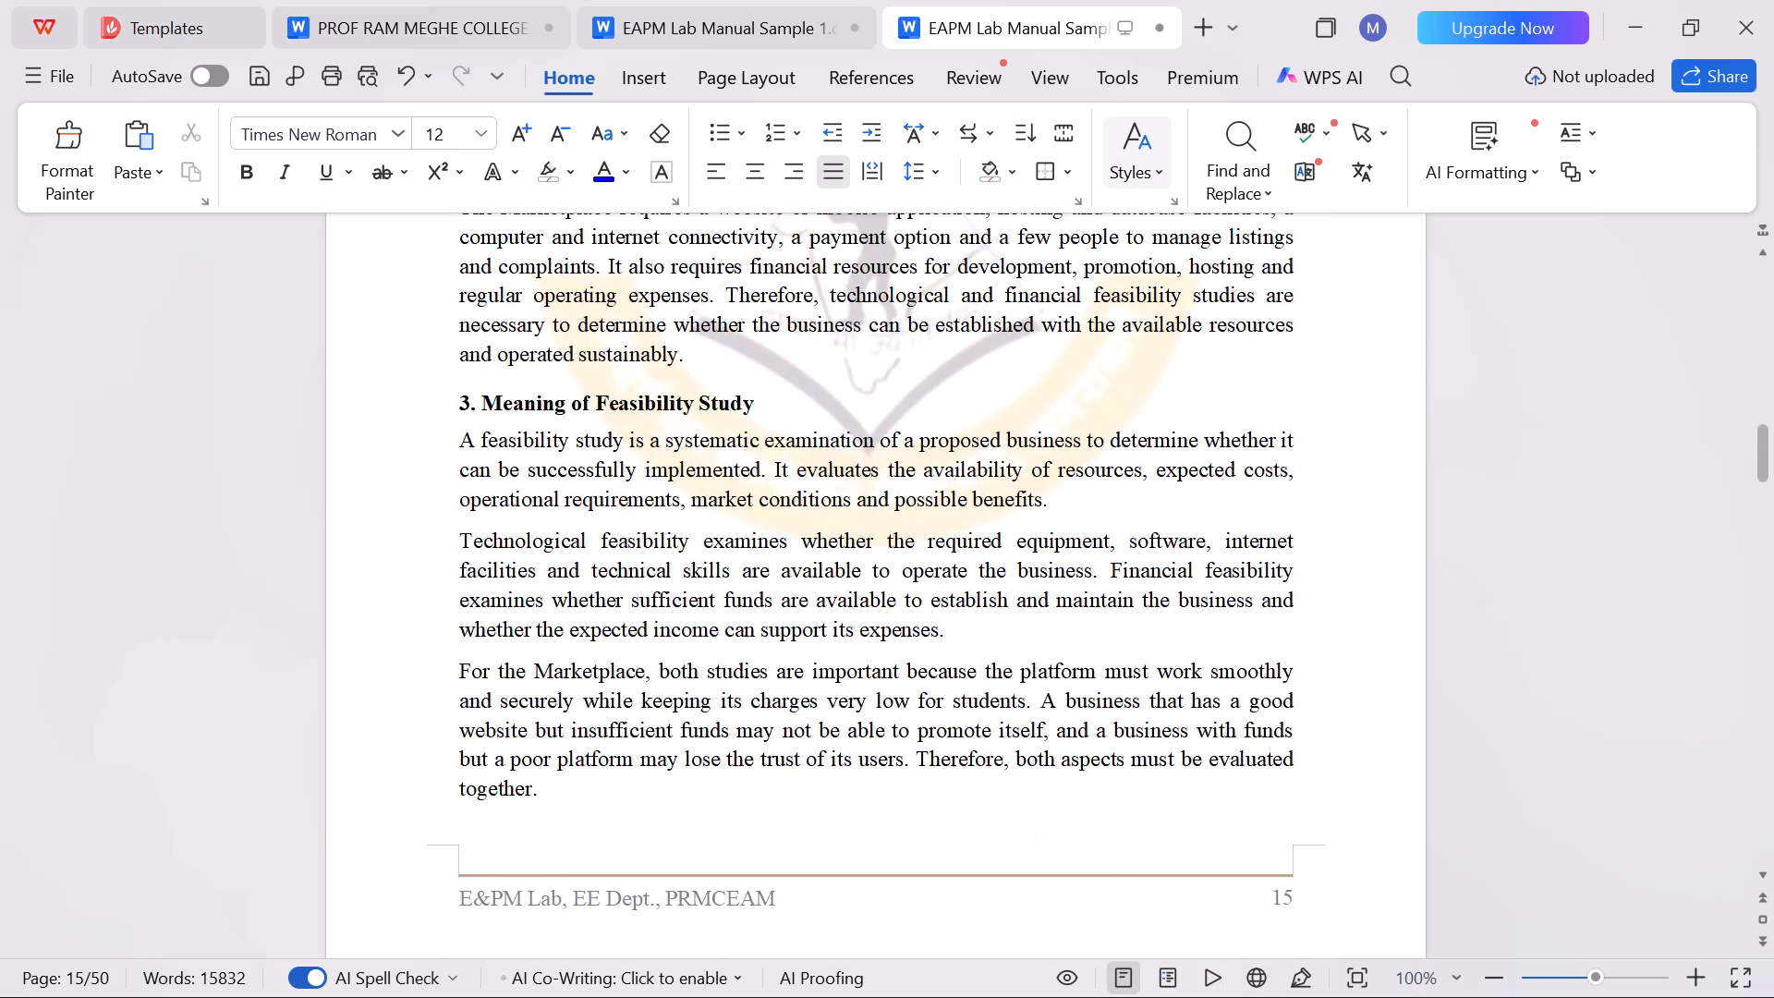
pyautogui.scroll(-2, 771, 751)
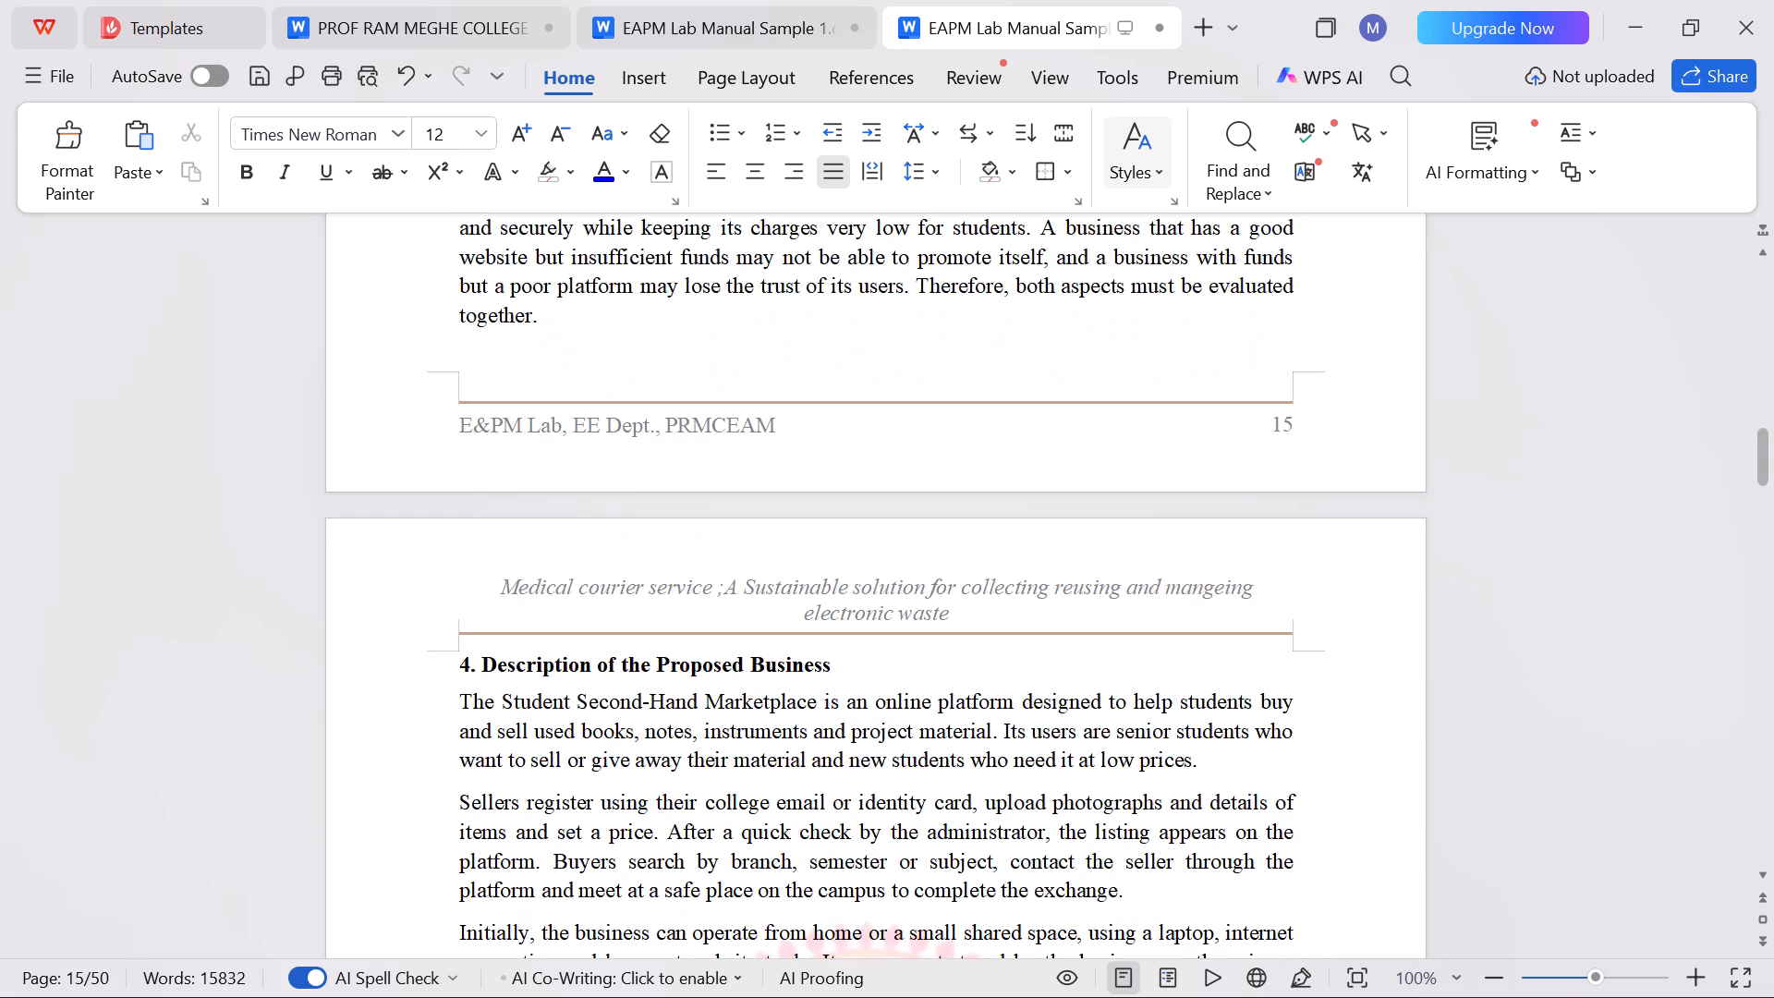
pyautogui.click(815, 691)
pyautogui.press('BackSpace')
pyautogui.press('BackSpace')
pyautogui.press('BackSpace')
pyautogui.press('BackSpace')
pyautogui.press('BackSpace')
pyautogui.press('BackSpace')
pyautogui.press('BackSpace')
pyautogui.press('BackSpace')
pyautogui.press('BackSpace')
pyautogui.press('BackSpace')
pyautogui.press('BackSpace')
pyautogui.press('BackSpace')
pyautogui.press('BackSpace')
pyautogui.press('BackSpace')
pyautogui.press('BackSpace')
pyautogui.press('BackSpace')
pyautogui.press('BackSpace')
pyautogui.press('BackSpace')
pyautogui.press('BackSpace')
pyautogui.press('BackSpace')
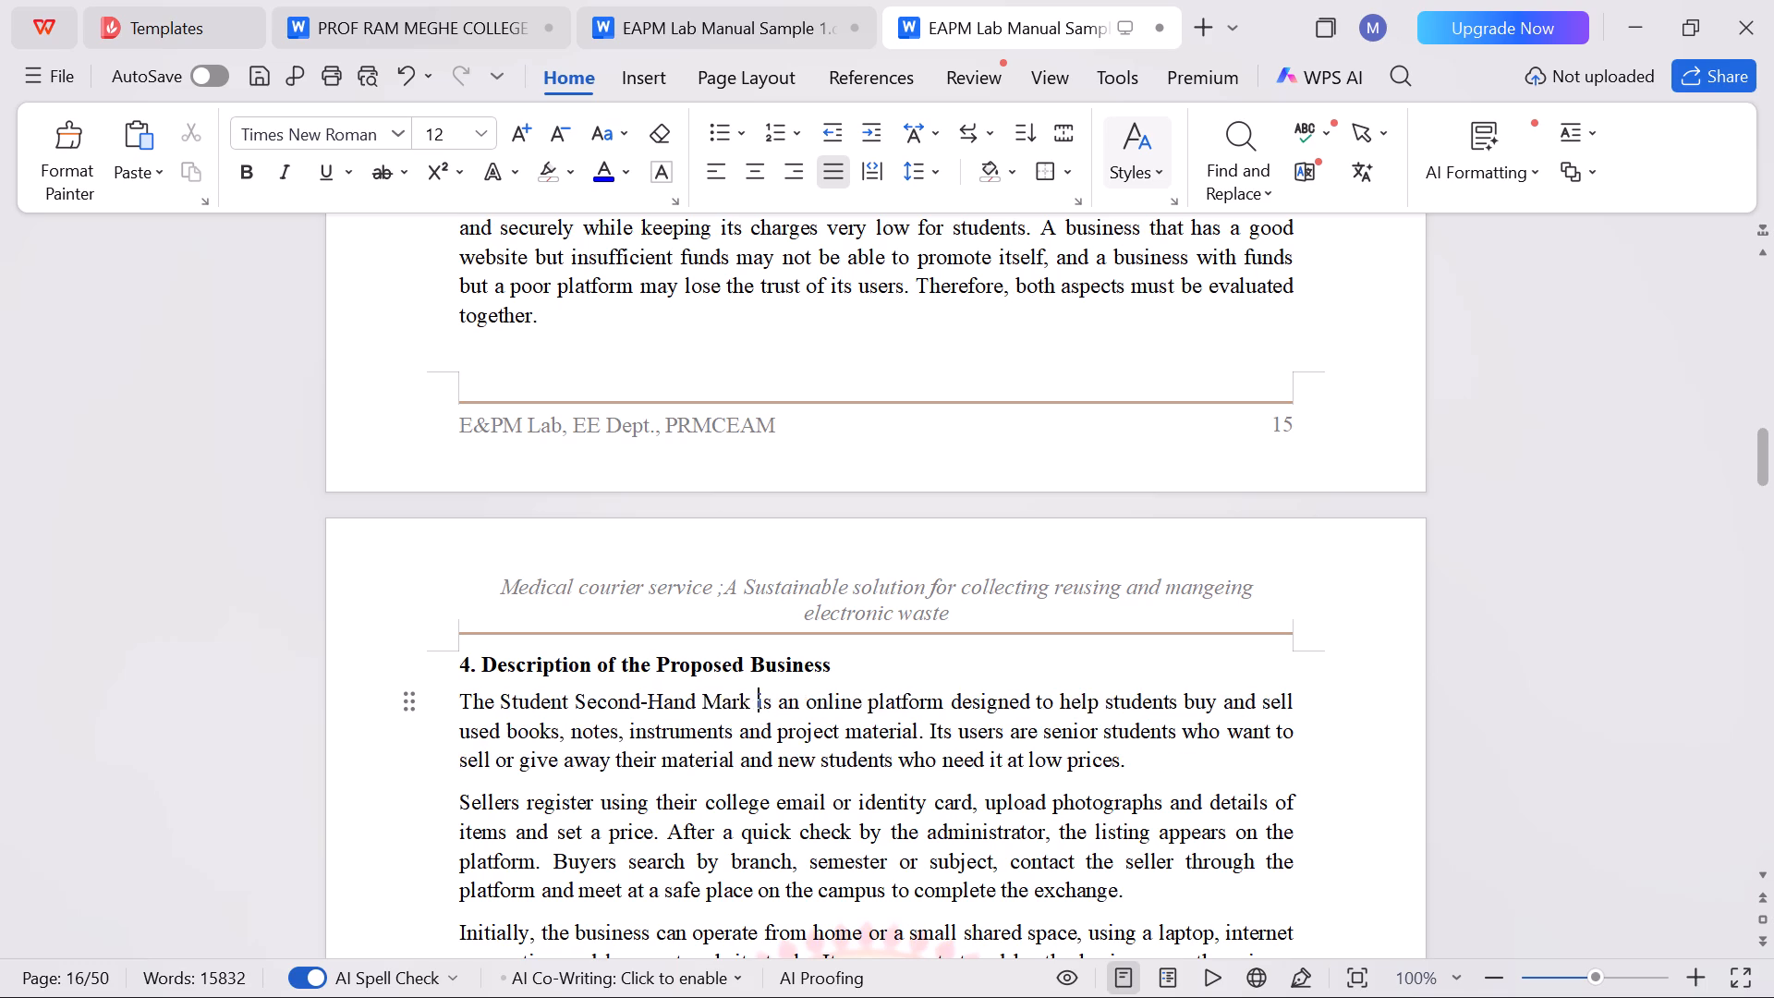
pyautogui.press('BackSpace')
pyautogui.press('BackSpace')
pyautogui.press('BackSpace')
pyautogui.press('BackSpace')
pyautogui.press('BackSpace')
pyautogui.press('BackSpace')
pyautogui.press('BackSpace')
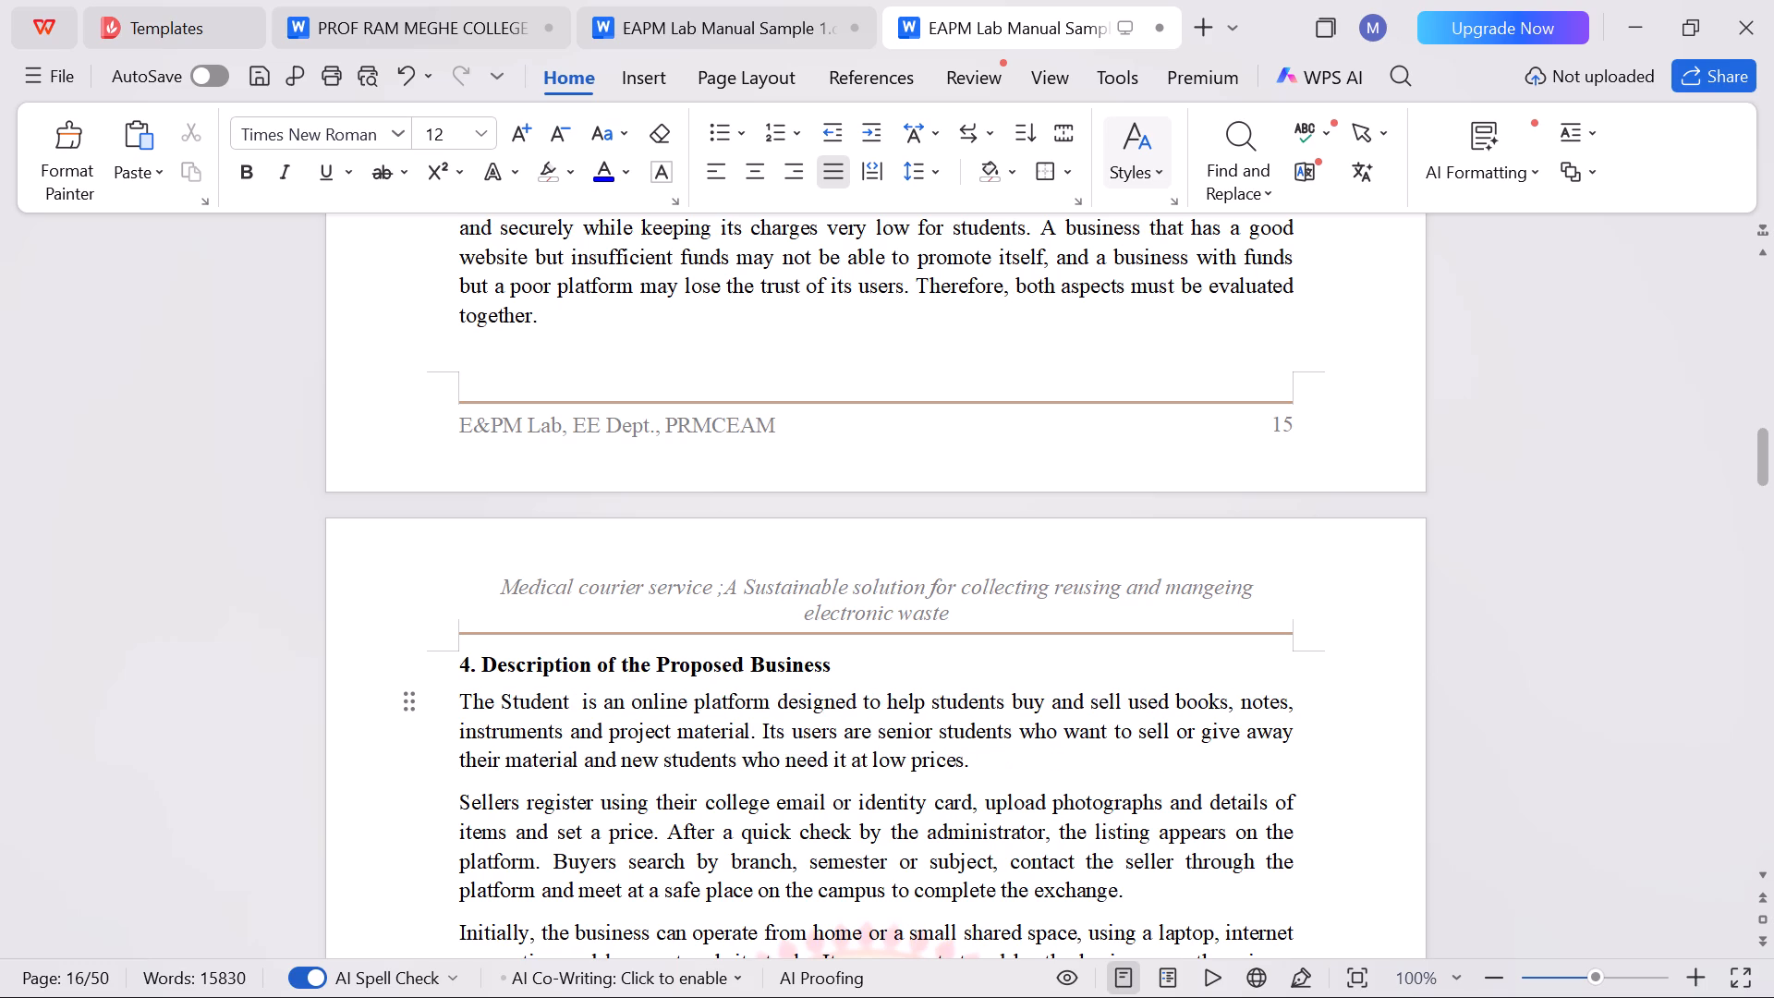
pyautogui.write('medical courier service')
pyautogui.press('space')
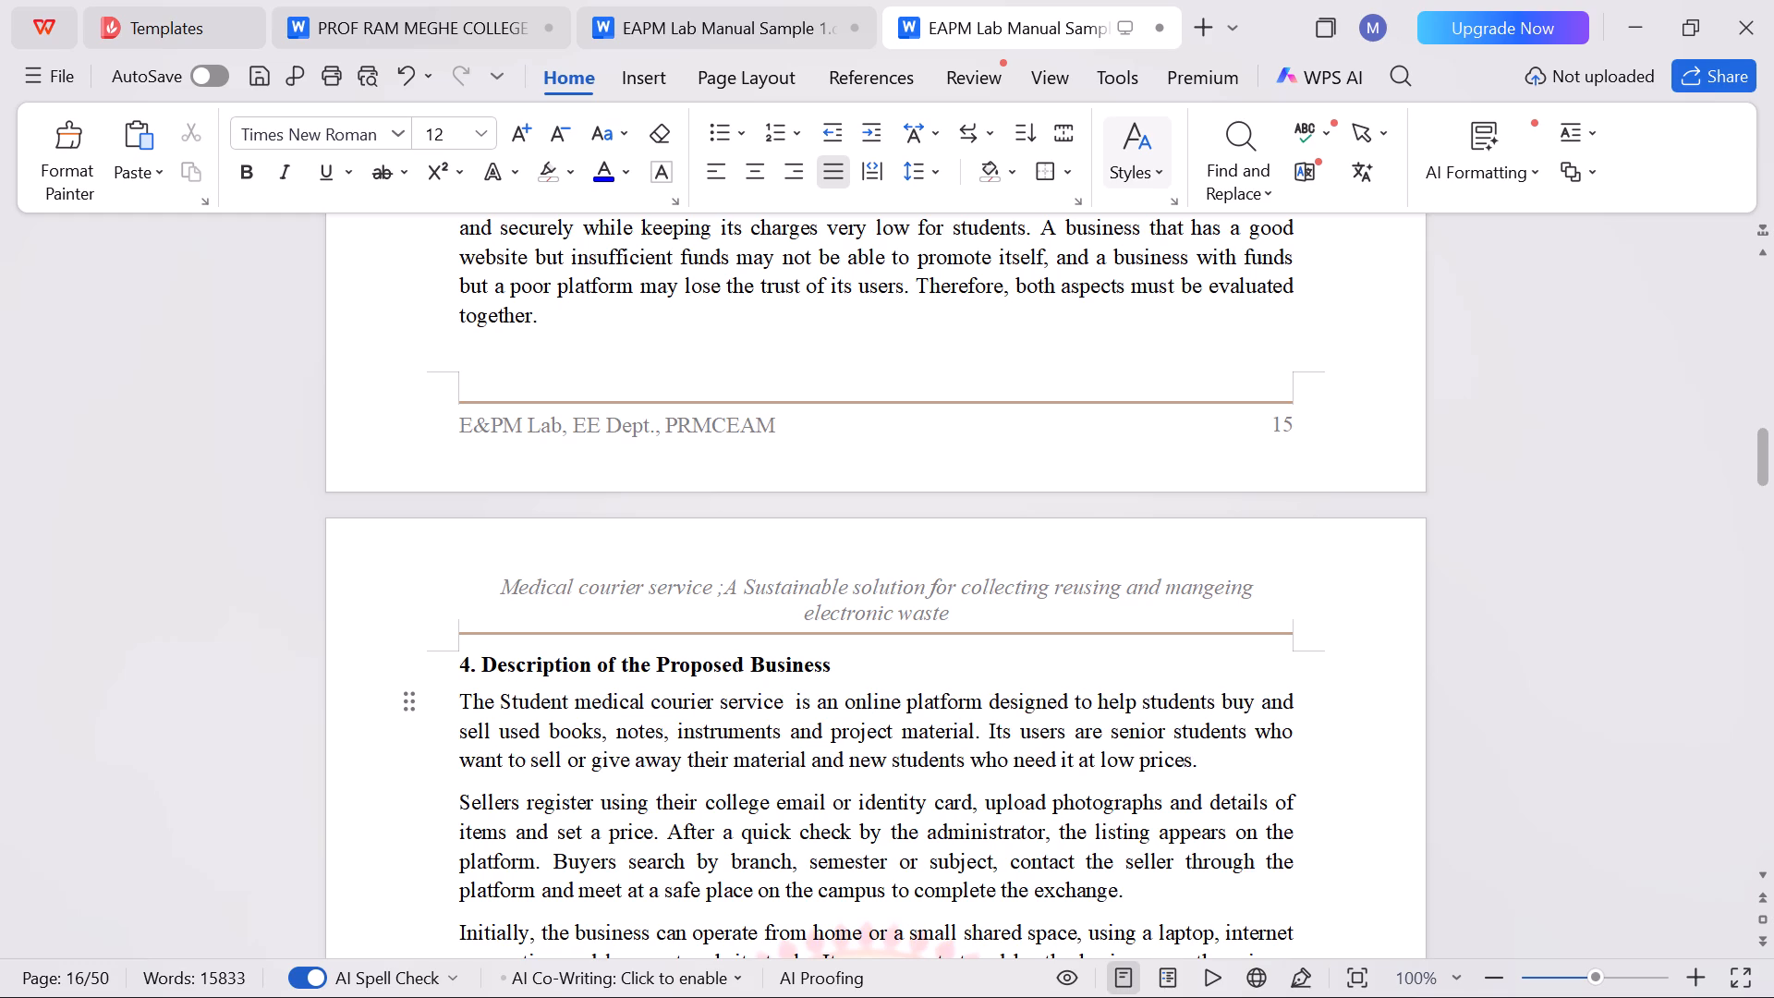
# Change the section 6 heading of Assignment No. 3 to "Technological Requirements of the Student medical courier service".
pyautogui.scroll(-7, 815, 691)
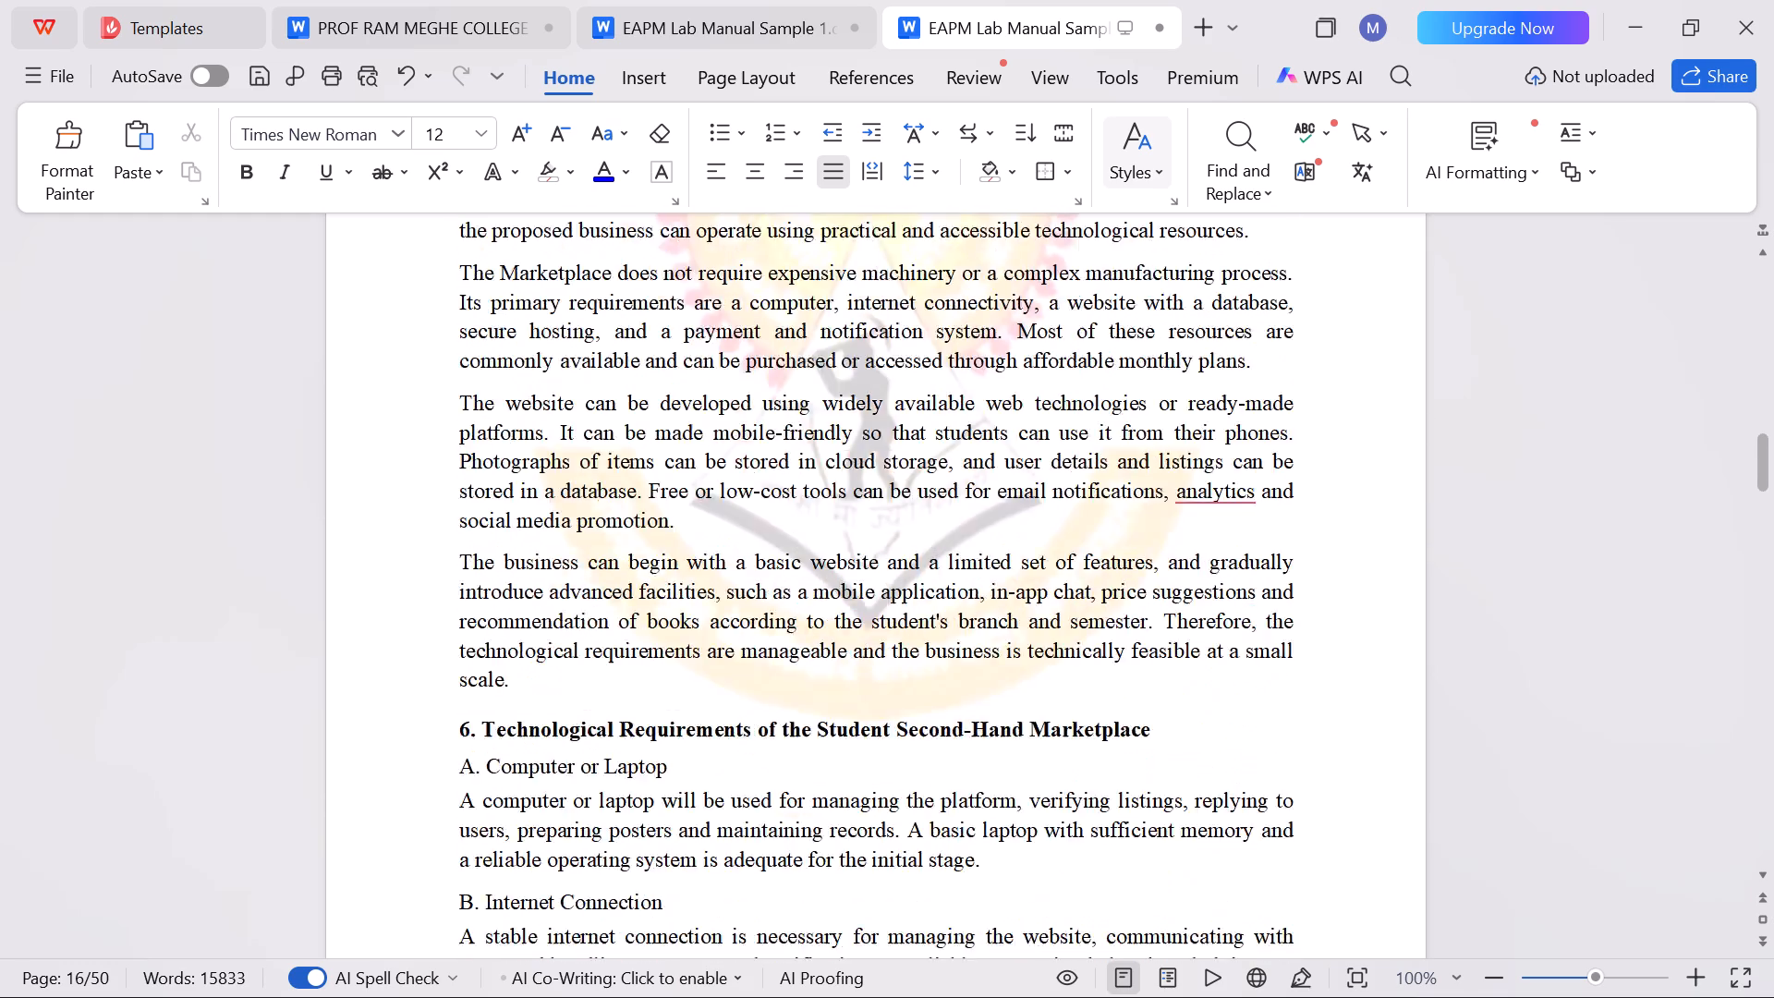
pyautogui.scroll(-2, 815, 691)
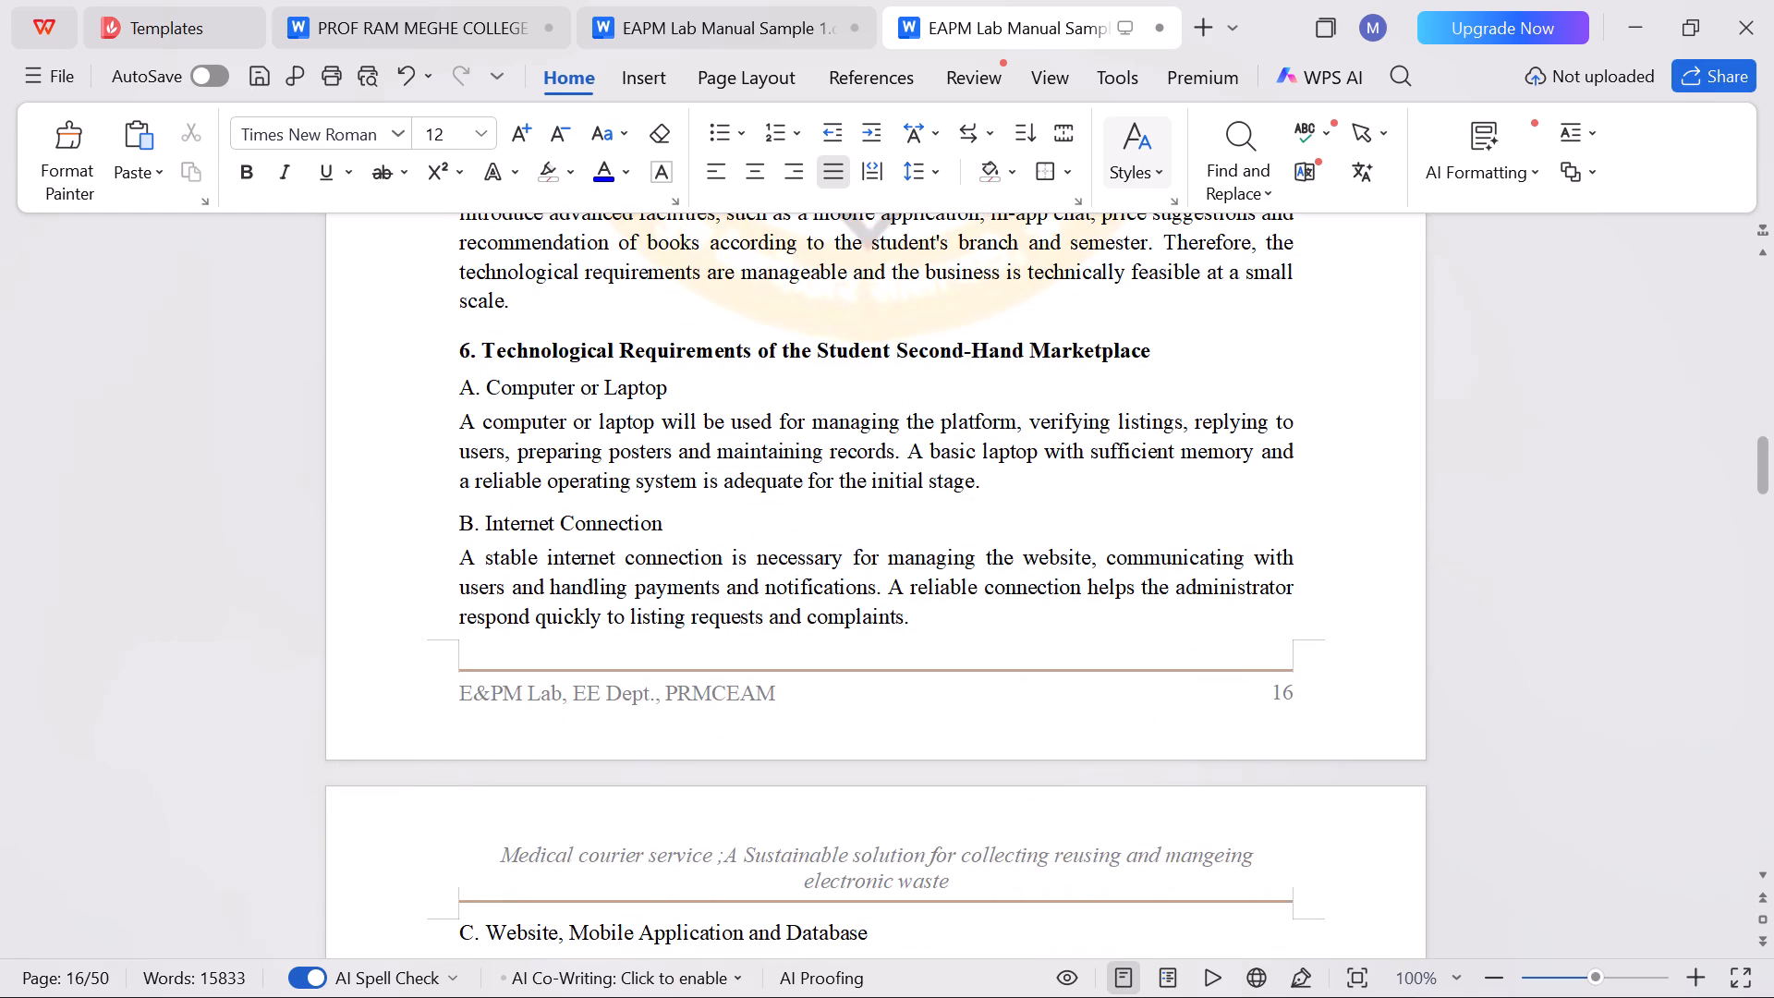
pyautogui.click(1158, 355)
pyautogui.press('BackSpace')
pyautogui.press('BackSpace')
pyautogui.press('BackSpace')
pyautogui.press('BackSpace')
pyautogui.press('BackSpace')
pyautogui.press('BackSpace')
pyautogui.press('BackSpace')
pyautogui.press('BackSpace')
pyautogui.press('BackSpace')
pyautogui.press('BackSpace')
pyautogui.press('BackSpace')
pyautogui.press('BackSpace')
pyautogui.press('BackSpace')
pyautogui.press('BackSpace')
pyautogui.press('BackSpace')
pyautogui.press('BackSpace')
pyautogui.press('BackSpace')
pyautogui.press('BackSpace')
pyautogui.press('BackSpace')
pyautogui.press('BackSpace')
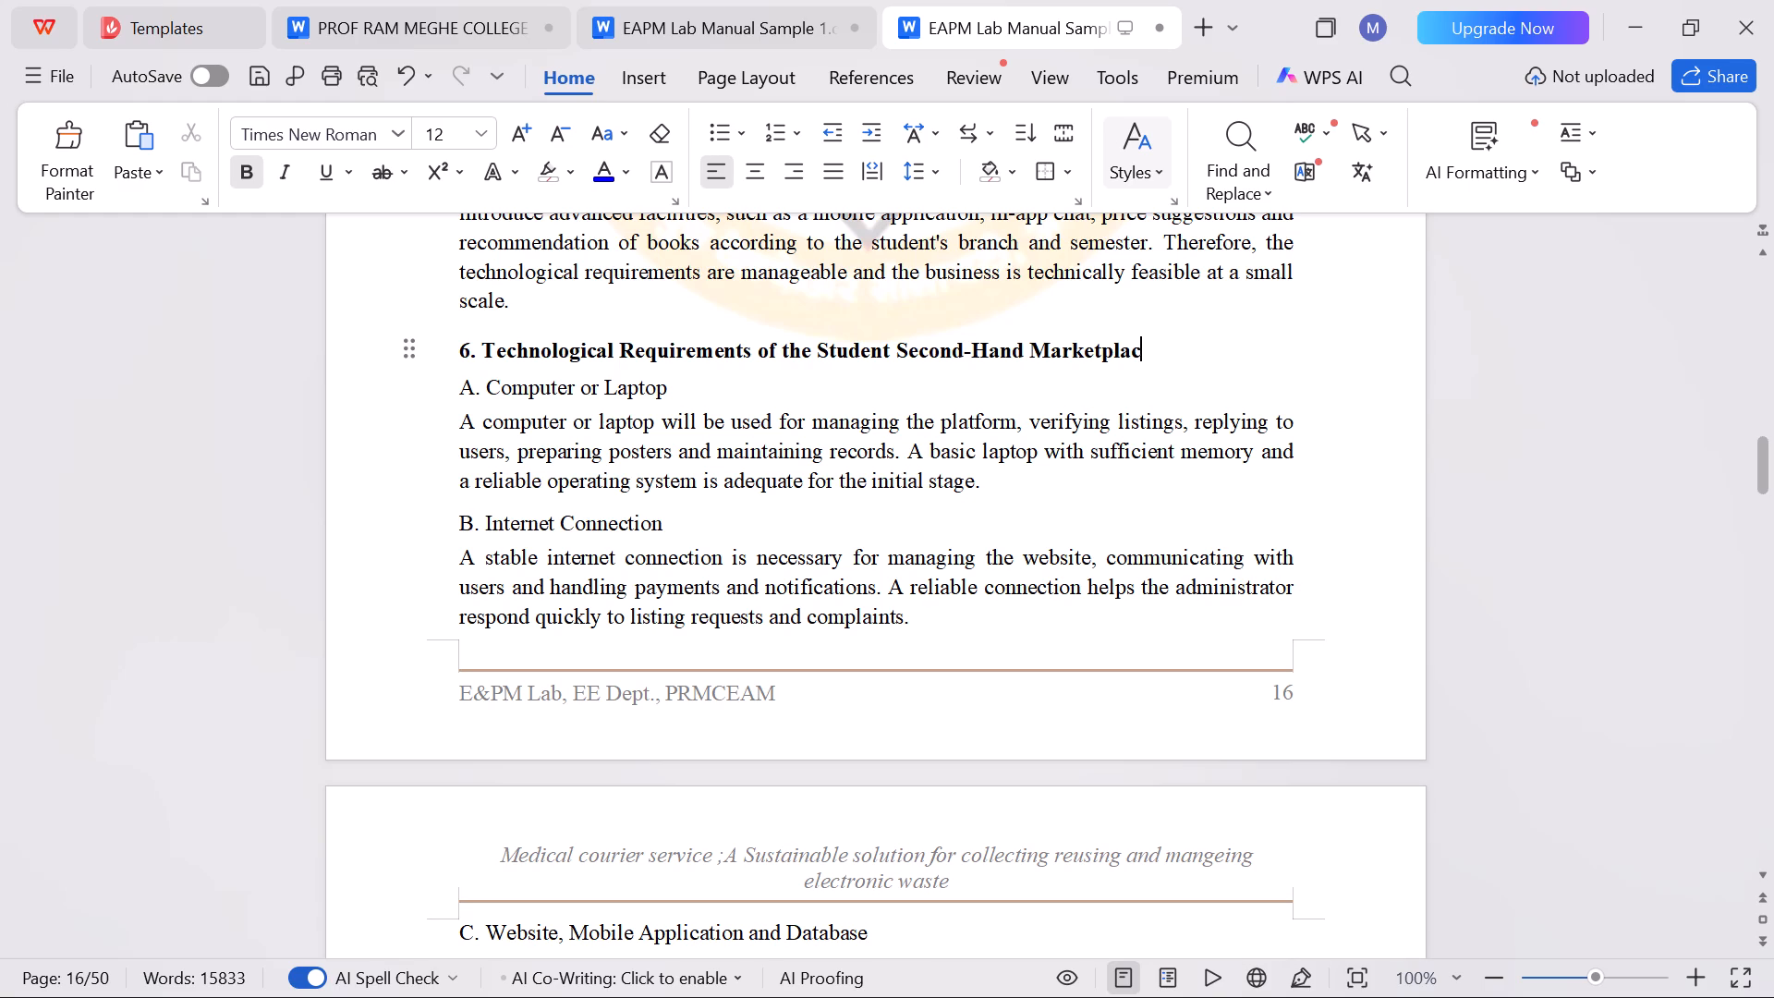
pyautogui.press('BackSpace')
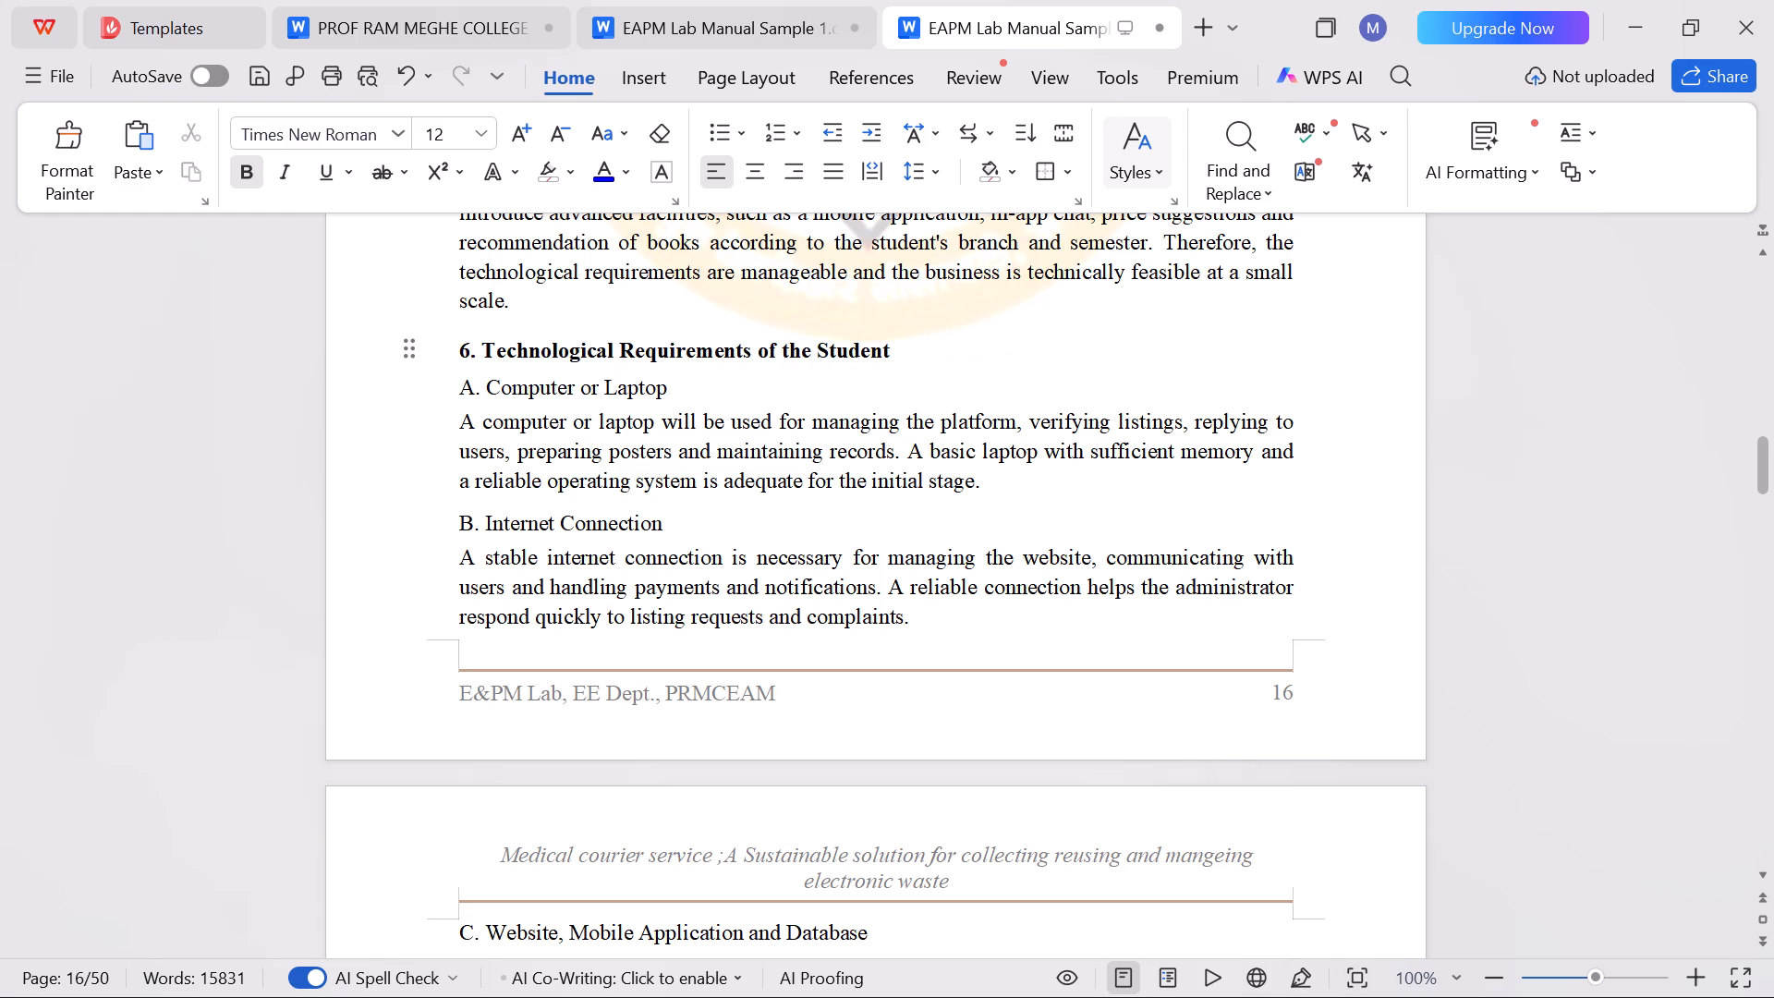
pyautogui.write('medical courier service')
pyautogui.press('space')
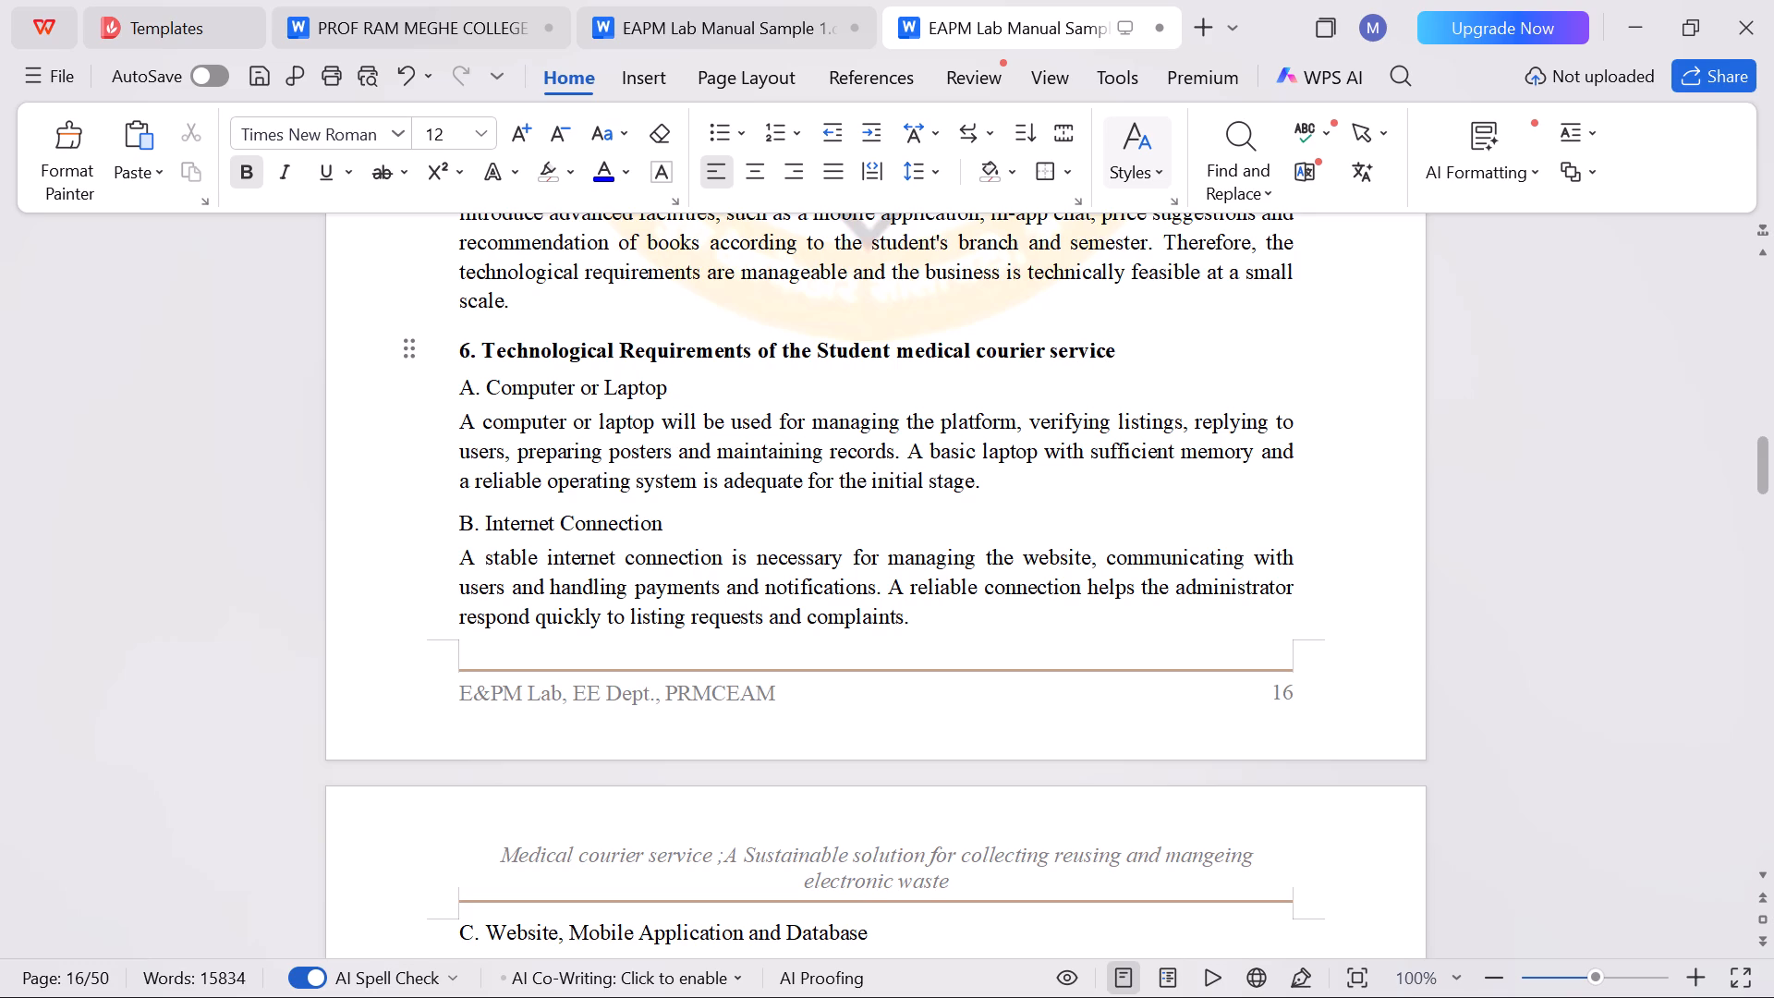
# Change the section 7 heading of Assignment No. 3 to "Technical Block Diagram of the Student medical courier service".
pyautogui.scroll(-3, 1001, 456)
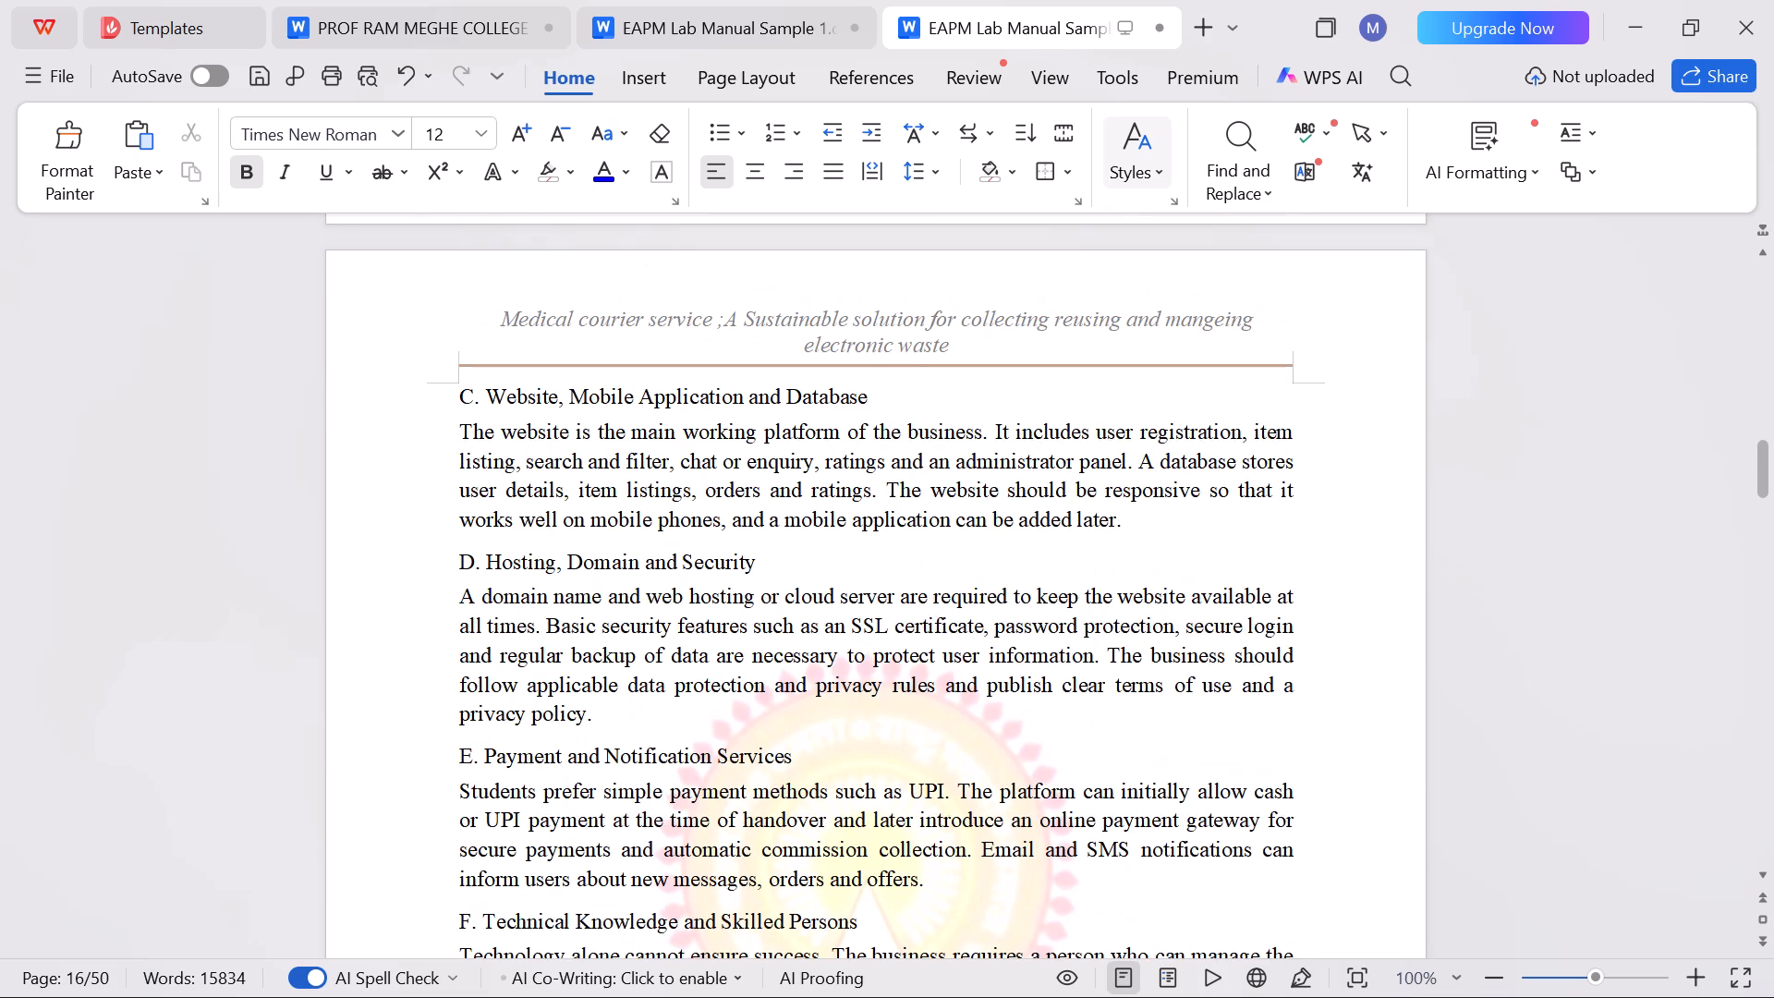
pyautogui.scroll(-3, 1001, 456)
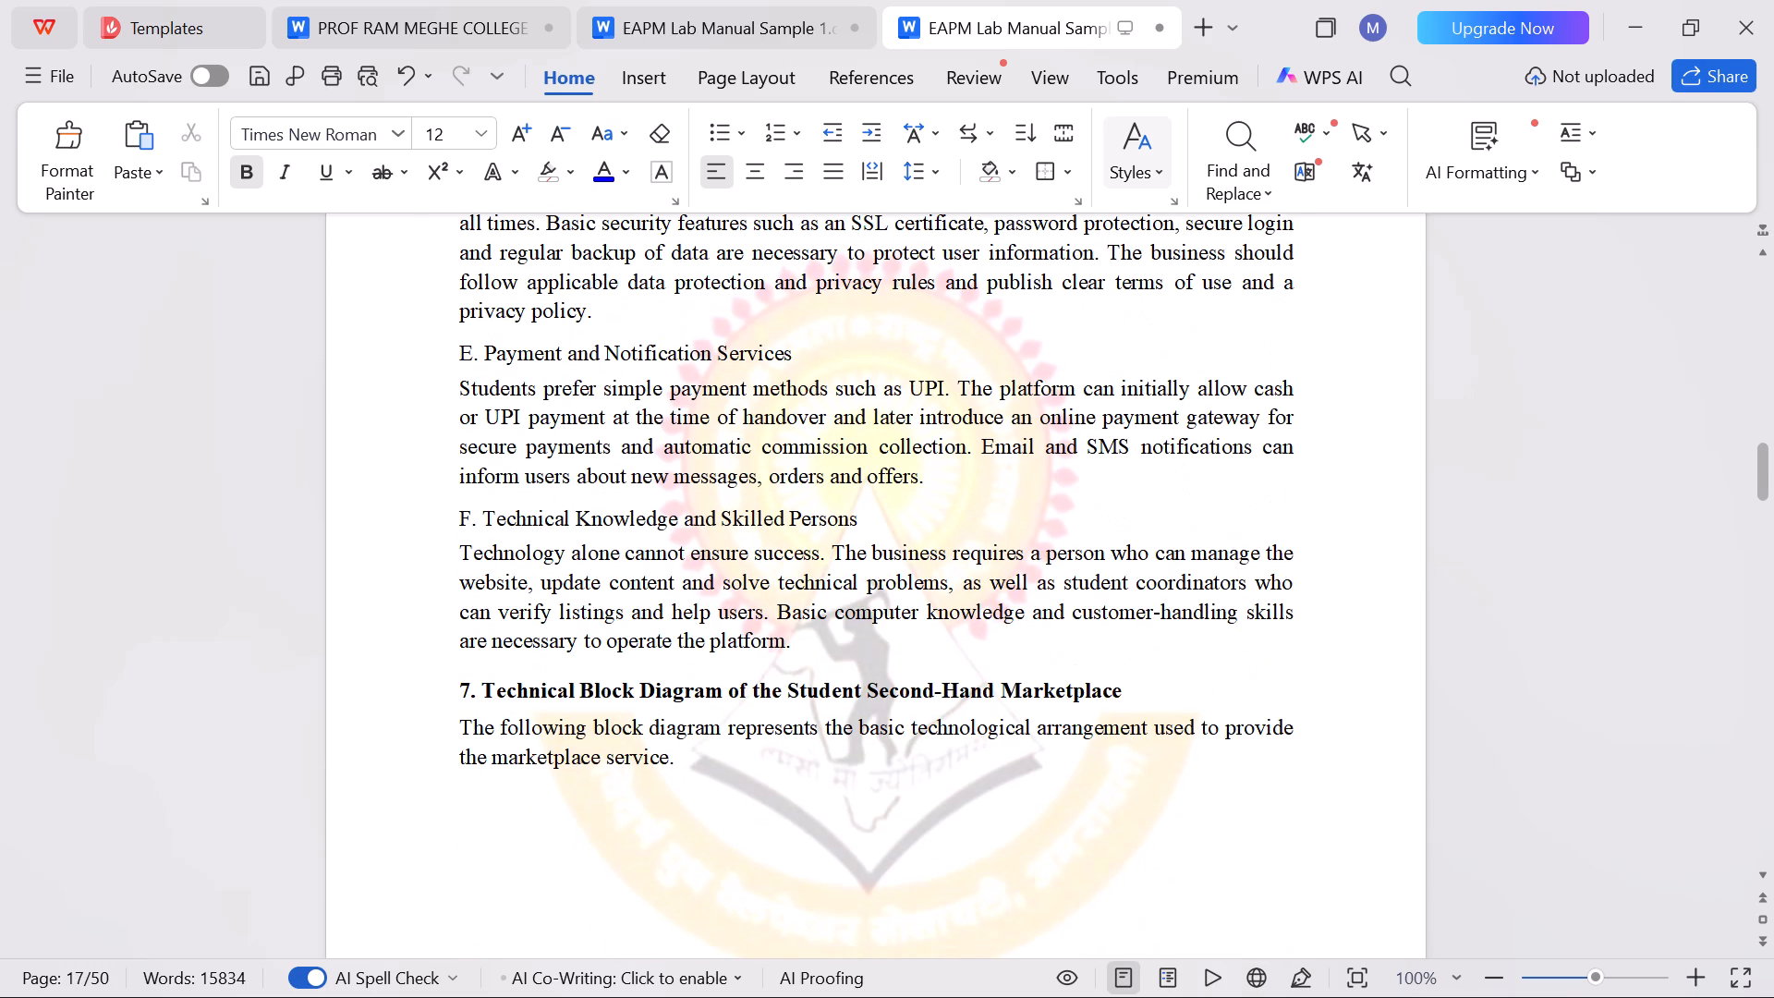
pyautogui.click(1152, 697)
pyautogui.press('BackSpace')
pyautogui.press('BackSpace')
pyautogui.press('BackSpace')
pyautogui.press('BackSpace')
pyautogui.press('BackSpace')
pyautogui.press('BackSpace')
pyautogui.press('BackSpace')
pyautogui.press('BackSpace')
pyautogui.press('BackSpace')
pyautogui.press('BackSpace')
pyautogui.press('BackSpace')
pyautogui.press('BackSpace')
pyautogui.press('BackSpace')
pyautogui.press('BackSpace')
pyautogui.press('BackSpace')
pyautogui.press('BackSpace')
pyautogui.press('BackSpace')
pyautogui.press('BackSpace')
pyautogui.press('BackSpace')
pyautogui.press('BackSpace')
pyautogui.press('BackSpace')
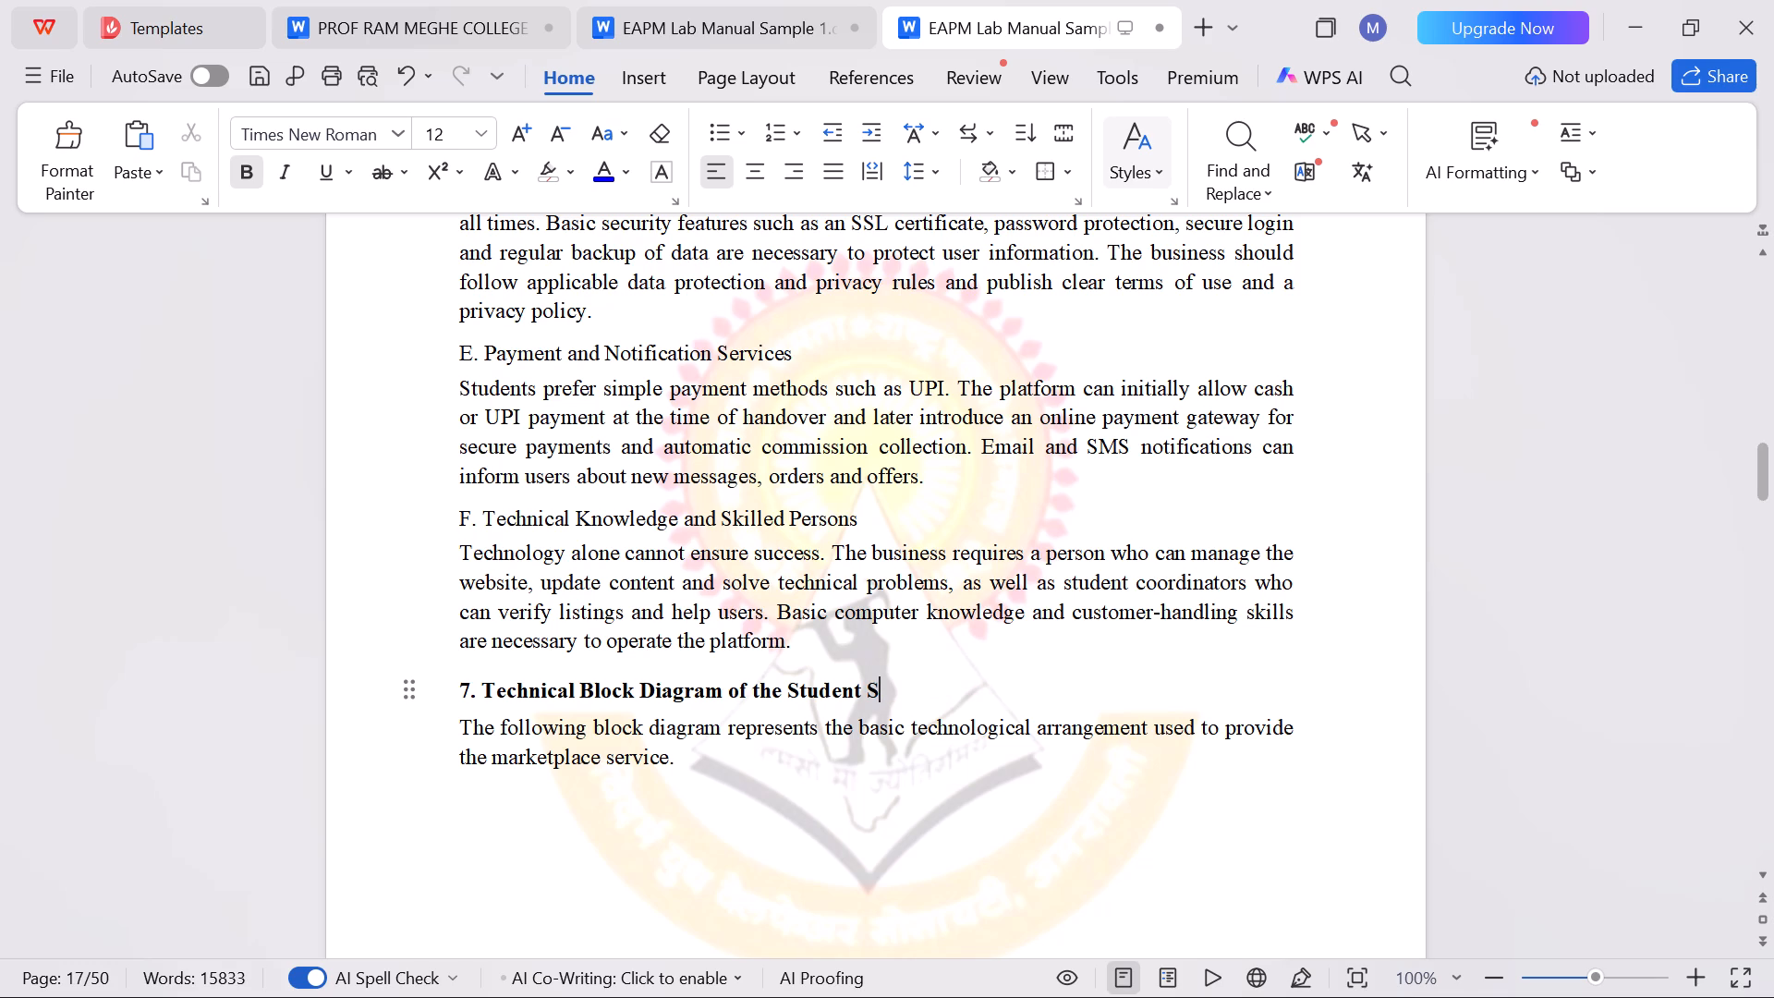
pyautogui.press('BackSpace')
pyautogui.write('medical courier service')
pyautogui.press('space')
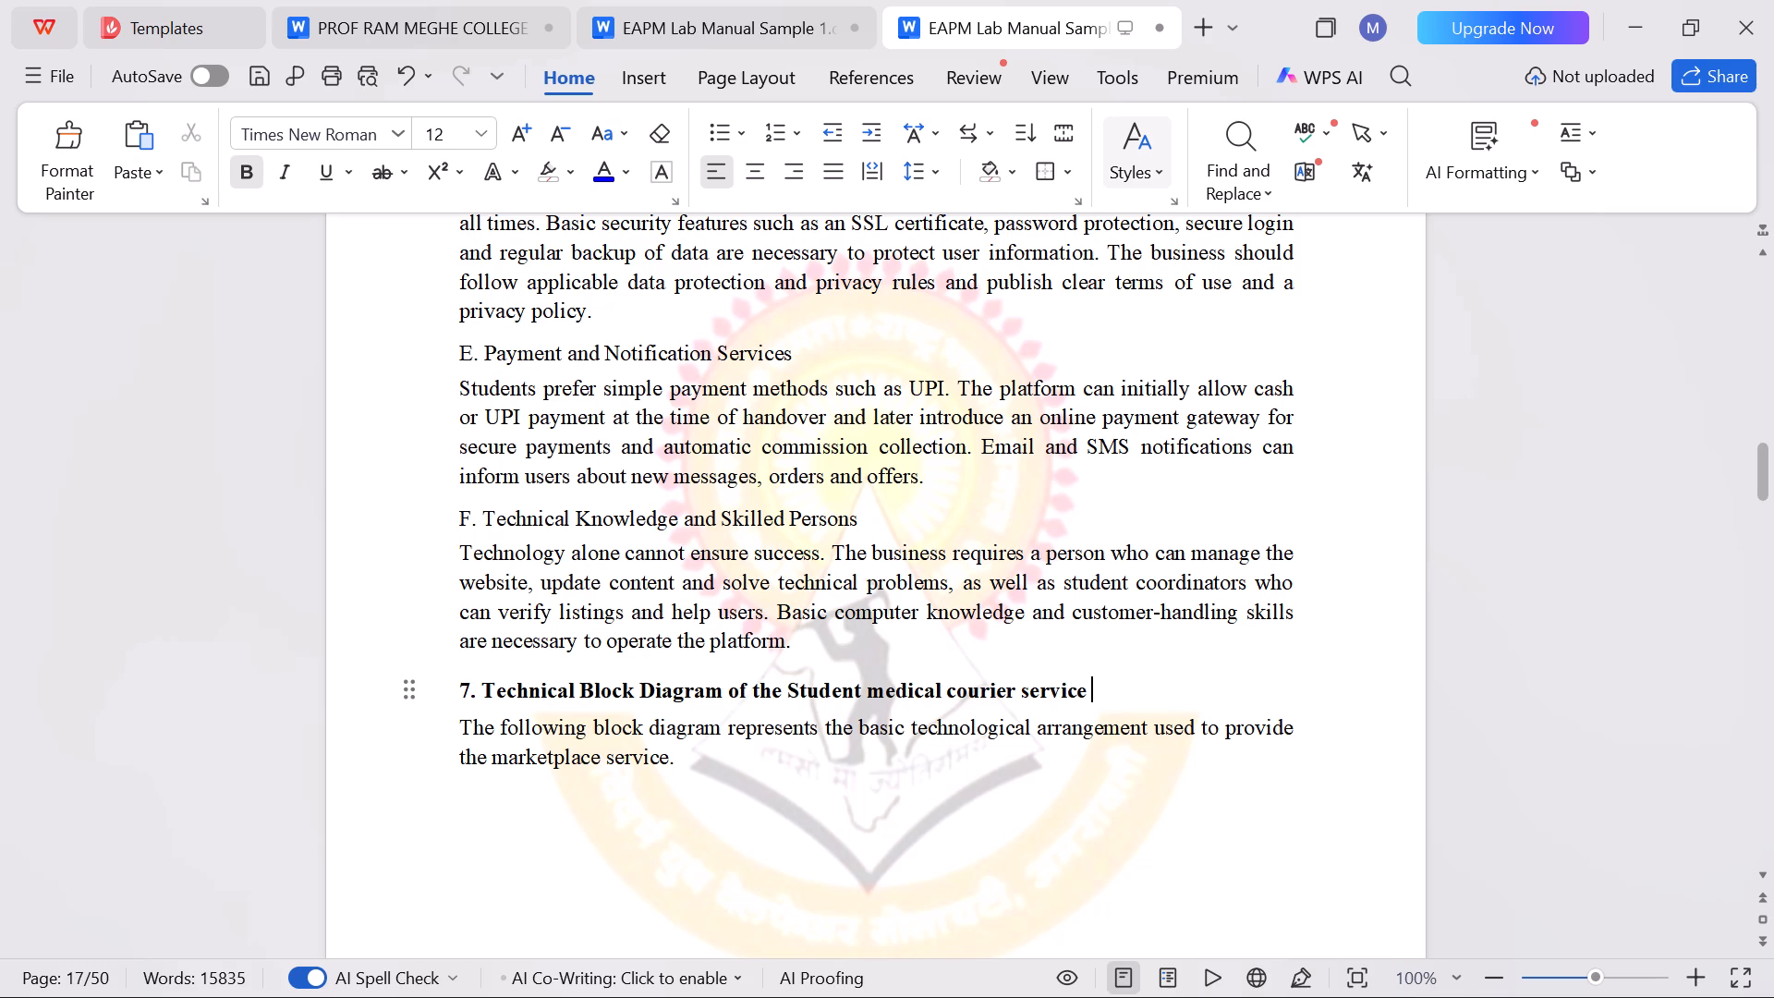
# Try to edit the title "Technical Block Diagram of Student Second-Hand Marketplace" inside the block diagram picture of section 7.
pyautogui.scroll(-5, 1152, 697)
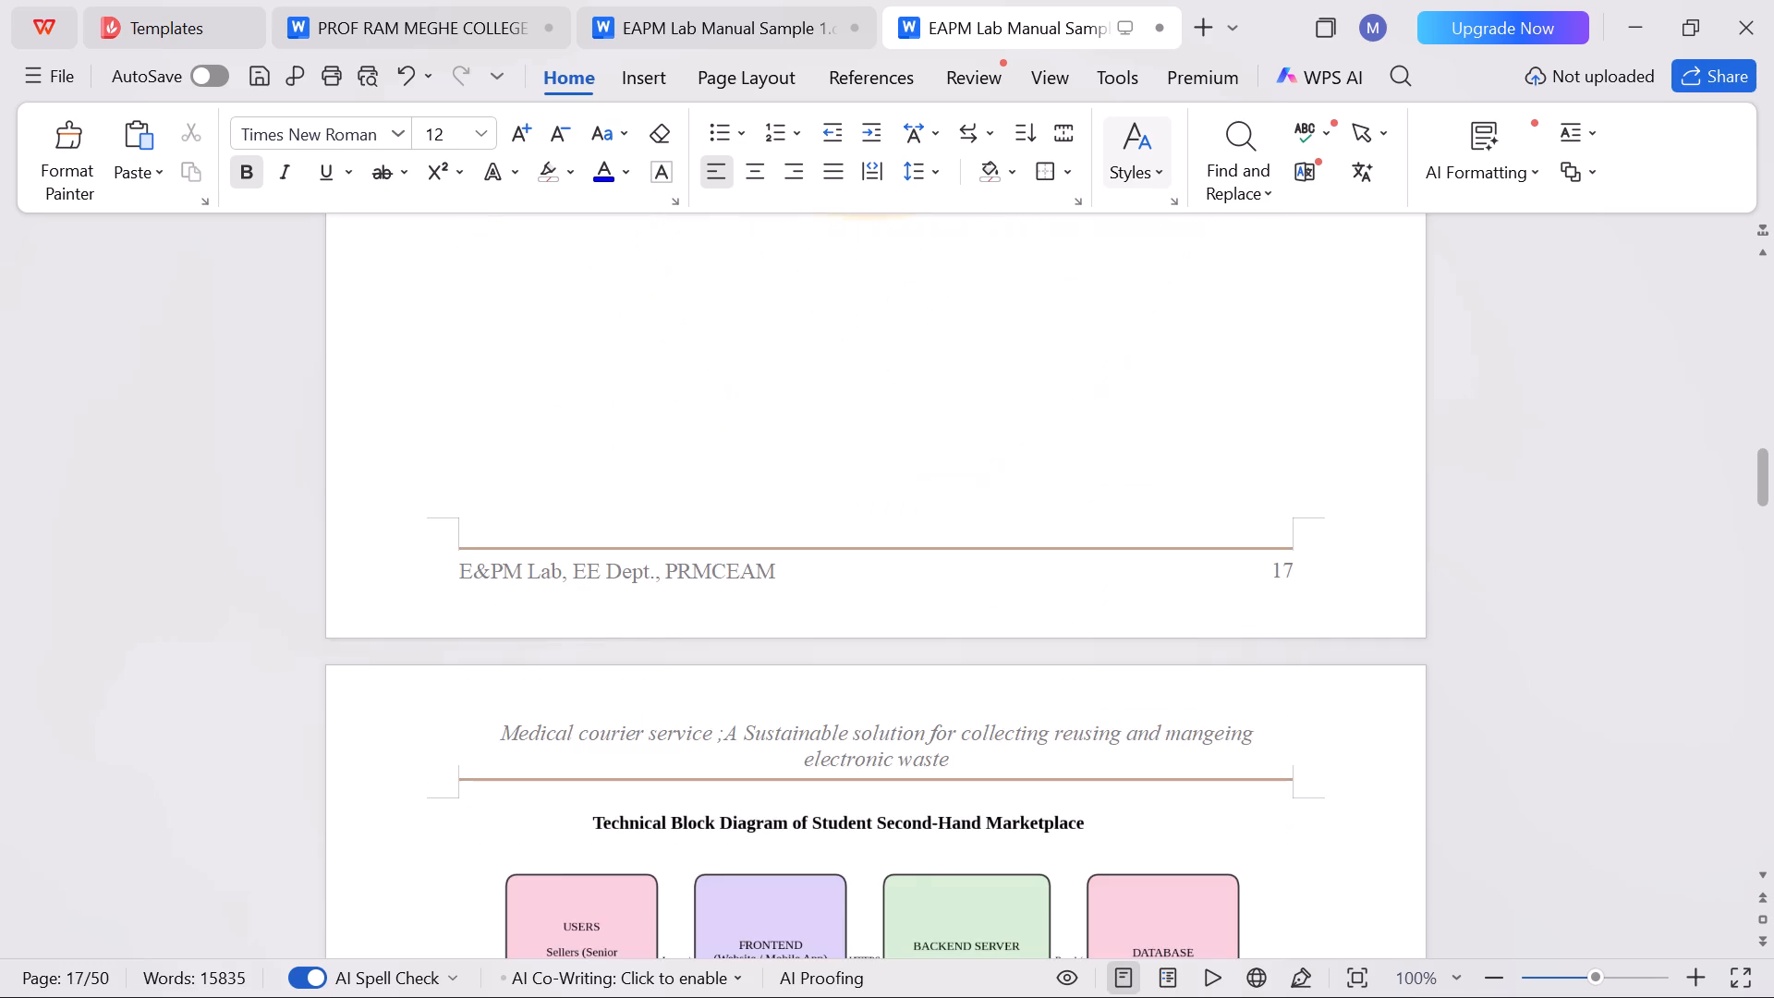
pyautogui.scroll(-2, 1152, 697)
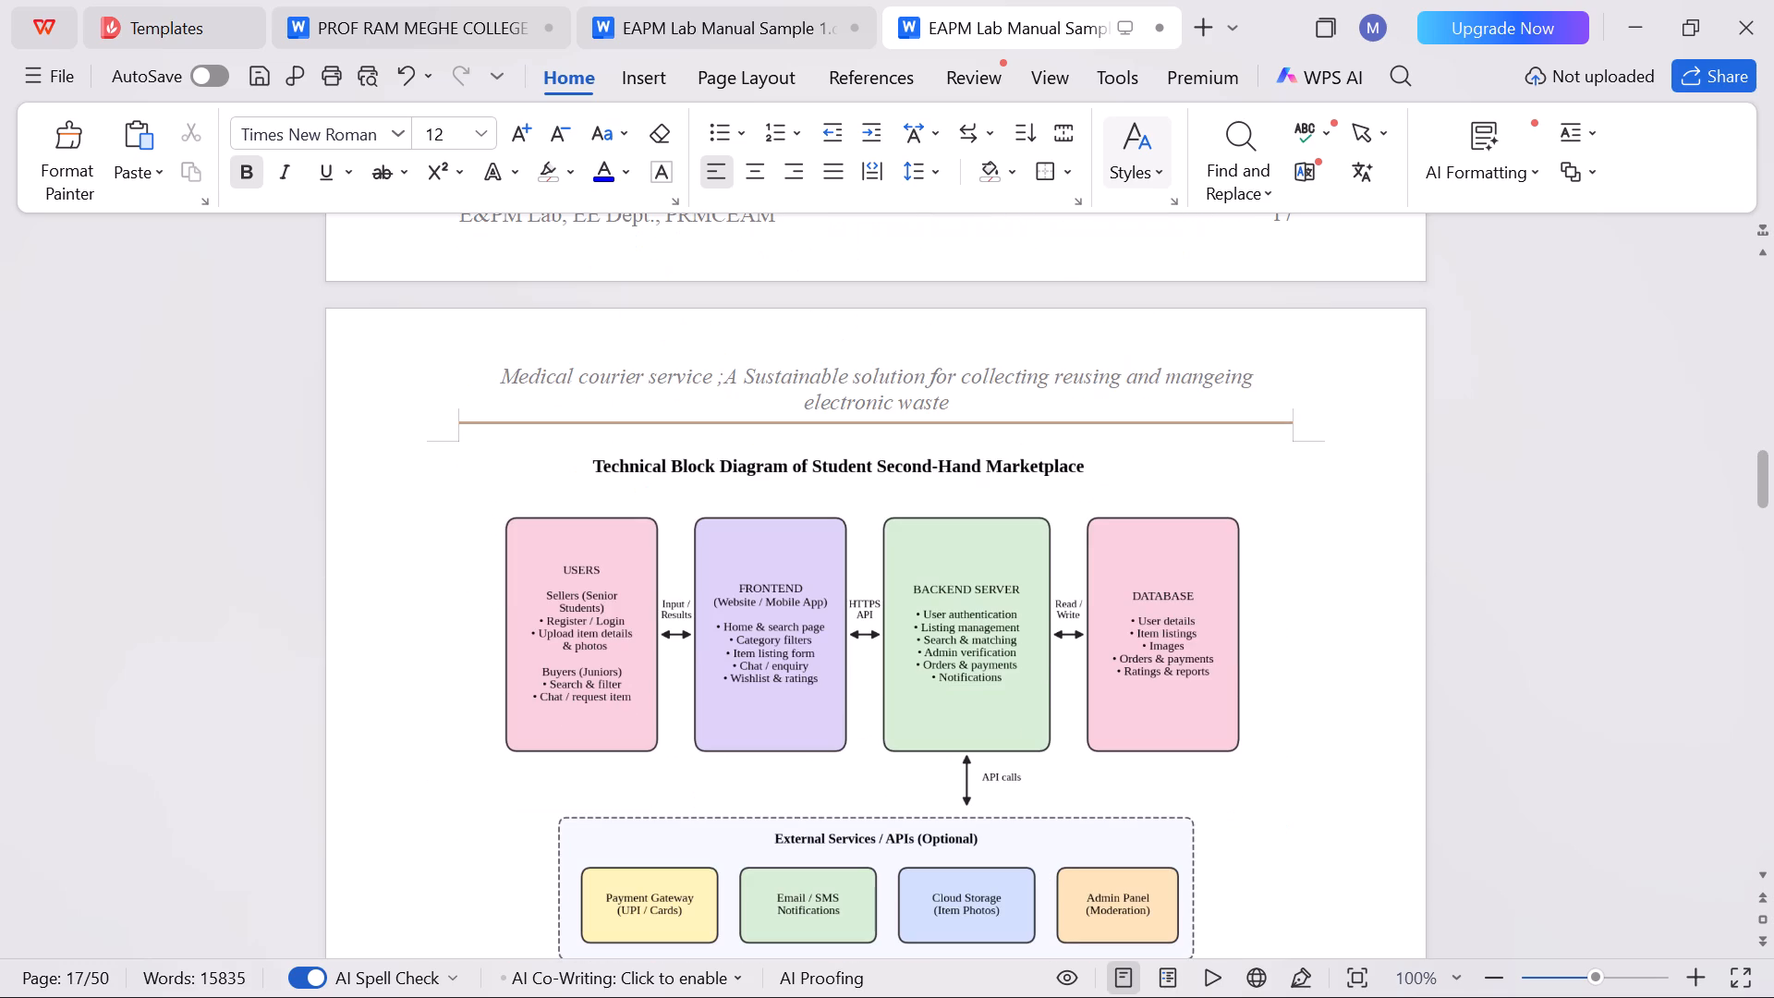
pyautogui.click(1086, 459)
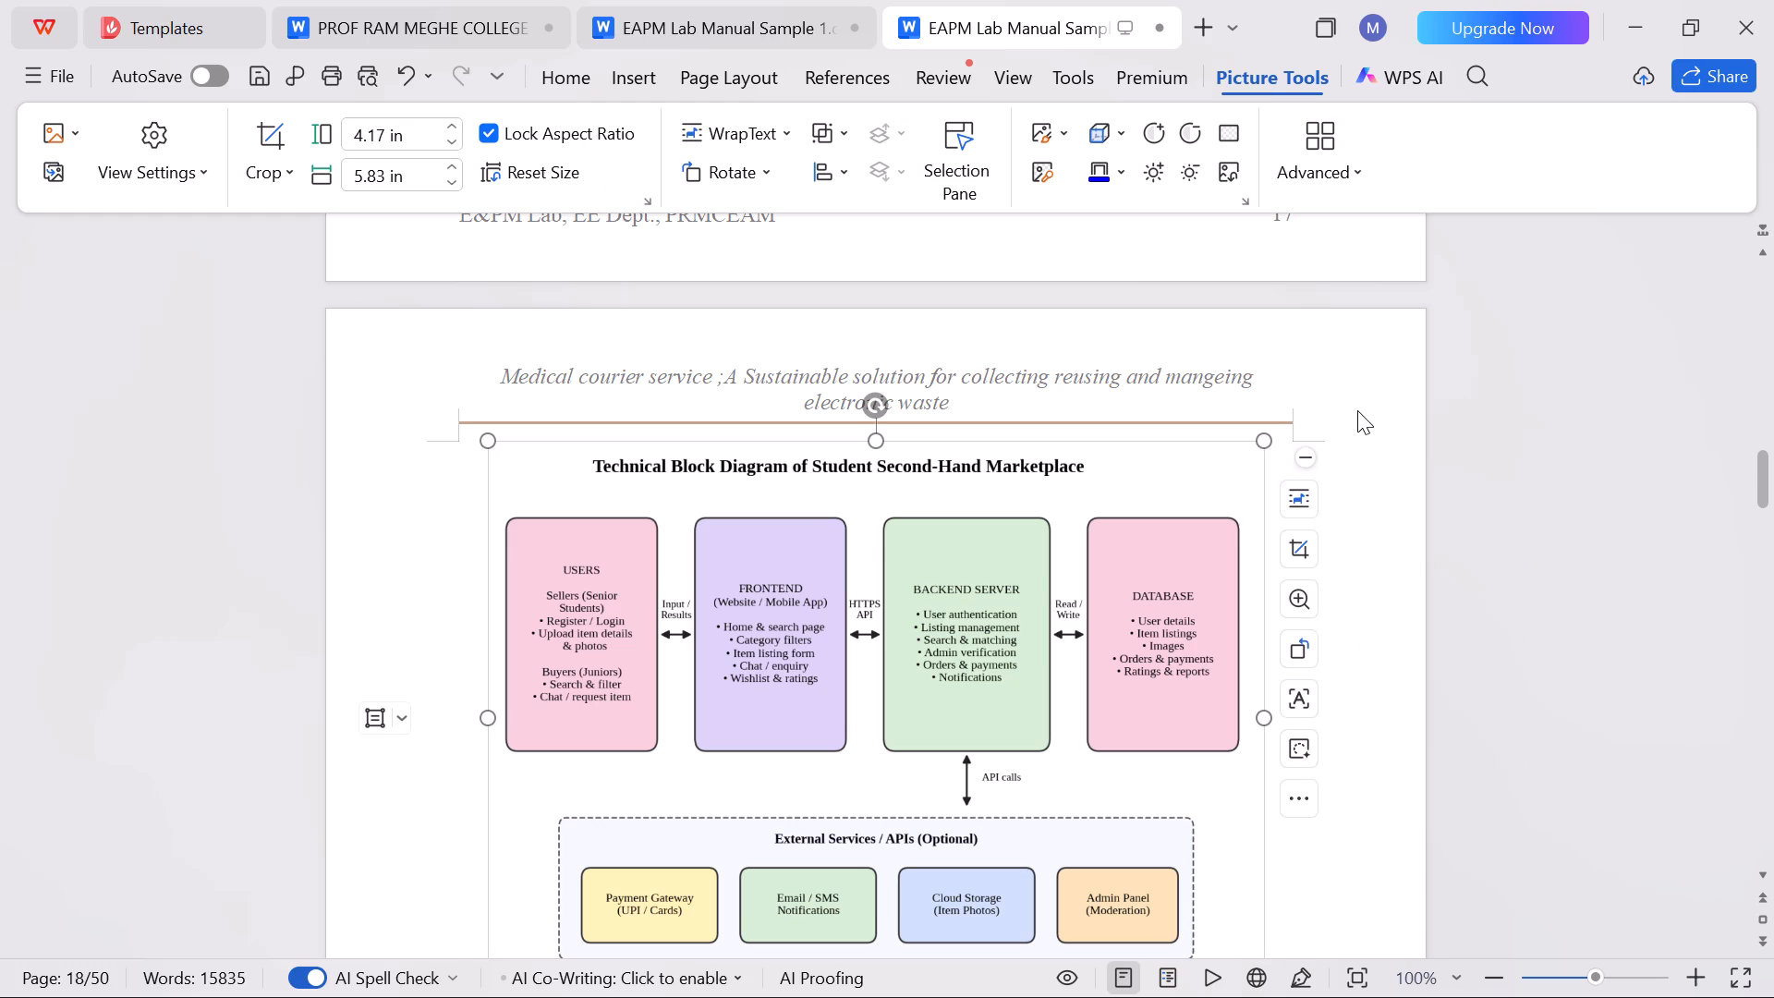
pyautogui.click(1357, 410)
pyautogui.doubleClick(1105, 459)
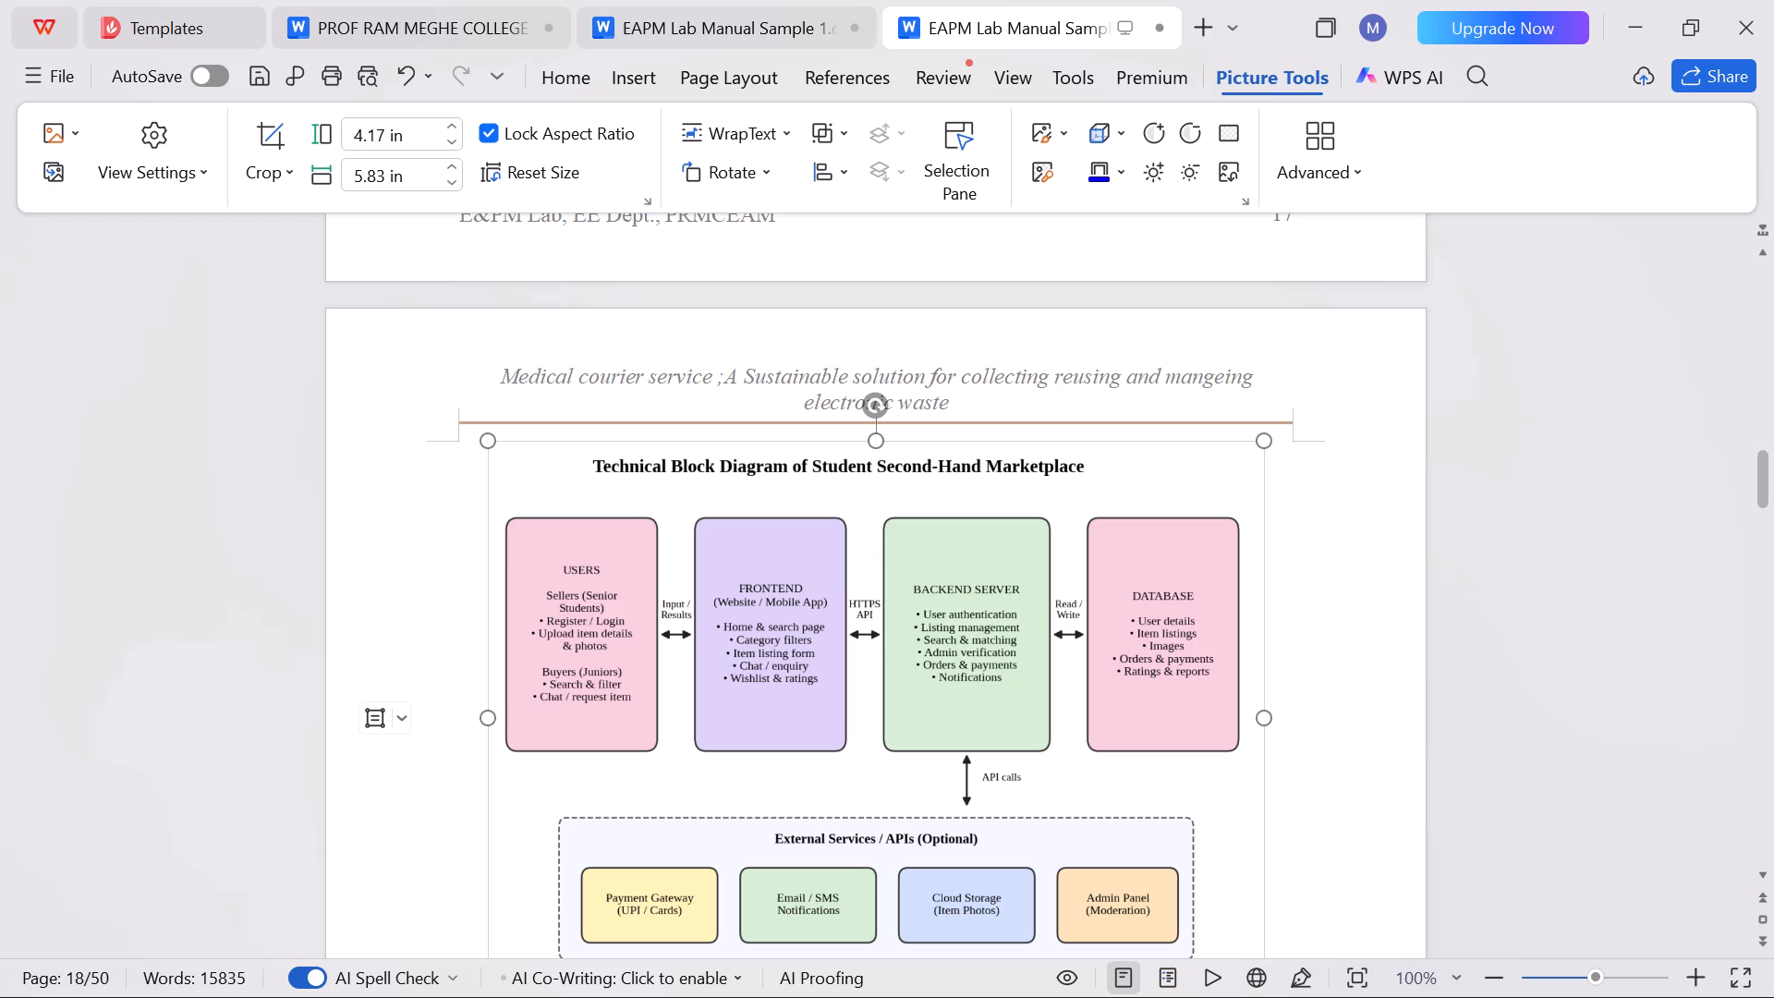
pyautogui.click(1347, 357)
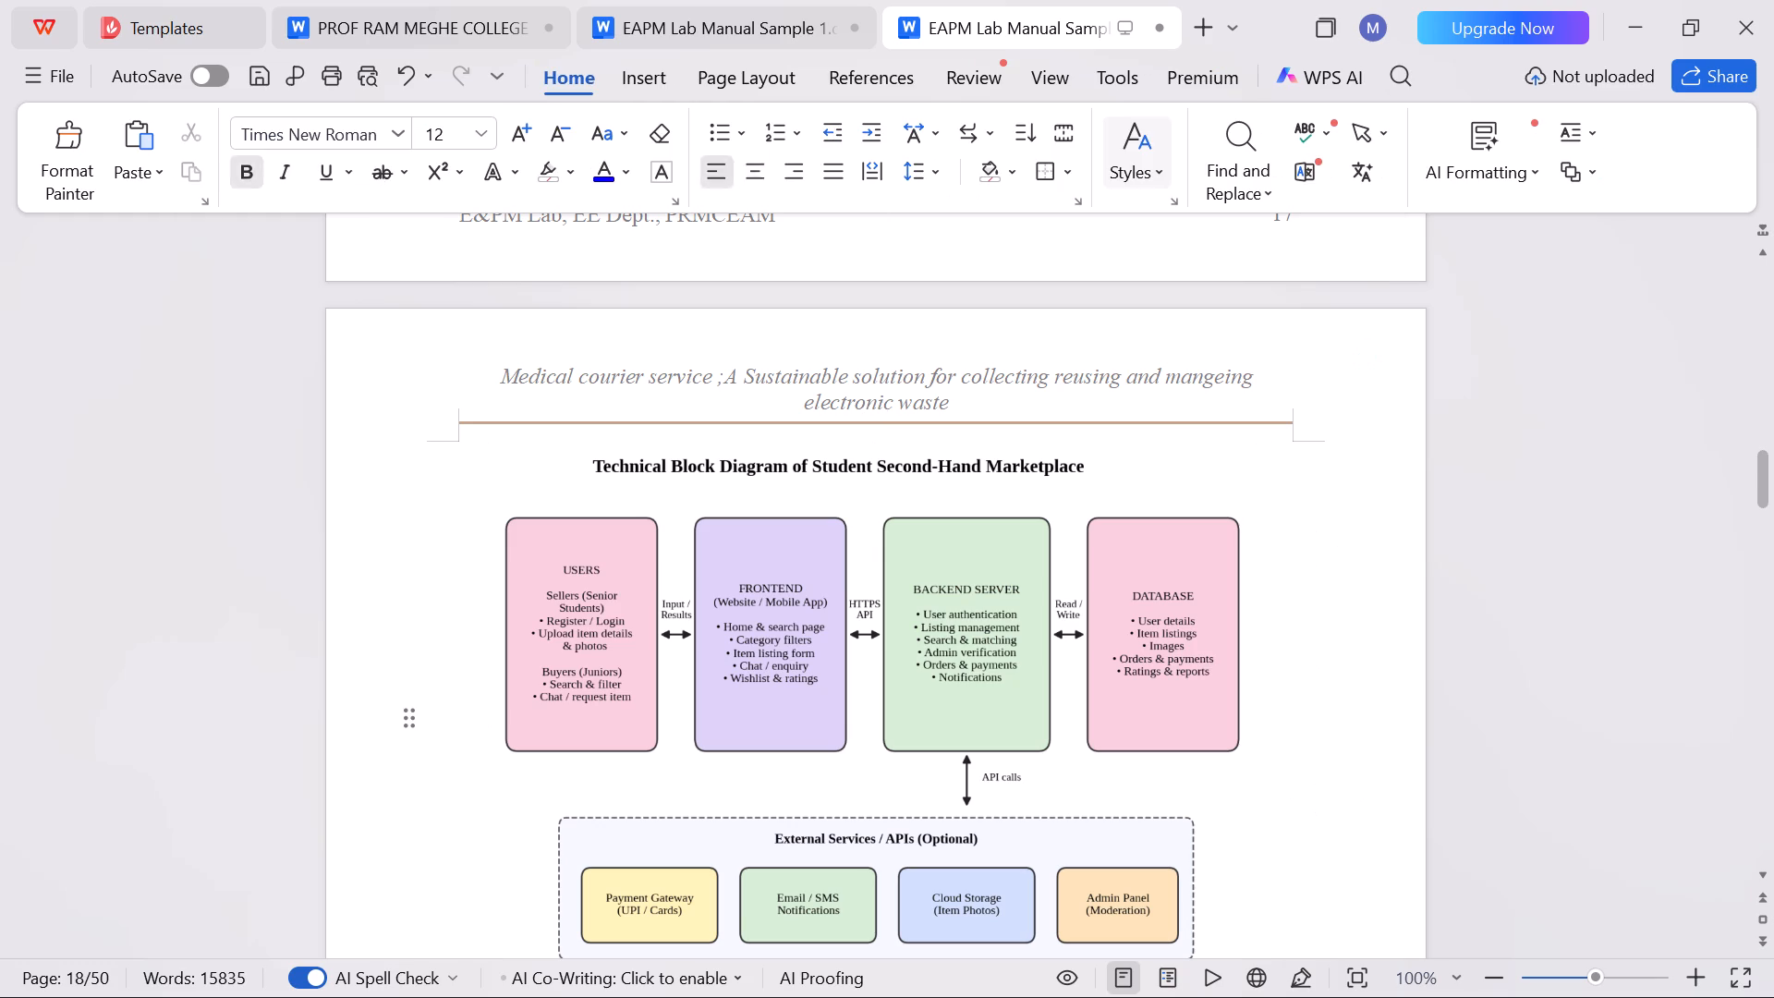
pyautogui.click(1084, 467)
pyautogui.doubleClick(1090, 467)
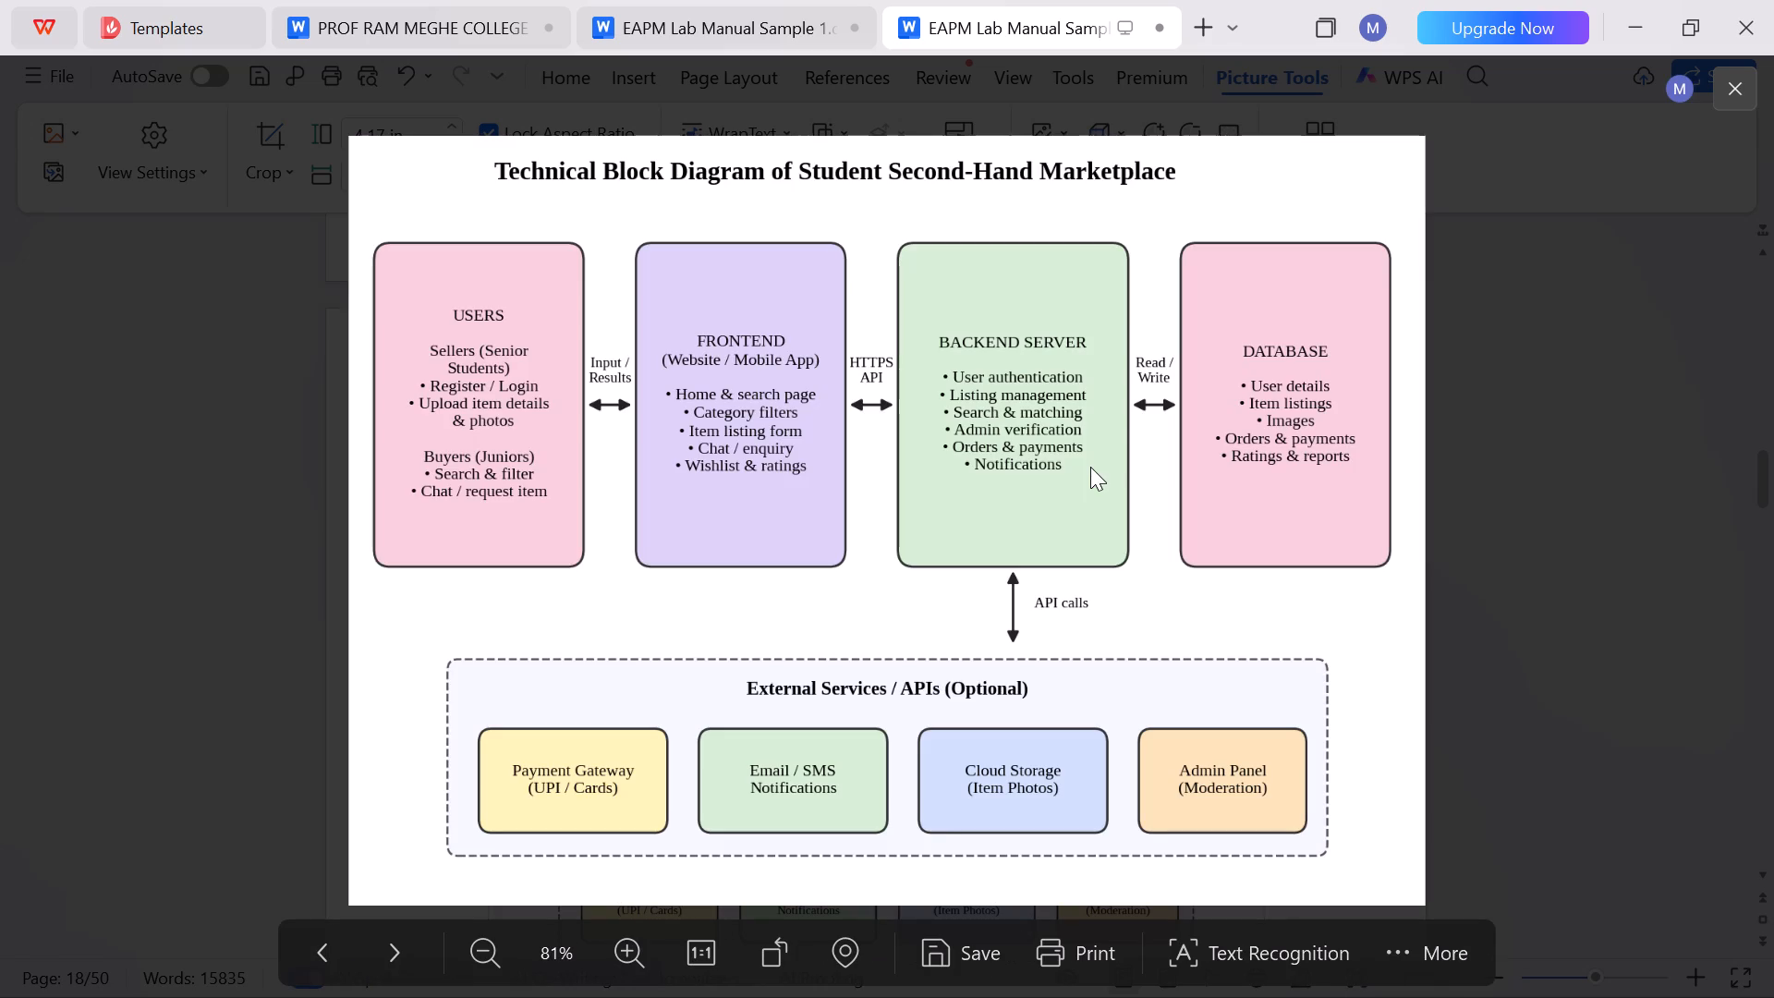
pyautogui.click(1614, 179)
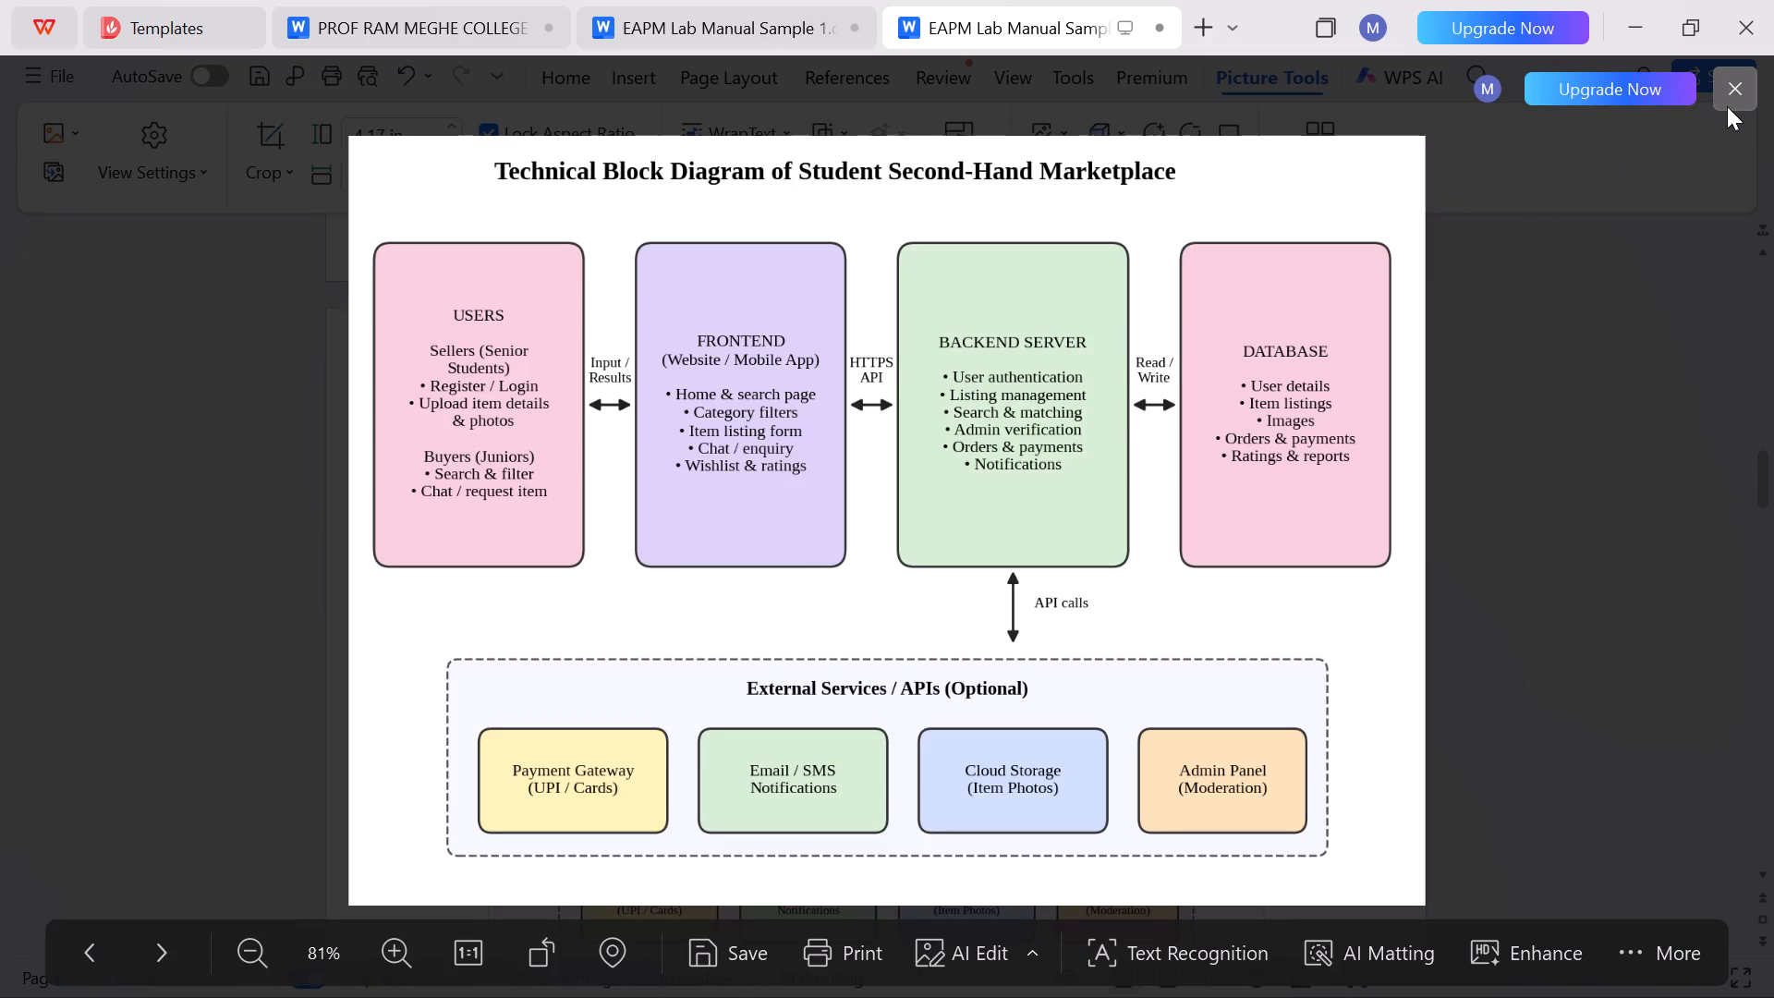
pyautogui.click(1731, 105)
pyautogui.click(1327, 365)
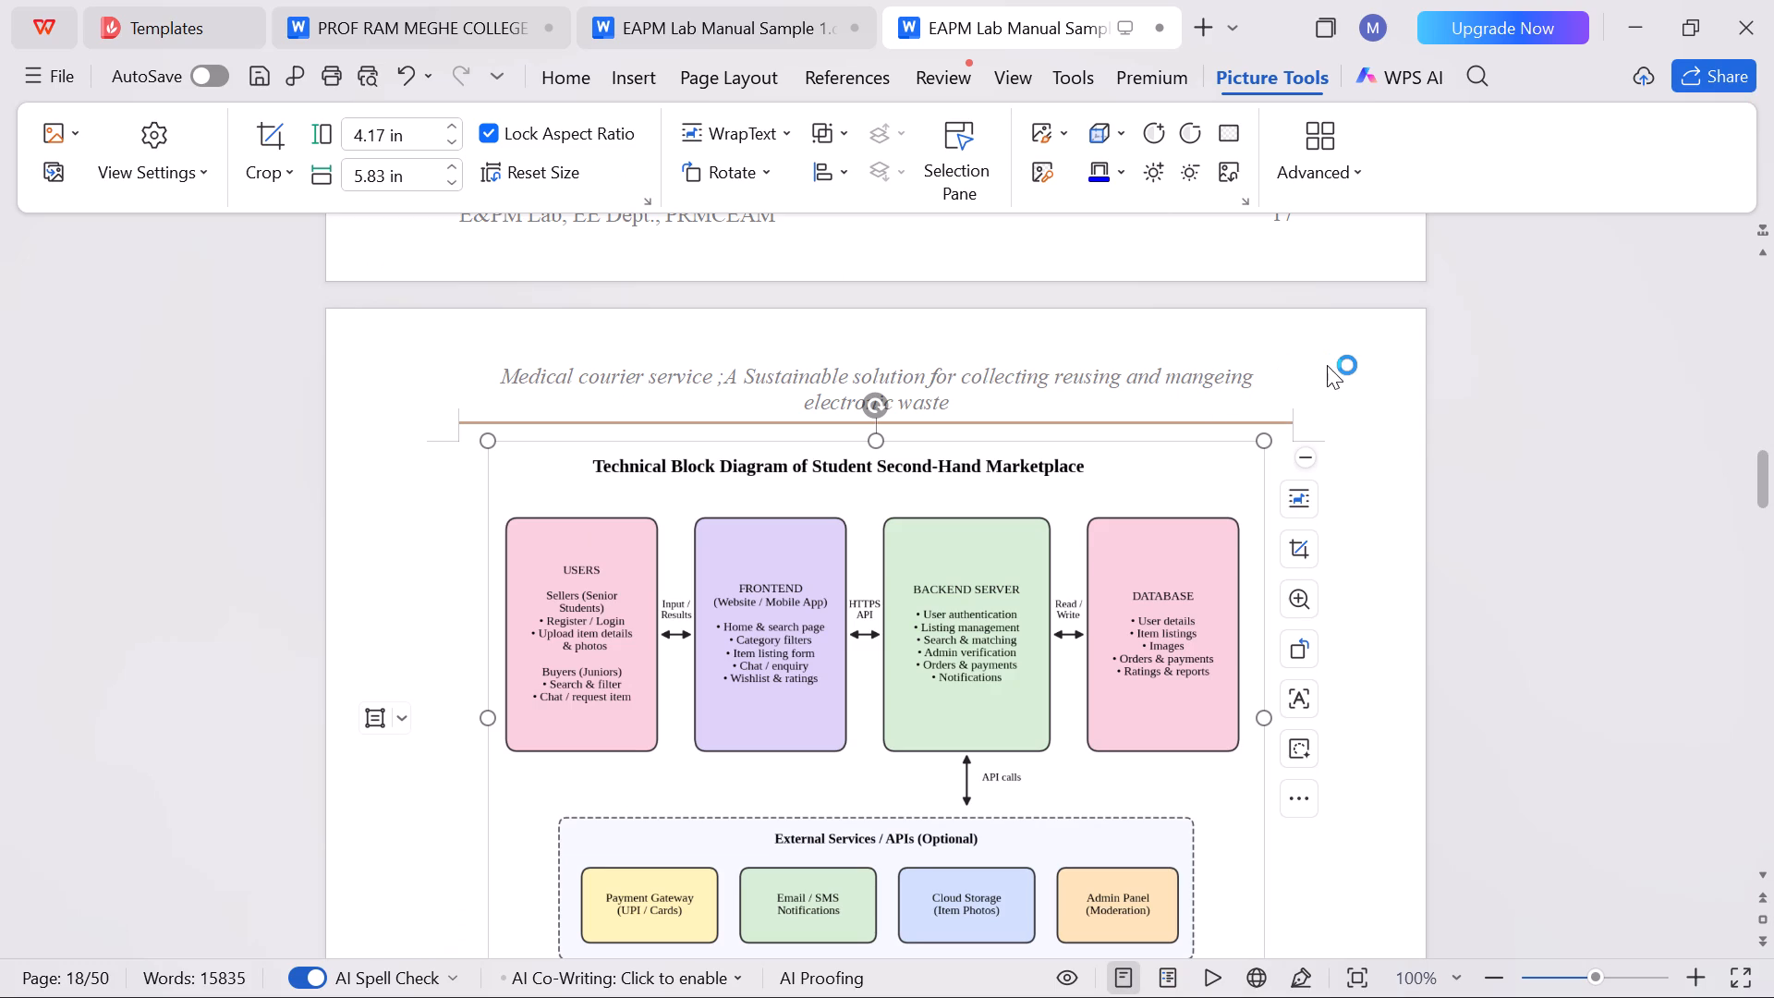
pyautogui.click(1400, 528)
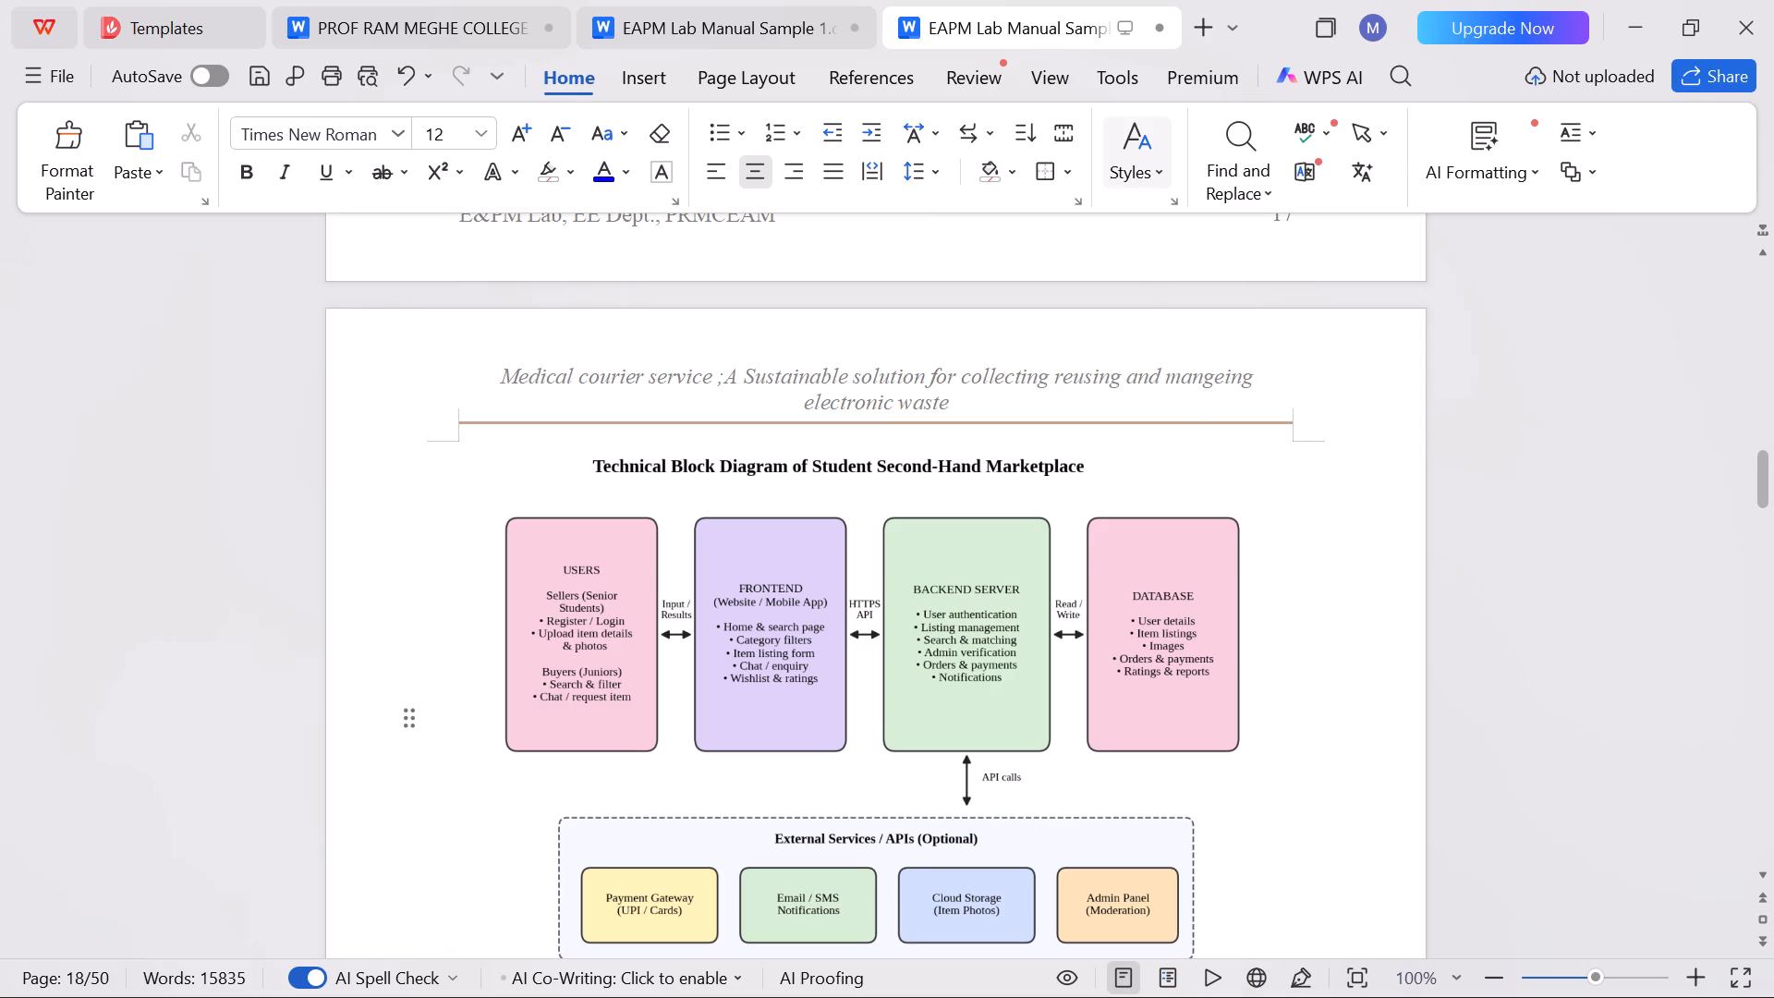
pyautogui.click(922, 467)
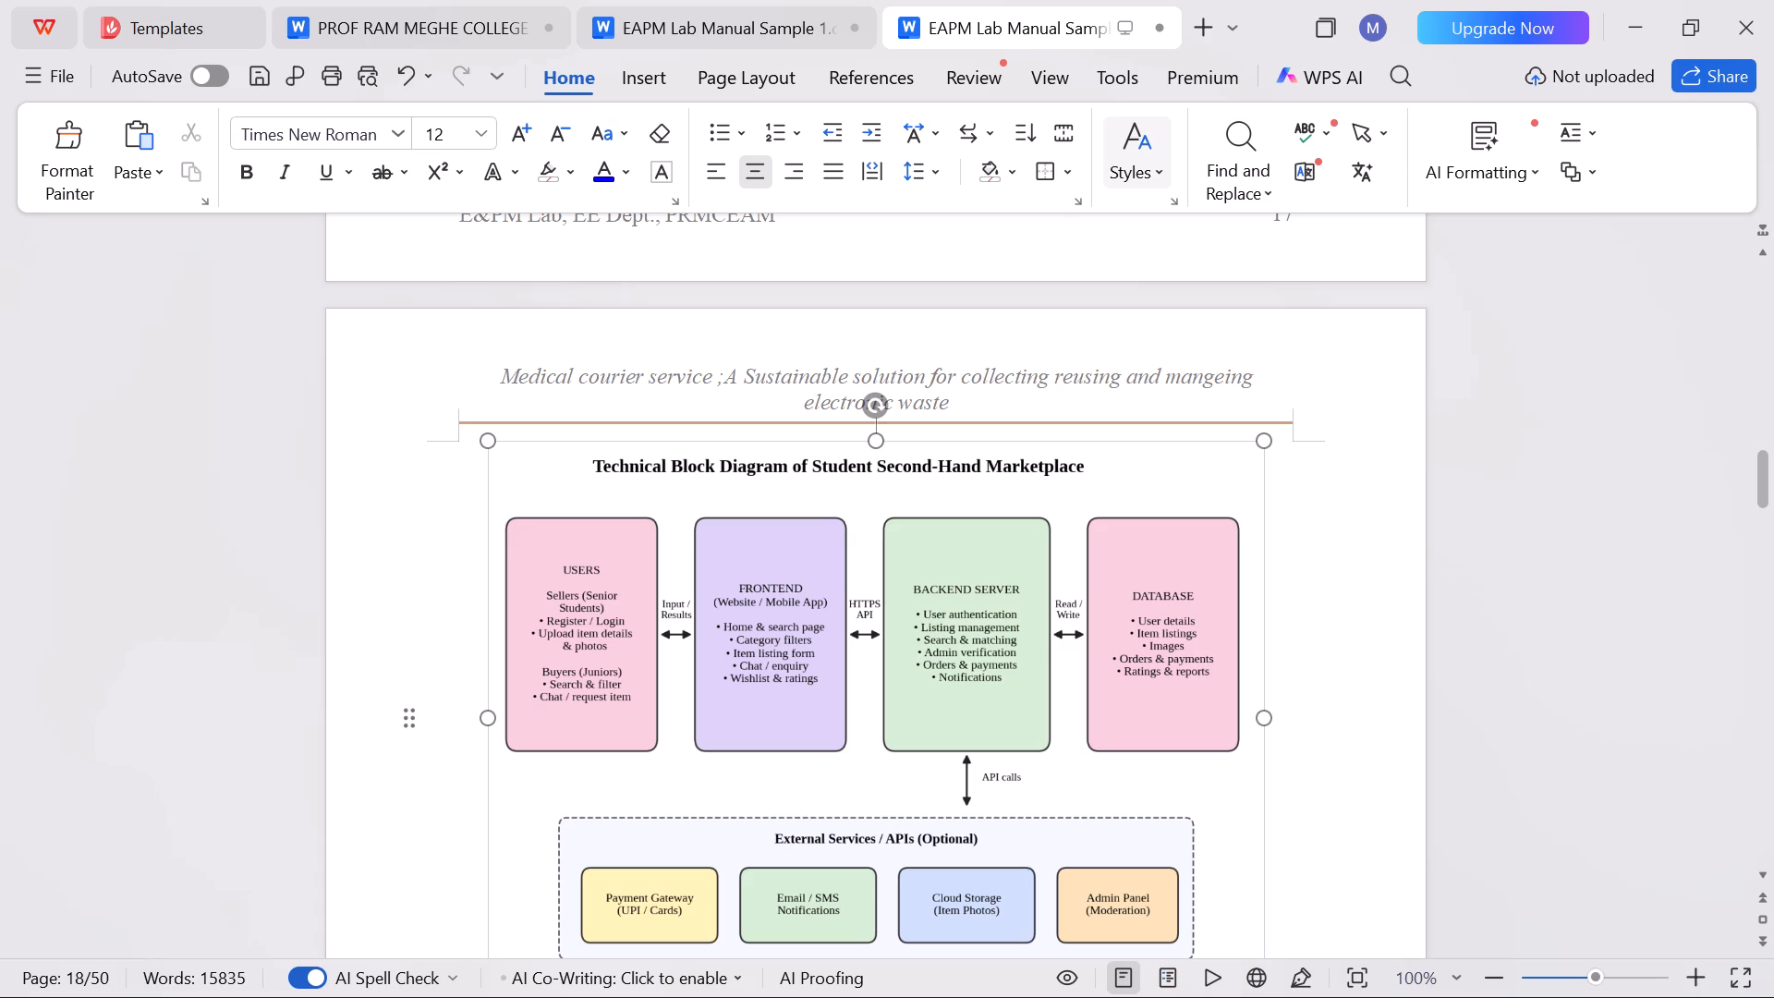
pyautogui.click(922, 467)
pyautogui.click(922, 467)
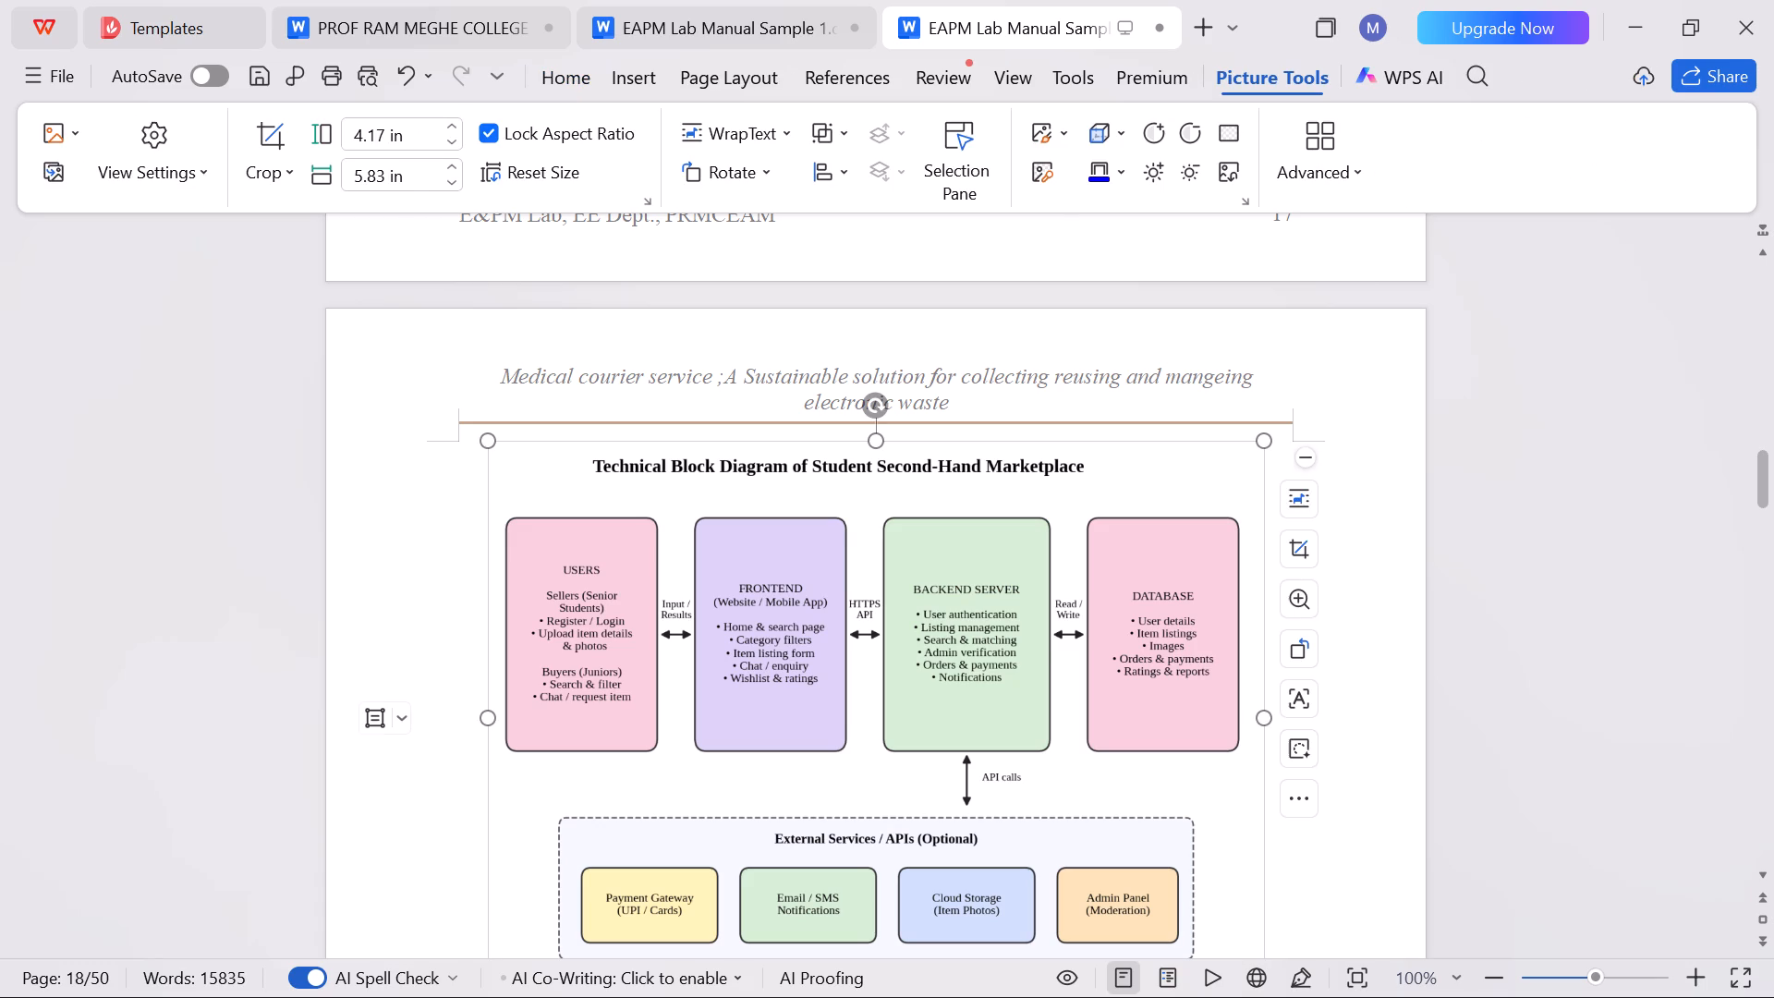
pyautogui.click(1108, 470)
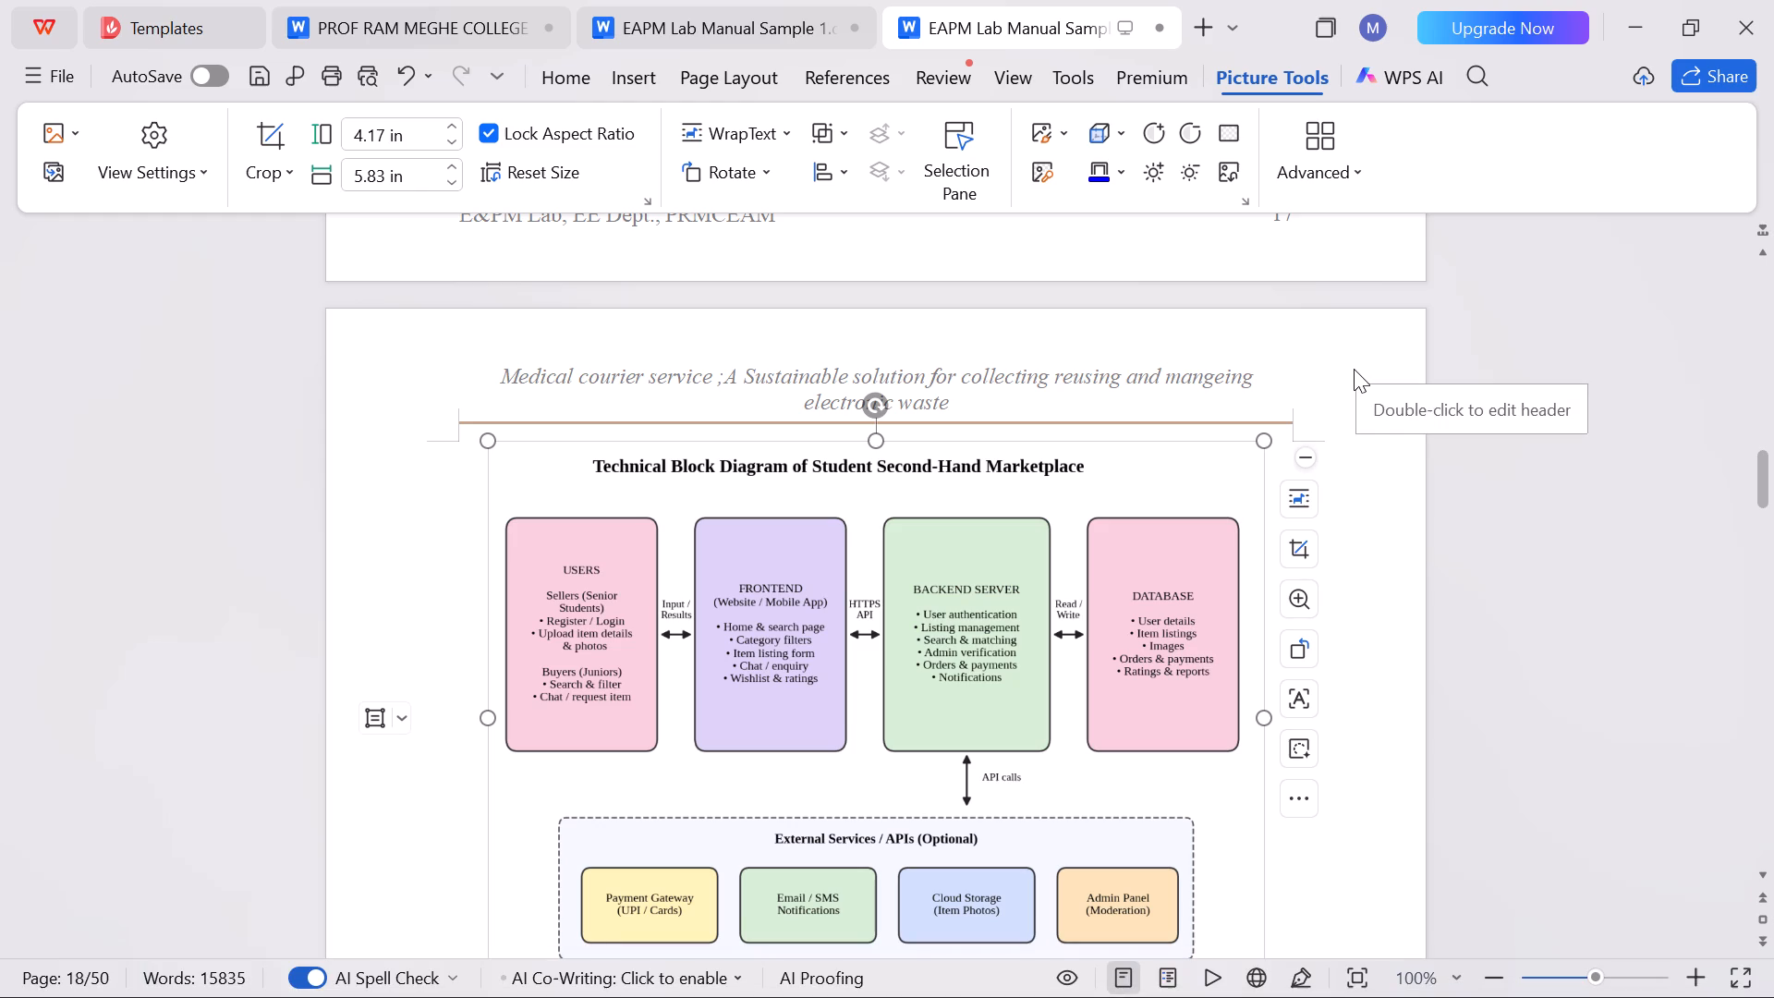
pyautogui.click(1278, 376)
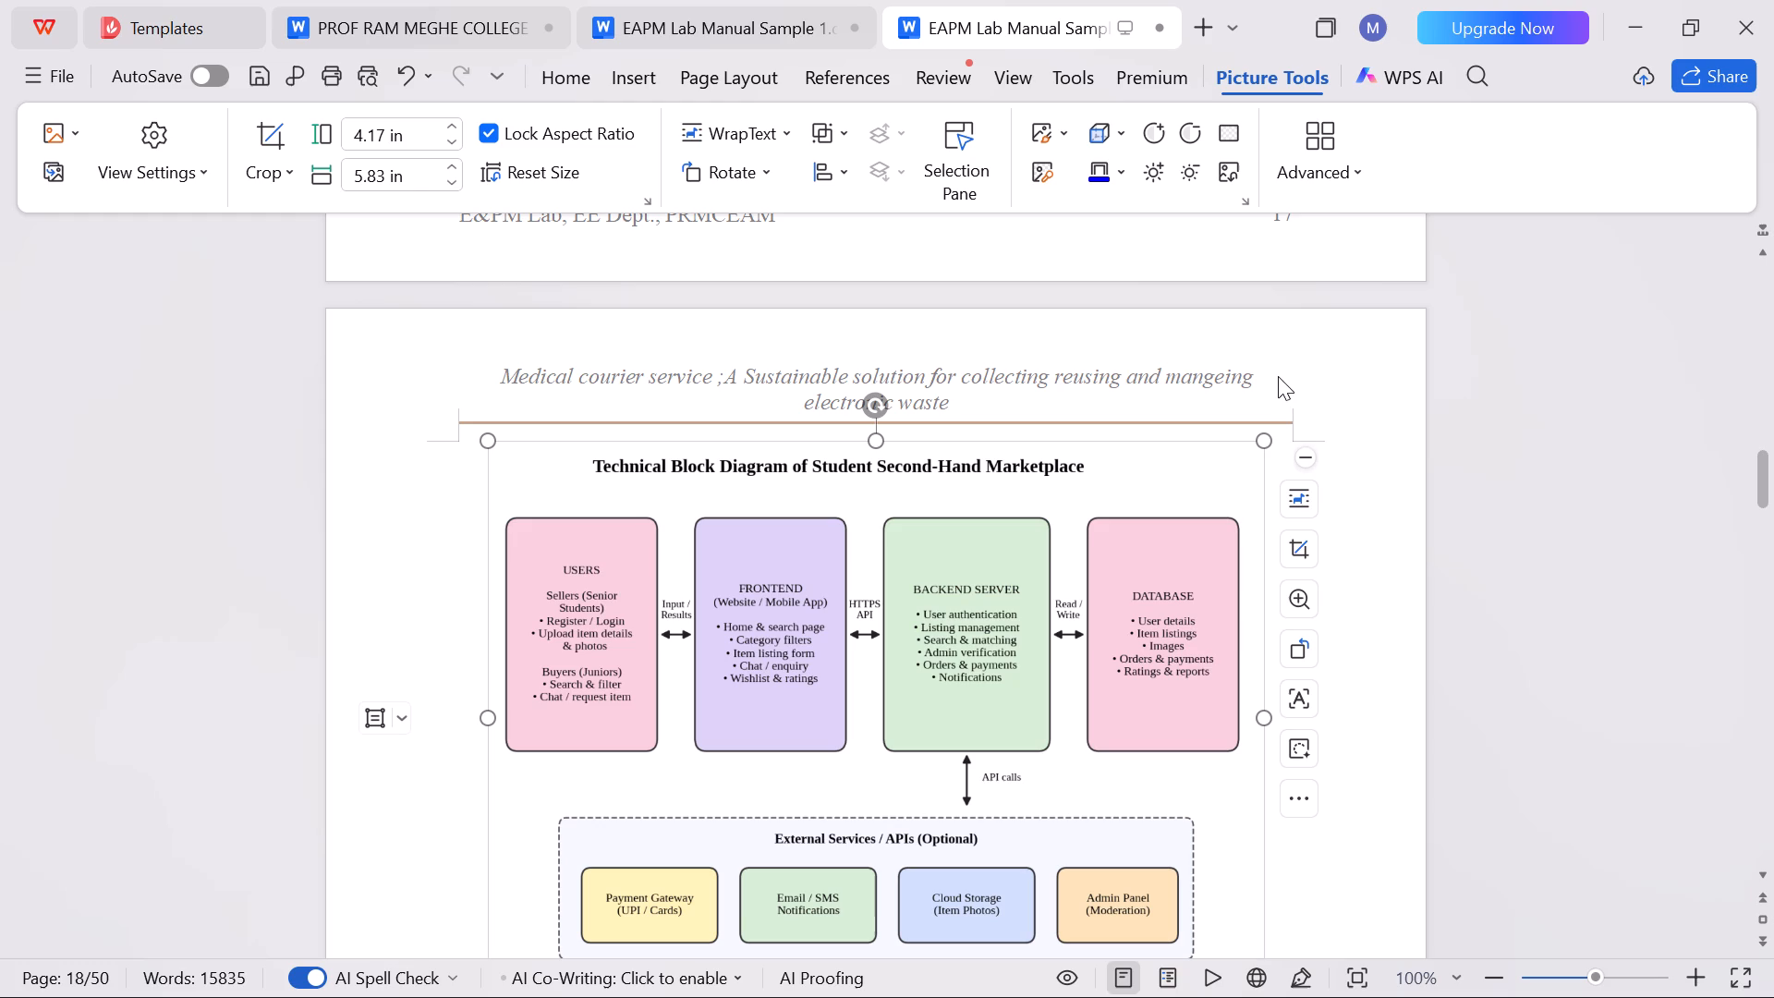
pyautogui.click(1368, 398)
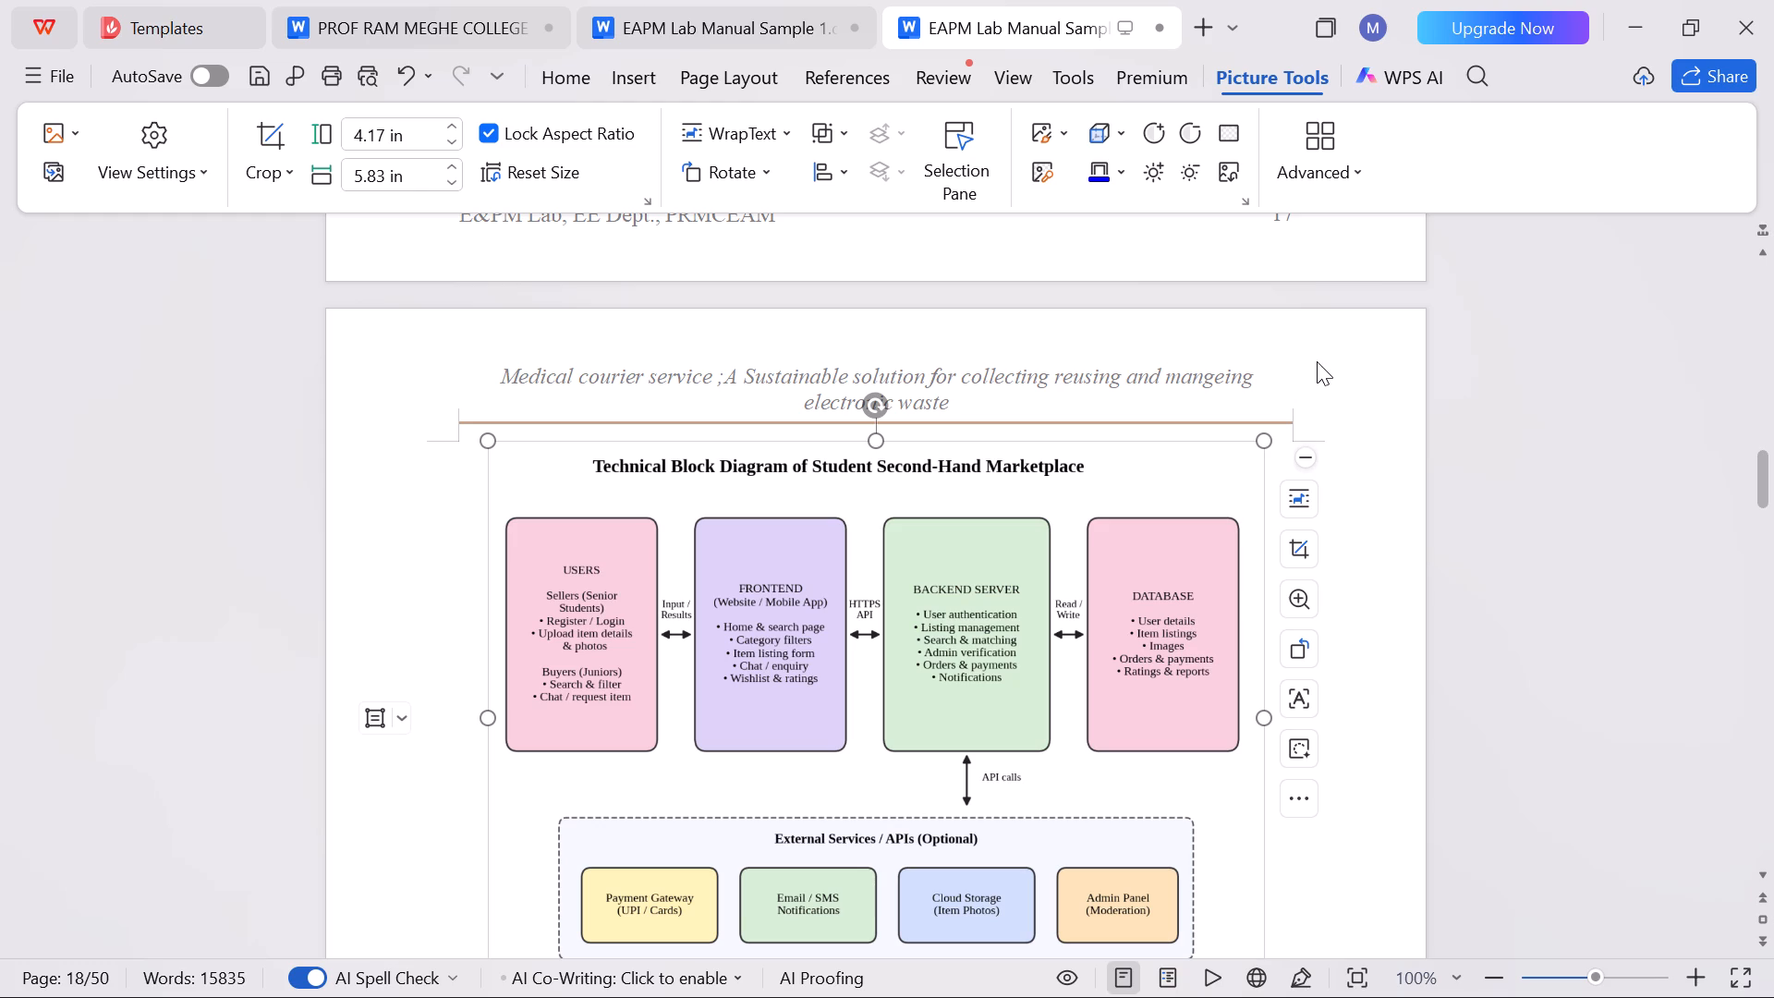
# Deselect the block diagram picture and switch from the lab manual to the ChatGPT conversation in the browser.
pyautogui.click(1317, 361)
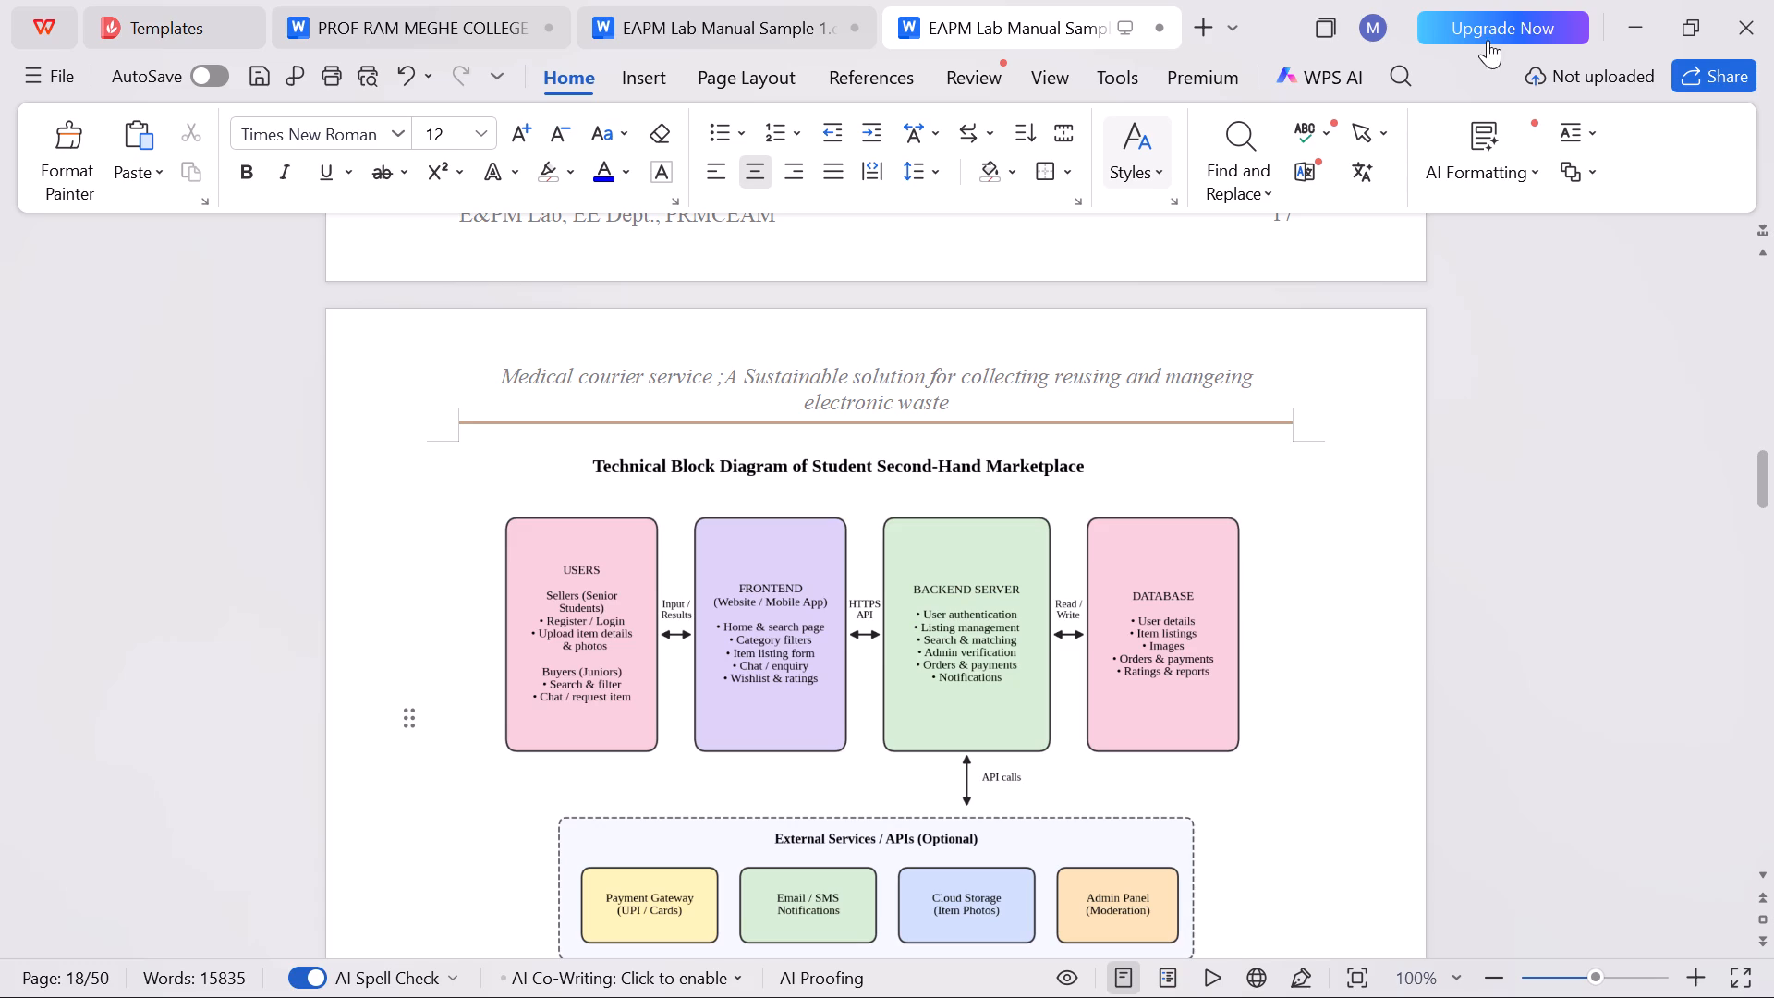
pyautogui.click(1632, 22)
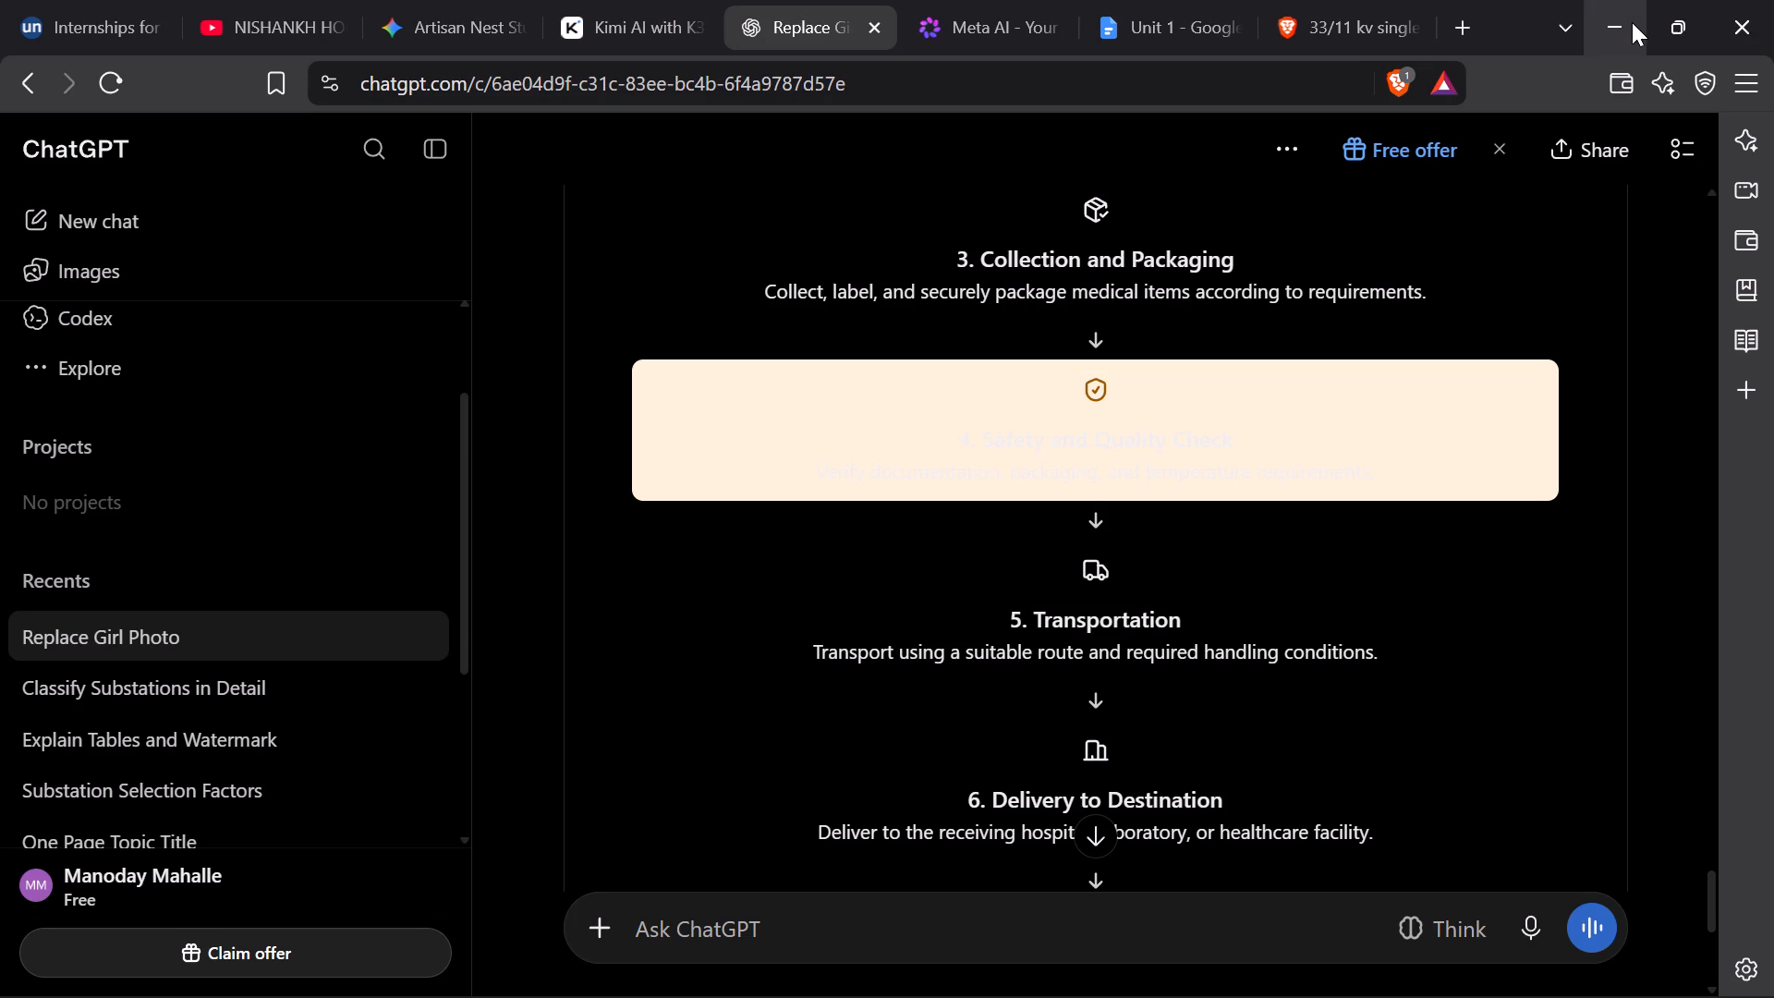